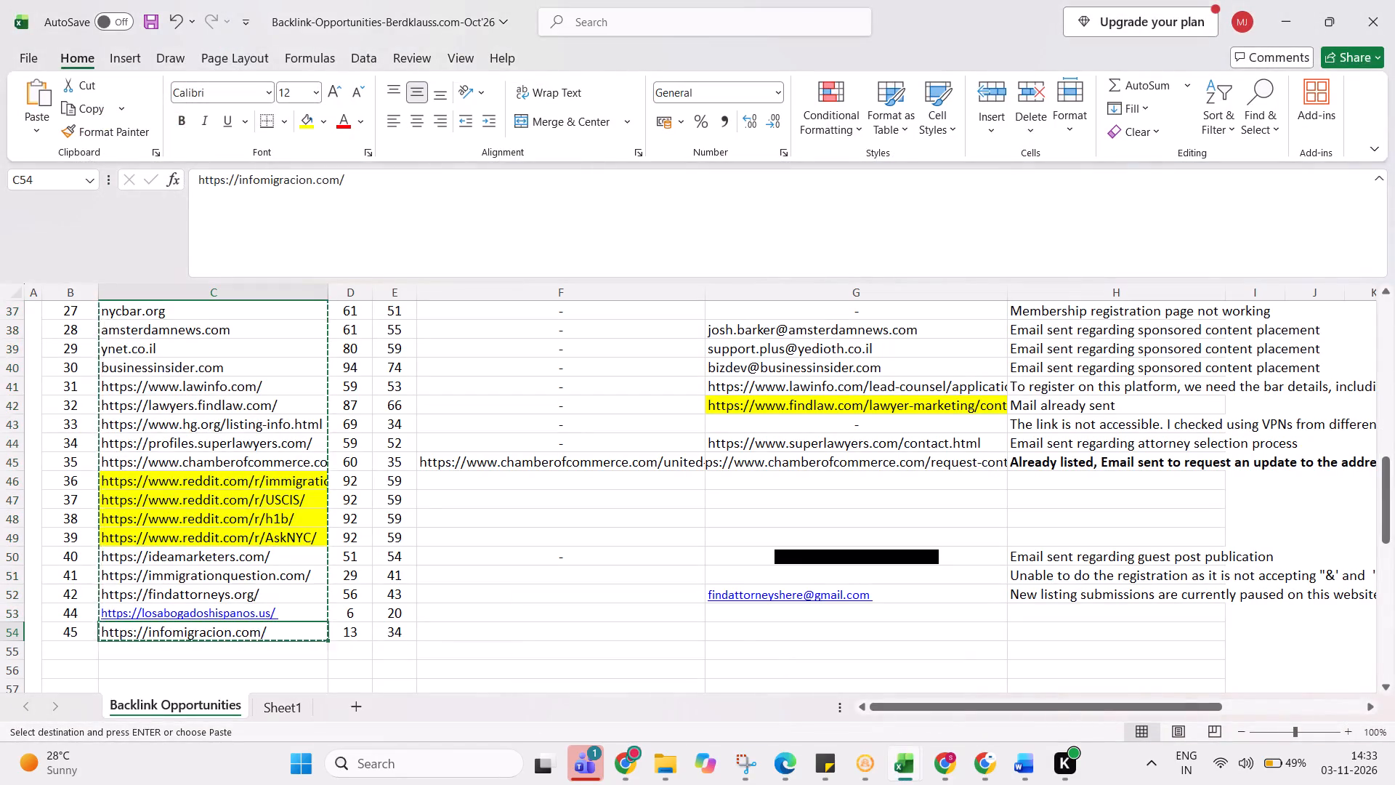
{"action": "key", "text": "ctrl+s"}
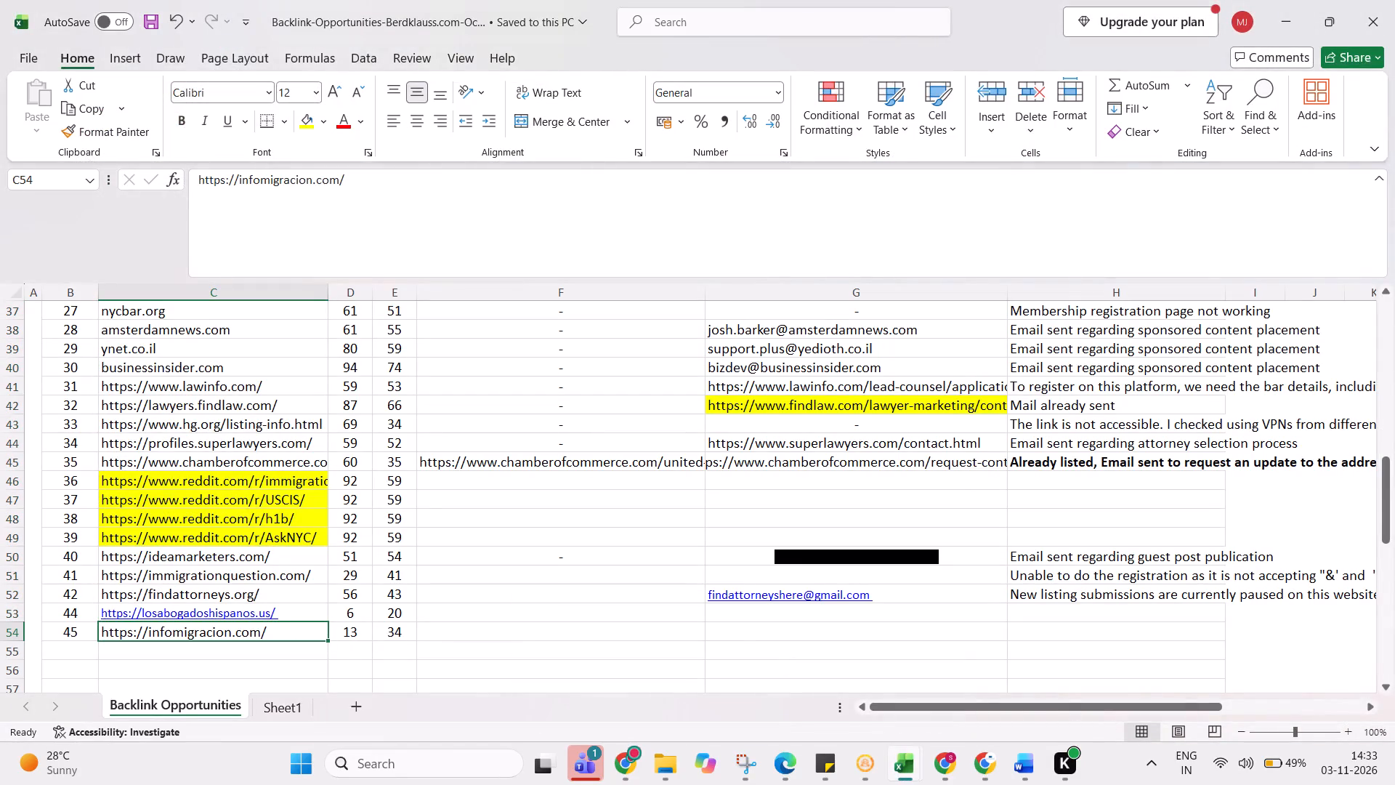
Center the contents of cells G50 to G53 horizontally on the Backlink Opportunities sheet and save the workbook.
{"action": "left_click_drag", "start_coordinate": [904, 557], "coordinate": [891, 603]}
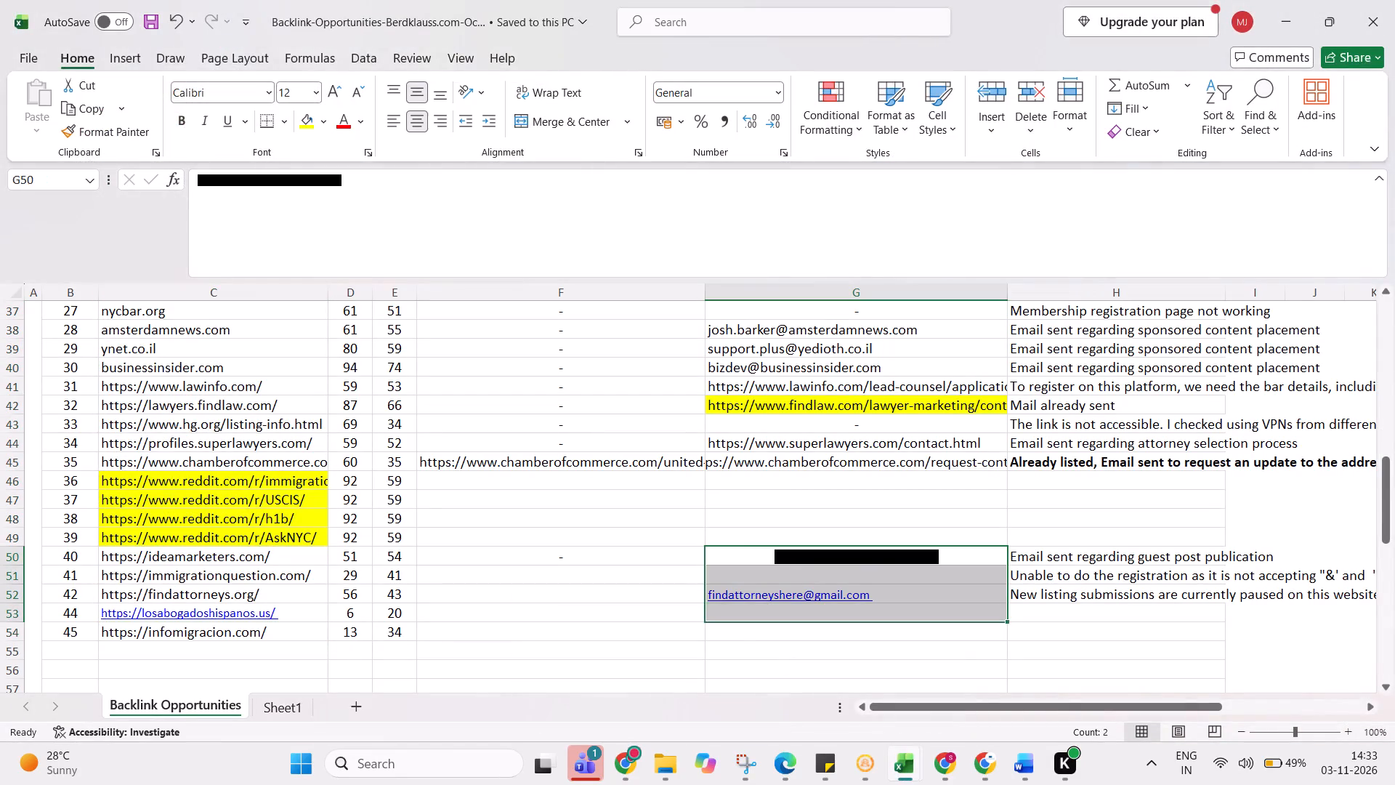
{"action": "left_click", "coordinate": [411, 121]}
{"action": "left_click", "coordinate": [411, 121]}
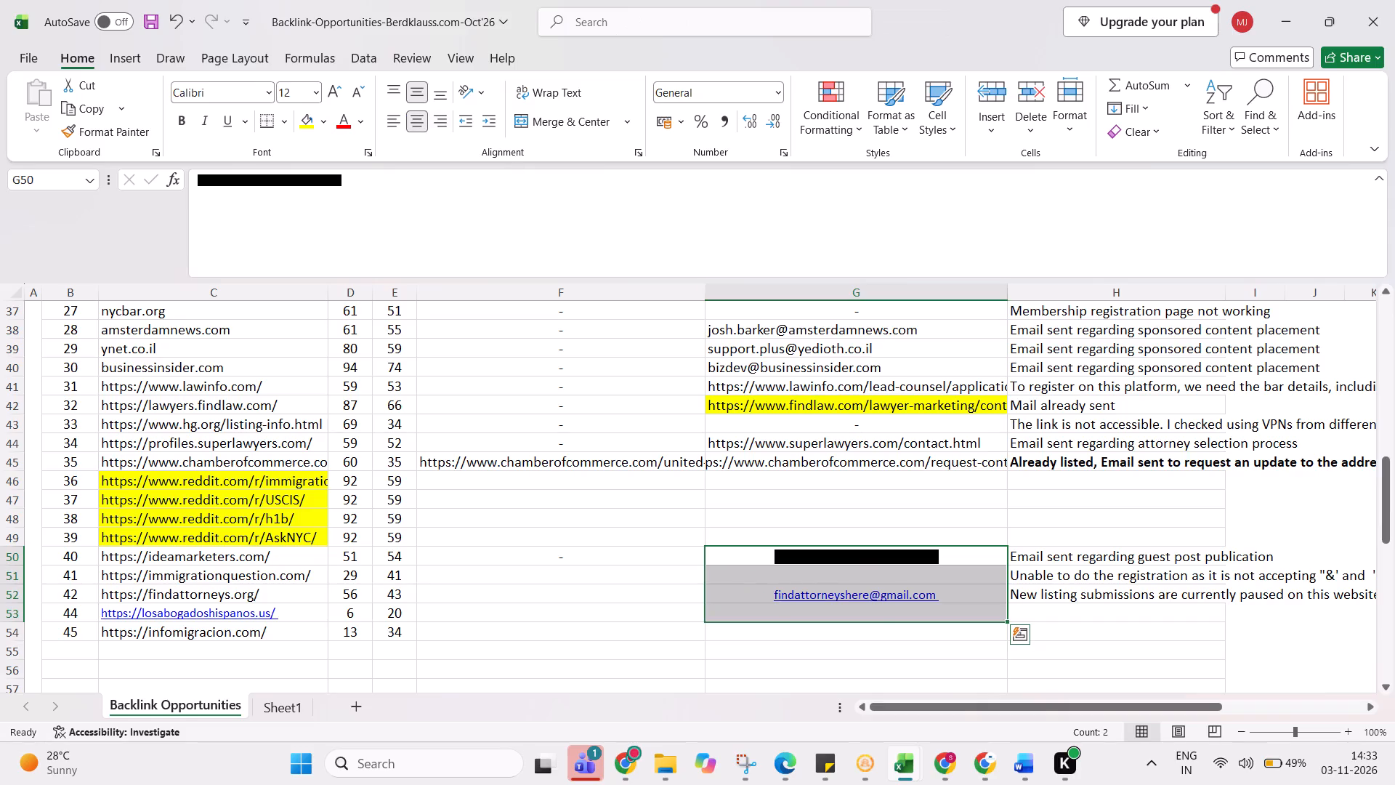
{"action": "left_click", "coordinate": [1082, 582]}
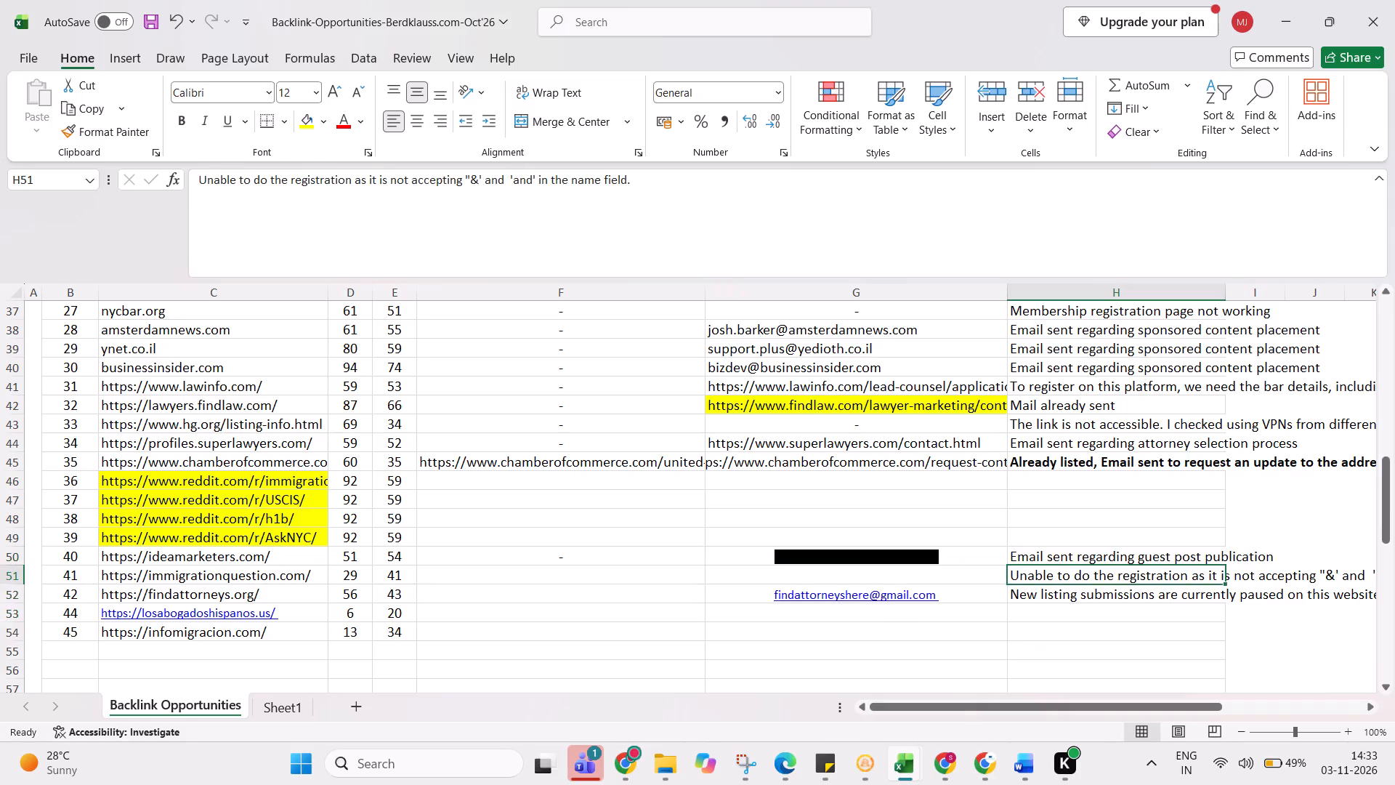
{"action": "key", "text": "ctrl+s"}
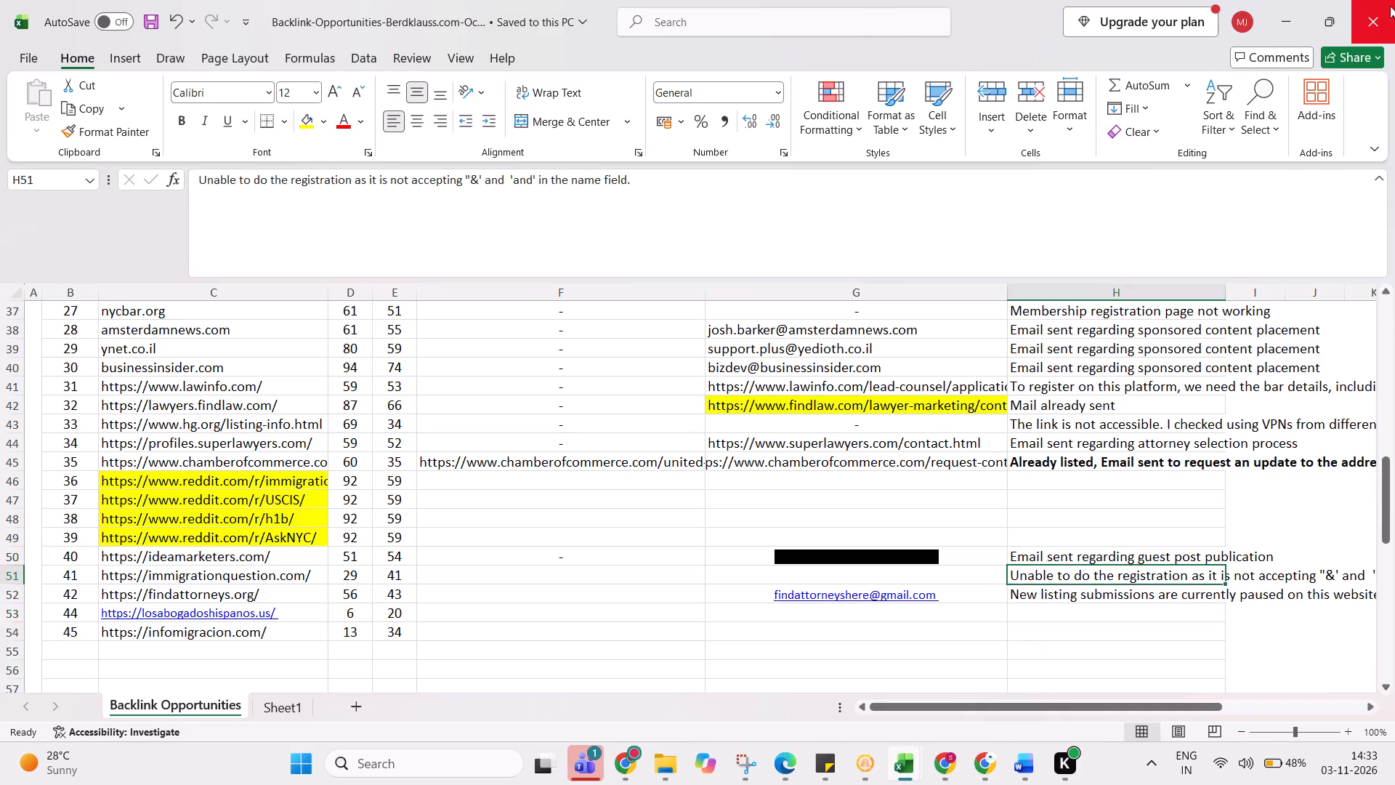
Close the Backlink-Opportunities and Competitor_Link-Building_Report workbooks.
{"action": "left_click", "coordinate": [1394, 15]}
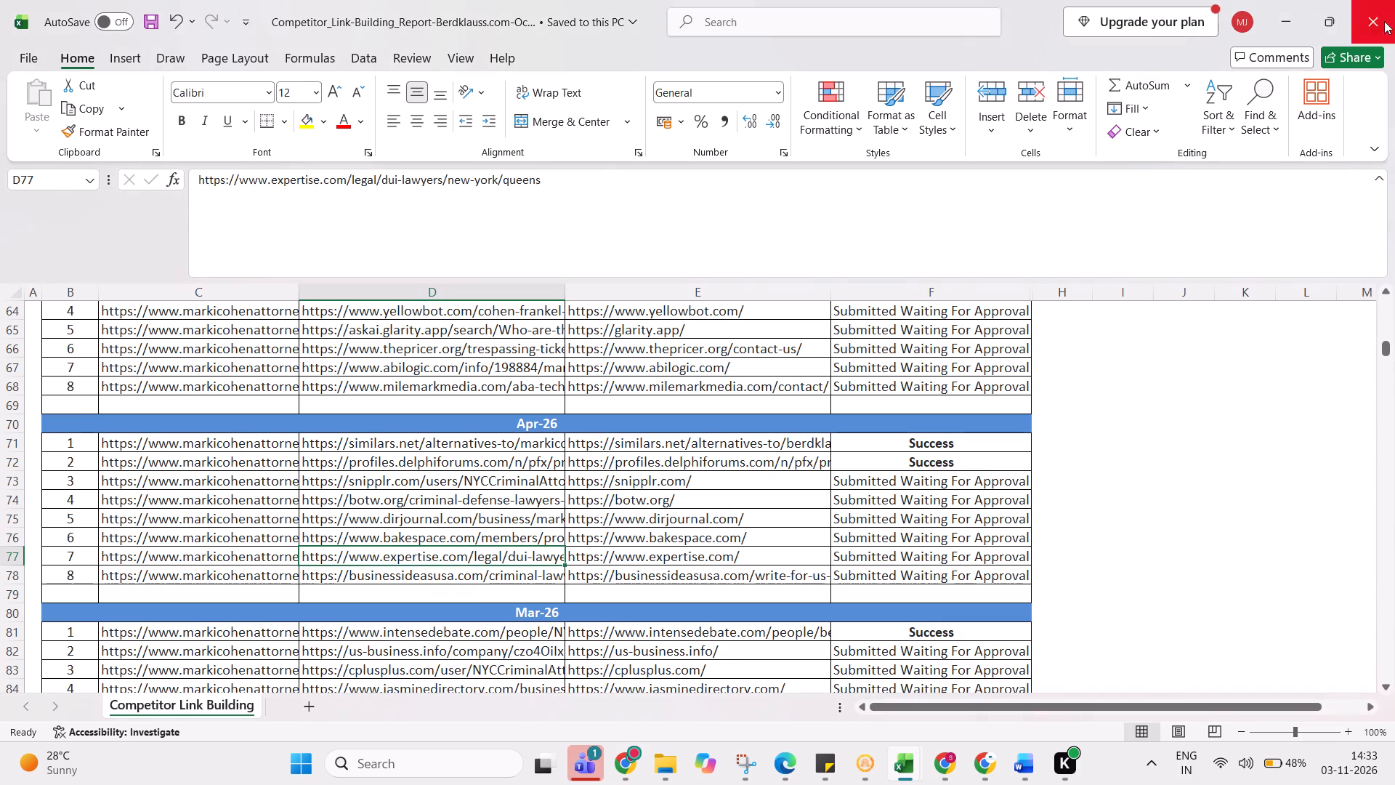
{"action": "left_click", "coordinate": [1391, 0]}
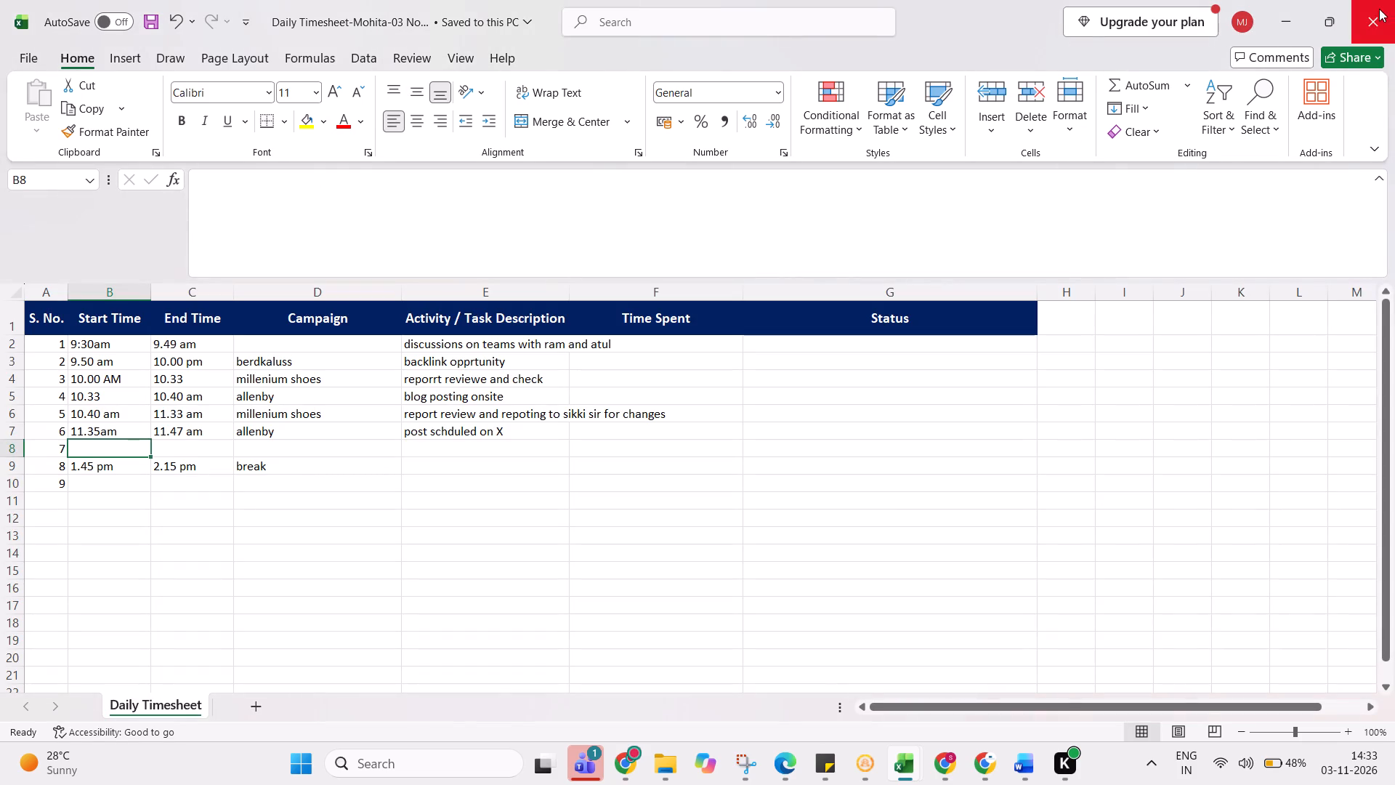
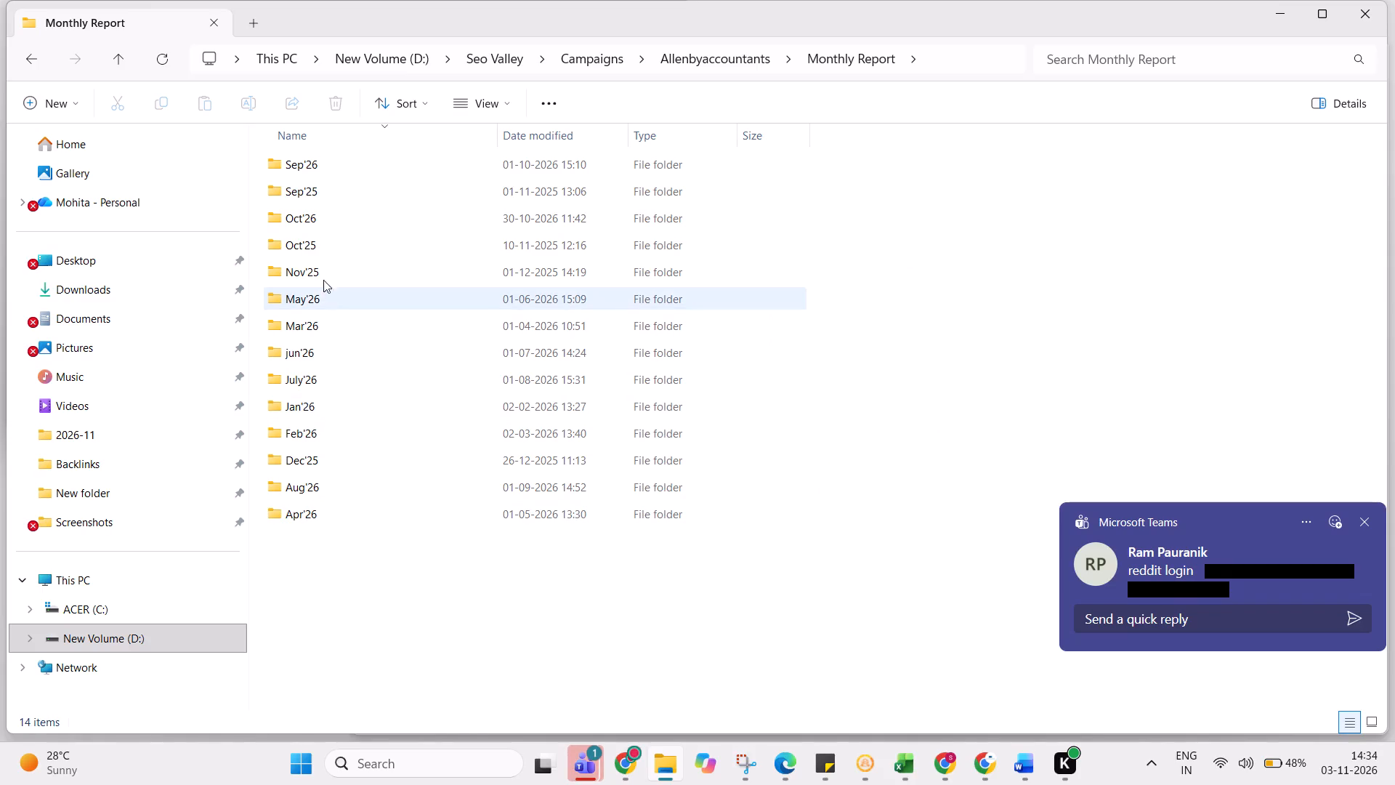
Open the Oct'26 folder inside the Allenbyaccountants Monthly Report folder in File Explorer.
{"action": "double_click", "coordinate": [323, 217]}
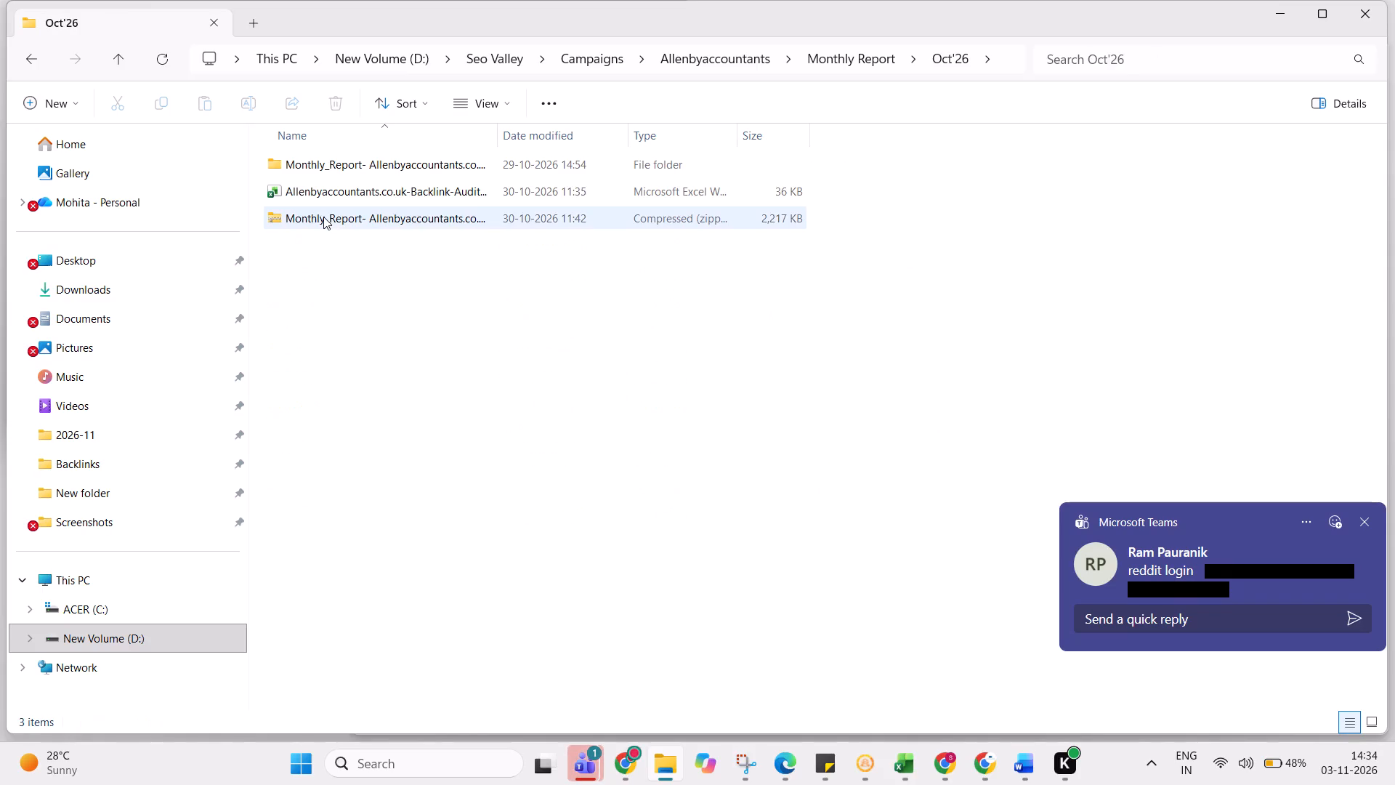
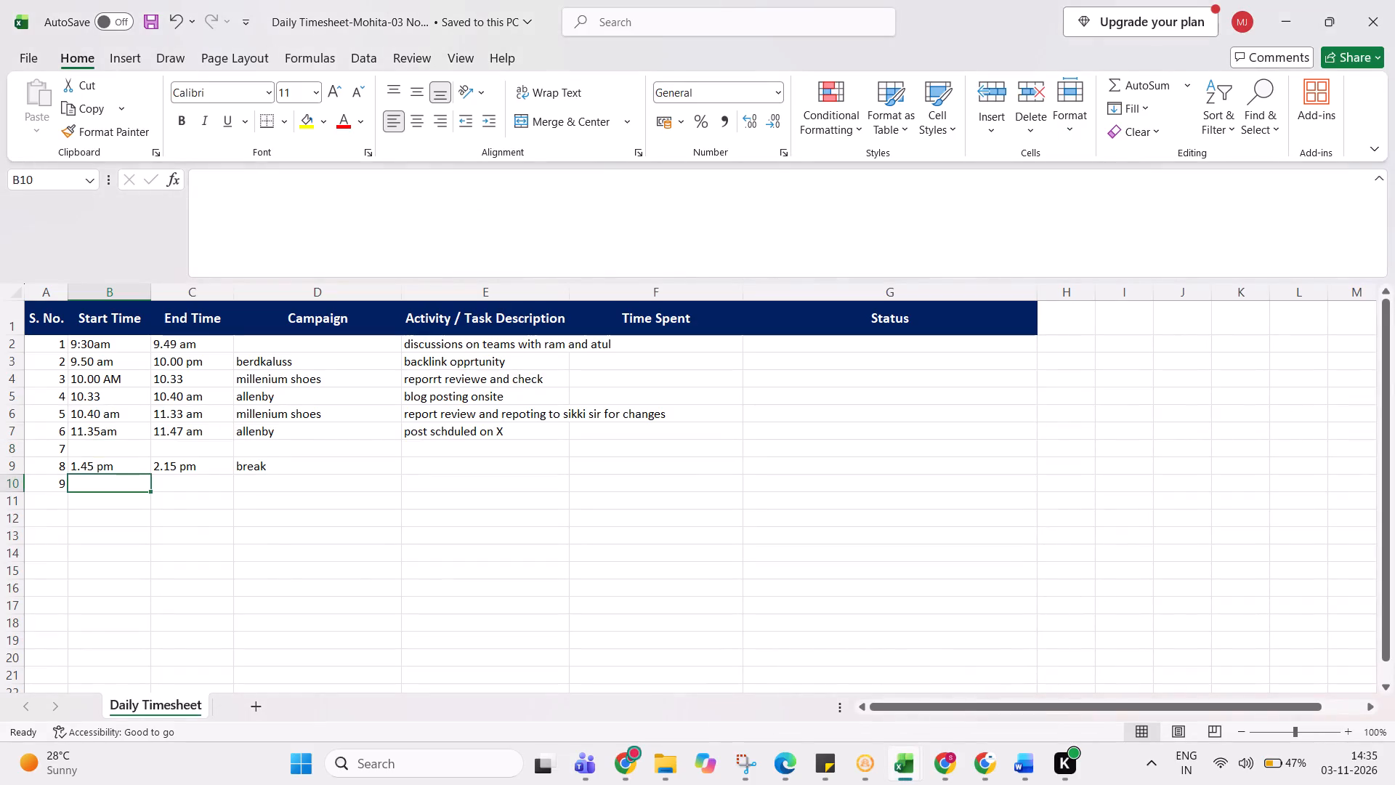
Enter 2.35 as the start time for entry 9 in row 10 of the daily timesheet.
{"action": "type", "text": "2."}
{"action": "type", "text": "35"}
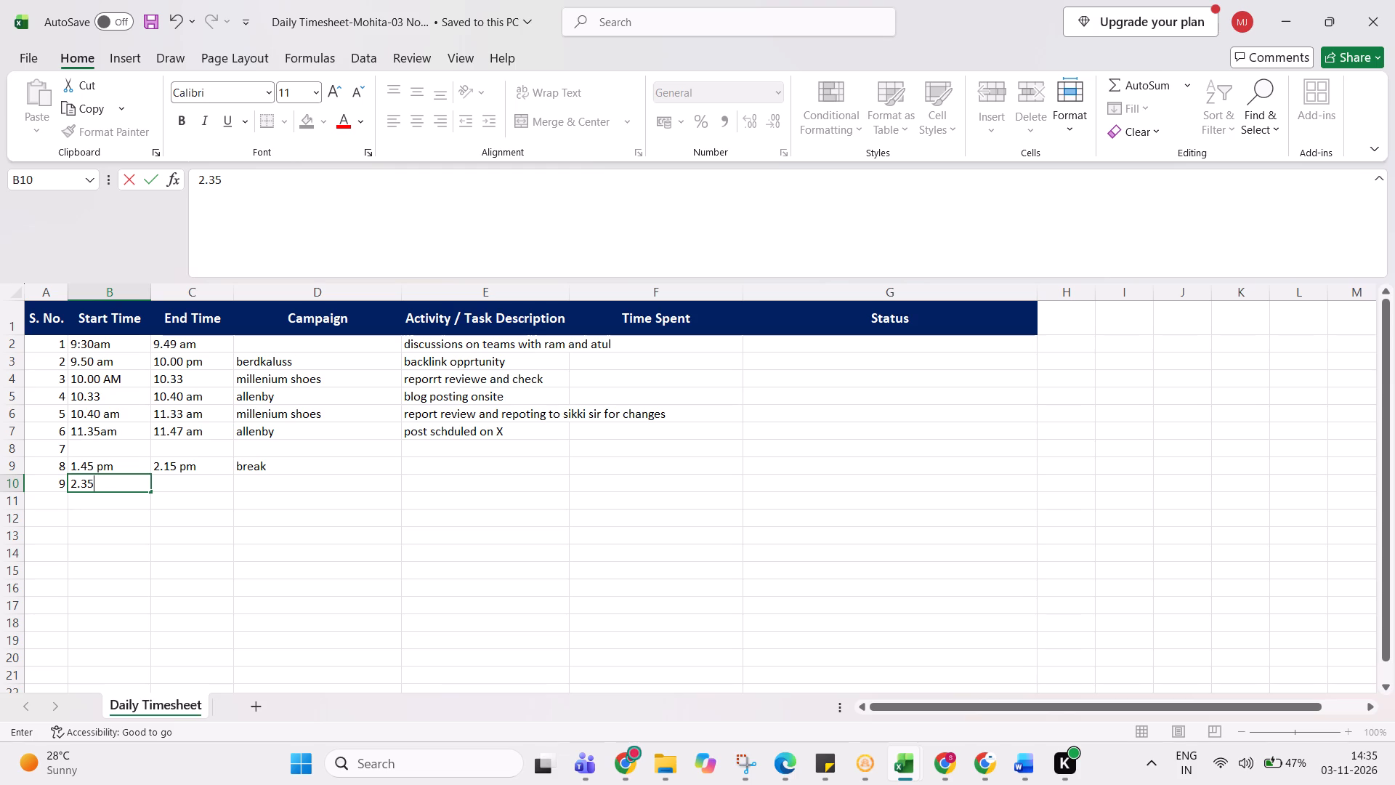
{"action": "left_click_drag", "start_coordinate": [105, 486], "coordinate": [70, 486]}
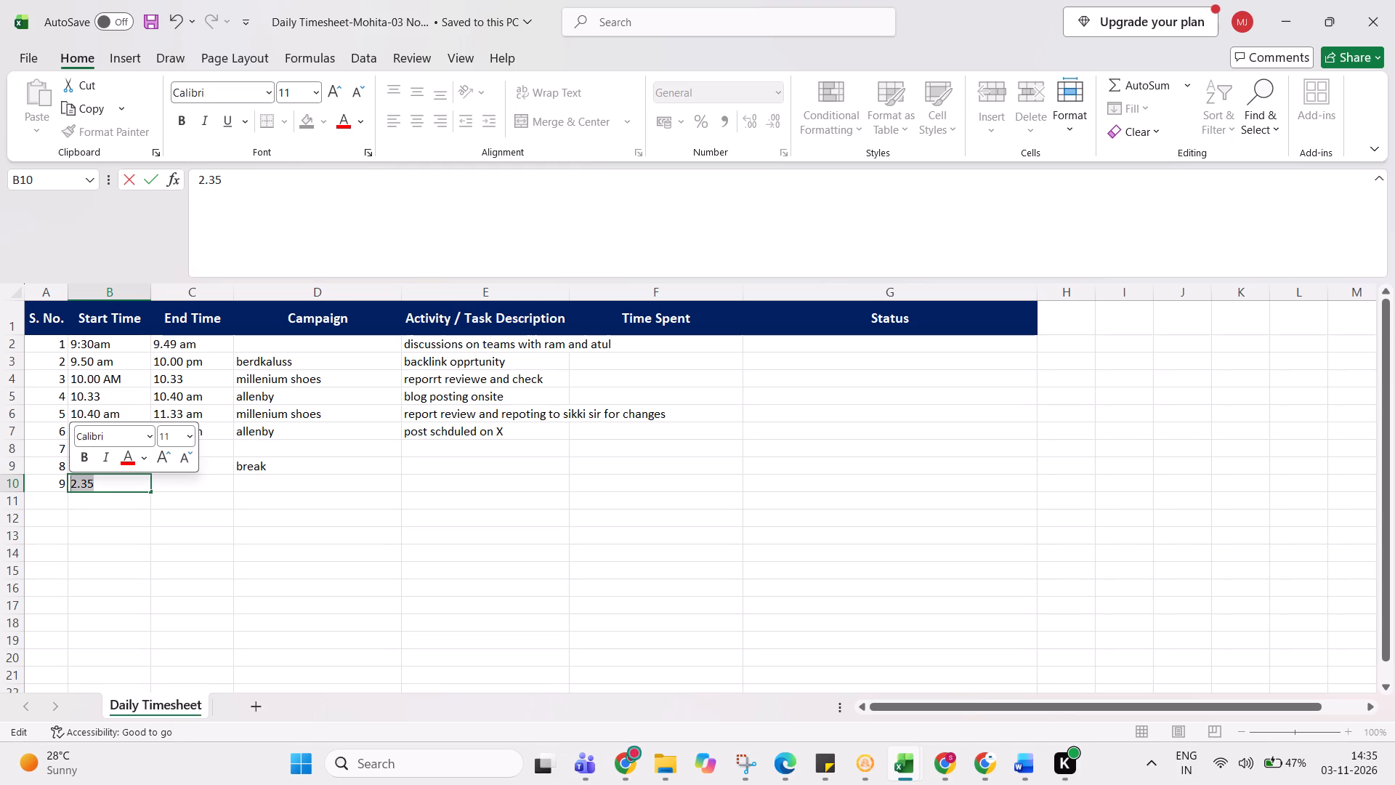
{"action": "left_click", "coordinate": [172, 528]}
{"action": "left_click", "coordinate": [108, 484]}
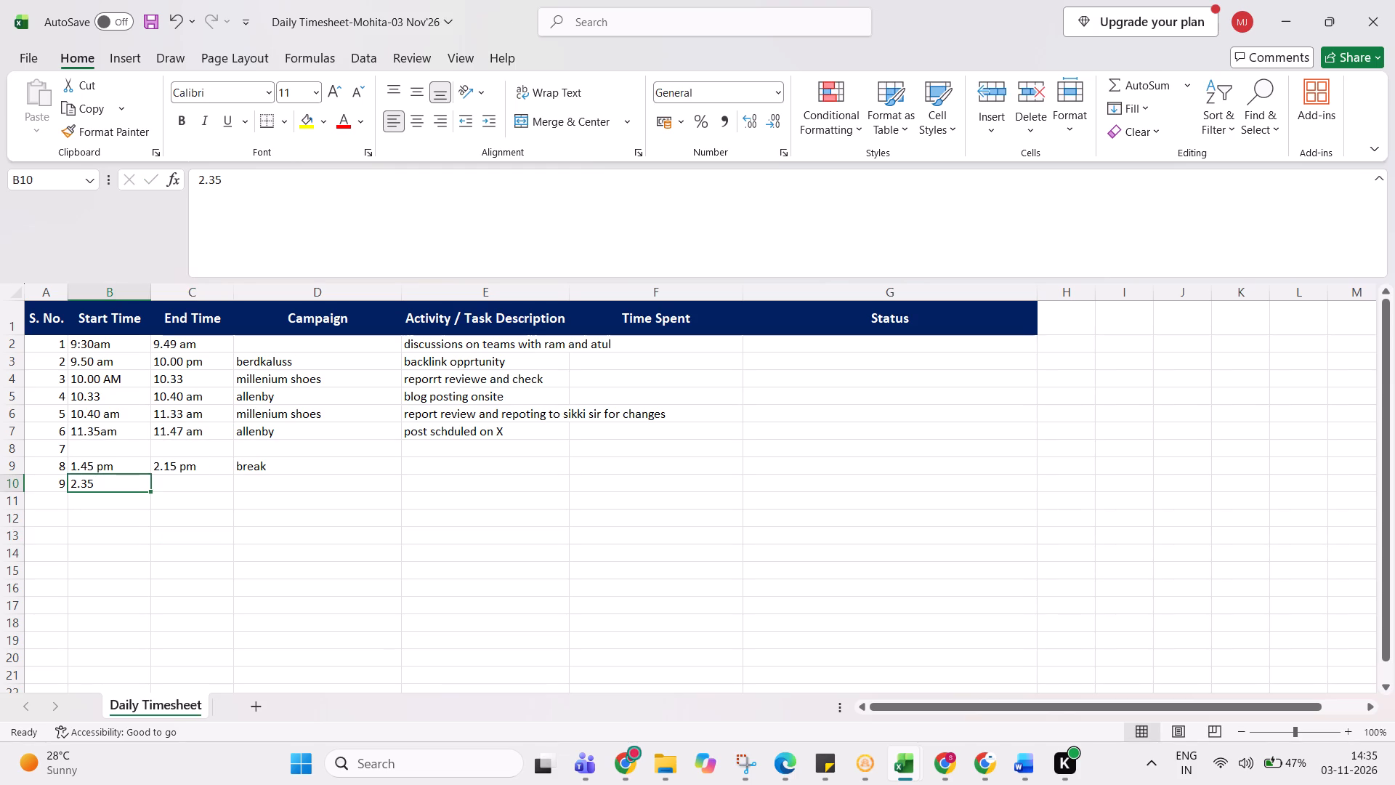
Move the 2.35 start time from row 10 down to row 11 and save the timesheet.
{"action": "left_click", "coordinate": [96, 502]}
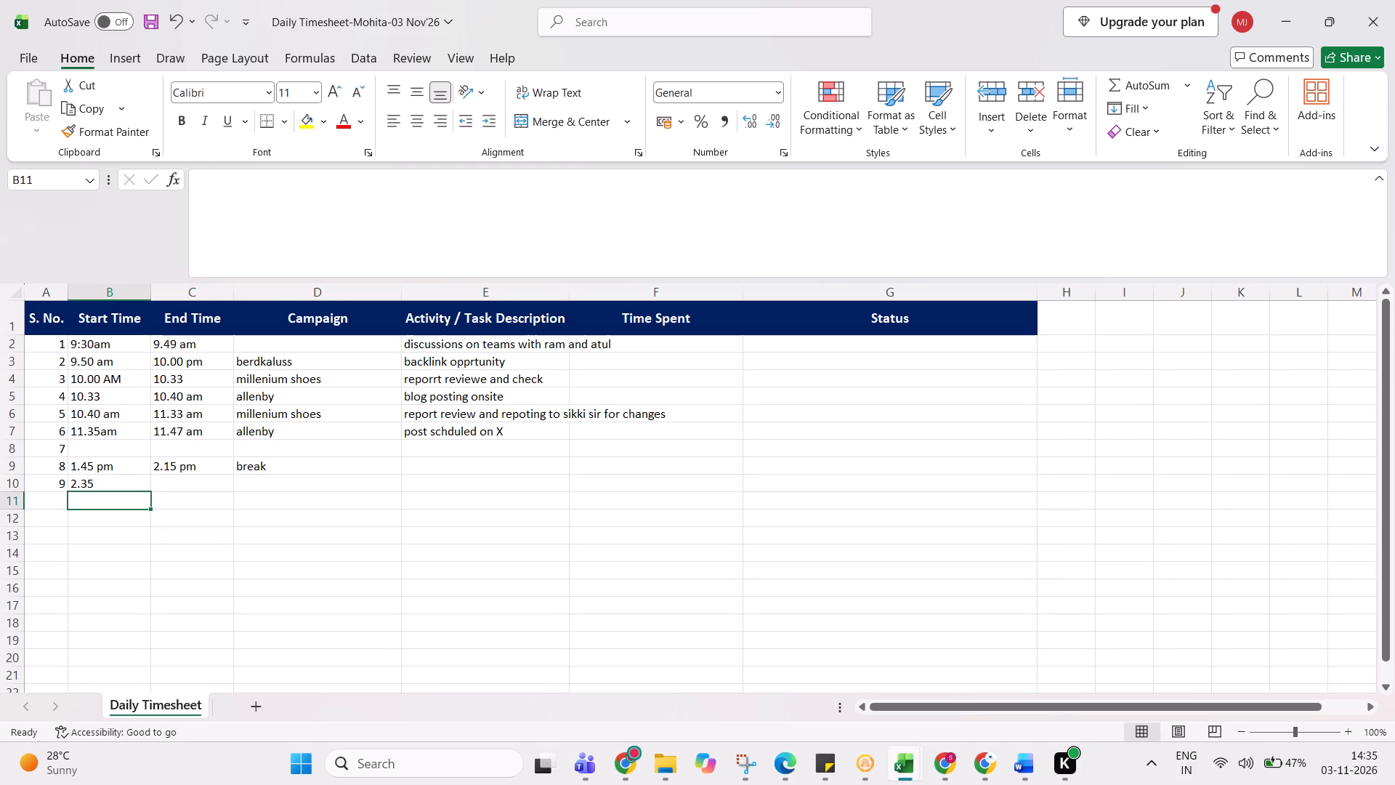
{"action": "type", "text": "2.35"}
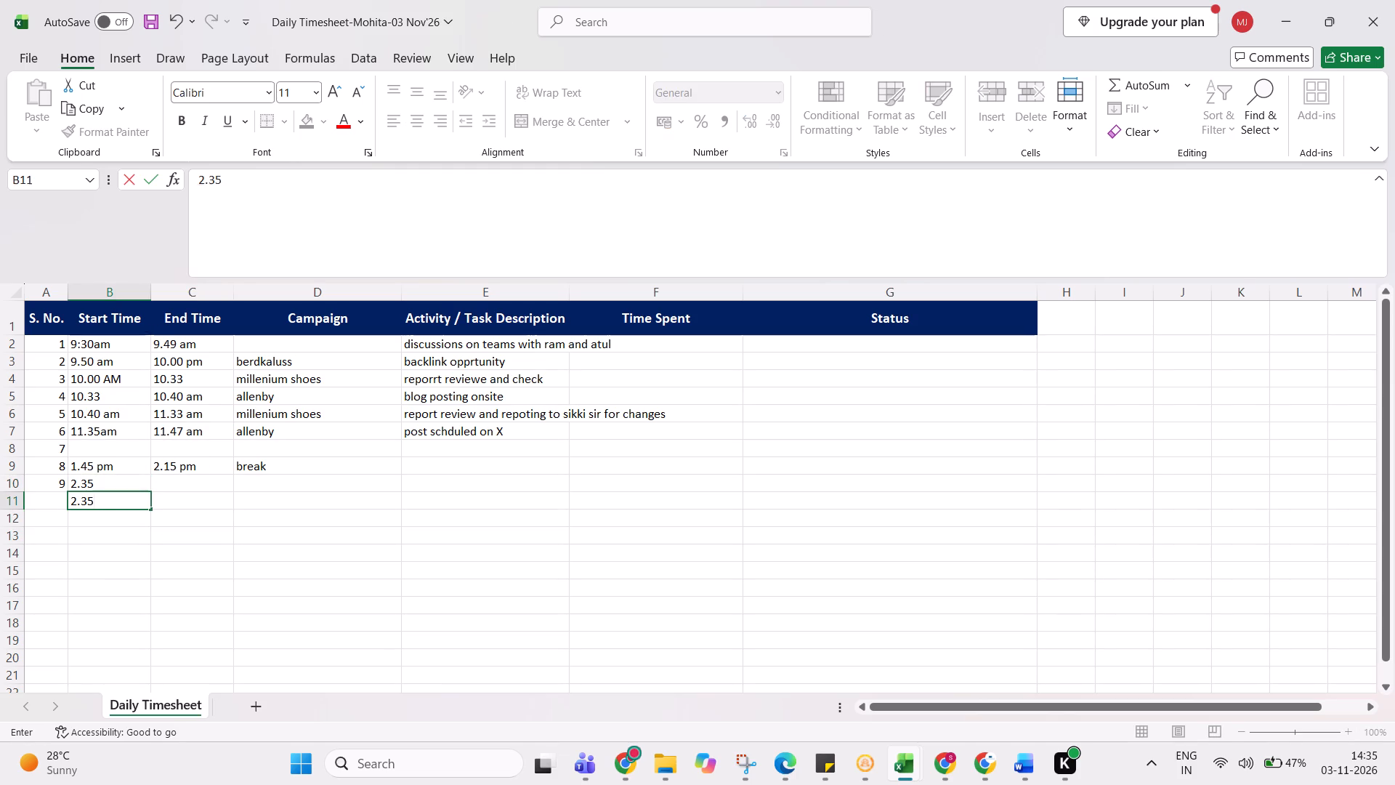
{"action": "left_click", "coordinate": [108, 482]}
{"action": "key", "text": "Delete"}
{"action": "left_click", "coordinate": [206, 502]}
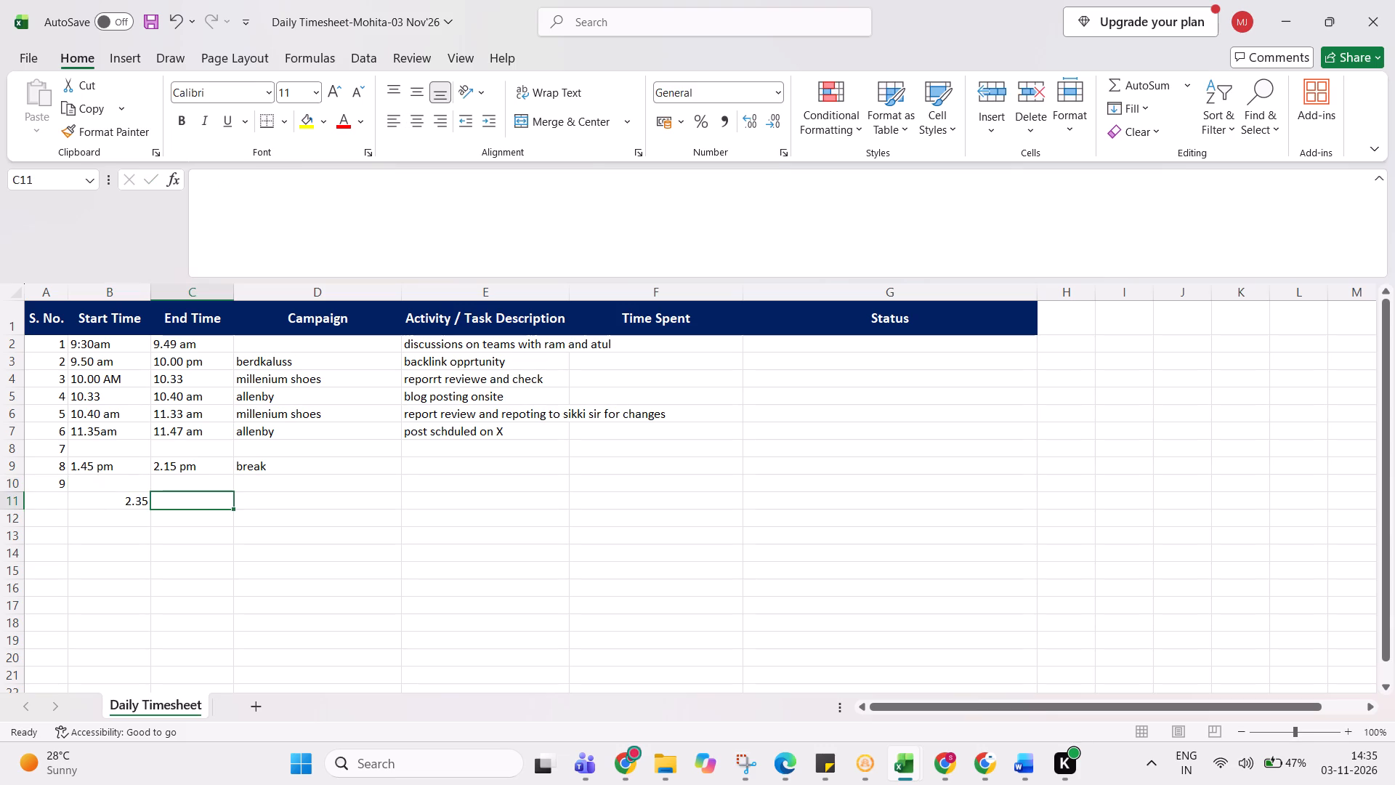
{"action": "key", "text": "ctrl+s"}
Fill row 11 with campaign "allenby" and task description "offpage report reviw", and save the timesheet.
{"action": "left_click", "coordinate": [272, 501]}
{"action": "type", "text": "allenby"}
{"action": "left_click", "coordinate": [426, 506]}
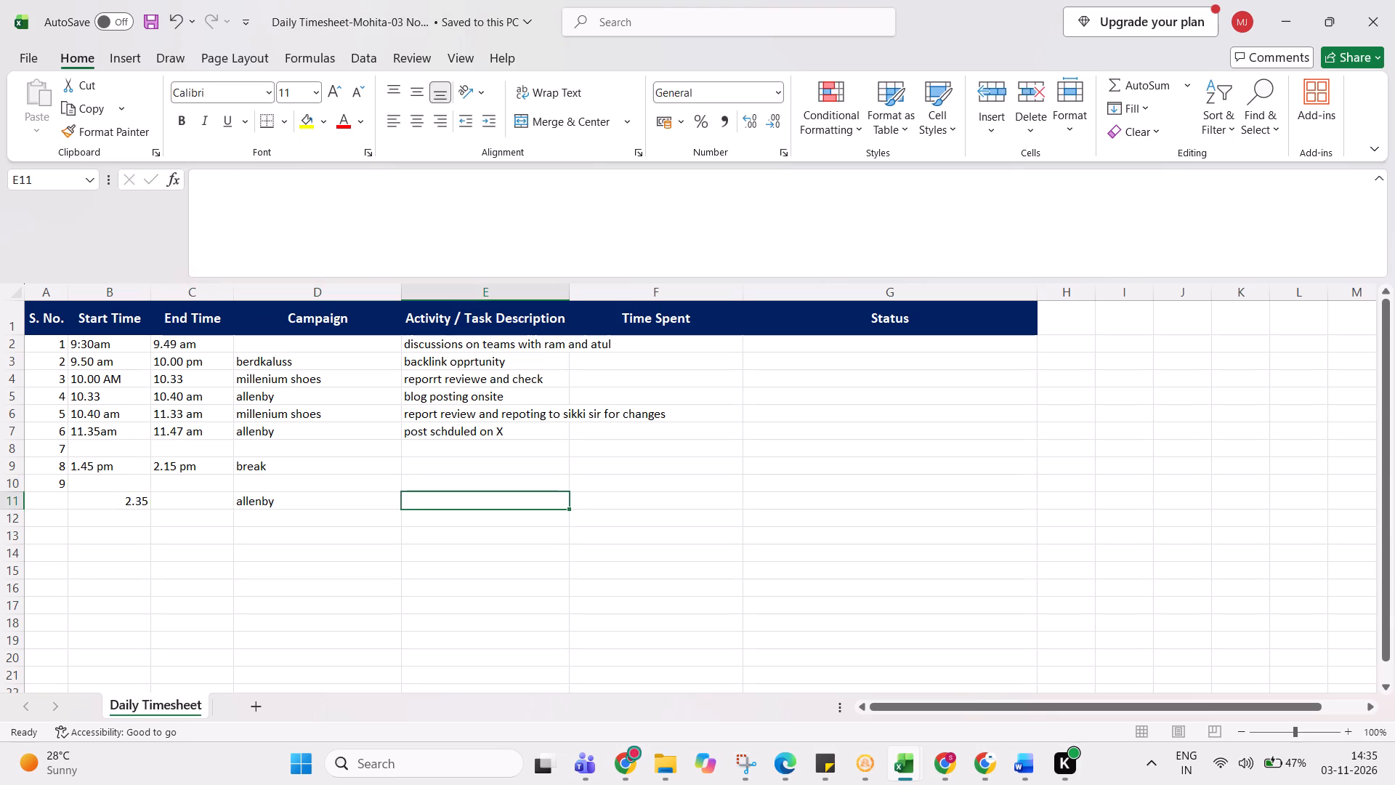
{"action": "type", "text": "report"}
{"action": "left_click_drag", "start_coordinate": [450, 497], "coordinate": [397, 498]}
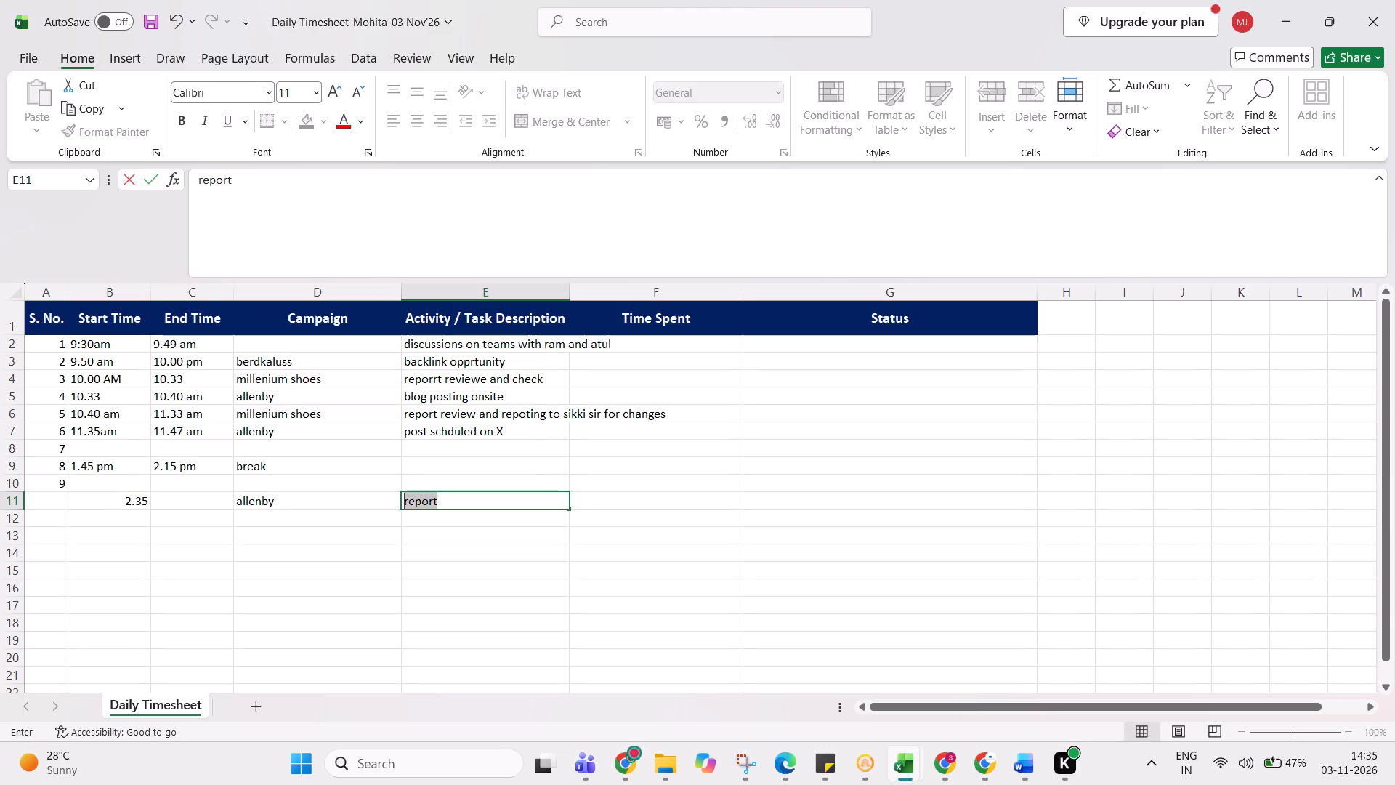
{"action": "left_click_drag", "start_coordinate": [397, 498], "coordinate": [396, 498]}
{"action": "type", "text": "offpage report reviw"}
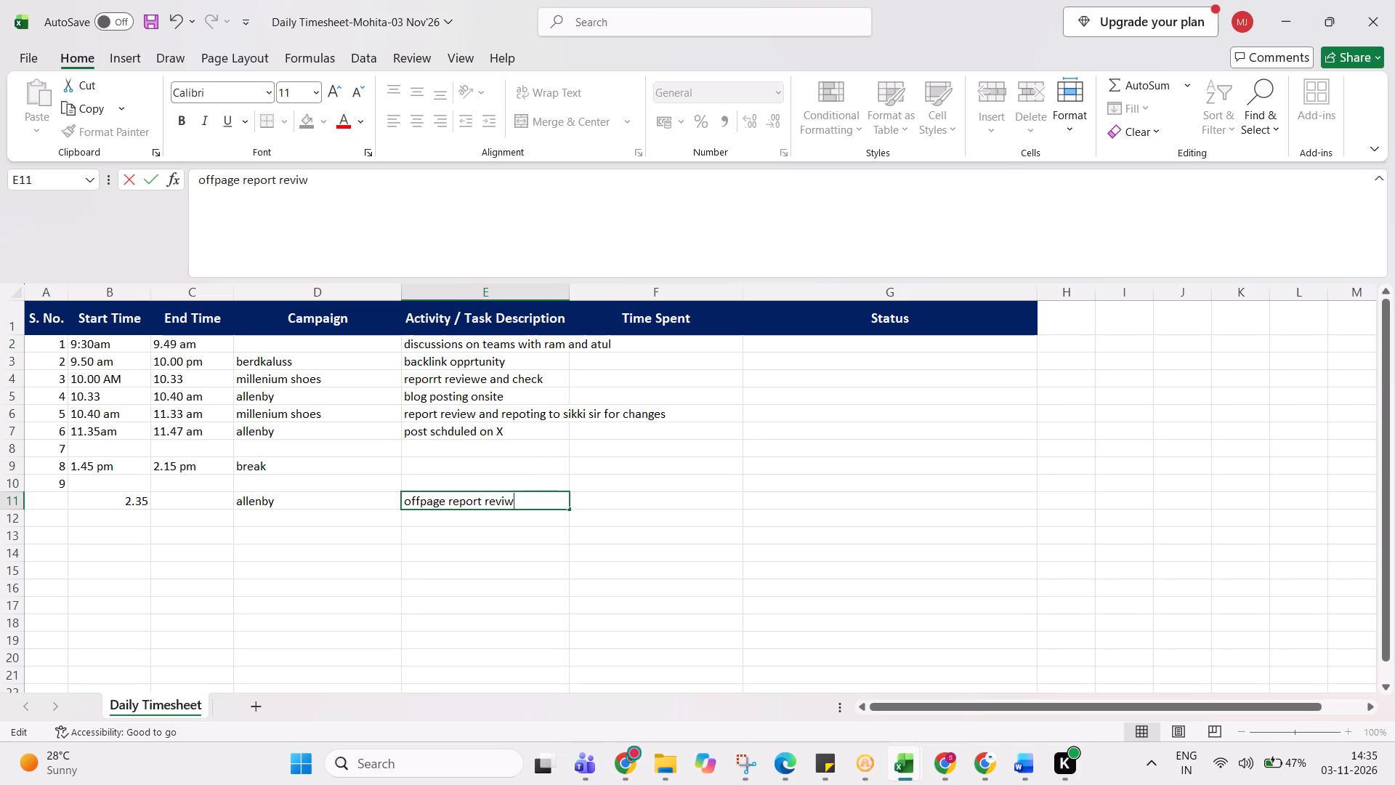
{"action": "left_click", "coordinate": [603, 506]}
{"action": "key", "text": "ctrl+s"}
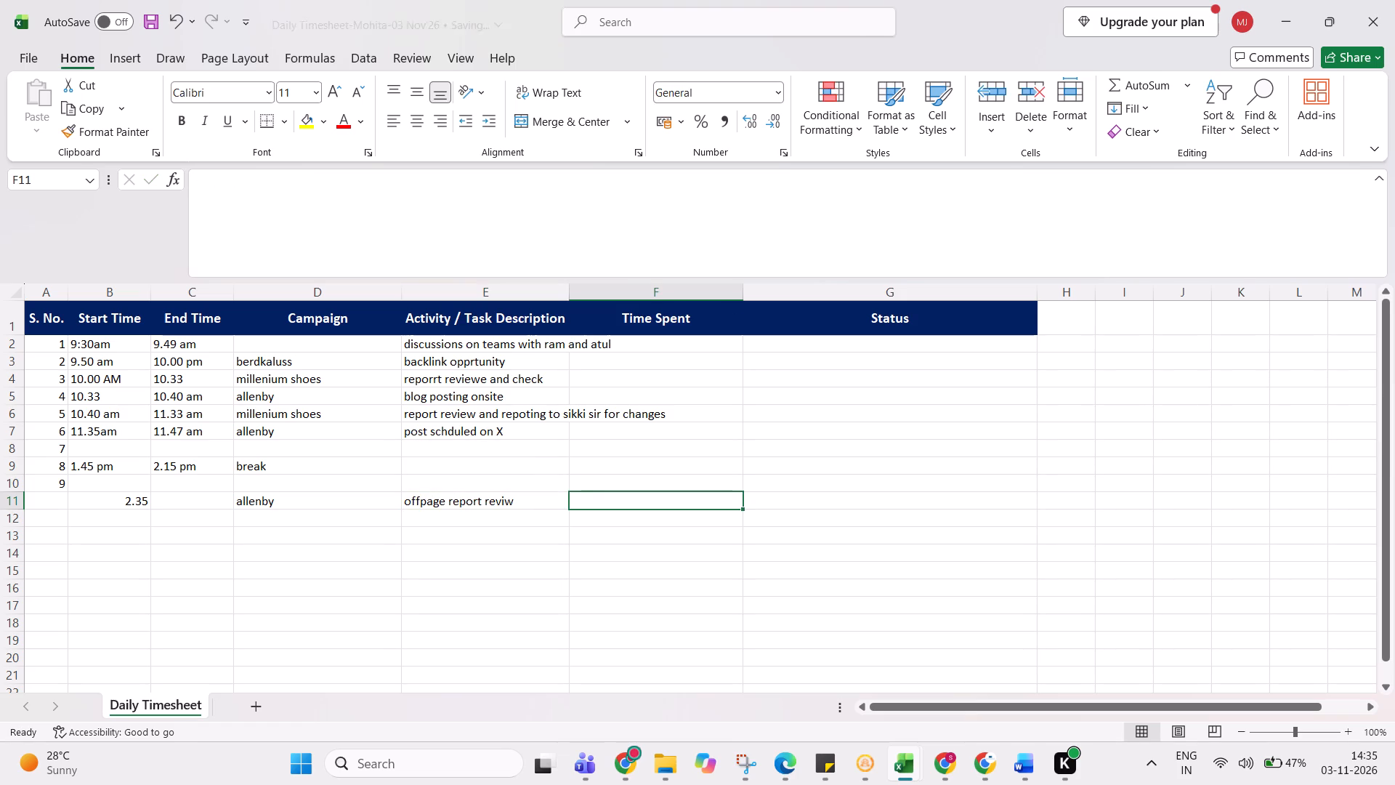
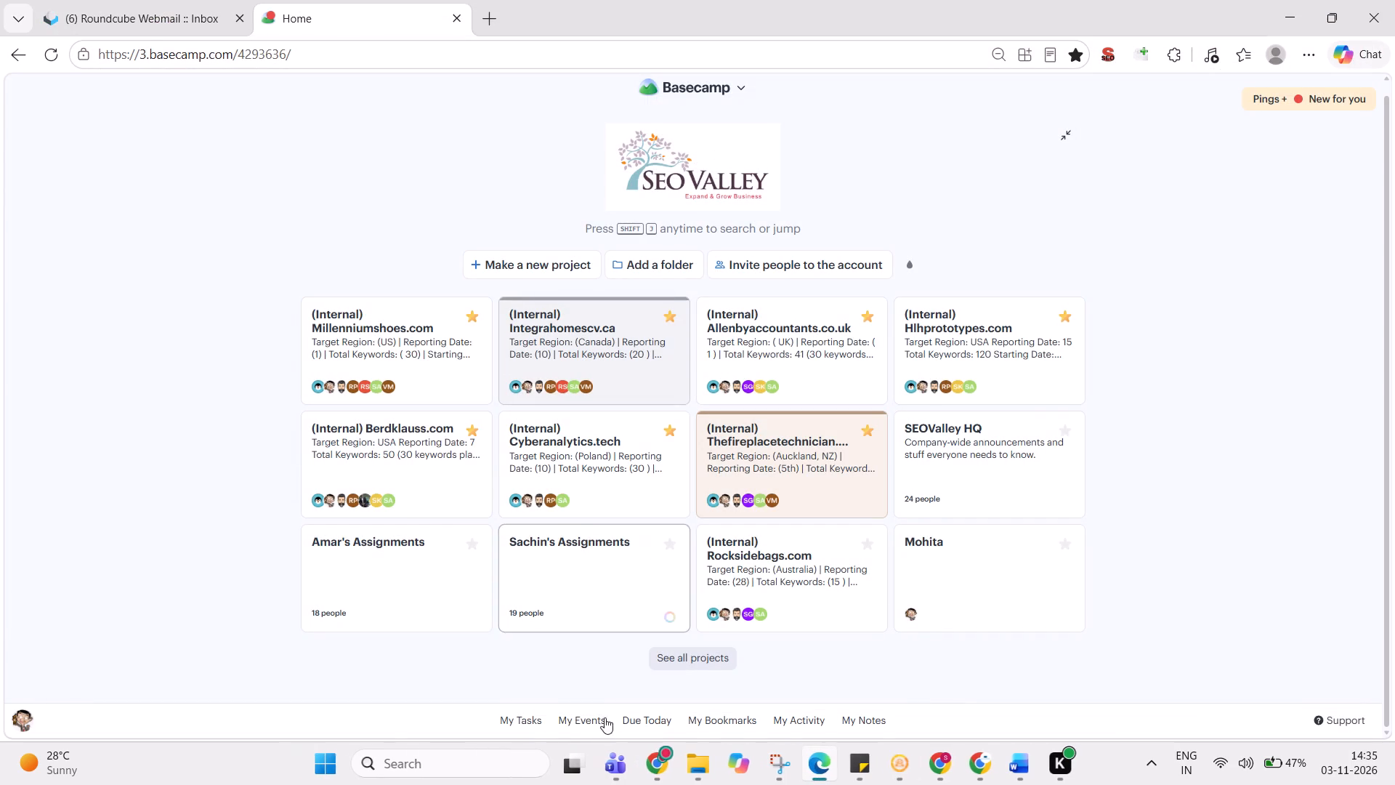
Look through the Allenbyaccountants Oct'26 monthly report folder, its Monthly_Report subfolder and the Backlink Audit Opportunities workbook, closing the workbook when done.
{"action": "left_click", "coordinate": [700, 765]}
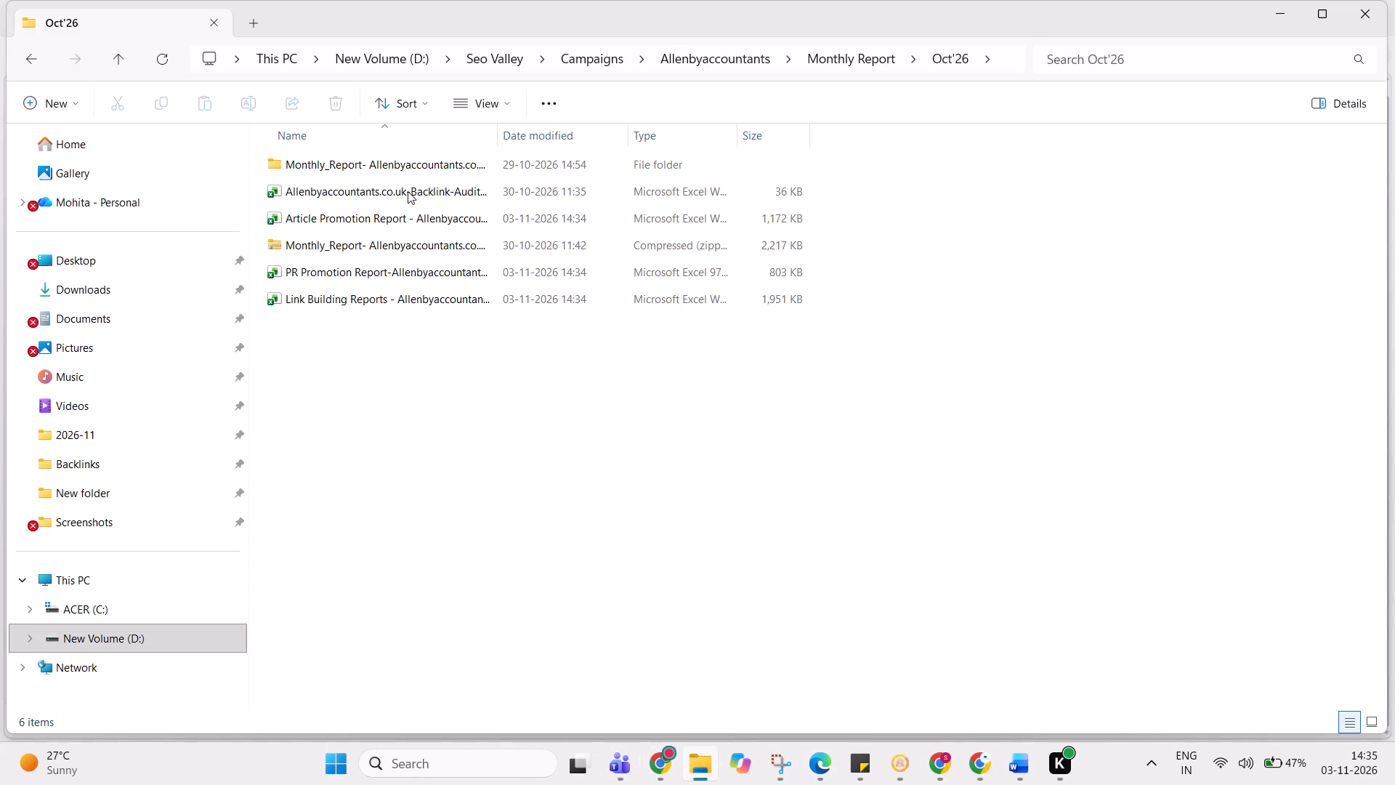
{"action": "left_click_drag", "start_coordinate": [504, 134], "coordinate": [771, 148]}
{"action": "double_click", "coordinate": [501, 157]}
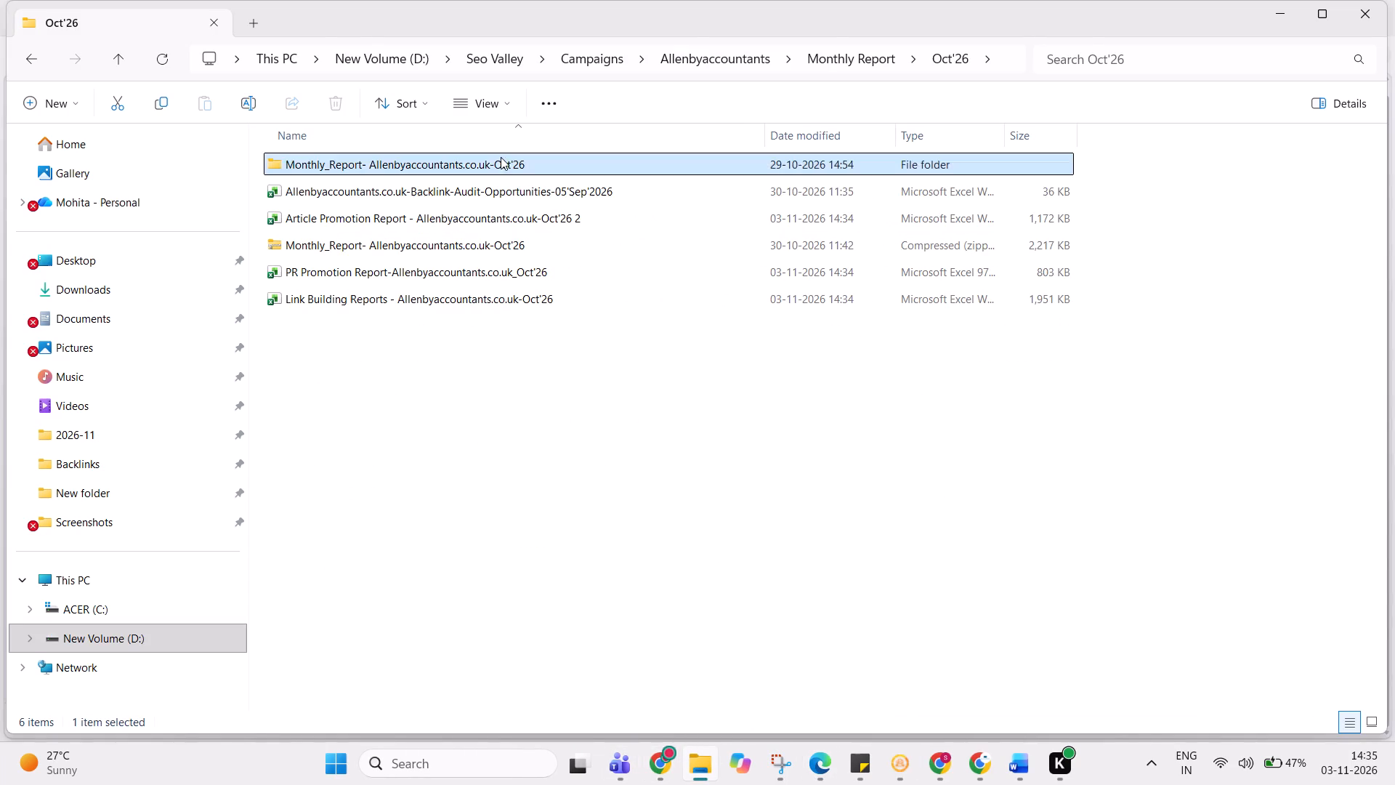
{"action": "double_click", "coordinate": [461, 158]}
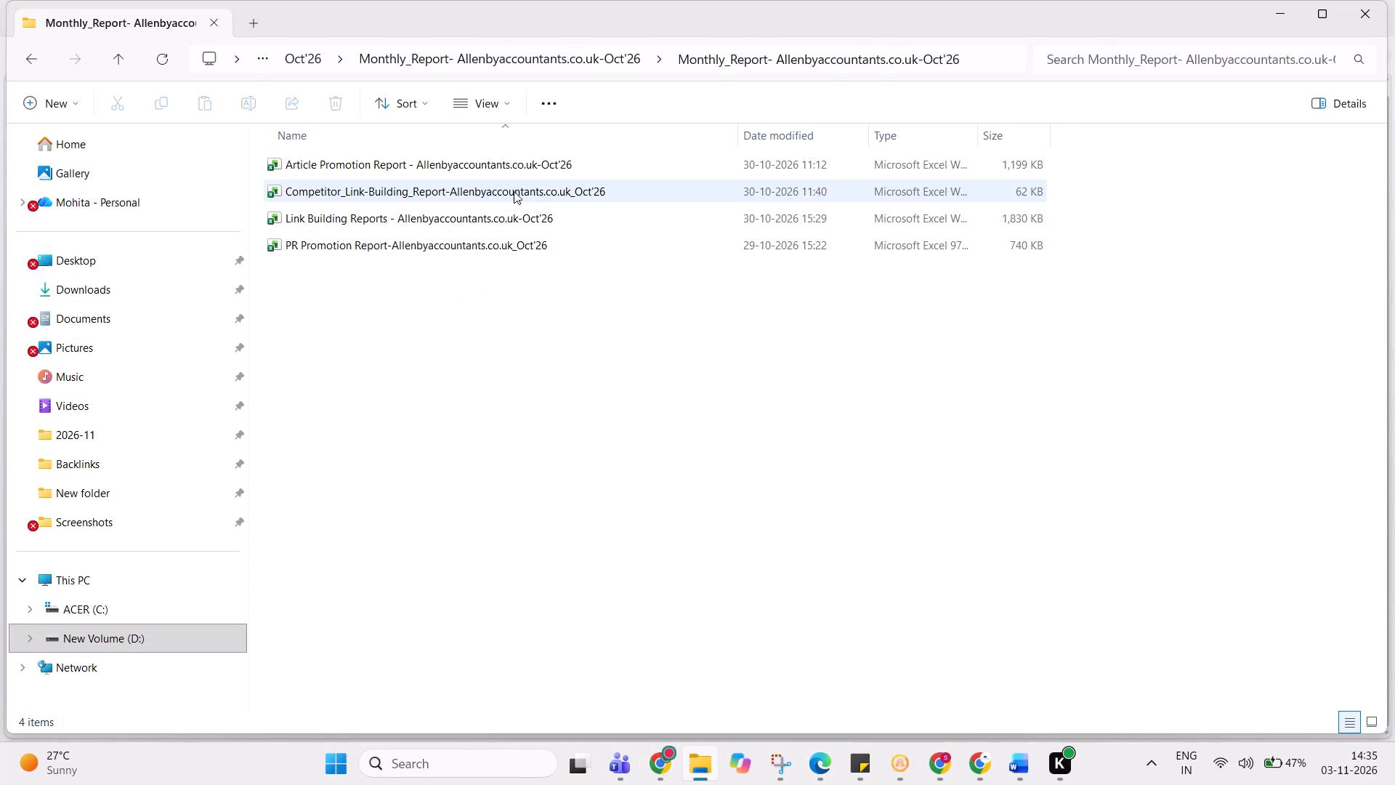
{"action": "left_click", "coordinate": [315, 60]}
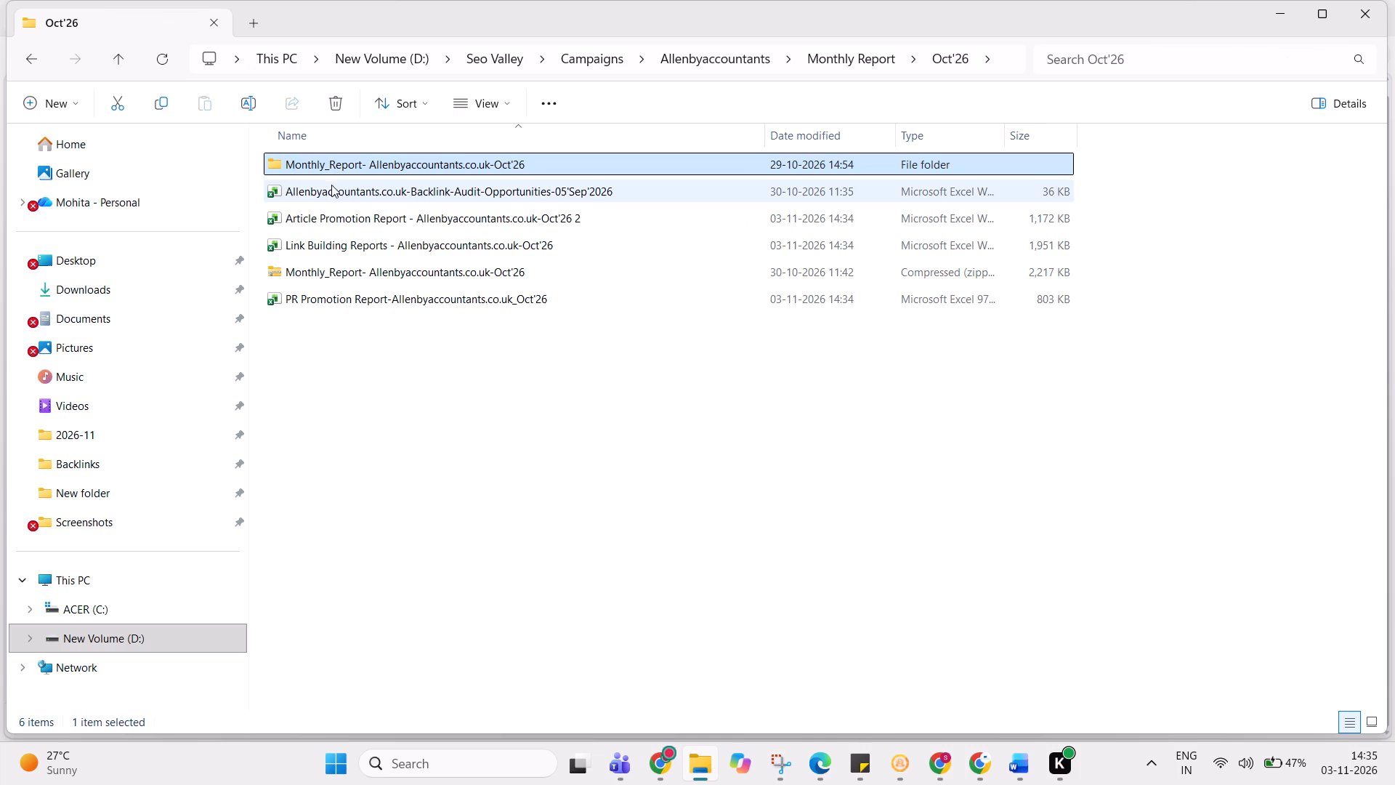
{"action": "double_click", "coordinate": [331, 196]}
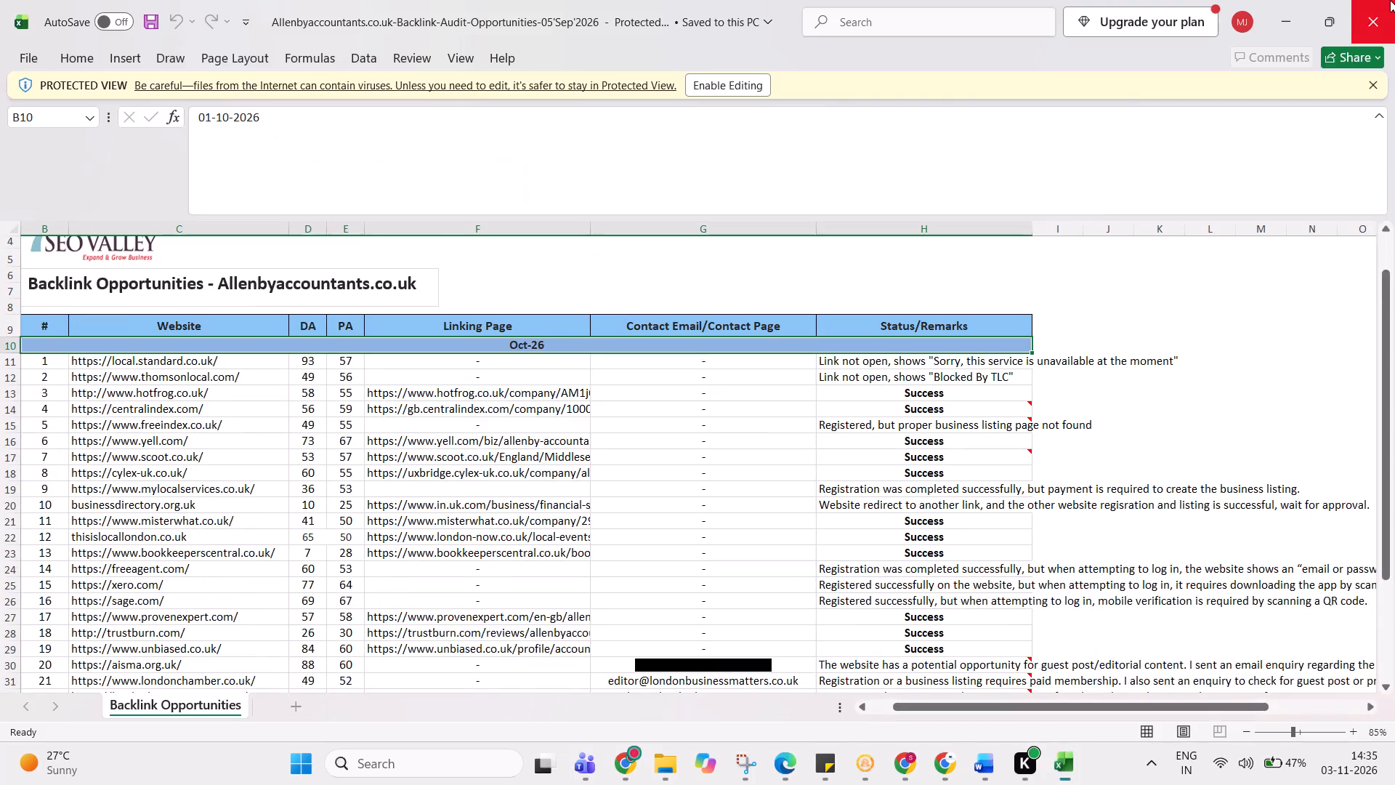
{"action": "left_click", "coordinate": [1389, 0]}
{"action": "double_click", "coordinate": [384, 214]}
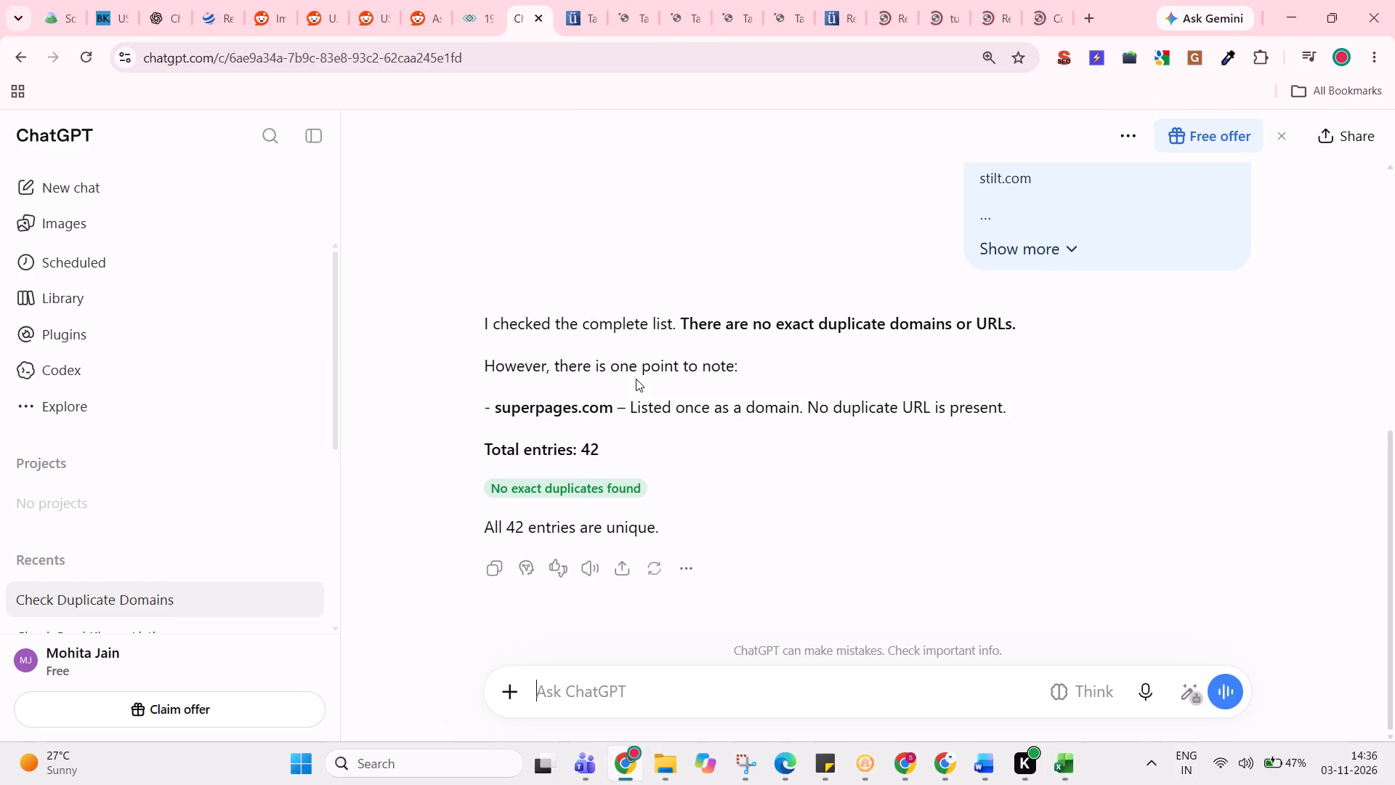
{"action": "left_click", "coordinate": [578, 0]}
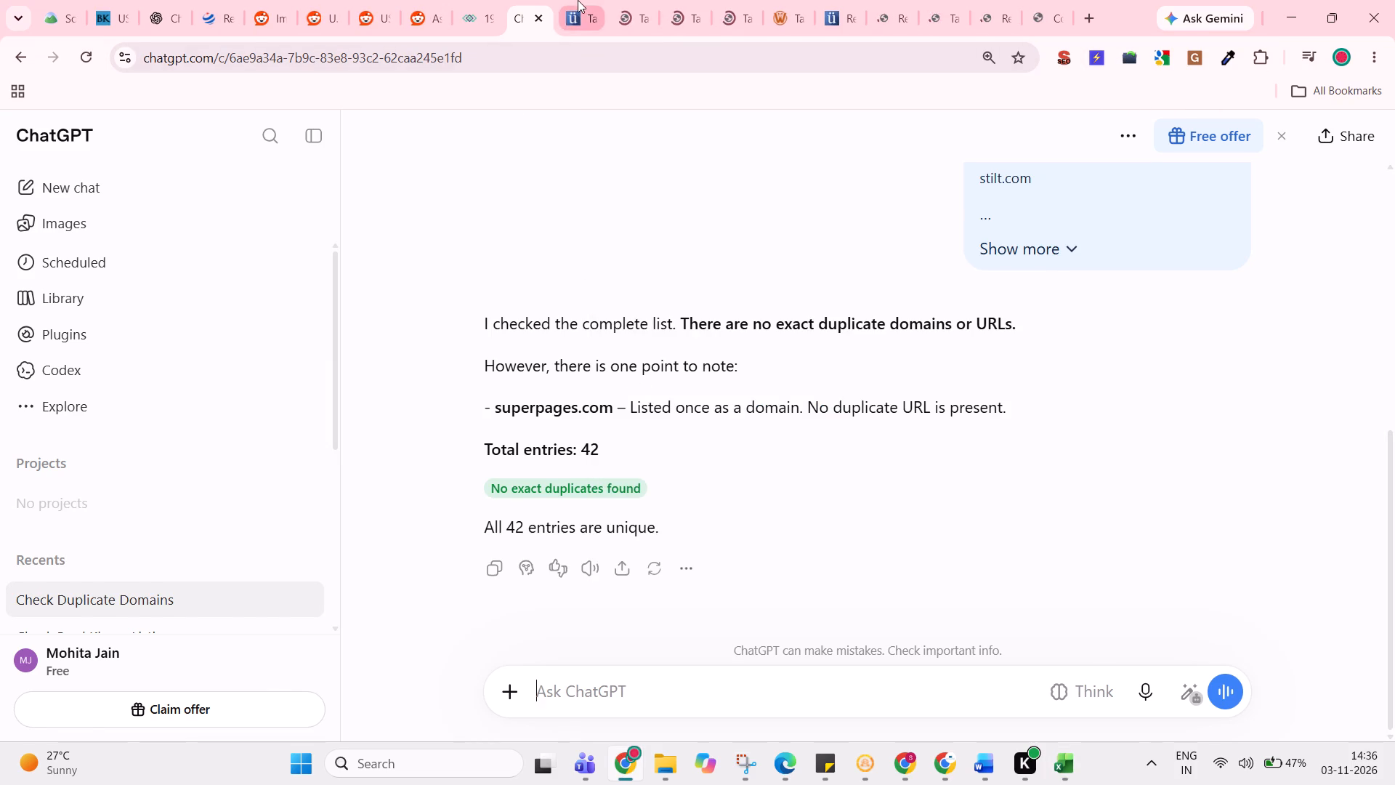
Open the "Article 01- Allenbyaccountants.co.uk- Oct'26" draft from the campaign's Article and blogs > Oct'26 > New folder.
{"action": "left_click", "coordinate": [664, 770]}
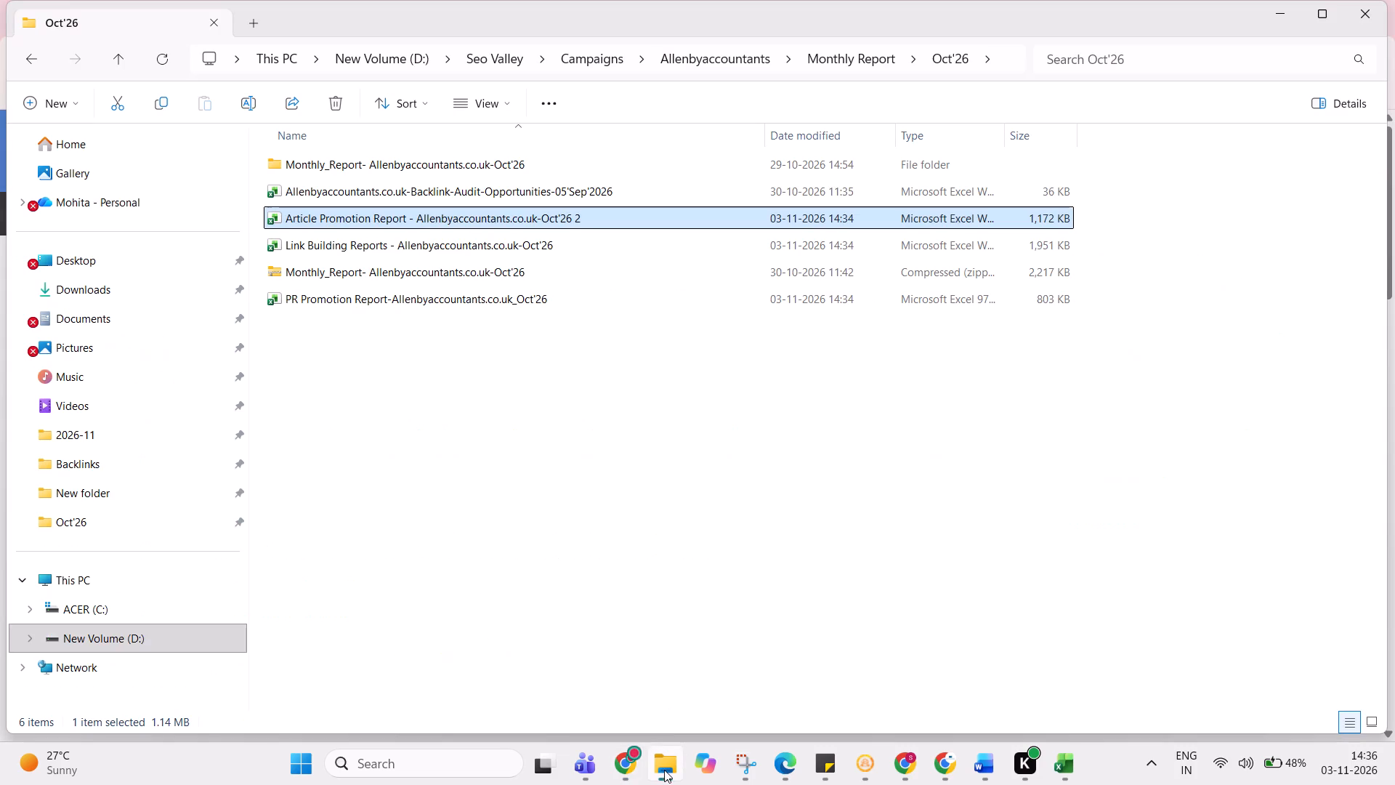
{"action": "left_click", "coordinate": [690, 60]}
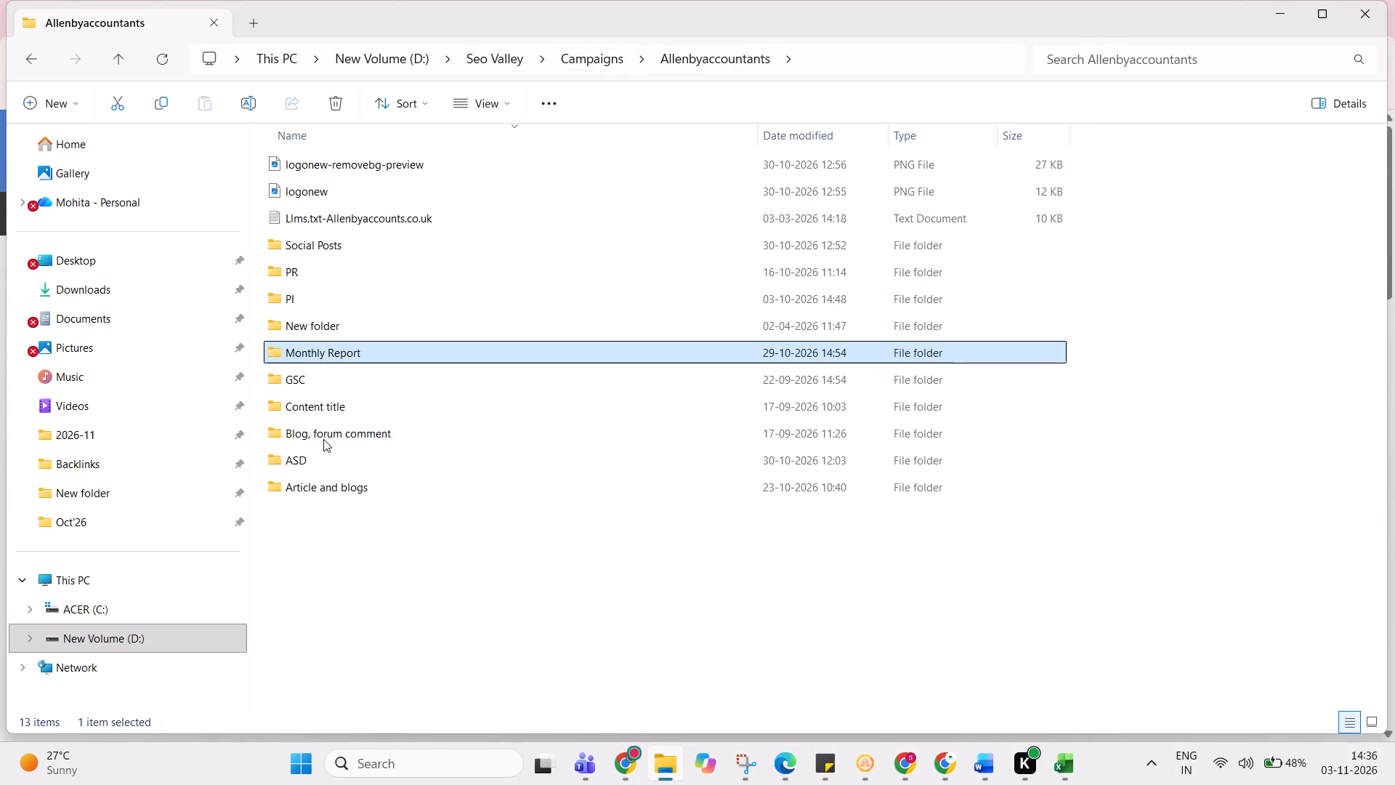
{"action": "double_click", "coordinate": [325, 486]}
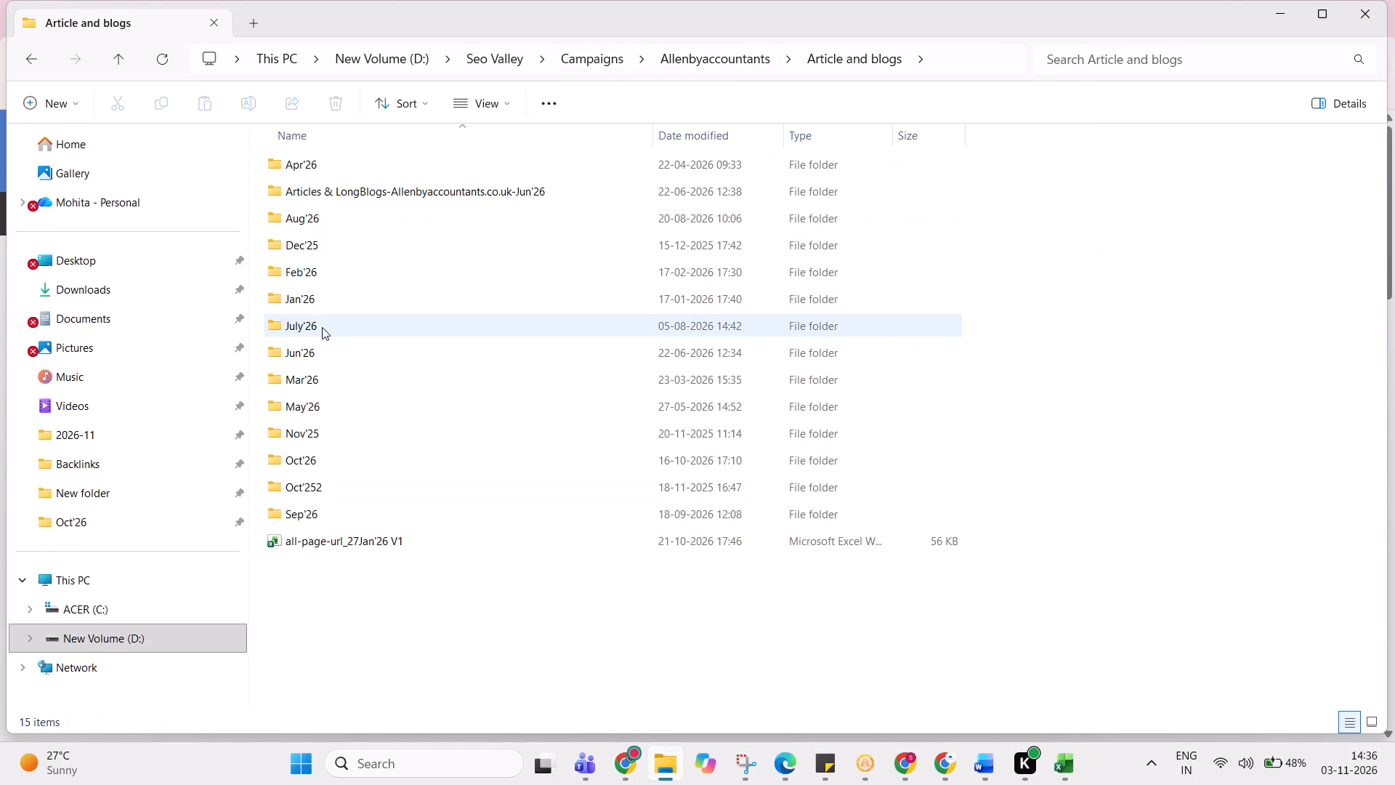
{"action": "double_click", "coordinate": [315, 463]}
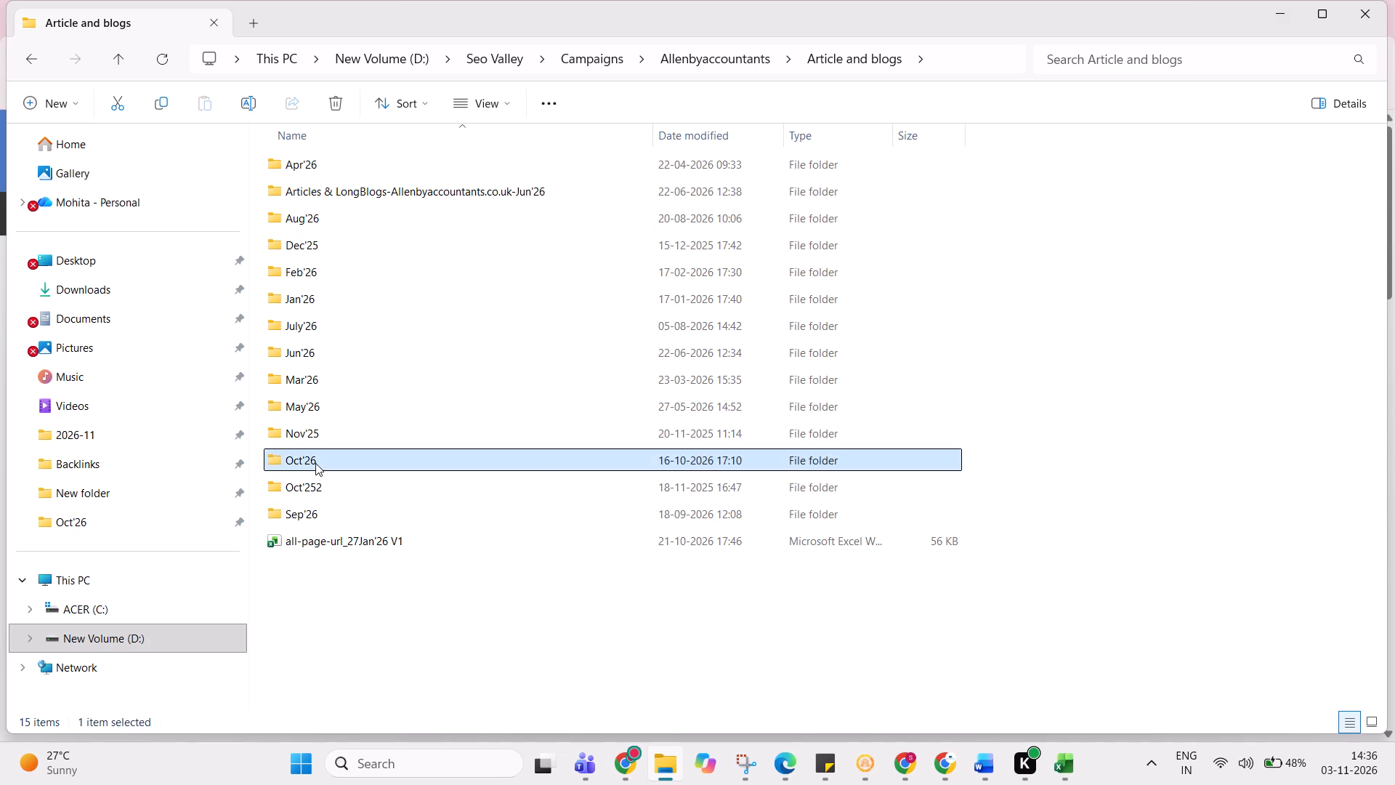
{"action": "double_click", "coordinate": [327, 150]}
{"action": "double_click", "coordinate": [325, 166]}
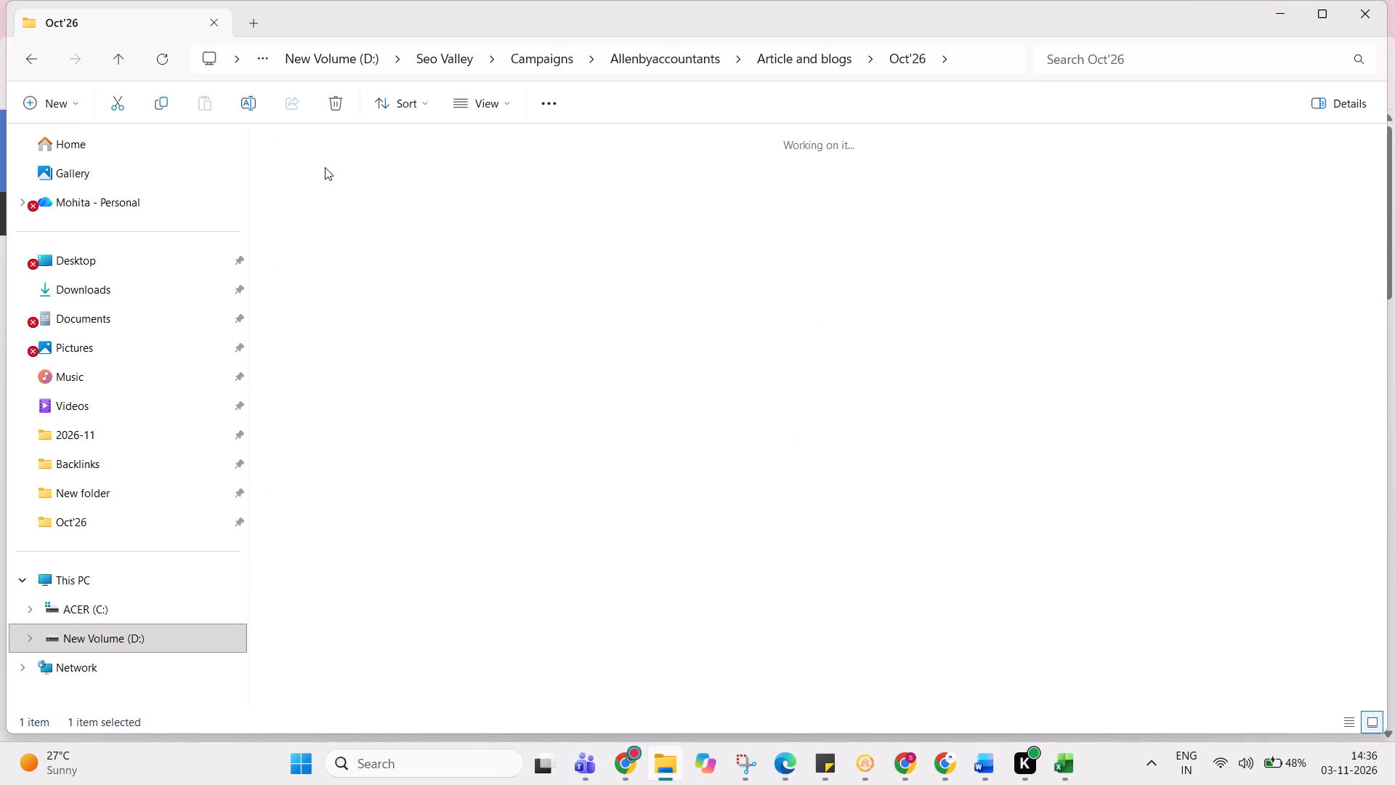
{"action": "double_click", "coordinate": [400, 218]}
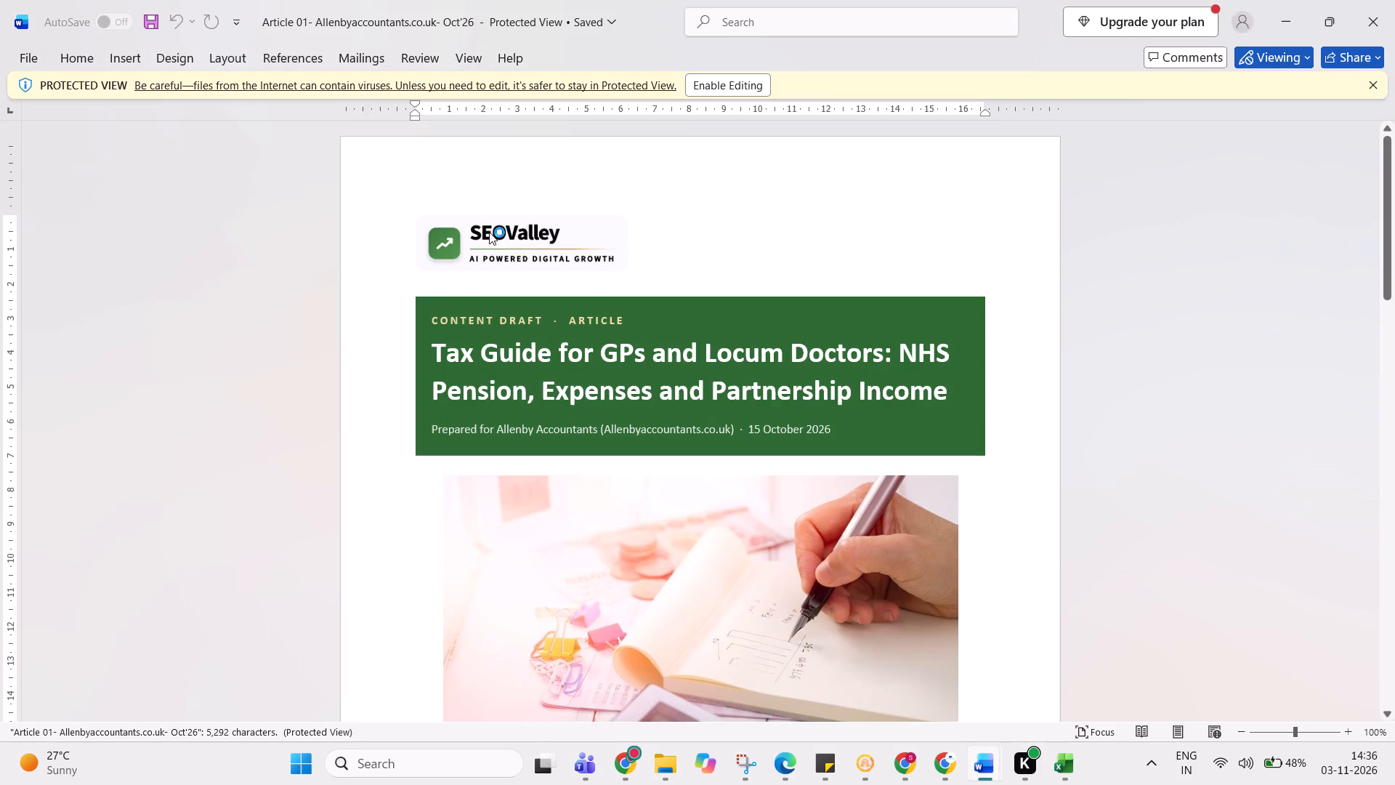
Check the published GP and locum doctors tax guide pages against the Article 01 draft, closing the reviewed article tabs.
{"action": "left_click", "coordinate": [627, 770]}
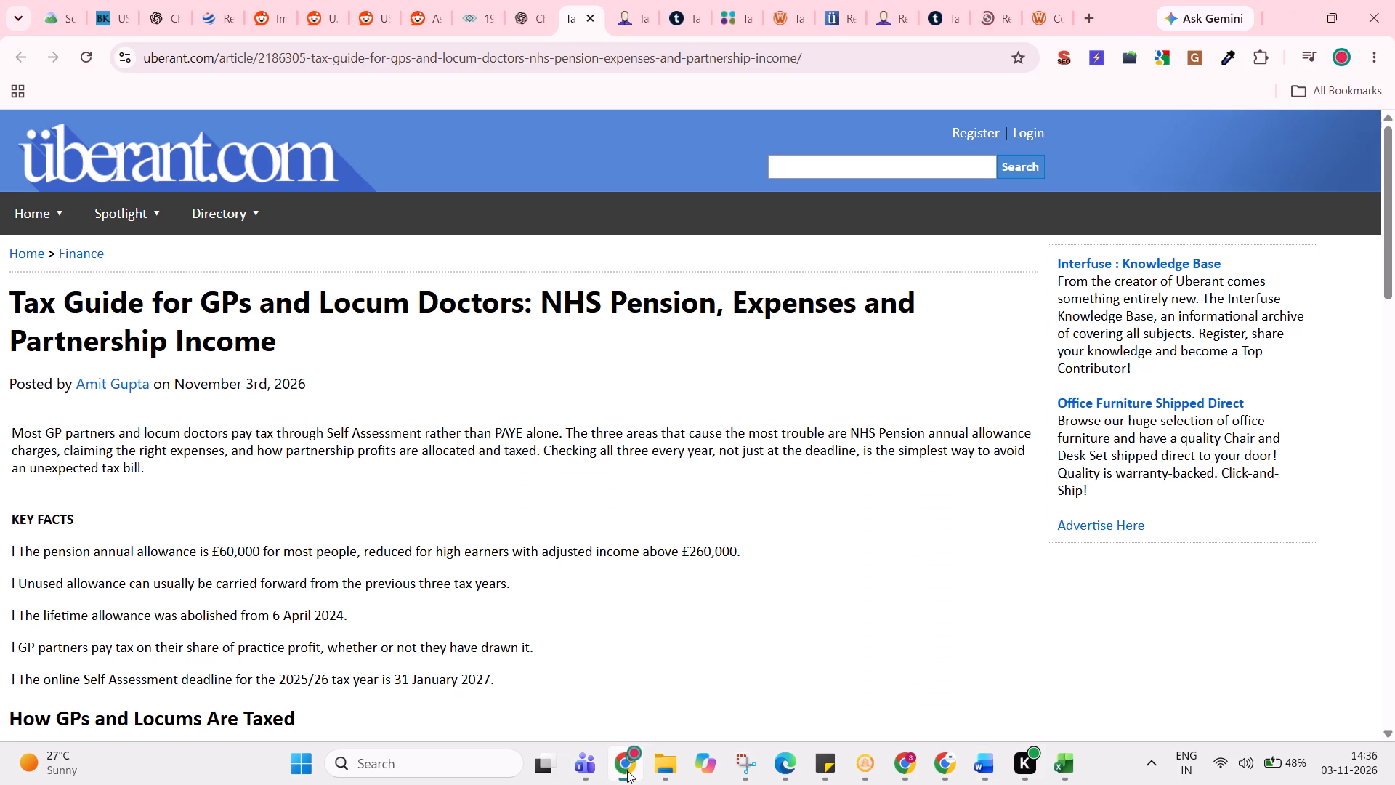
{"action": "left_click", "coordinate": [627, 770]}
{"action": "left_click", "coordinate": [627, 770]}
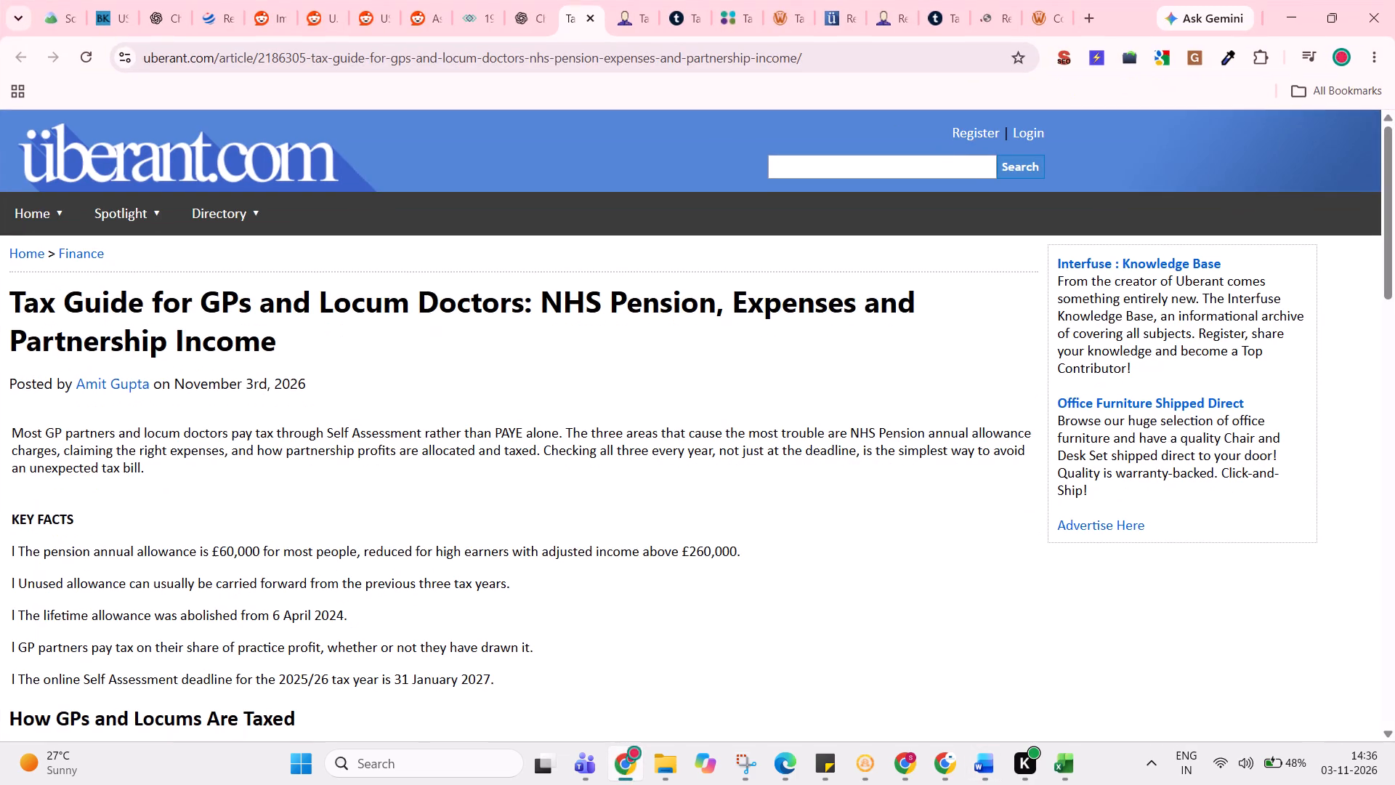
{"action": "left_click", "coordinate": [589, 17]}
{"action": "left_click", "coordinate": [589, 17]}
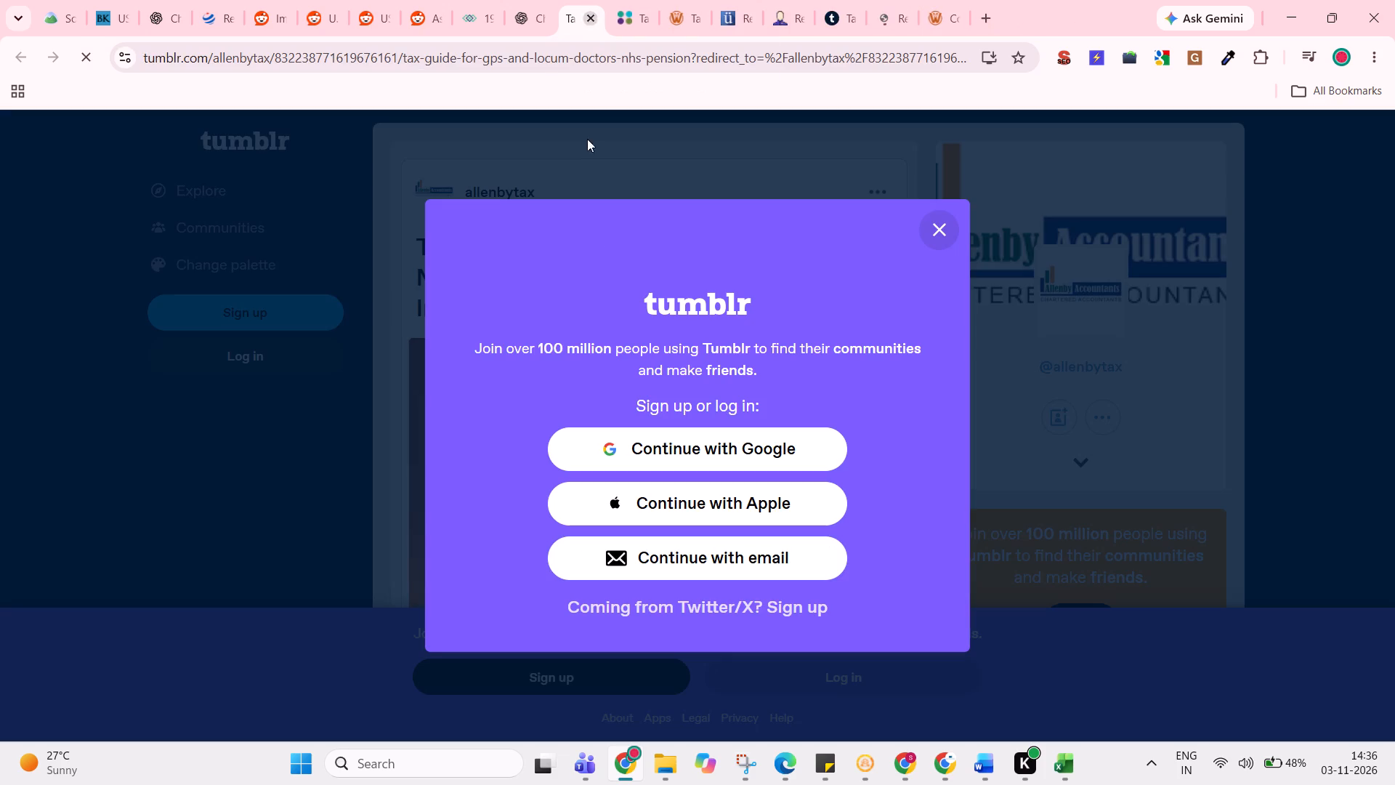
{"action": "scroll", "coordinate": [610, 288], "scroll_direction": "down", "scroll_amount": 2}
{"action": "left_click", "coordinate": [942, 219]}
{"action": "scroll", "coordinate": [942, 218], "scroll_direction": "down", "scroll_amount": 3}
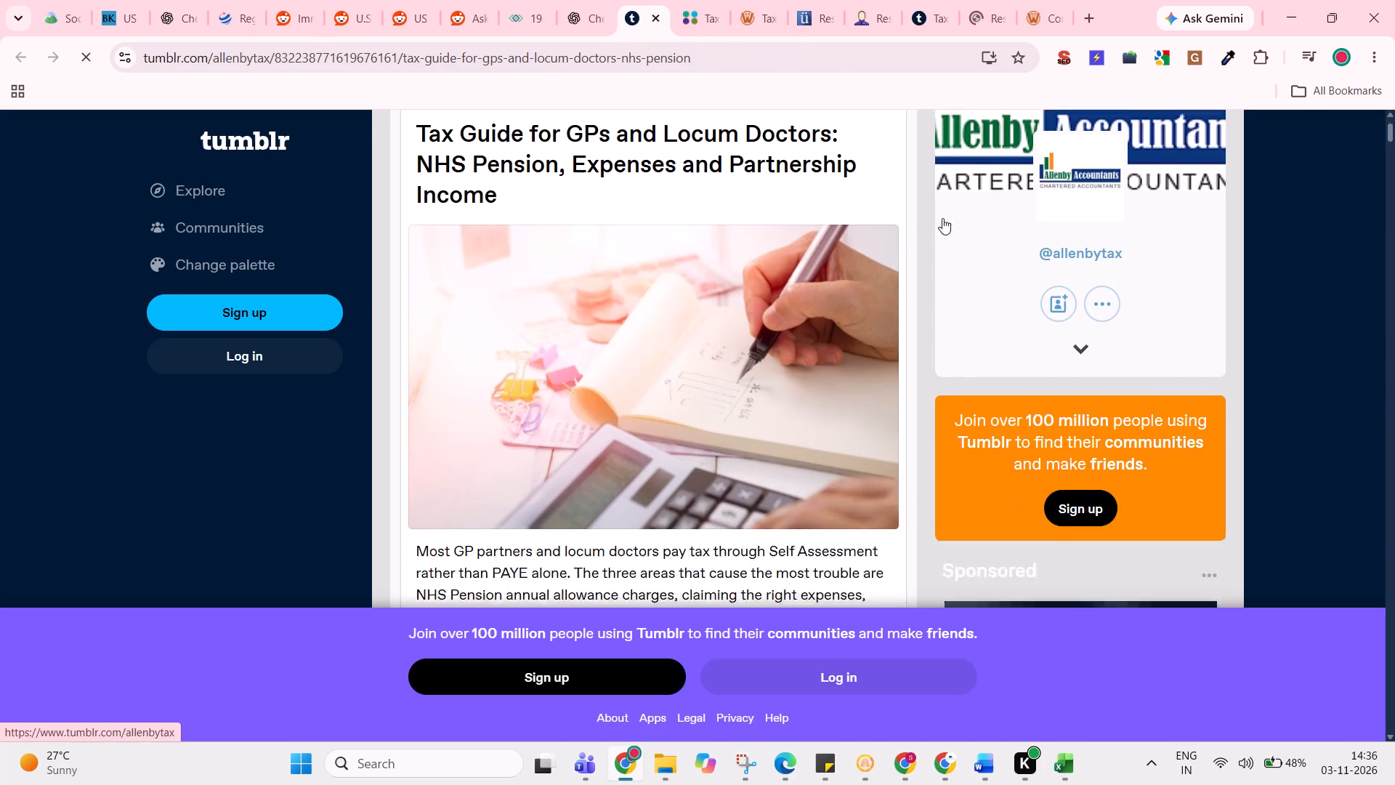
{"action": "left_click", "coordinate": [658, 17]}
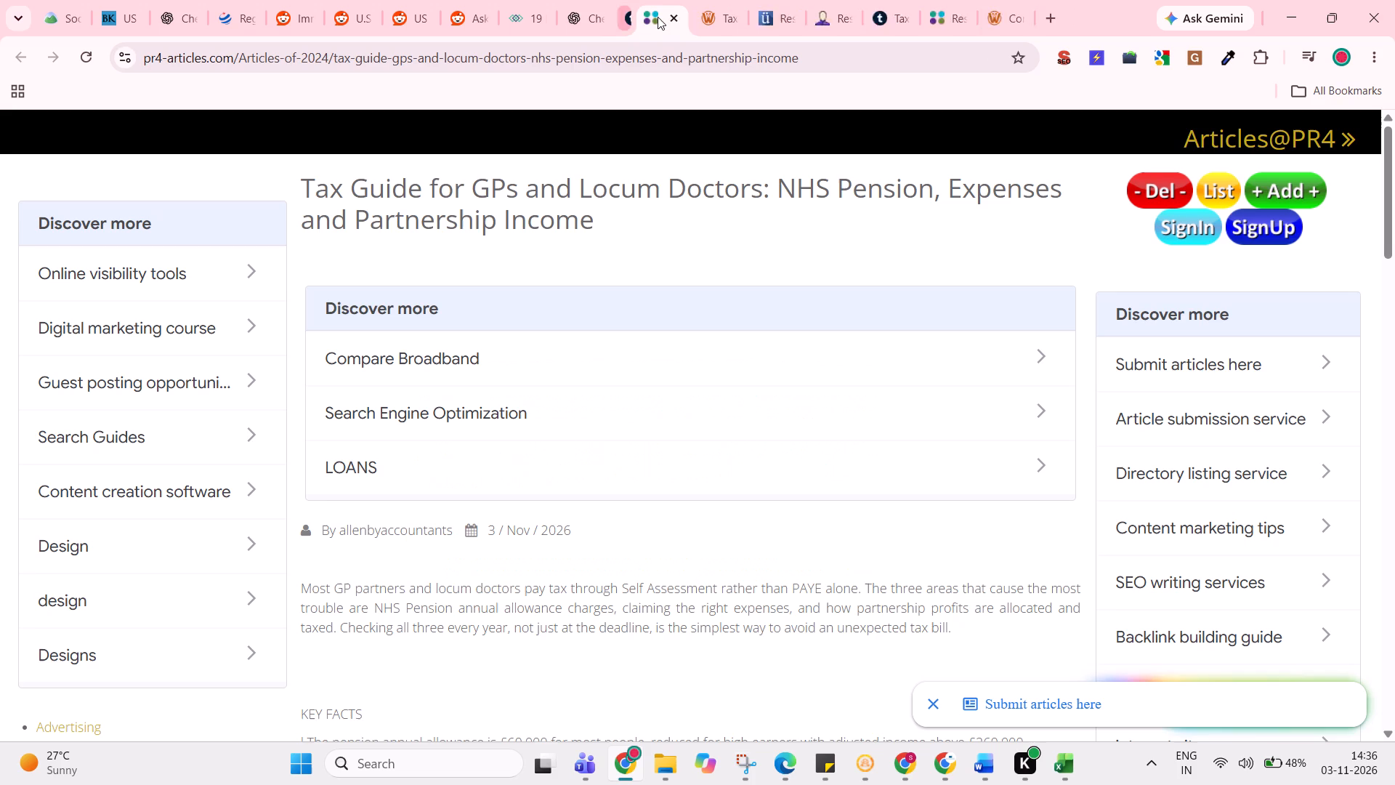
{"action": "left_click", "coordinate": [658, 17]}
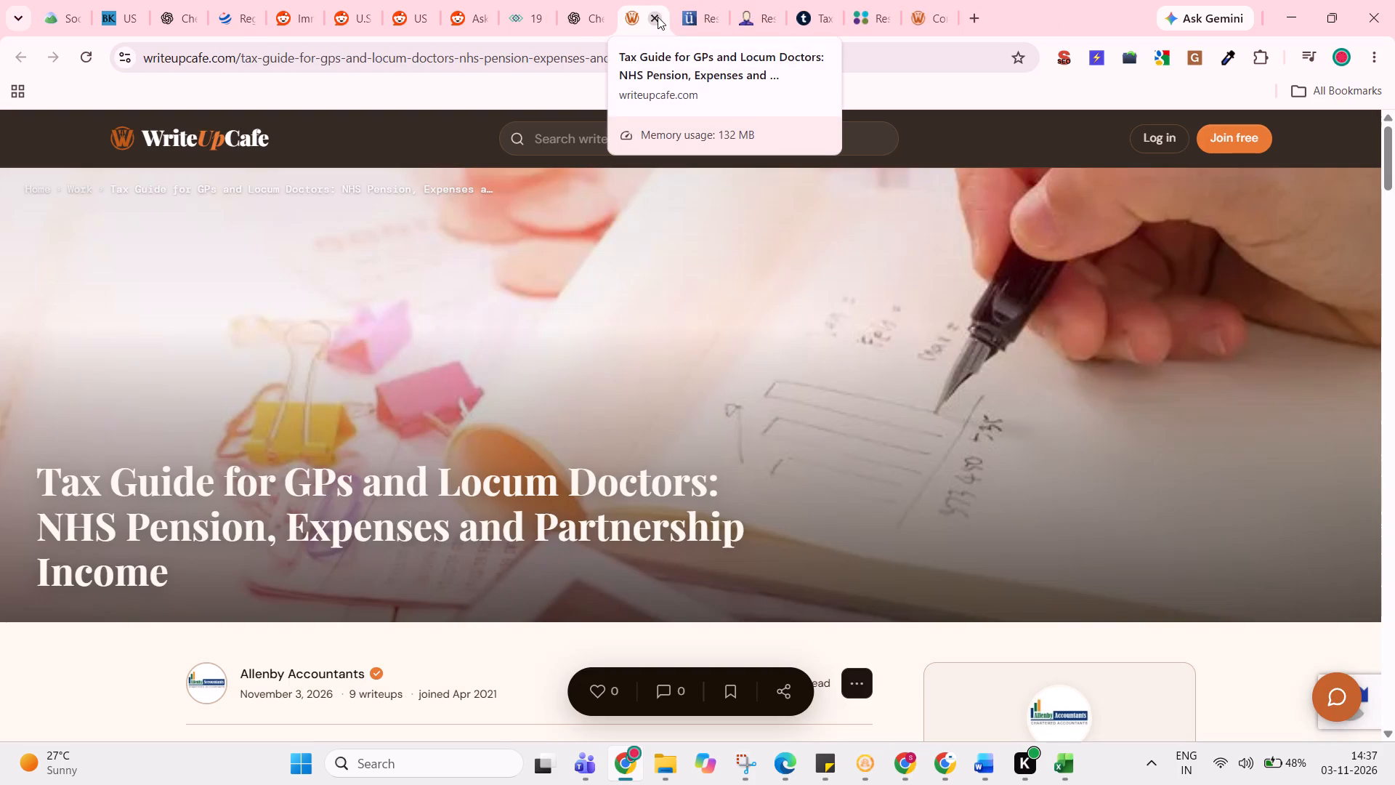
{"action": "left_click", "coordinate": [658, 17]}
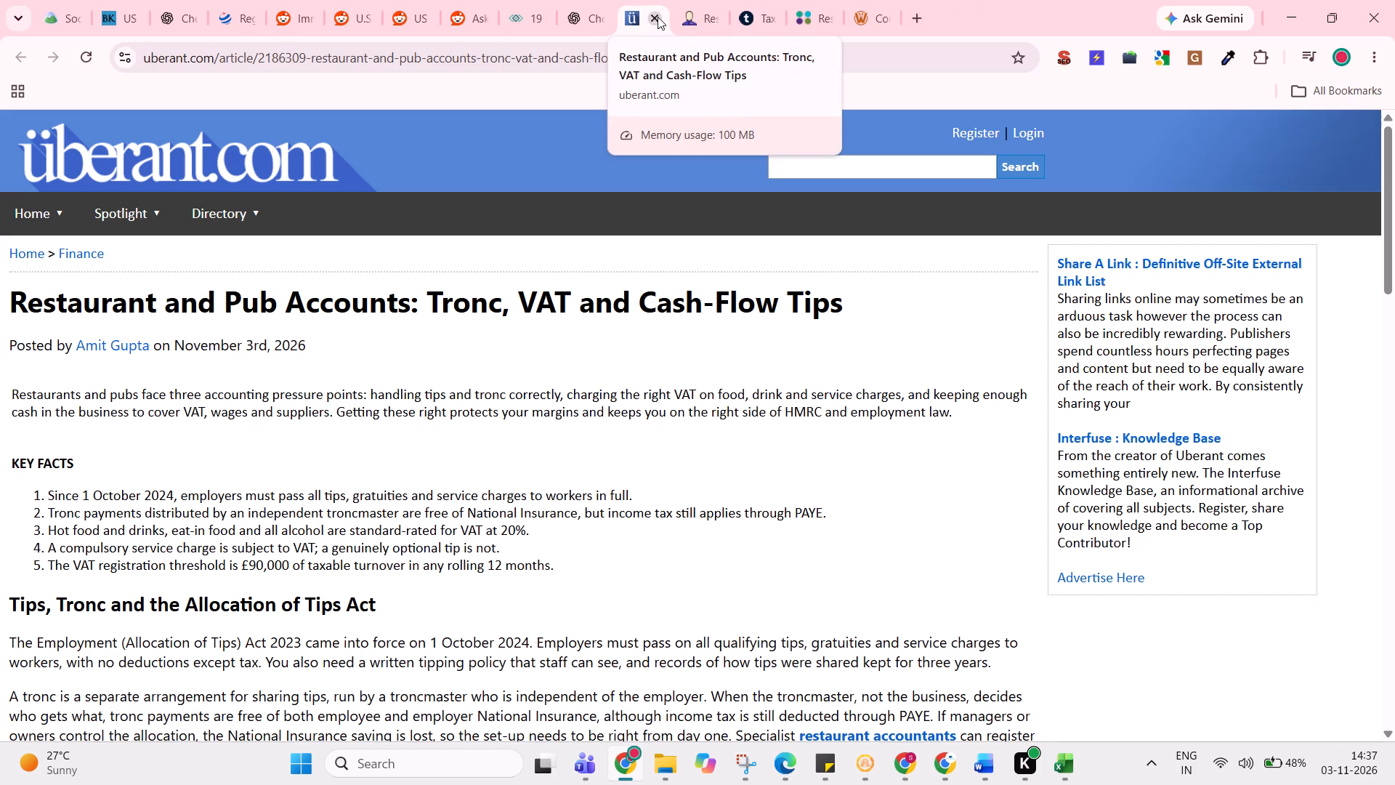
Open the "Article 02- Allenbyaccountants.co.uk- Oct'26" draft for comparison with the published pages.
{"action": "left_click", "coordinate": [665, 782]}
{"action": "triple_click", "coordinate": [500, 172]}
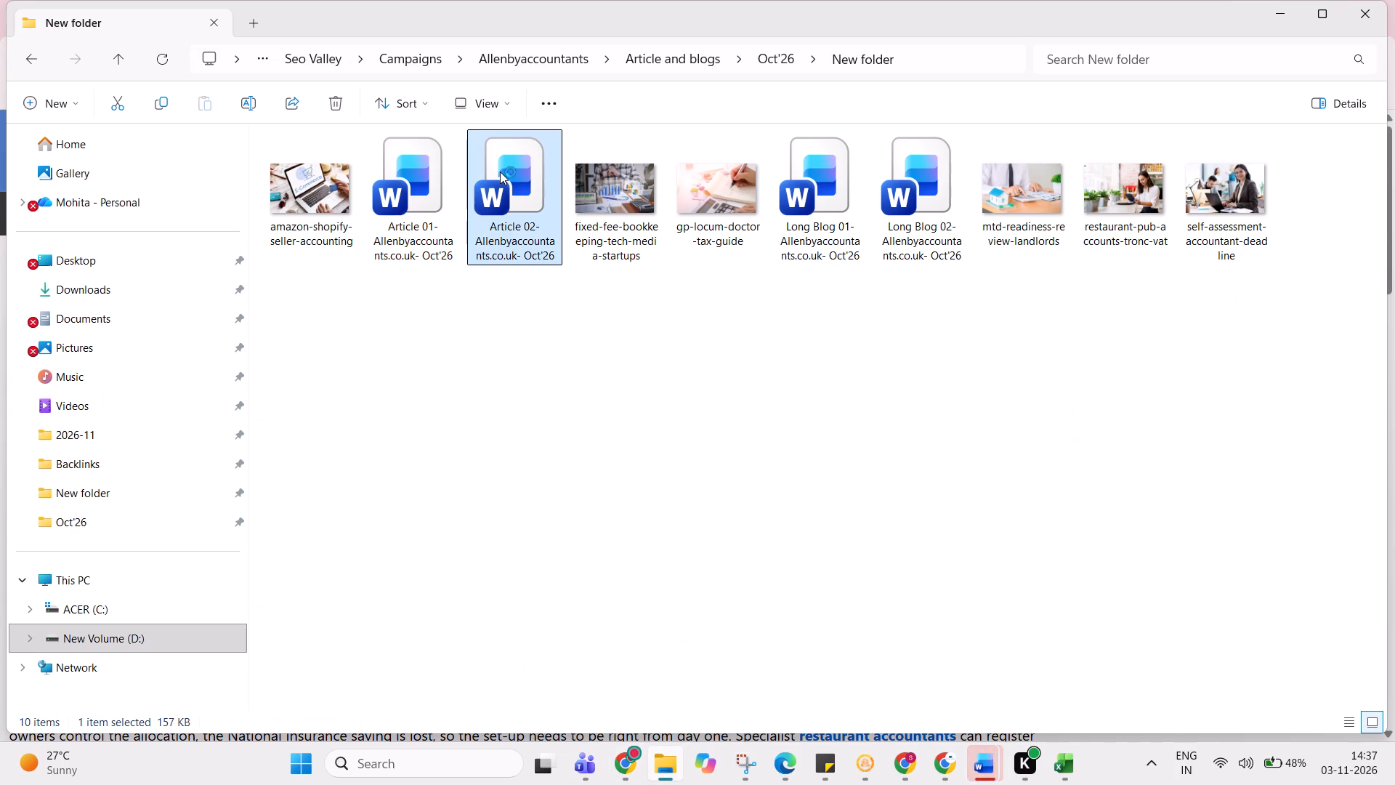
{"action": "double_click", "coordinate": [509, 228]}
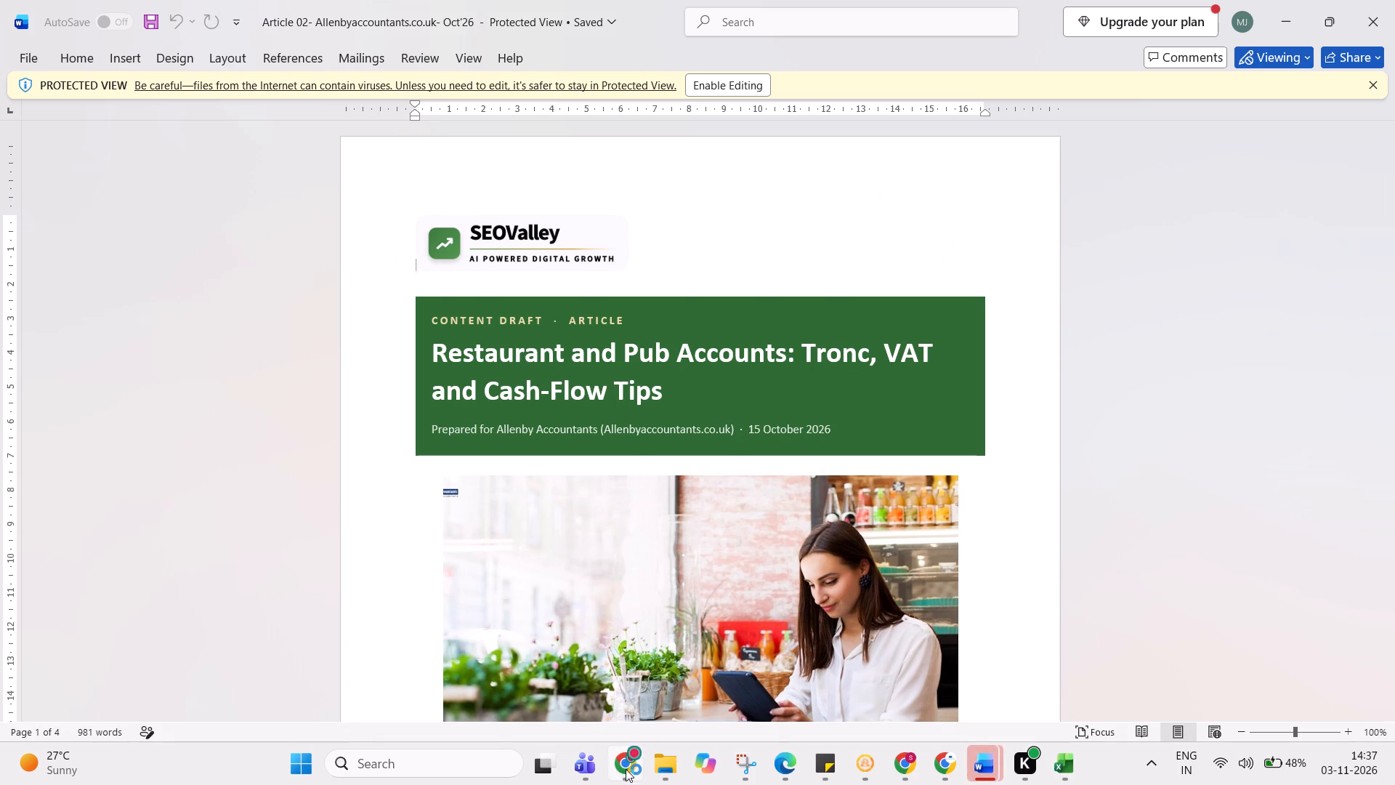
Check the Uberant, LiveJournal, Tumblr and PR4 pages listed for the restaurant and pub accounts article, closing each tab once reviewed.
{"action": "left_click", "coordinate": [626, 769]}
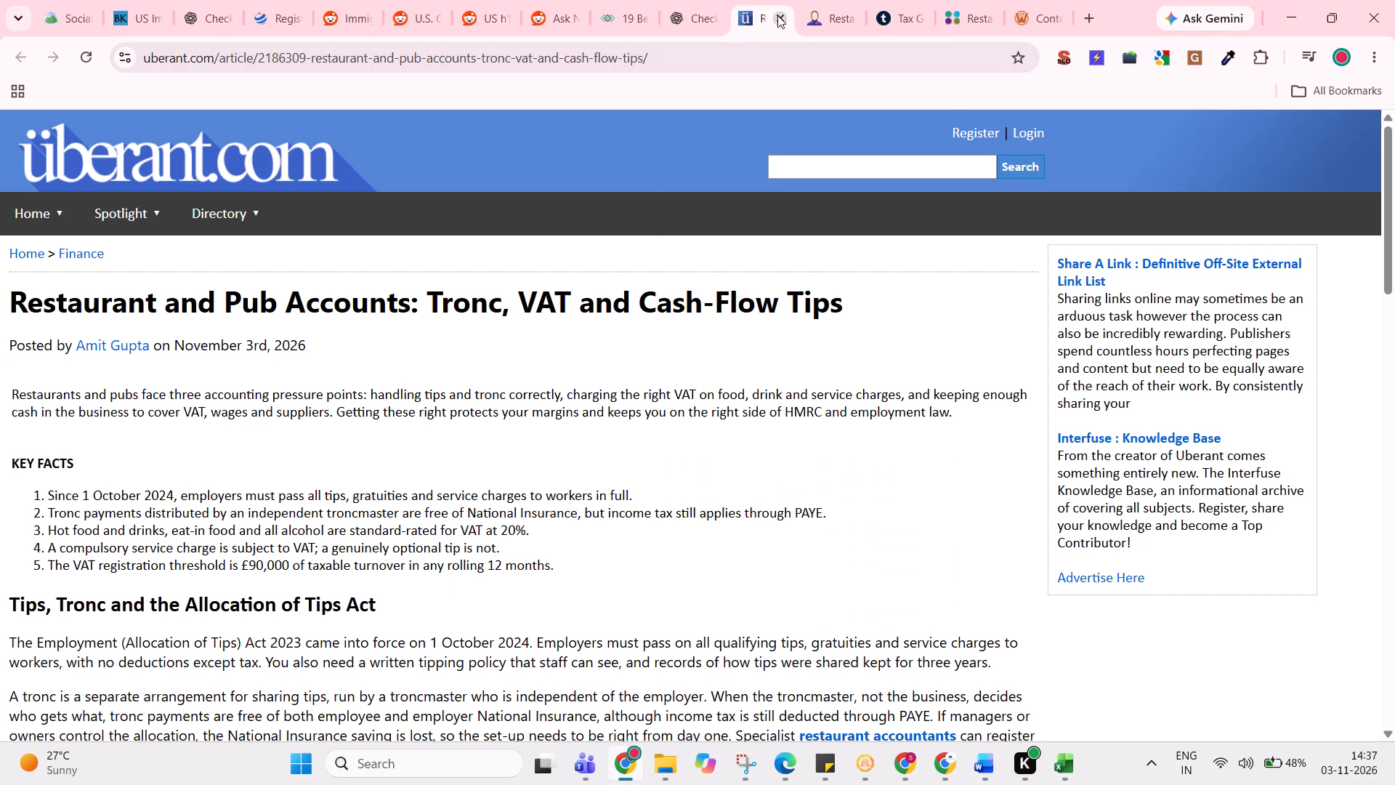
{"action": "left_click", "coordinate": [777, 15]}
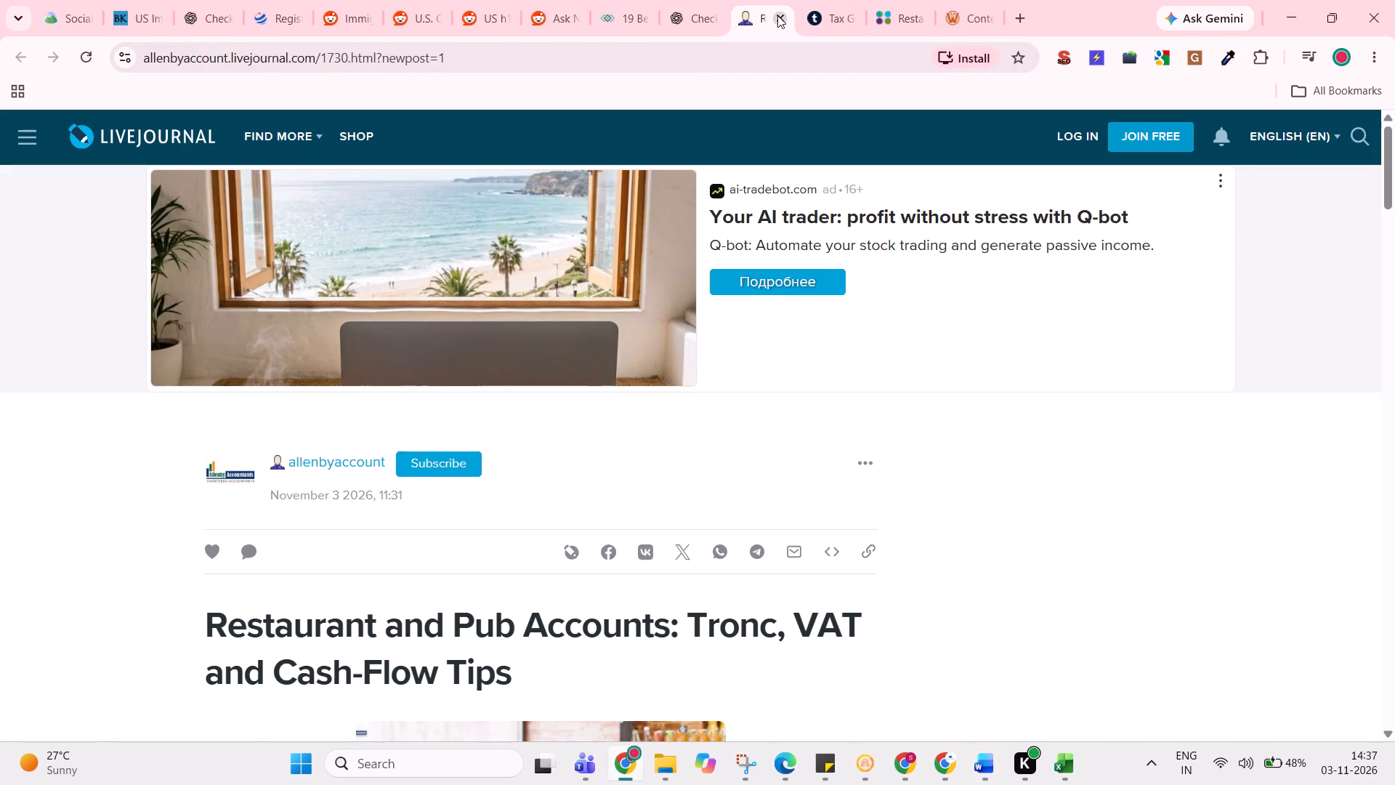
{"action": "left_click", "coordinate": [777, 15]}
{"action": "left_click", "coordinate": [937, 230]}
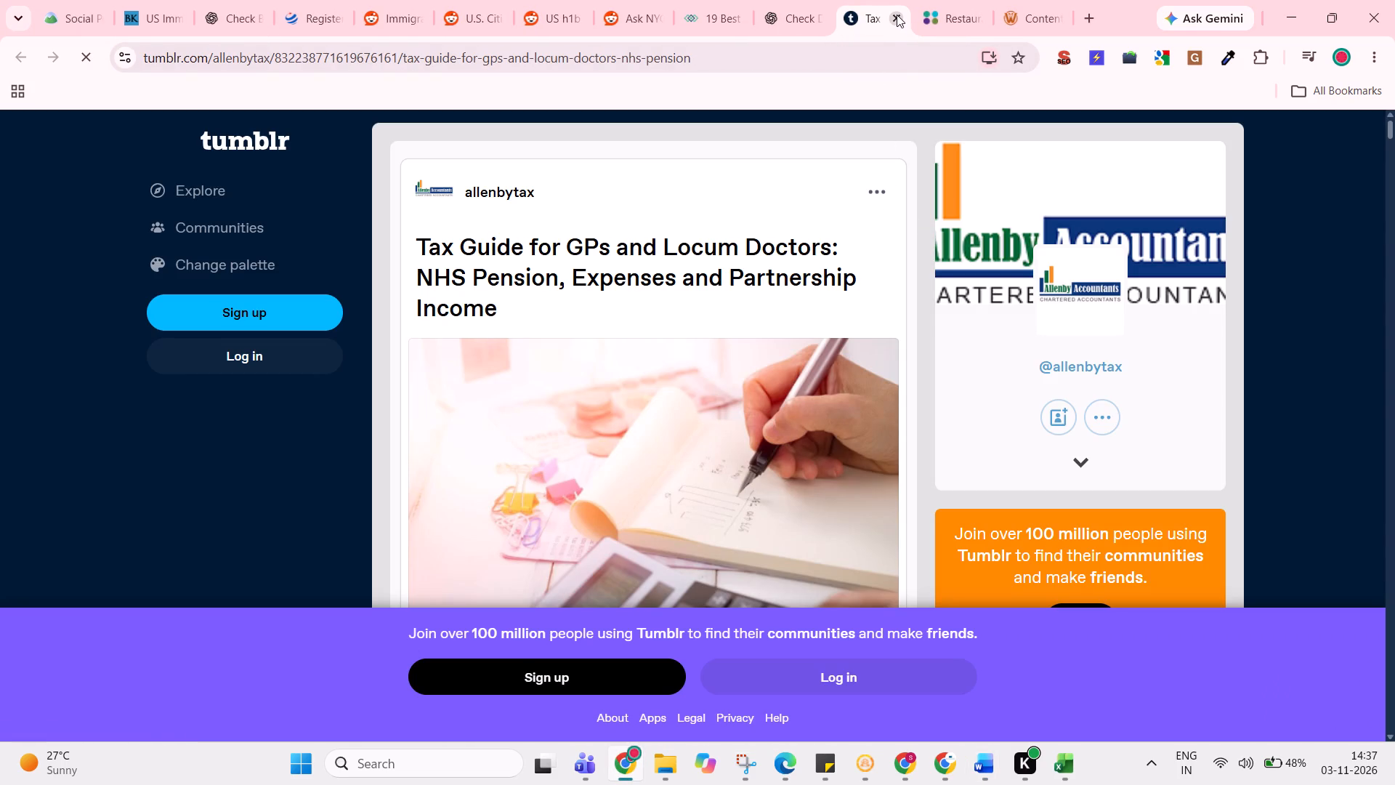
{"action": "left_click", "coordinate": [897, 15]}
{"action": "left_click", "coordinate": [897, 15]}
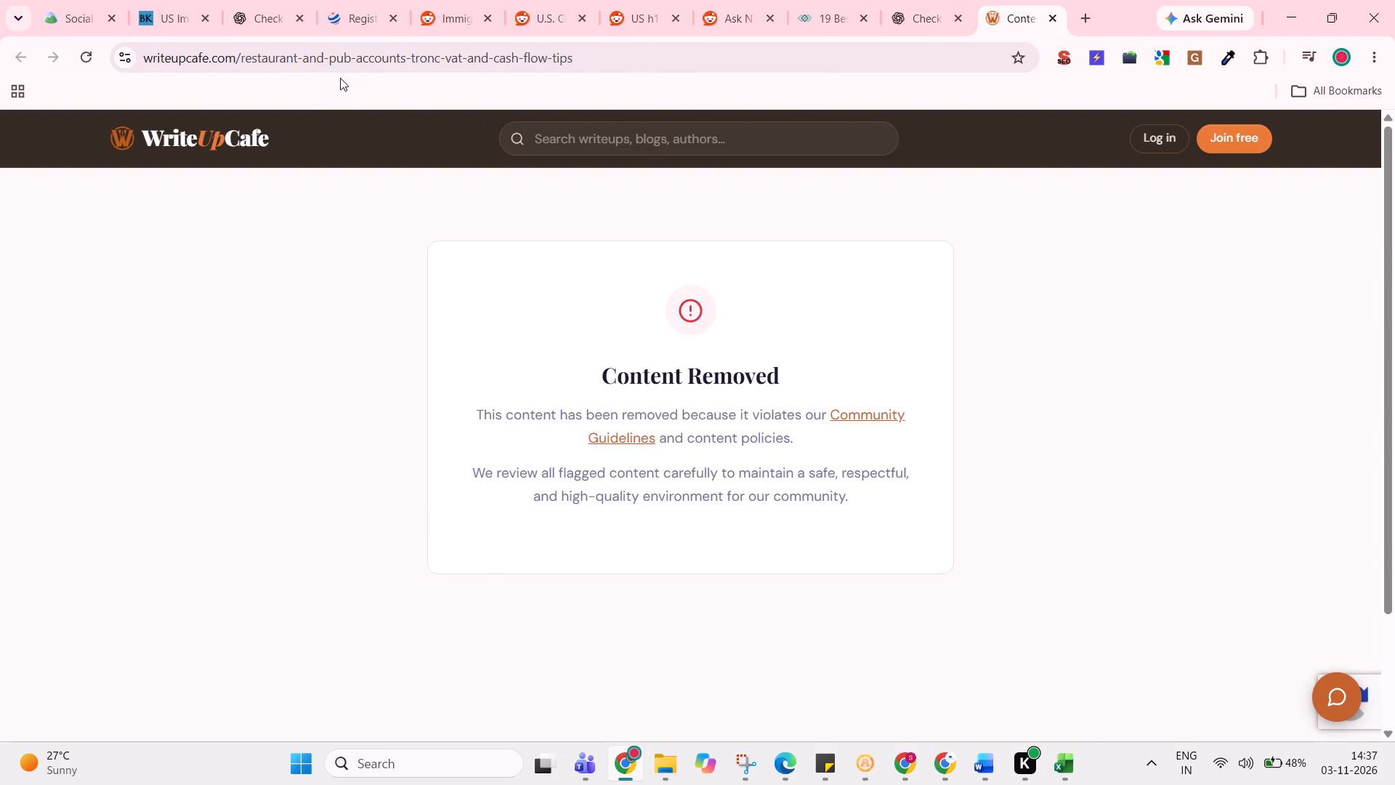
Copy the URL of the WriteUpCafe restaurant and pub accounts article page.
{"action": "left_click", "coordinate": [341, 68]}
{"action": "key", "text": "ctrl+c"}
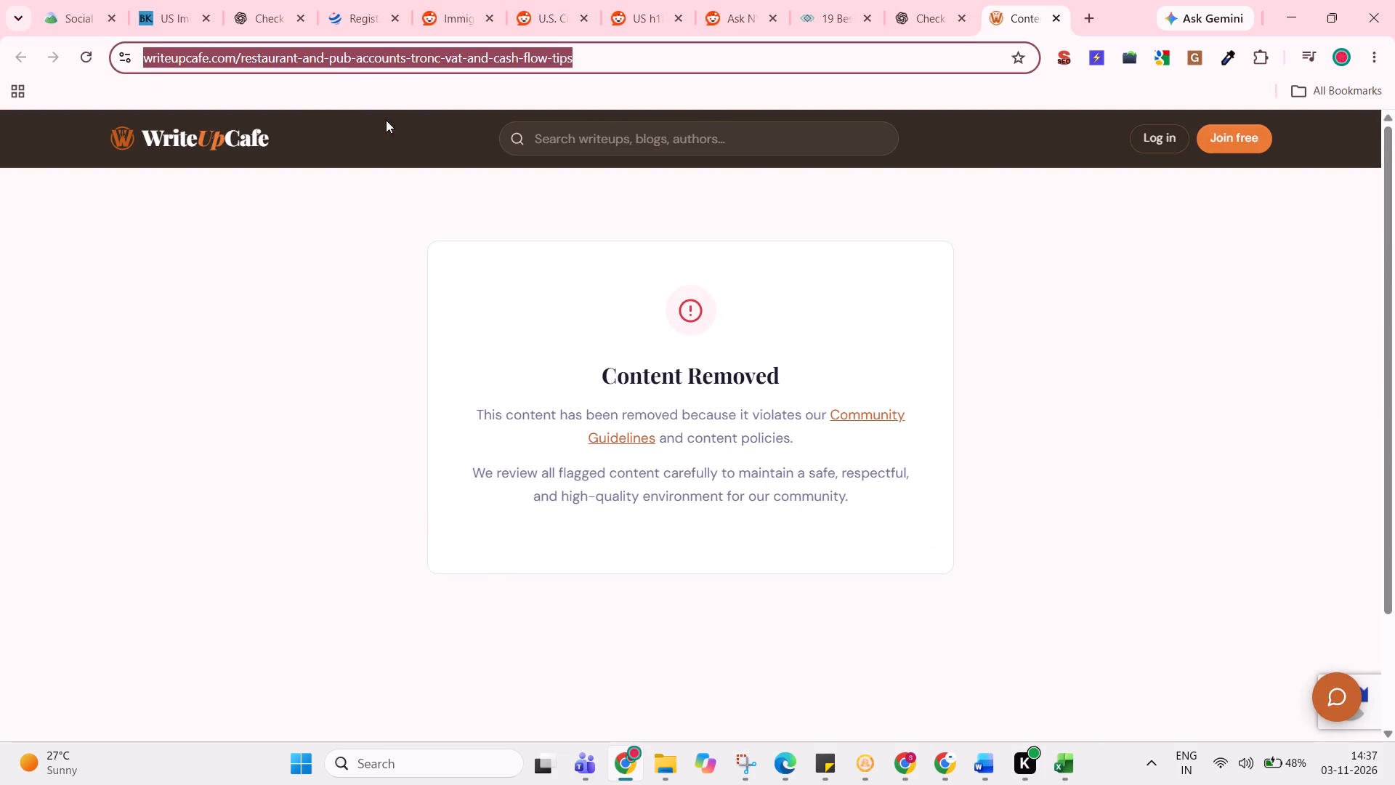
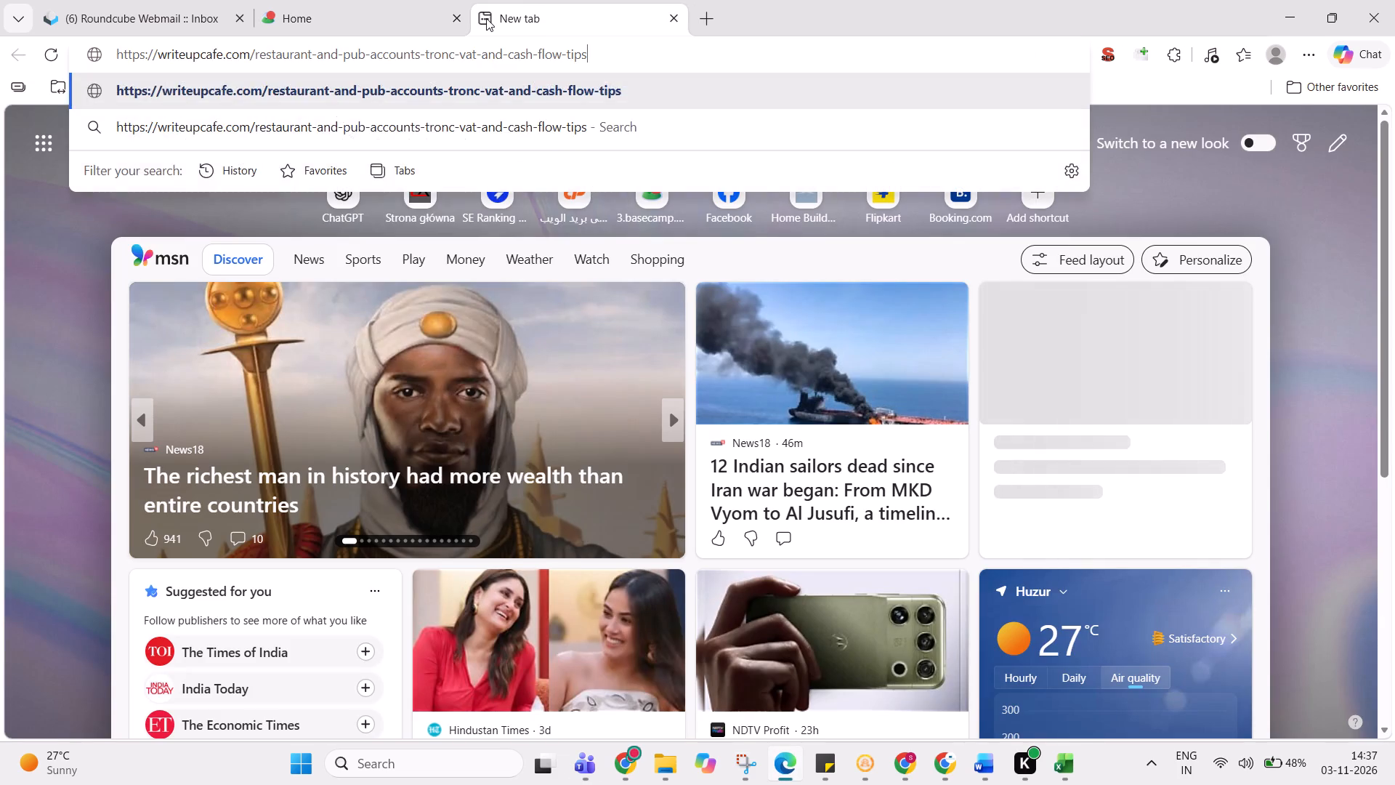
Check the WriteUpCafe page listed for the restaurant and pub accounts article, closing its tab once reviewed.
{"action": "key", "text": "Return"}
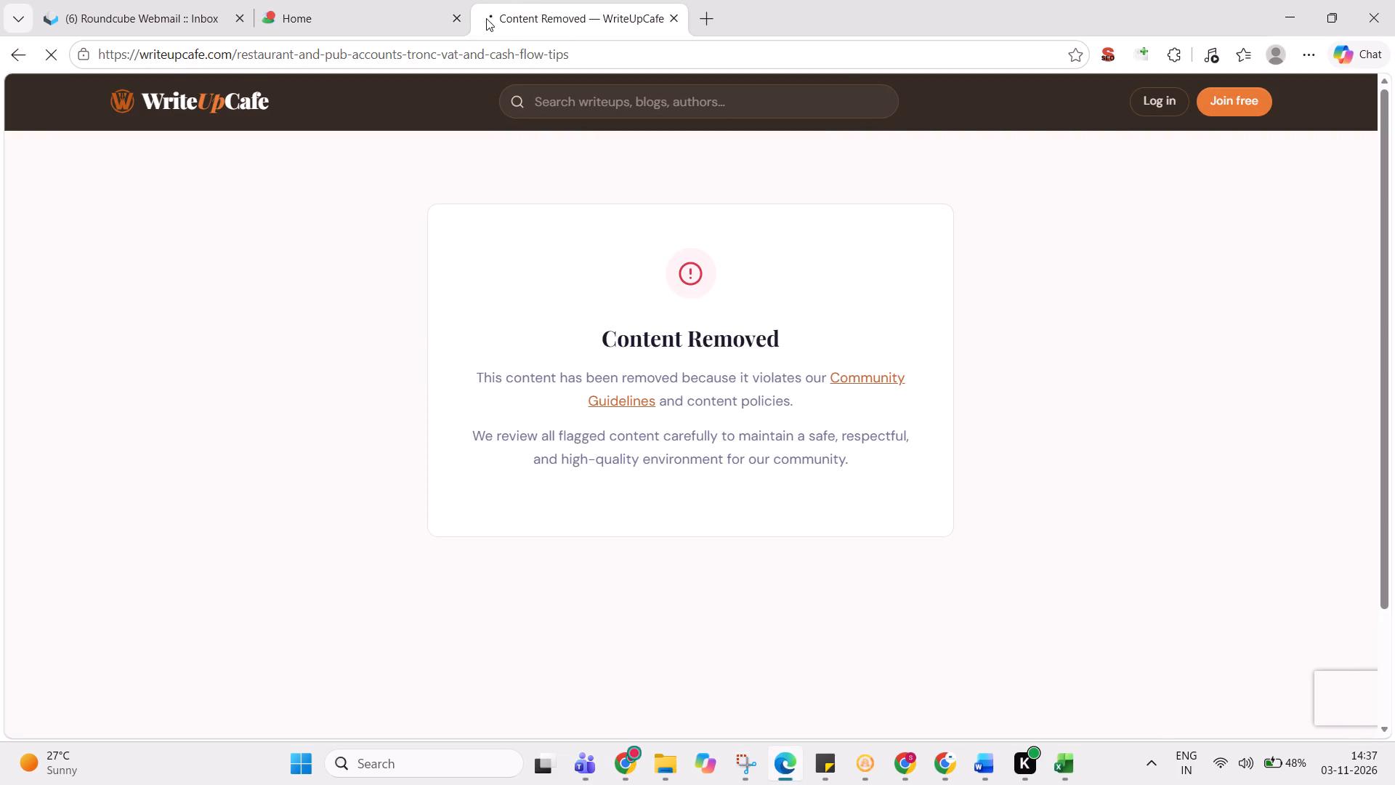
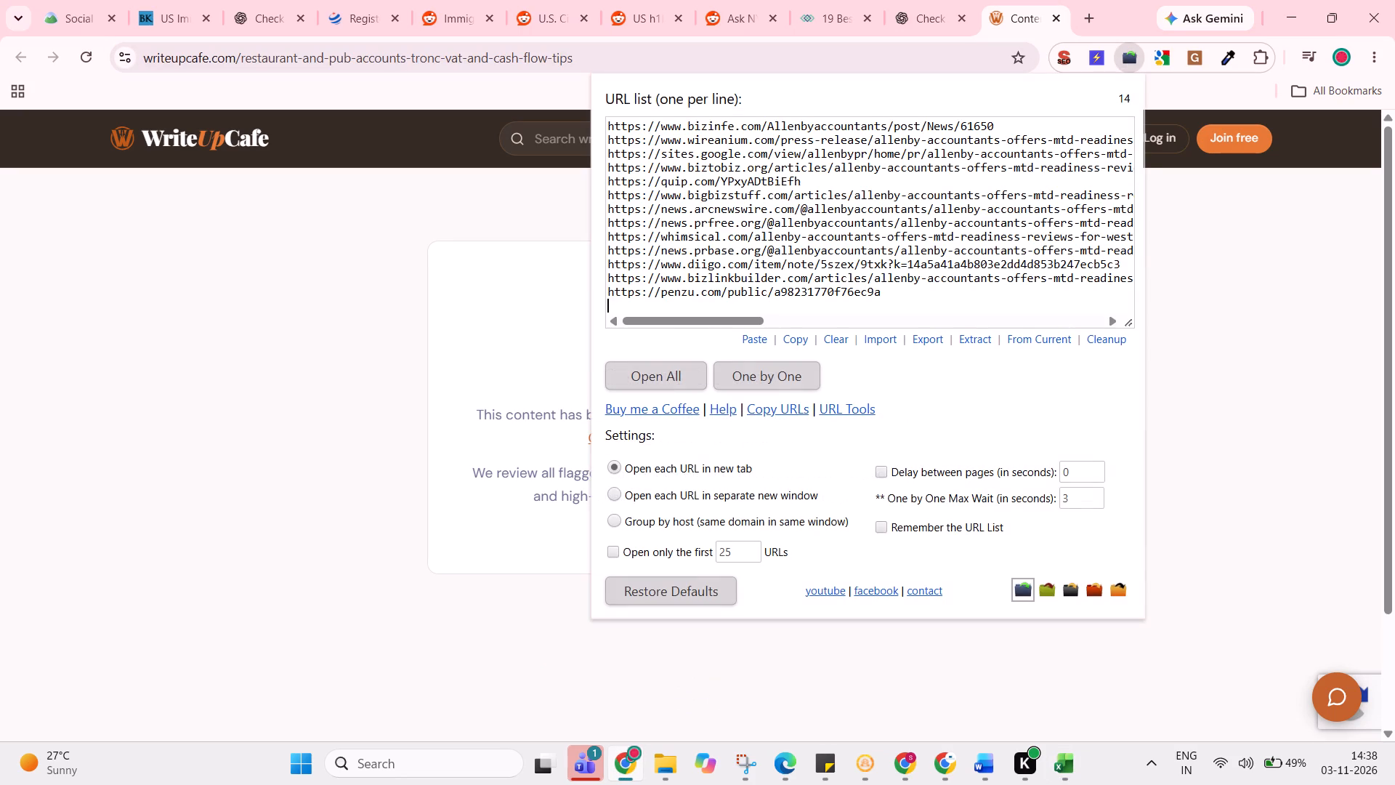
{"action": "left_click", "coordinate": [688, 385]}
Go to the bizinfe.com press release tab and proceed past the connection privacy warning to load the page.
{"action": "left_click", "coordinate": [517, 0]}
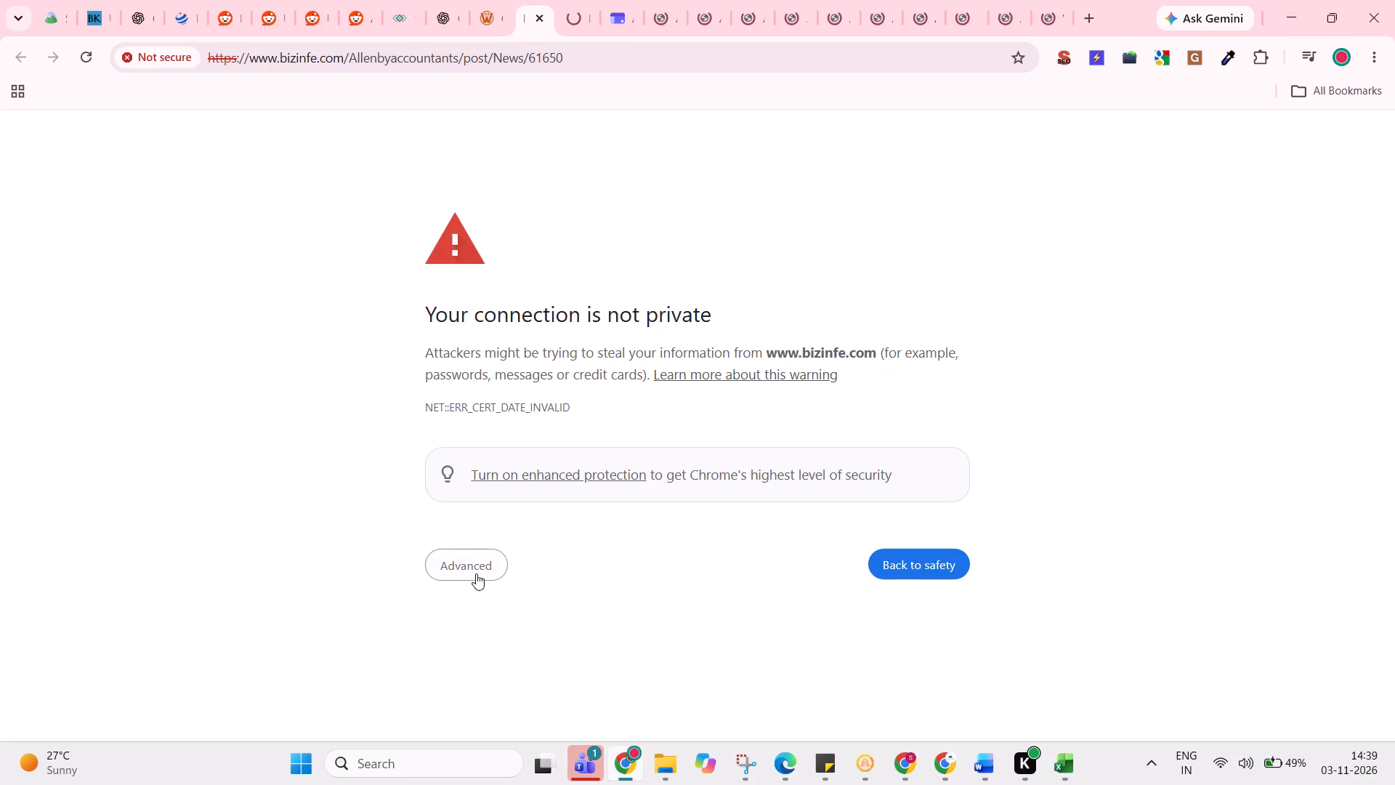
{"action": "left_click", "coordinate": [477, 568]}
{"action": "scroll", "coordinate": [504, 656], "scroll_direction": "down", "scroll_amount": 1}
{"action": "left_click", "coordinate": [516, 688]}
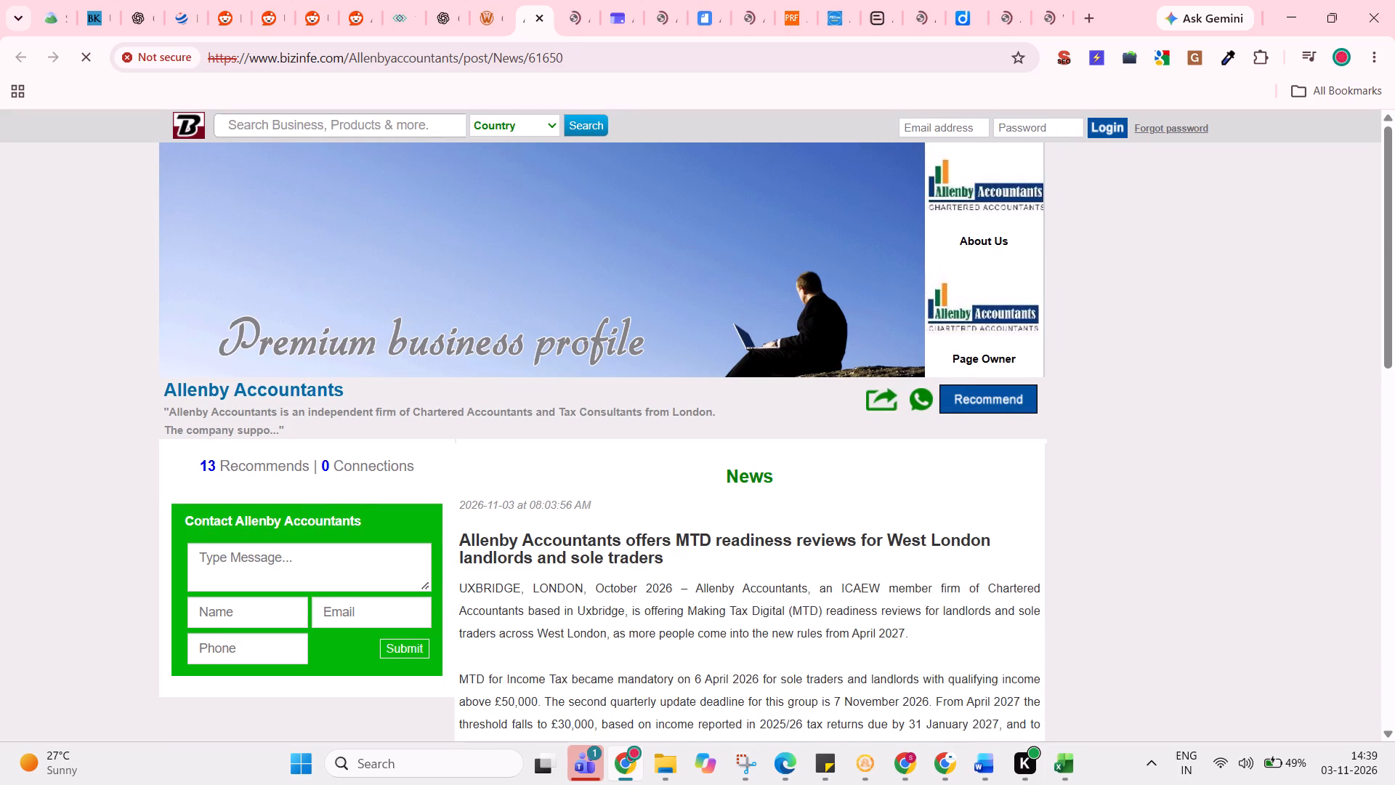
Compare the bizinfe.com press release's headline, body text and closing sections with the Press Release 01 draft in Word.
{"action": "scroll", "coordinate": [908, 579], "scroll_direction": "down", "scroll_amount": 3}
{"action": "left_click", "coordinate": [983, 767]}
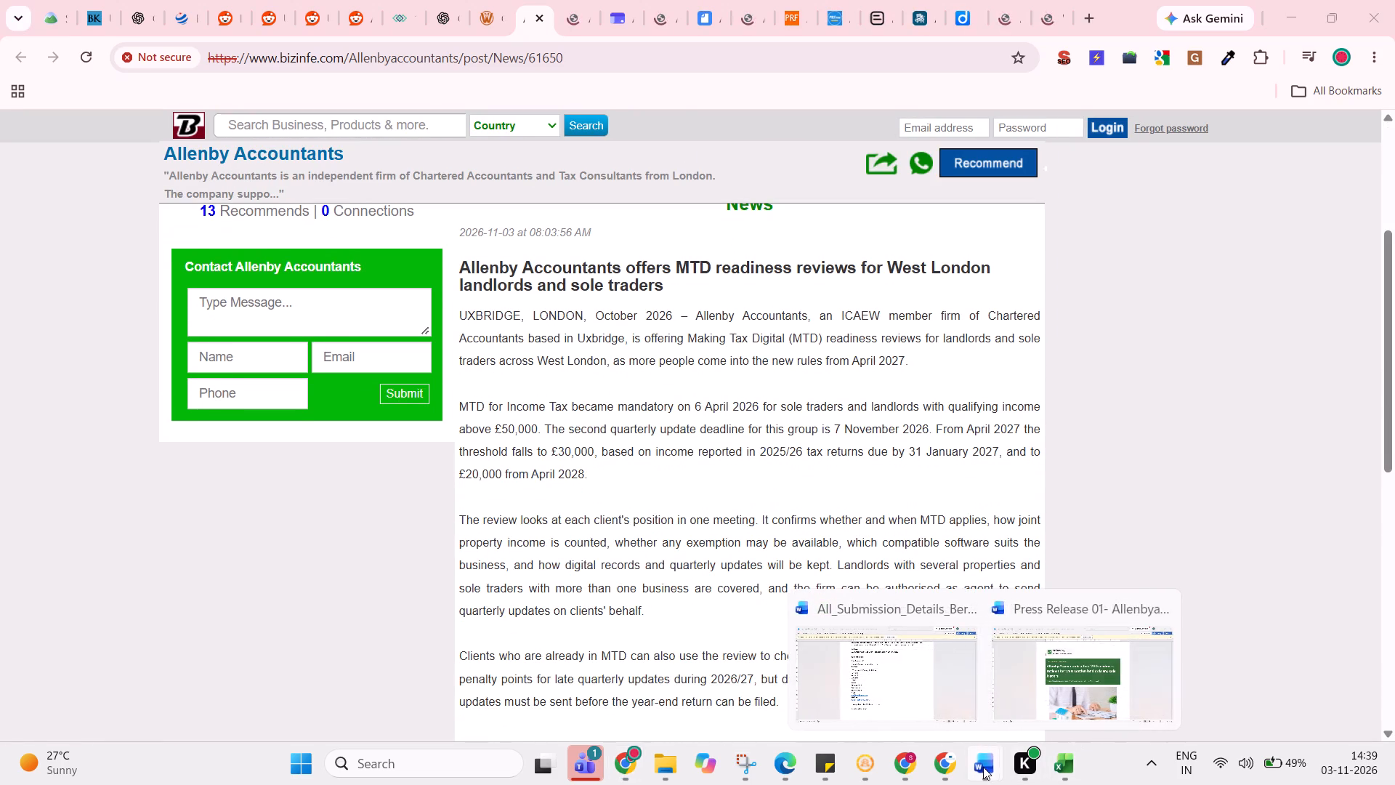
{"action": "left_click", "coordinate": [1046, 689]}
{"action": "scroll", "coordinate": [748, 463], "scroll_direction": "down", "scroll_amount": 7}
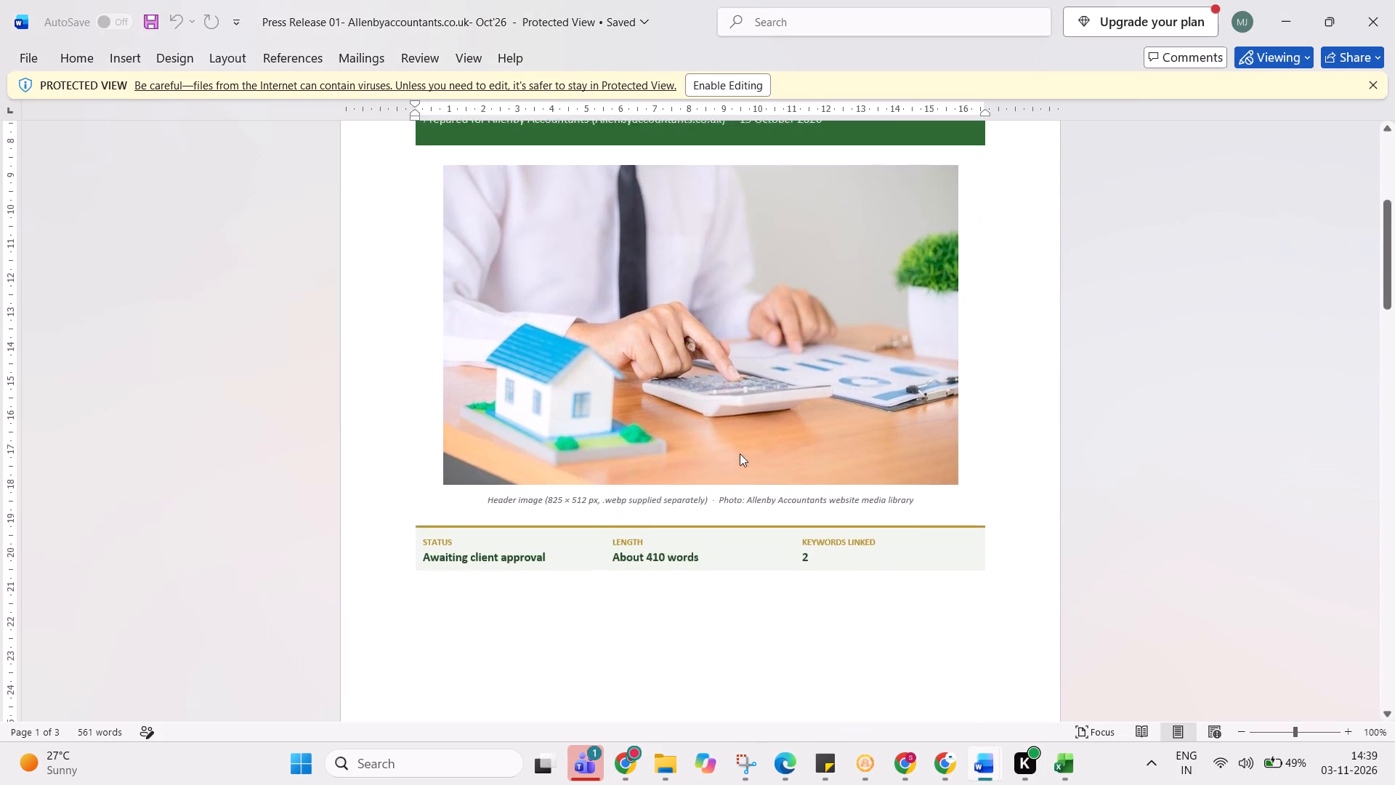
{"action": "scroll", "coordinate": [740, 454], "scroll_direction": "down", "scroll_amount": 16}
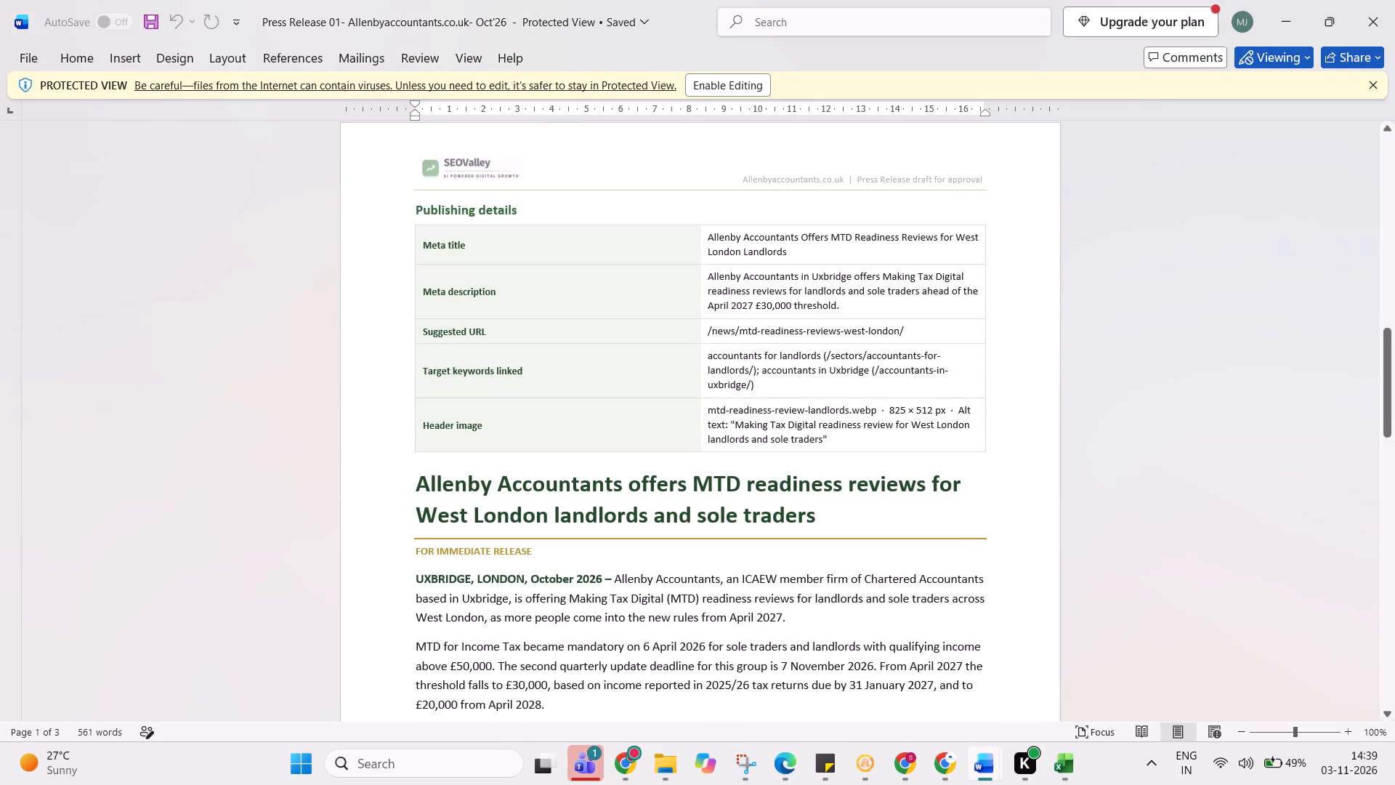
{"action": "key", "text": "alt+Tab"}
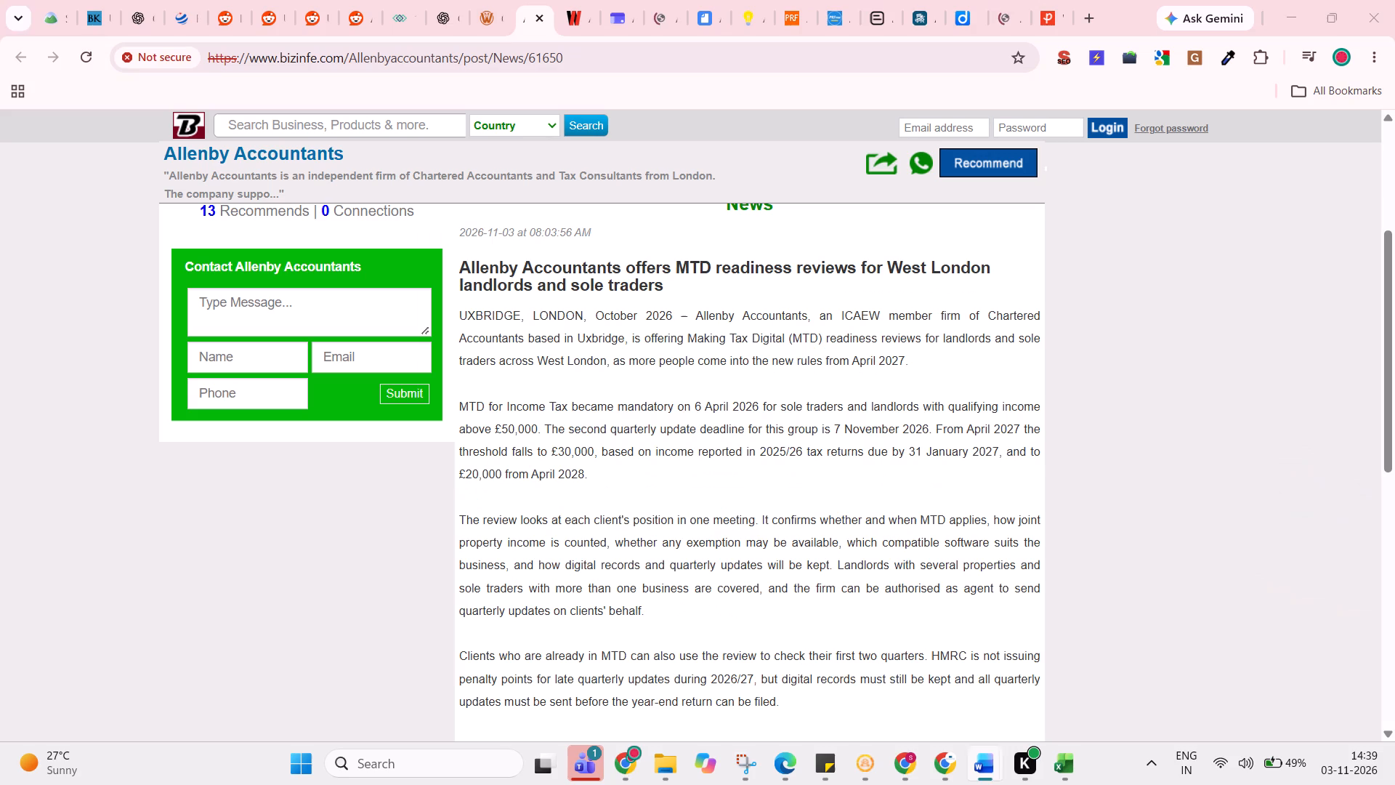
{"action": "scroll", "coordinate": [609, 398], "scroll_direction": "down", "scroll_amount": 5}
{"action": "scroll", "coordinate": [609, 398], "scroll_direction": "up", "scroll_amount": 3}
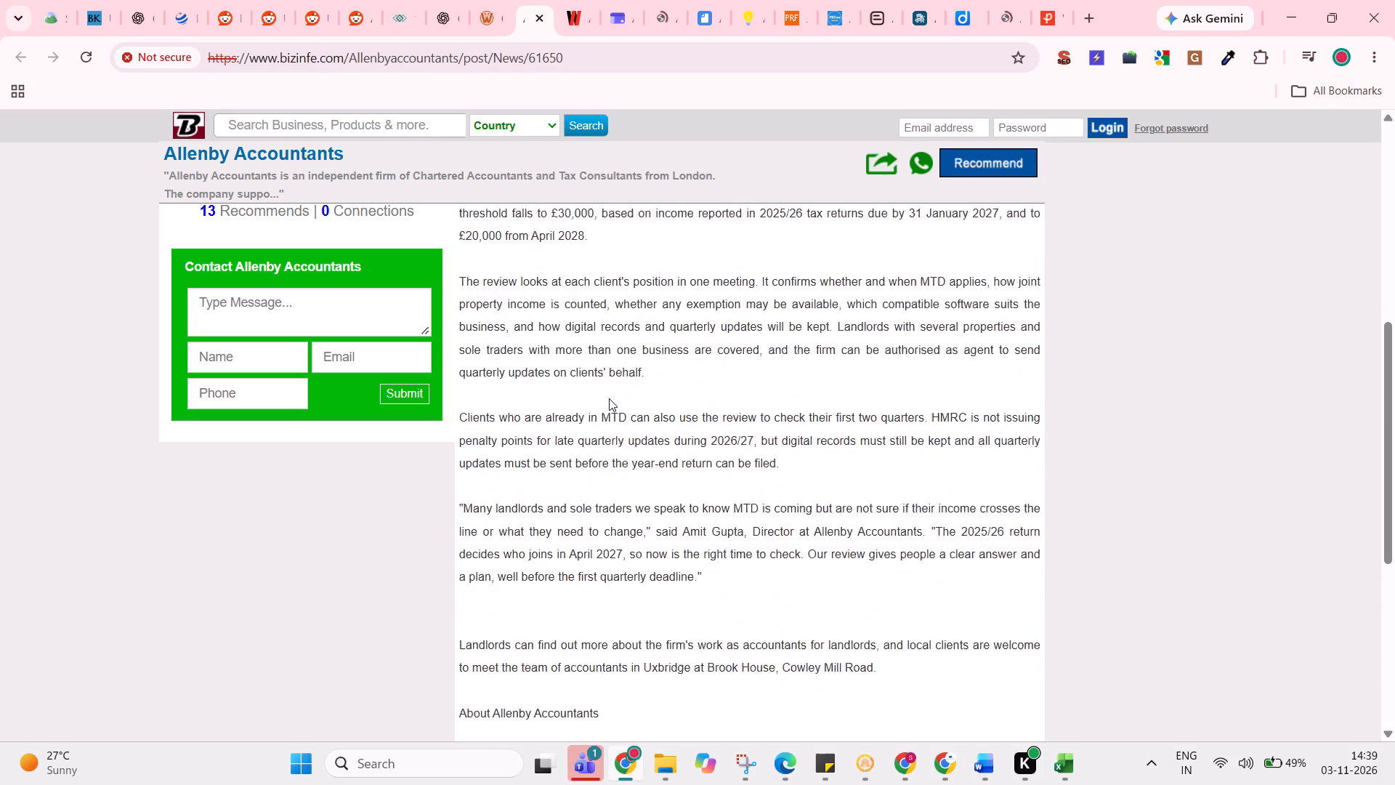
{"action": "scroll", "coordinate": [609, 398], "scroll_direction": "up", "scroll_amount": 1}
{"action": "scroll", "coordinate": [609, 398], "scroll_direction": "down", "scroll_amount": 9}
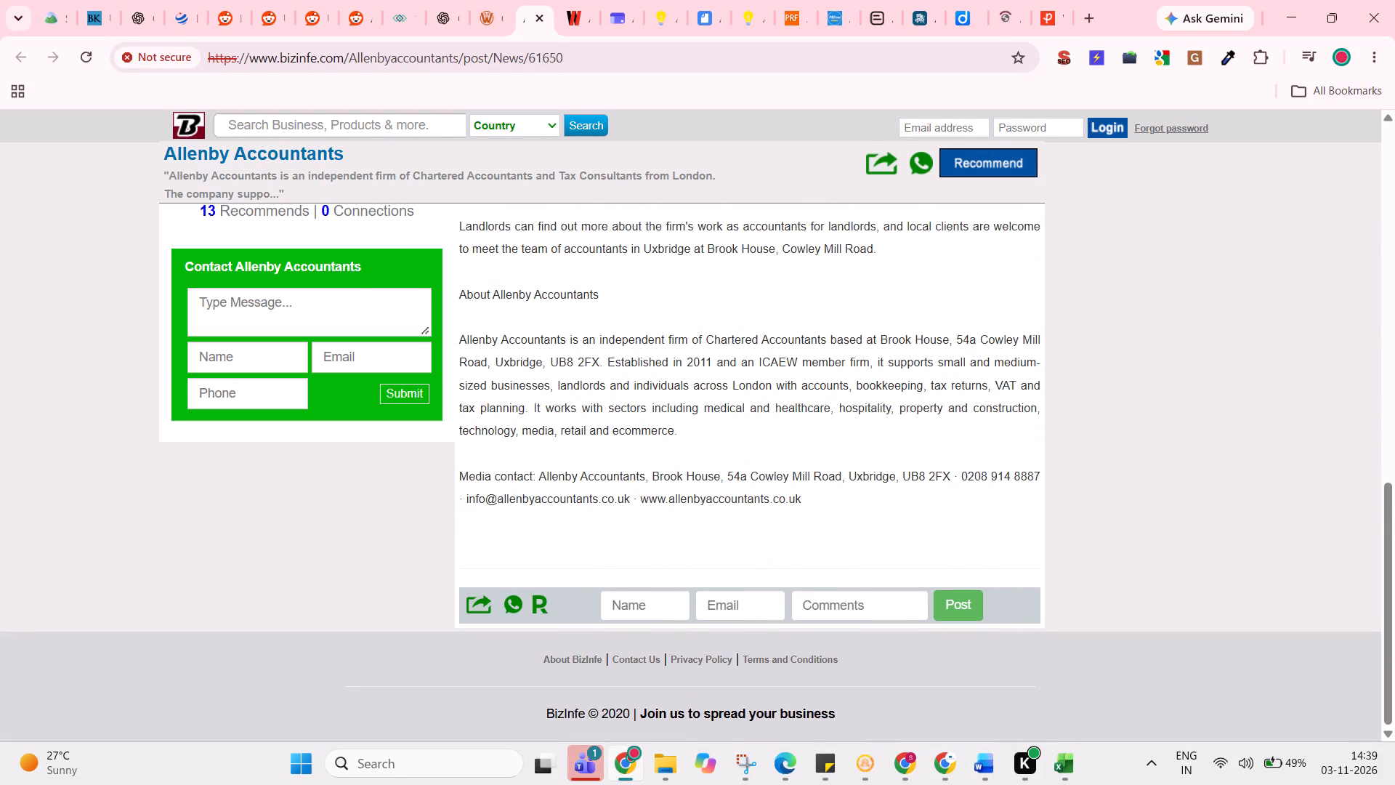
{"action": "scroll", "coordinate": [562, 355], "scroll_direction": "down", "scroll_amount": 1}
{"action": "scroll", "coordinate": [562, 355], "scroll_direction": "up", "scroll_amount": 3}
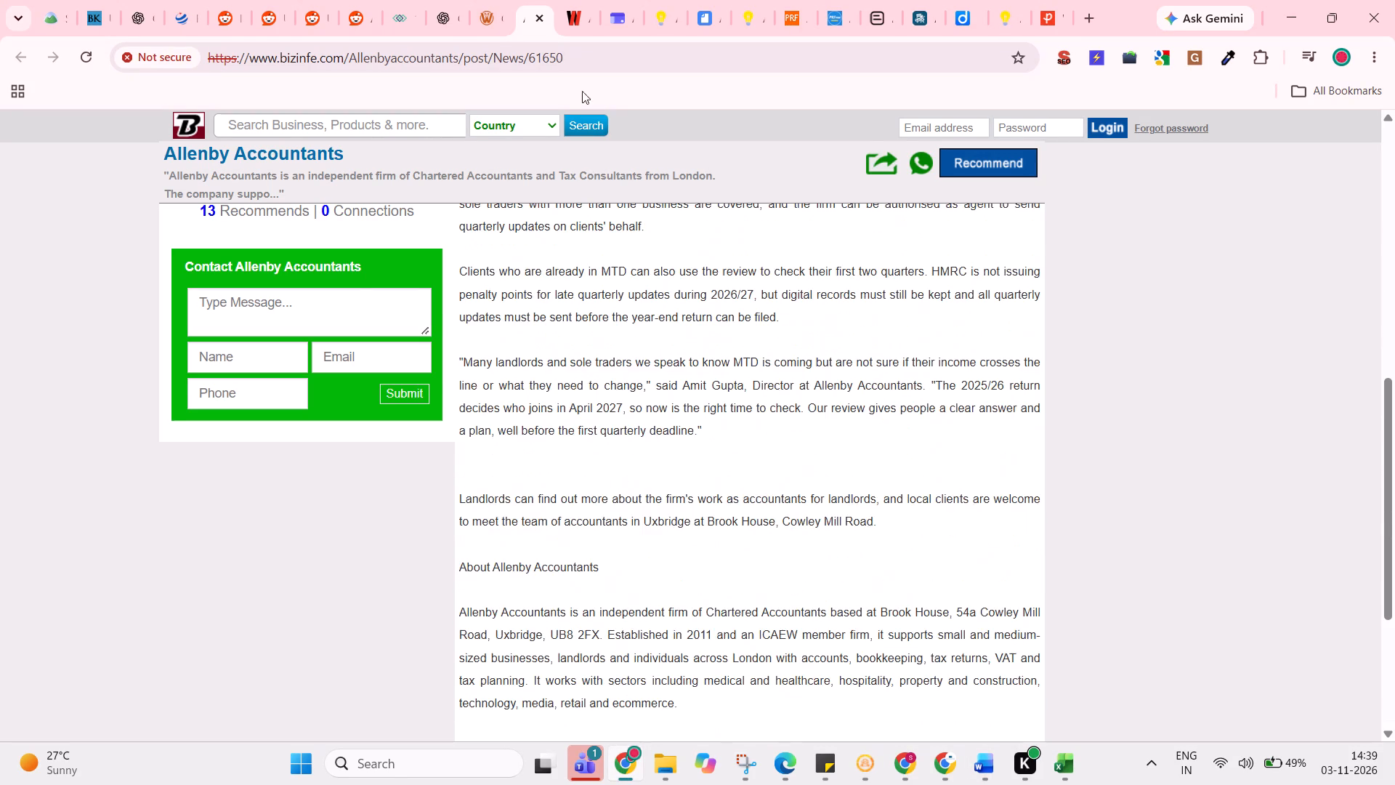
Check the Wireanium press release's text and keyword links against the bizinfe.com version, closing both pages when checked.
{"action": "left_click", "coordinate": [582, 0]}
{"action": "scroll", "coordinate": [644, 416], "scroll_direction": "down", "scroll_amount": 5}
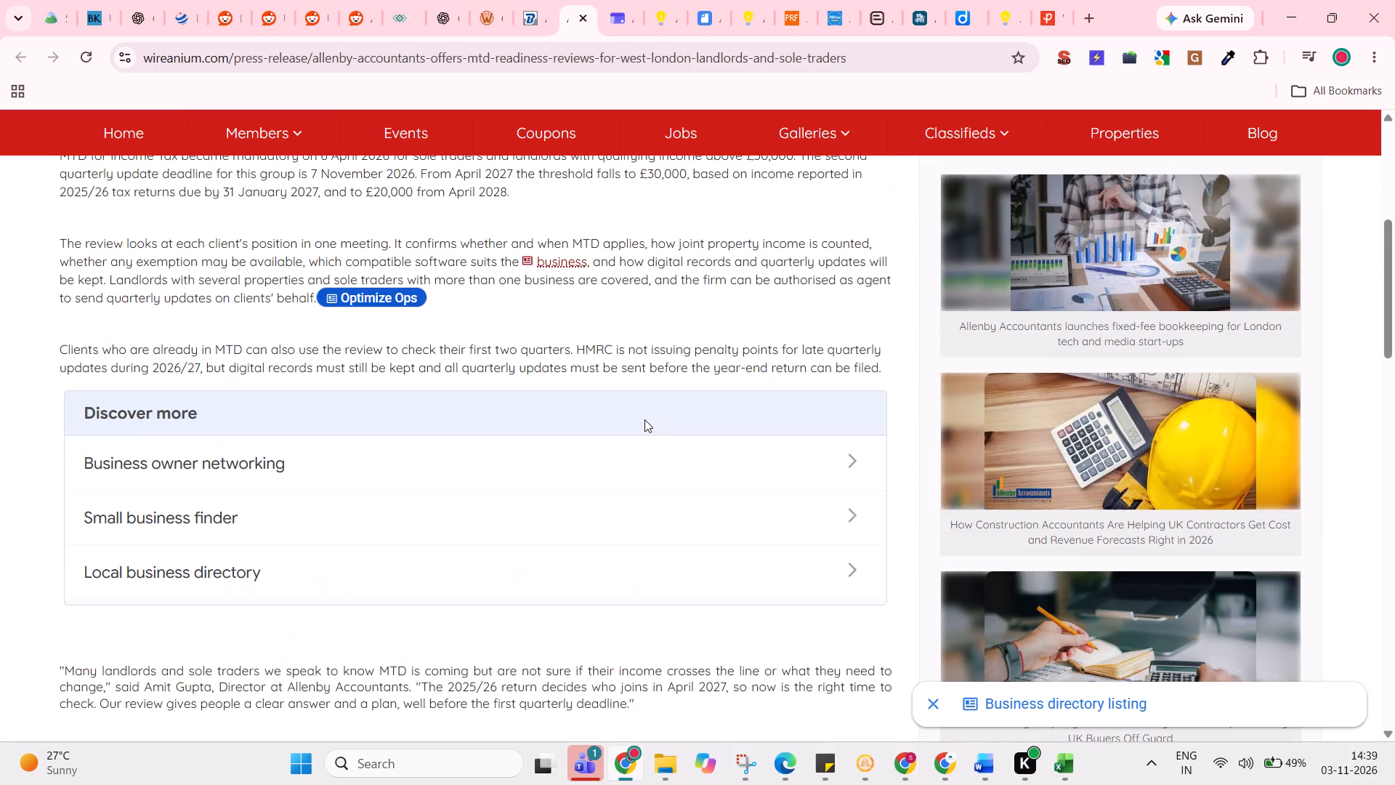
{"action": "scroll", "coordinate": [644, 419], "scroll_direction": "down", "scroll_amount": 6}
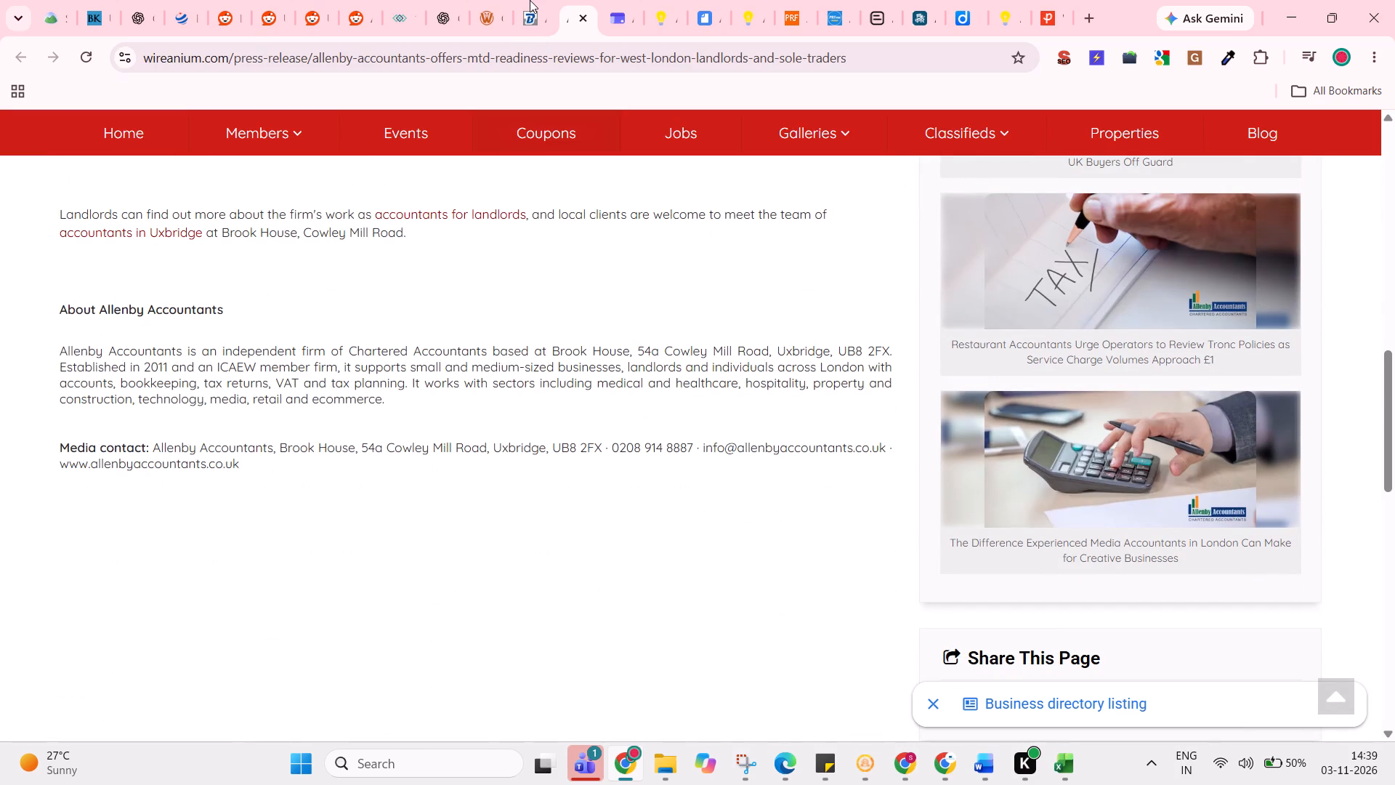
{"action": "left_click", "coordinate": [530, 0]}
{"action": "scroll", "coordinate": [562, 287], "scroll_direction": "up", "scroll_amount": 10}
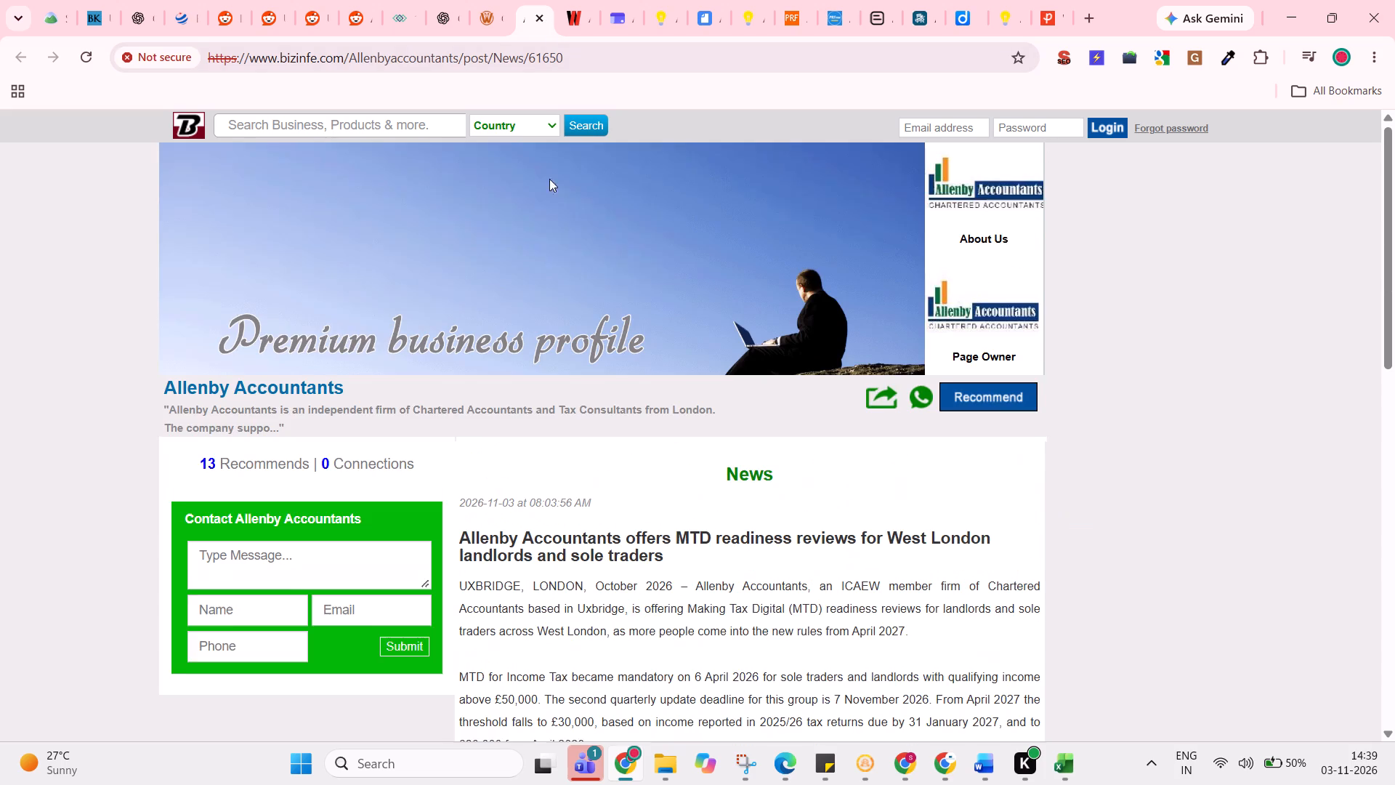
{"action": "left_click", "coordinate": [538, 16]}
{"action": "scroll", "coordinate": [552, 439], "scroll_direction": "up", "scroll_amount": 7}
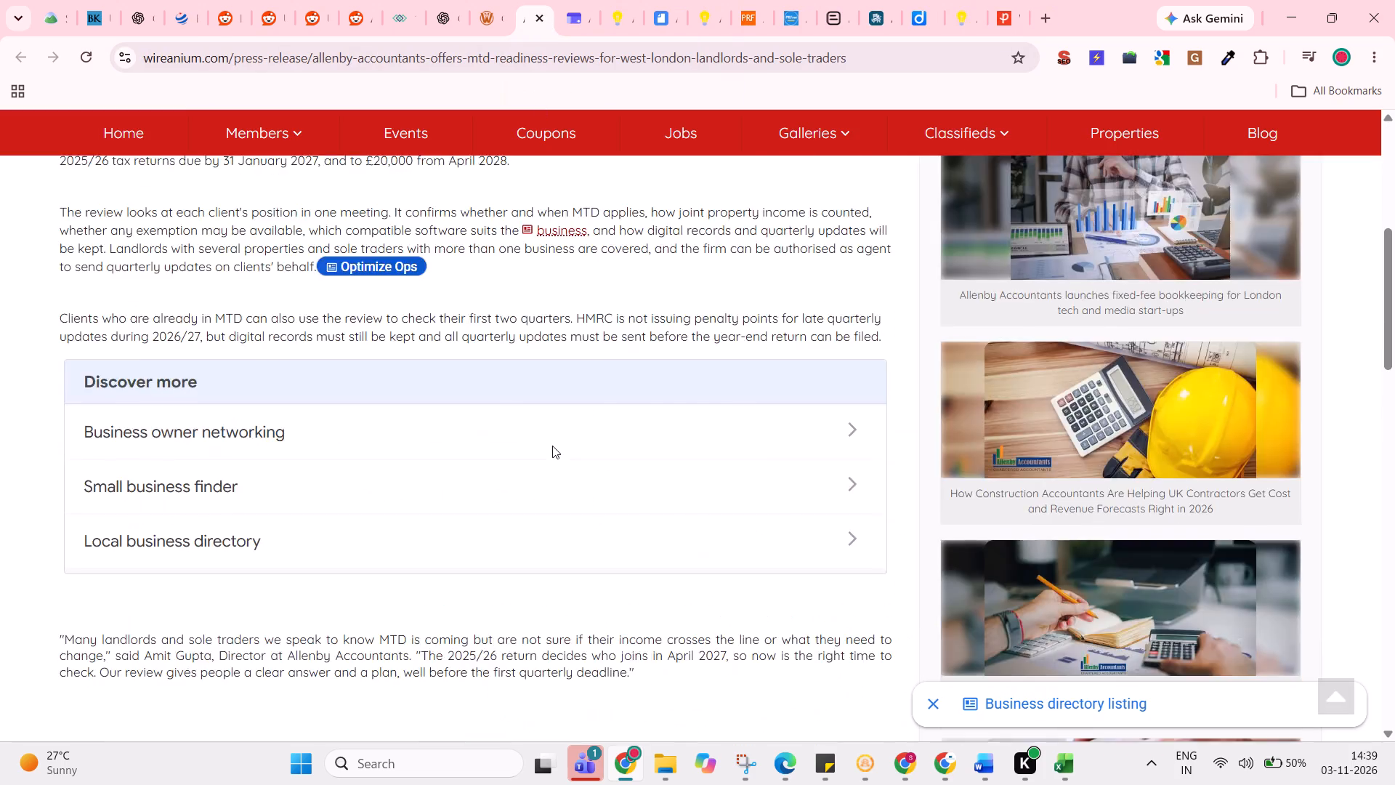
{"action": "scroll", "coordinate": [552, 446], "scroll_direction": "up", "scroll_amount": 8}
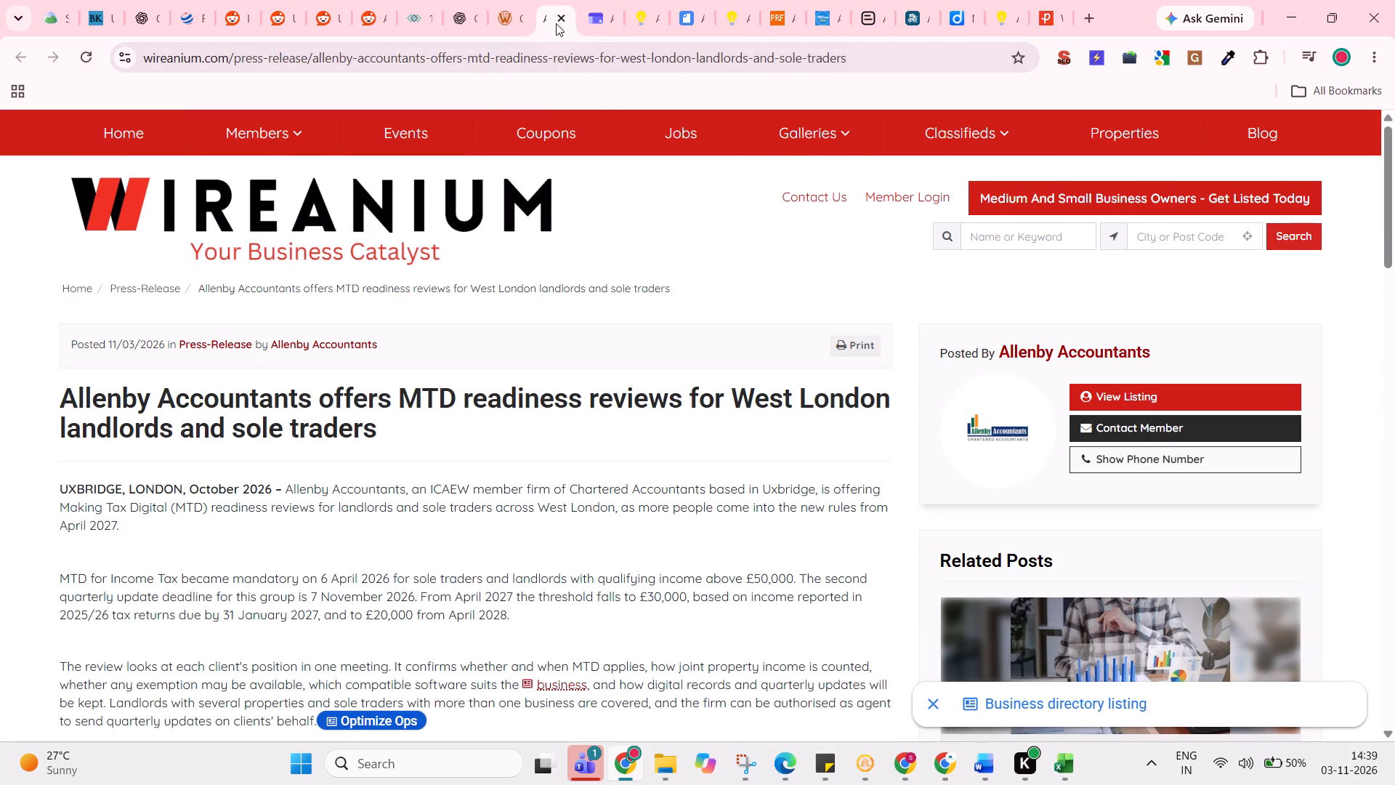
{"action": "left_click", "coordinate": [565, 19]}
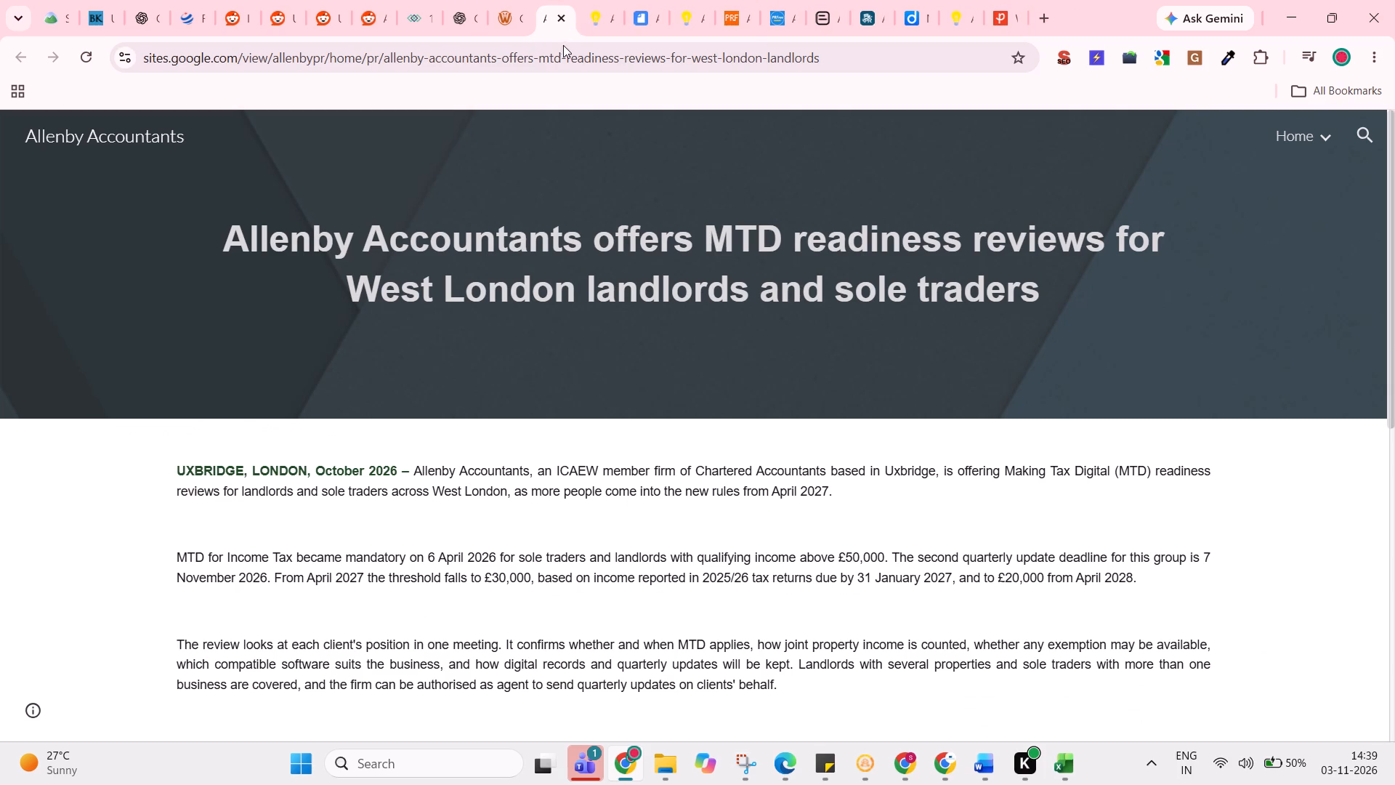
Check the remaining PR Promotion#50 release pages, from Google Sites through Penzu, closing each tab after viewing it.
{"action": "left_click", "coordinate": [565, 21]}
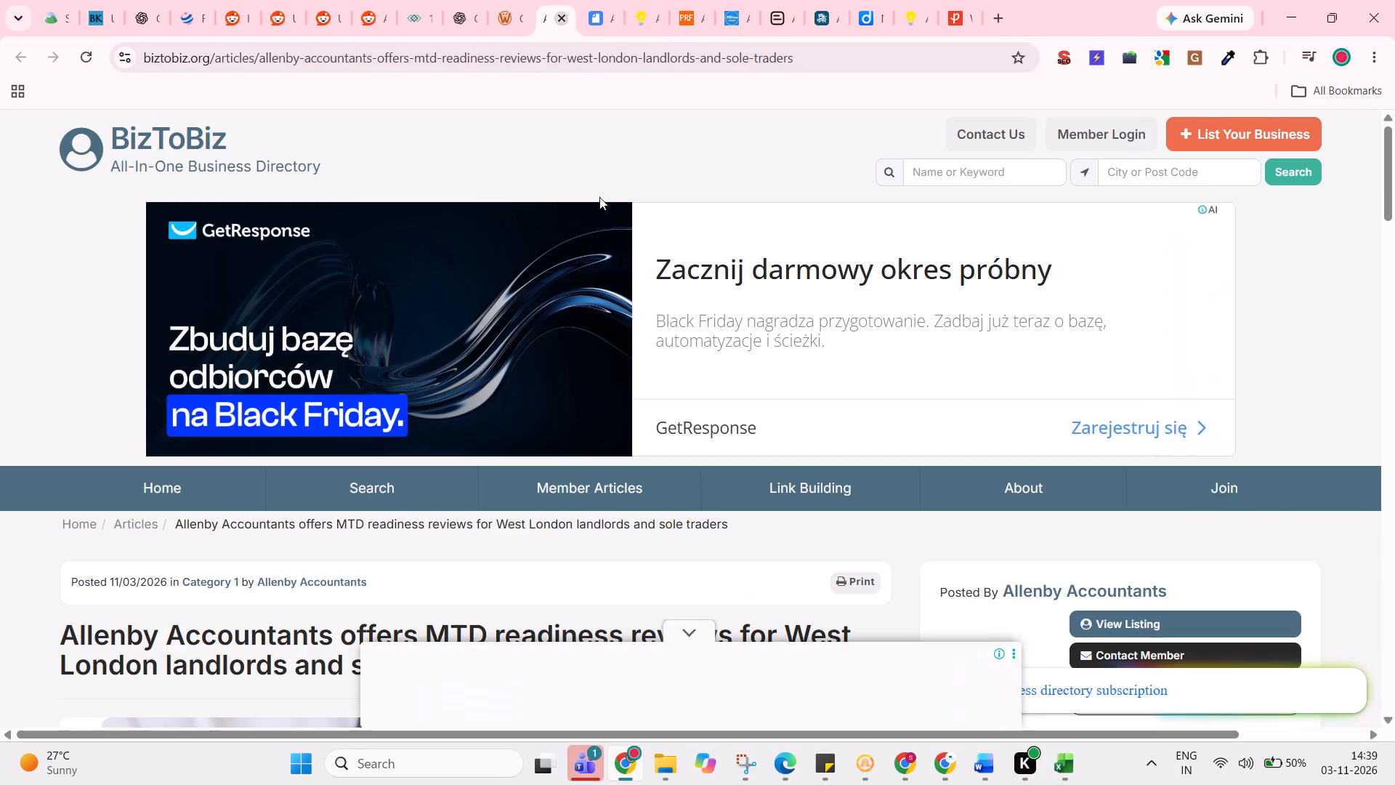
{"action": "scroll", "coordinate": [630, 345], "scroll_direction": "down", "scroll_amount": 1}
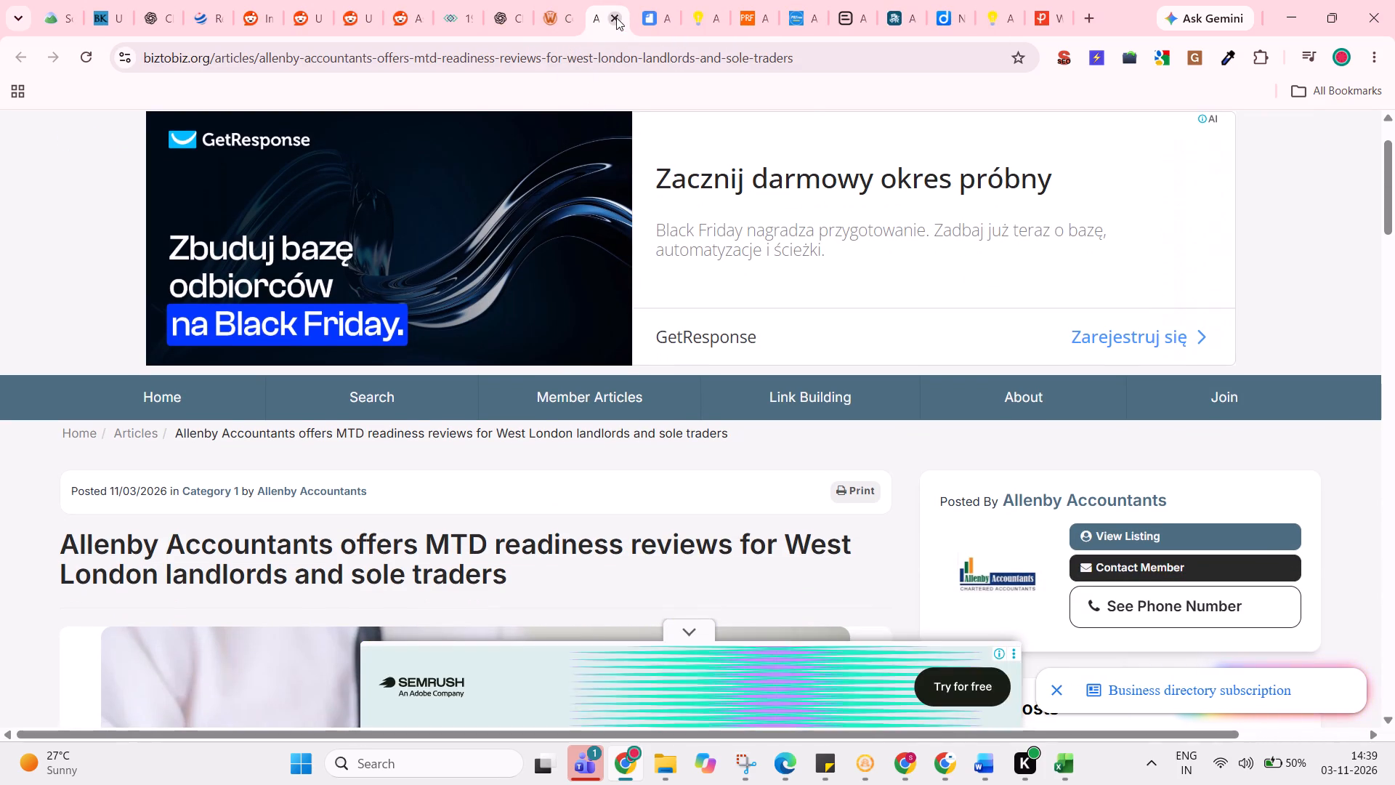
{"action": "left_click", "coordinate": [615, 17]}
{"action": "left_click", "coordinate": [615, 17]}
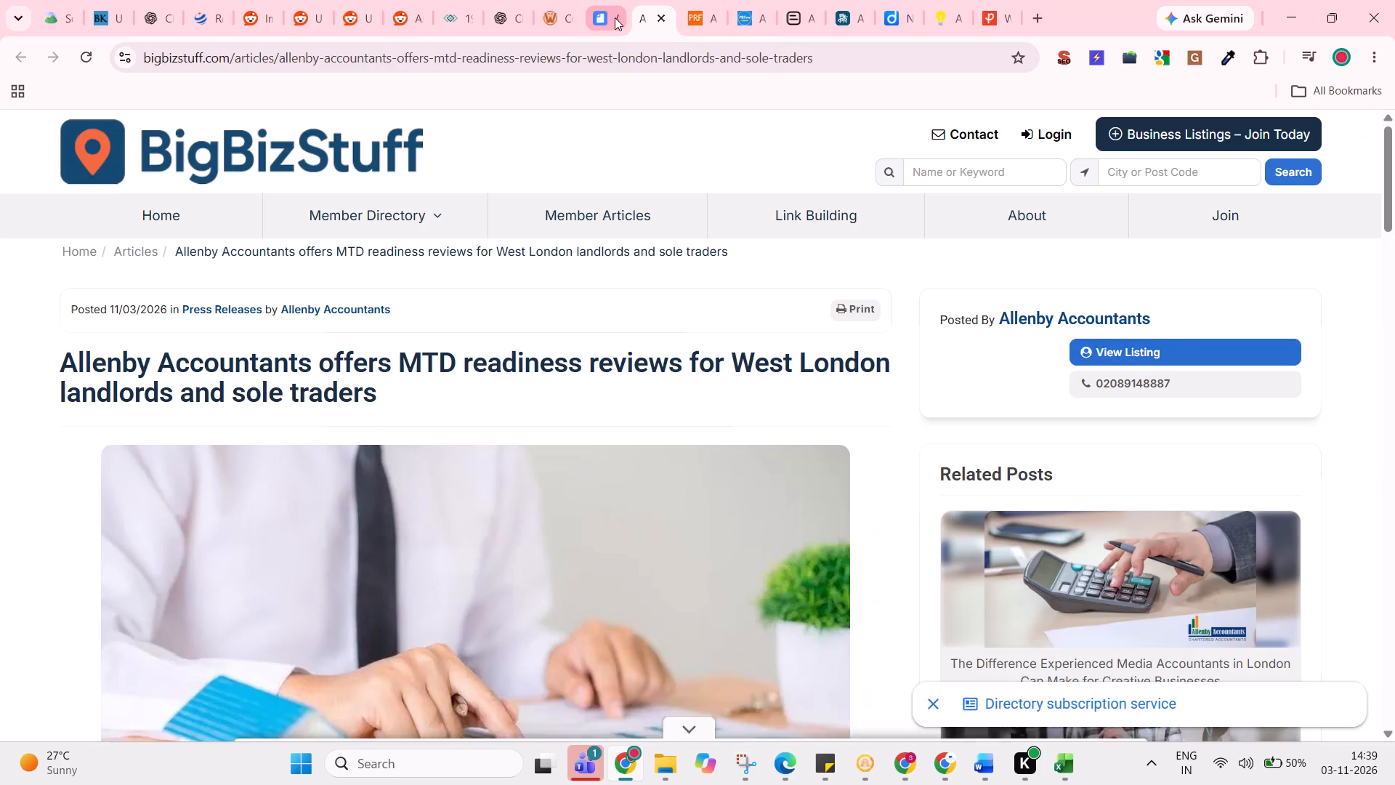
{"action": "left_click", "coordinate": [615, 17]}
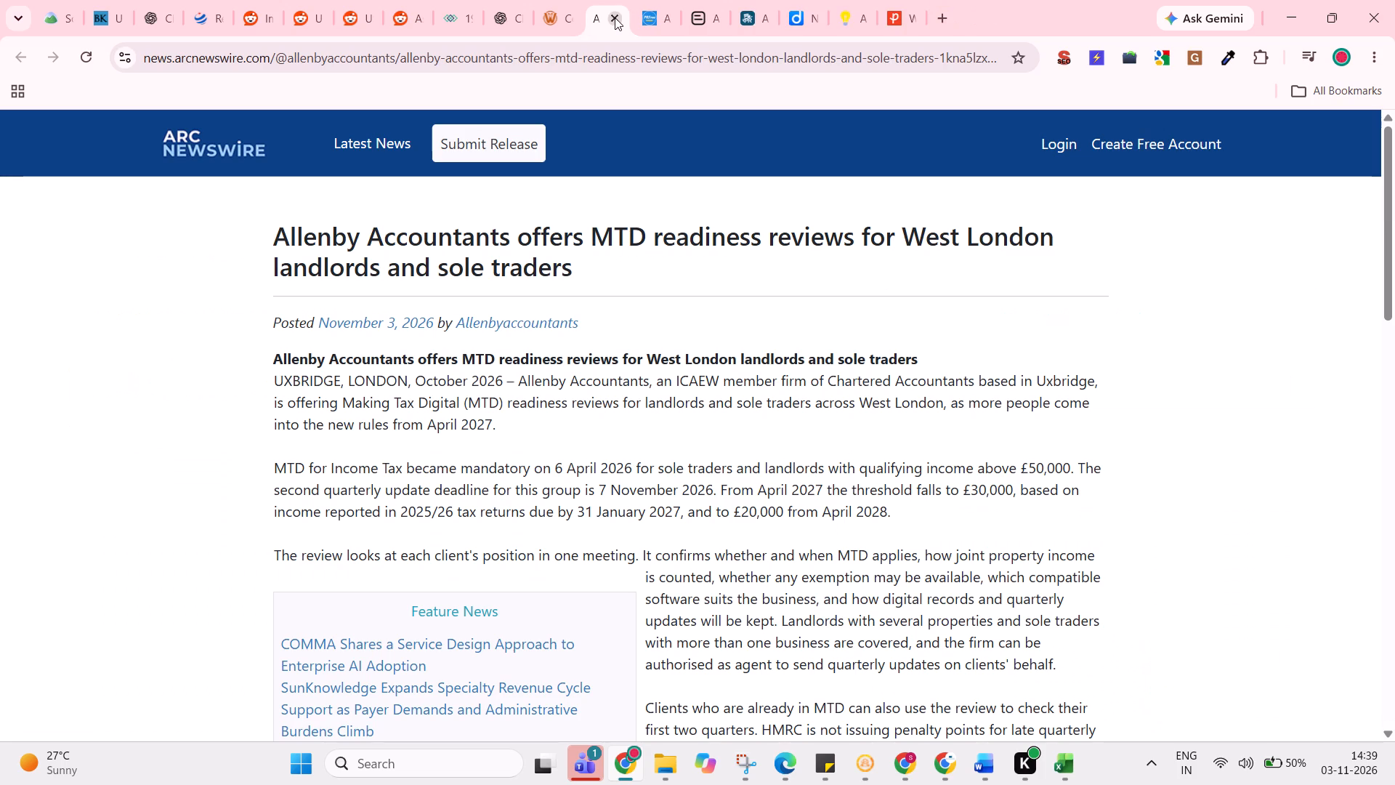
{"action": "left_click", "coordinate": [615, 17]}
{"action": "left_click", "coordinate": [615, 17]}
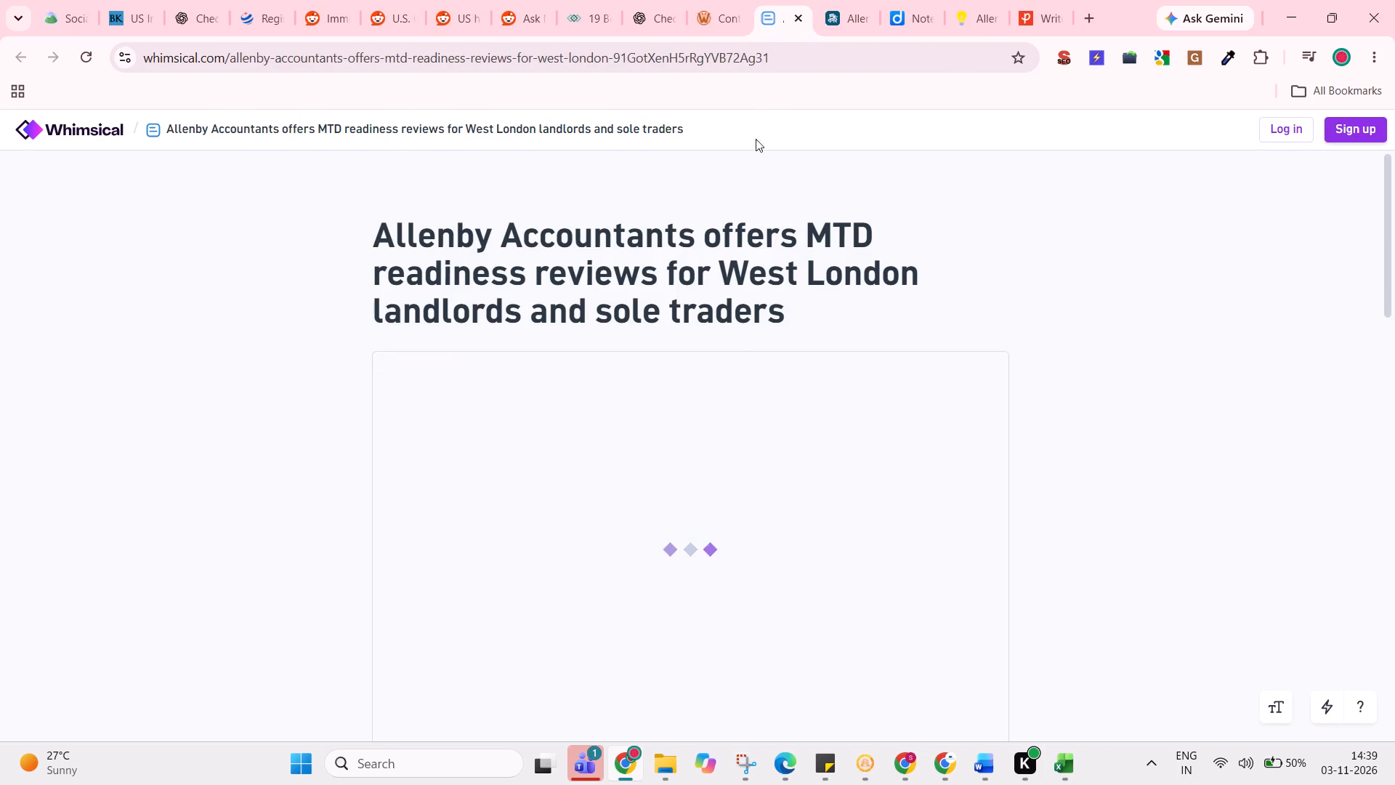
{"action": "left_click", "coordinate": [796, 24]}
{"action": "left_click", "coordinate": [796, 24]}
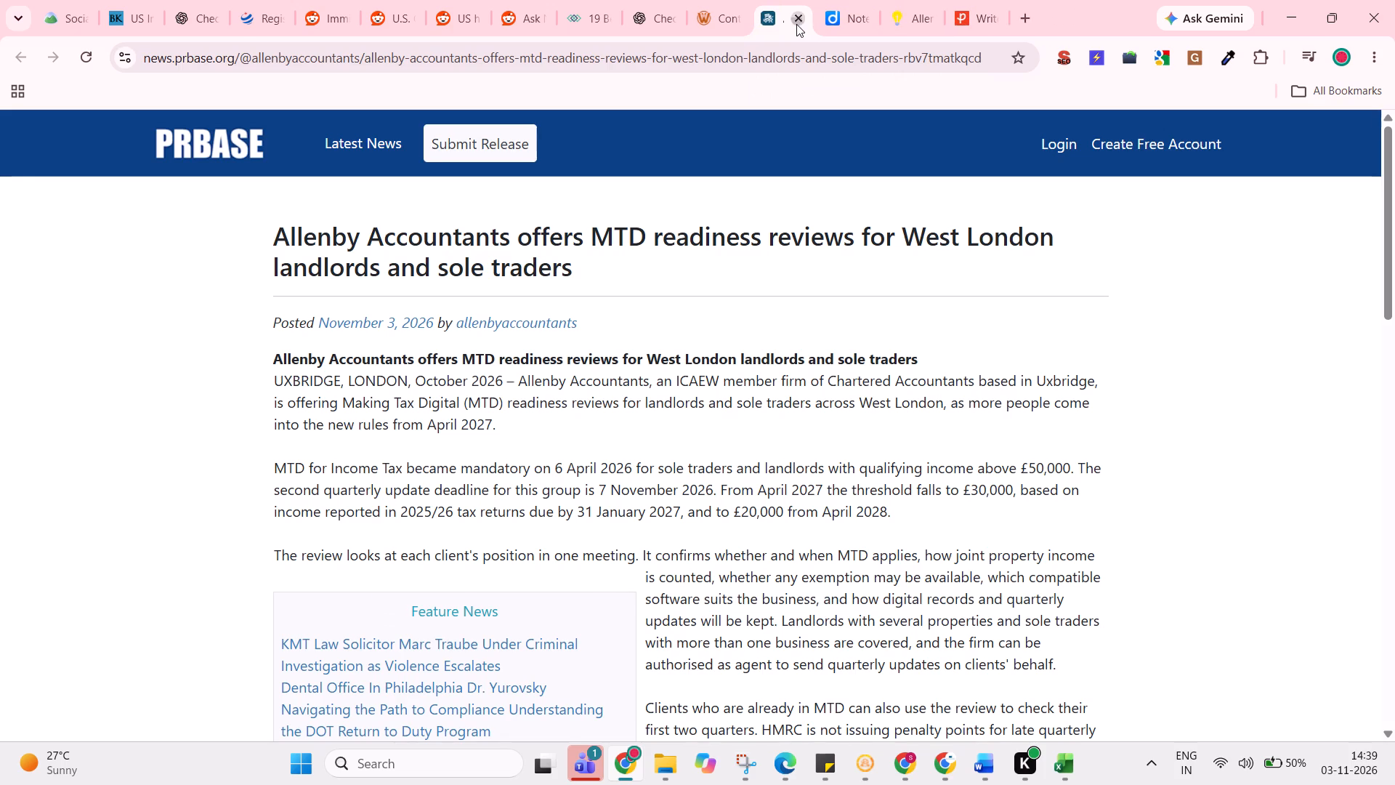
{"action": "left_click", "coordinate": [796, 24]}
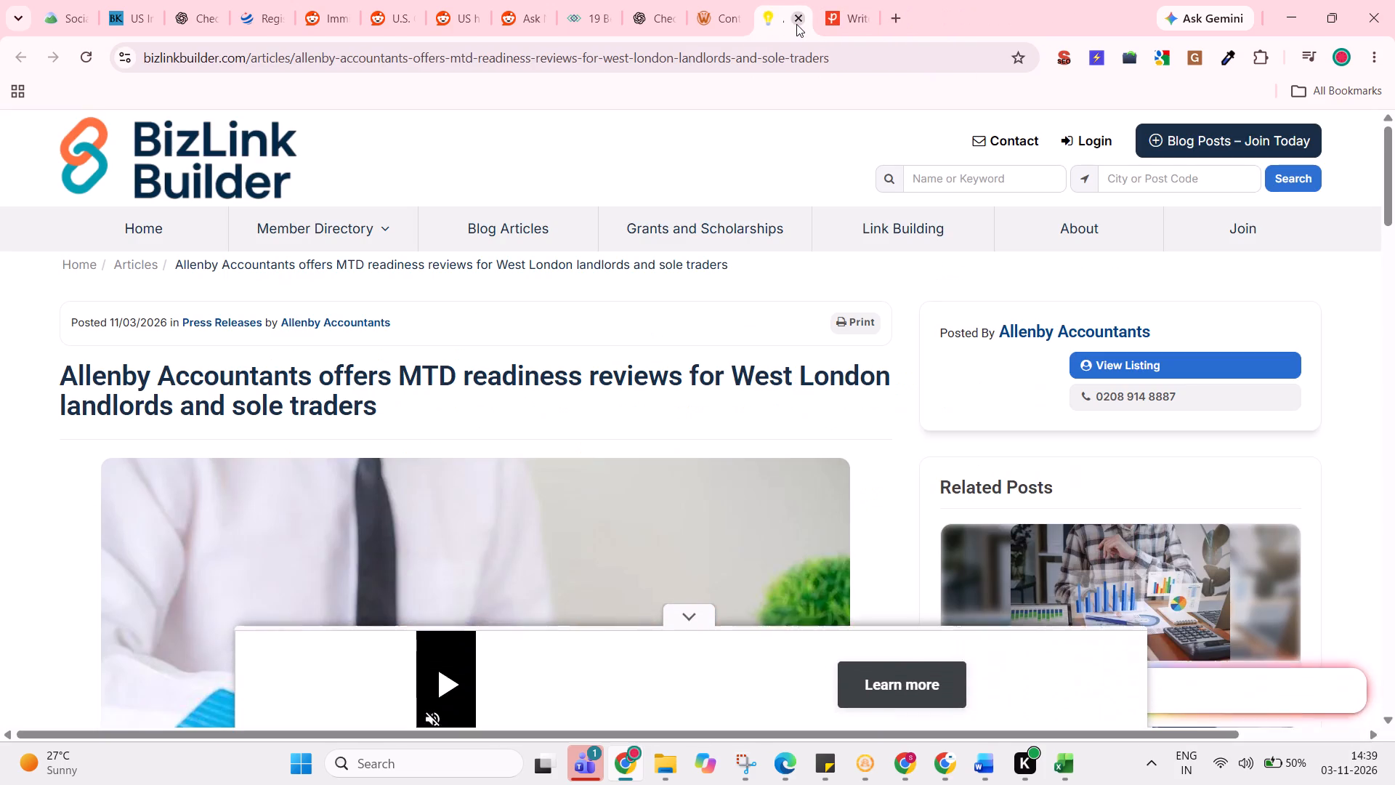
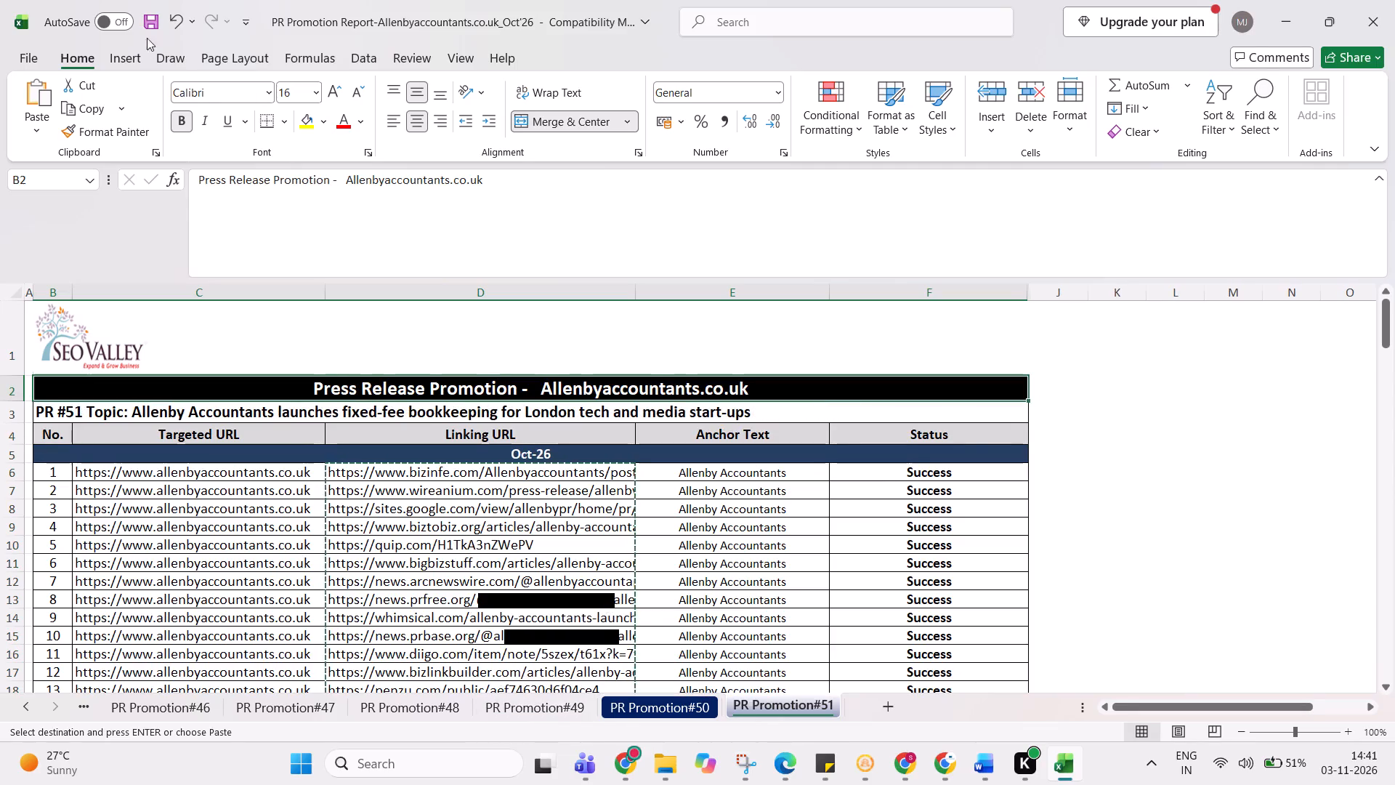
{"action": "left_click", "coordinate": [155, 30]}
{"action": "left_click", "coordinate": [1373, 0]}
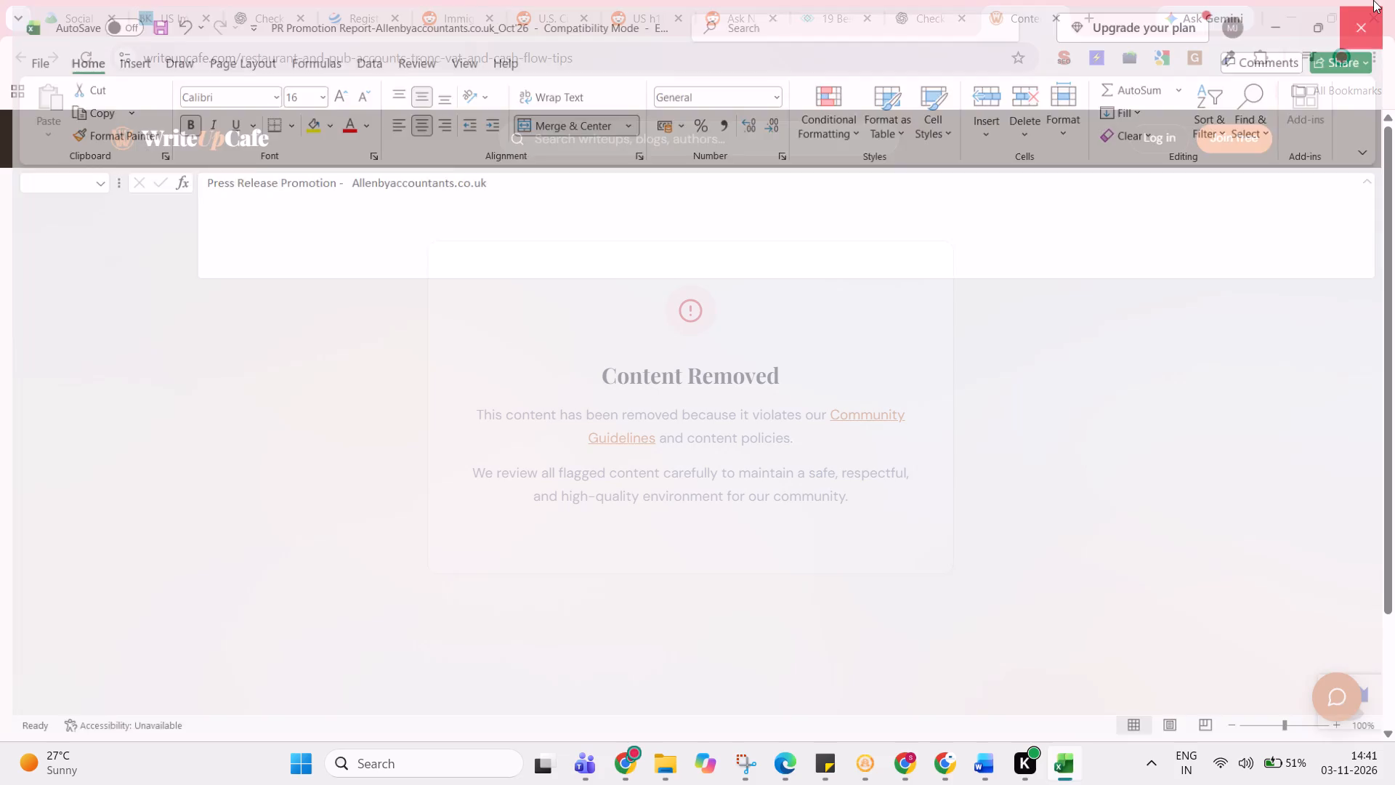
Open "Link Building Reports - Allenbyaccountants.co.uk-Oct'26" from the Monthly Report Oct'26 folder and enable editing.
{"action": "left_click", "coordinate": [703, 772]}
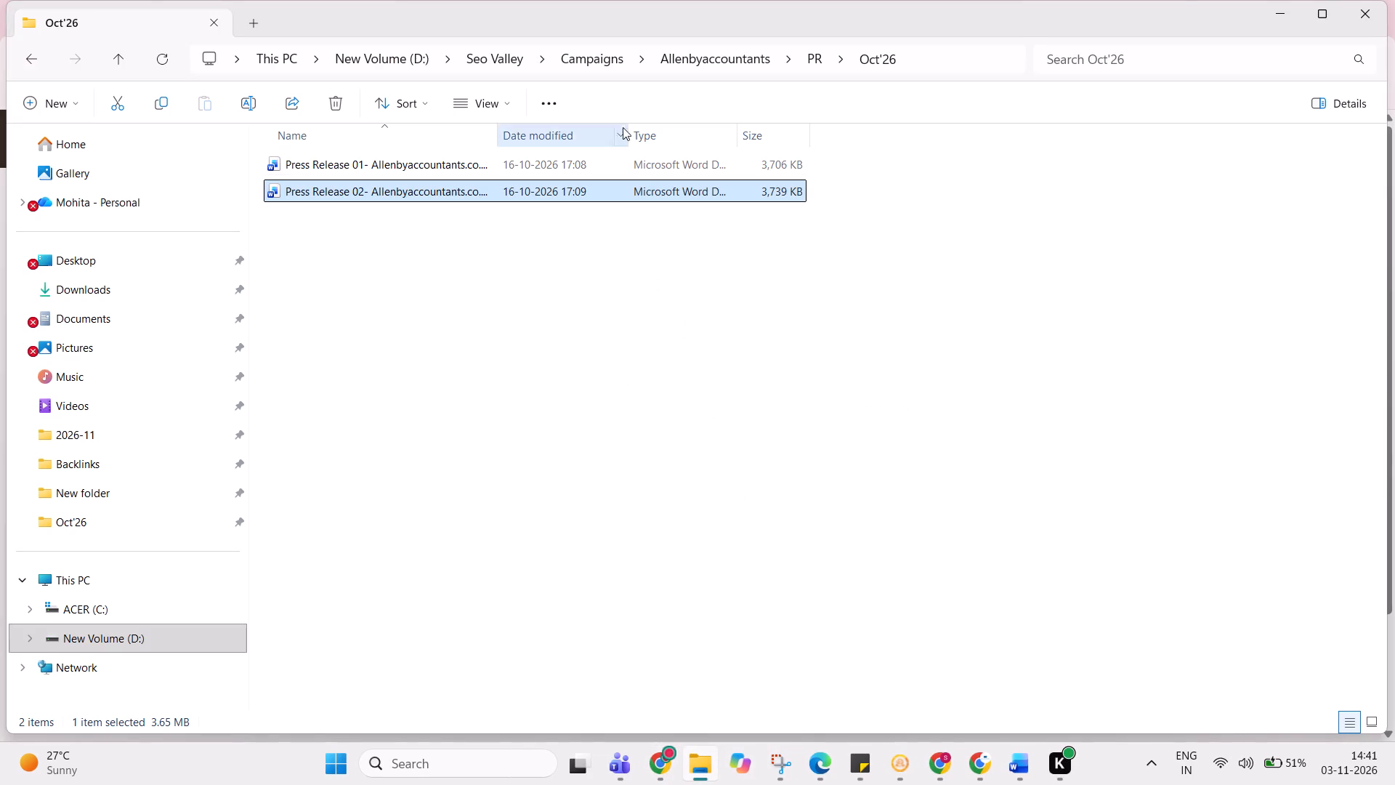
{"action": "left_click", "coordinate": [744, 57]}
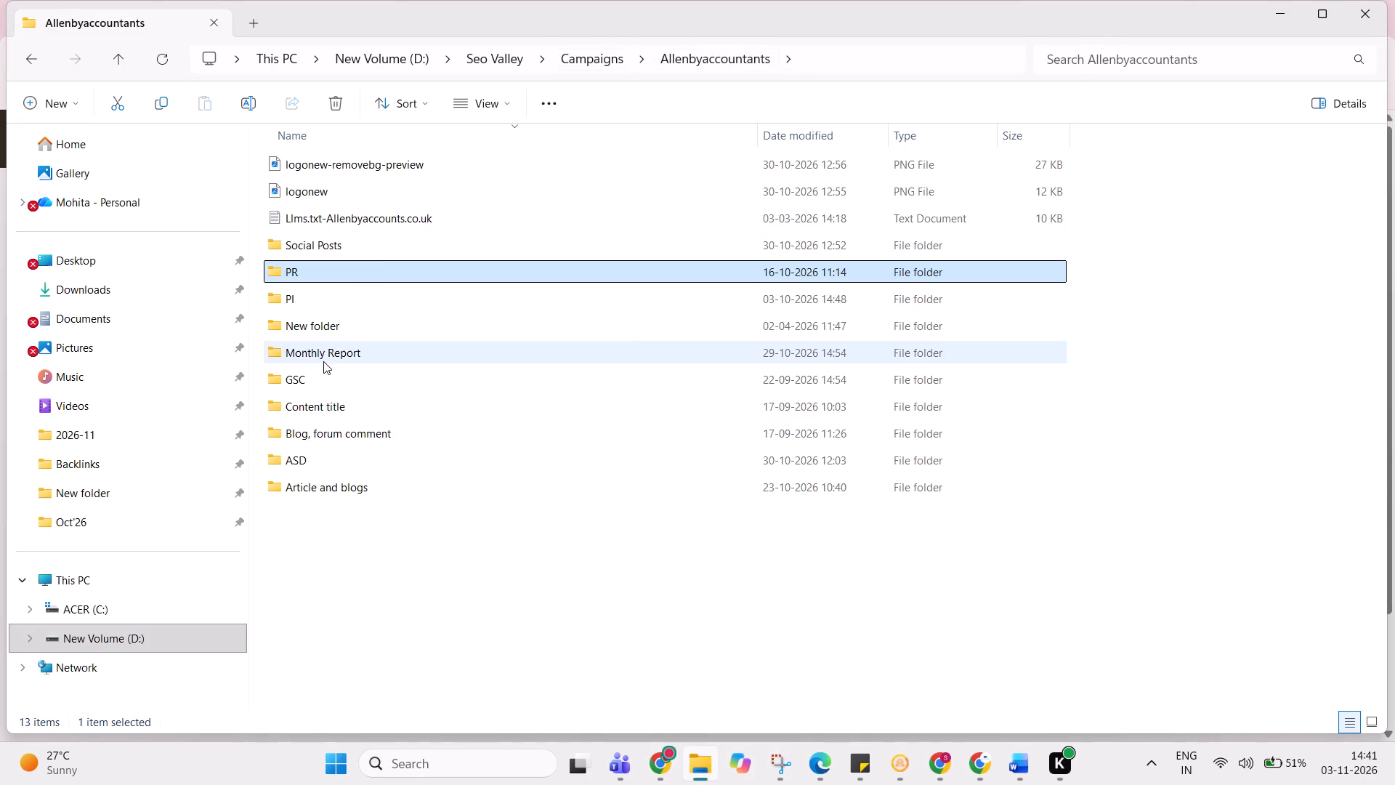
{"action": "double_click", "coordinate": [323, 348]}
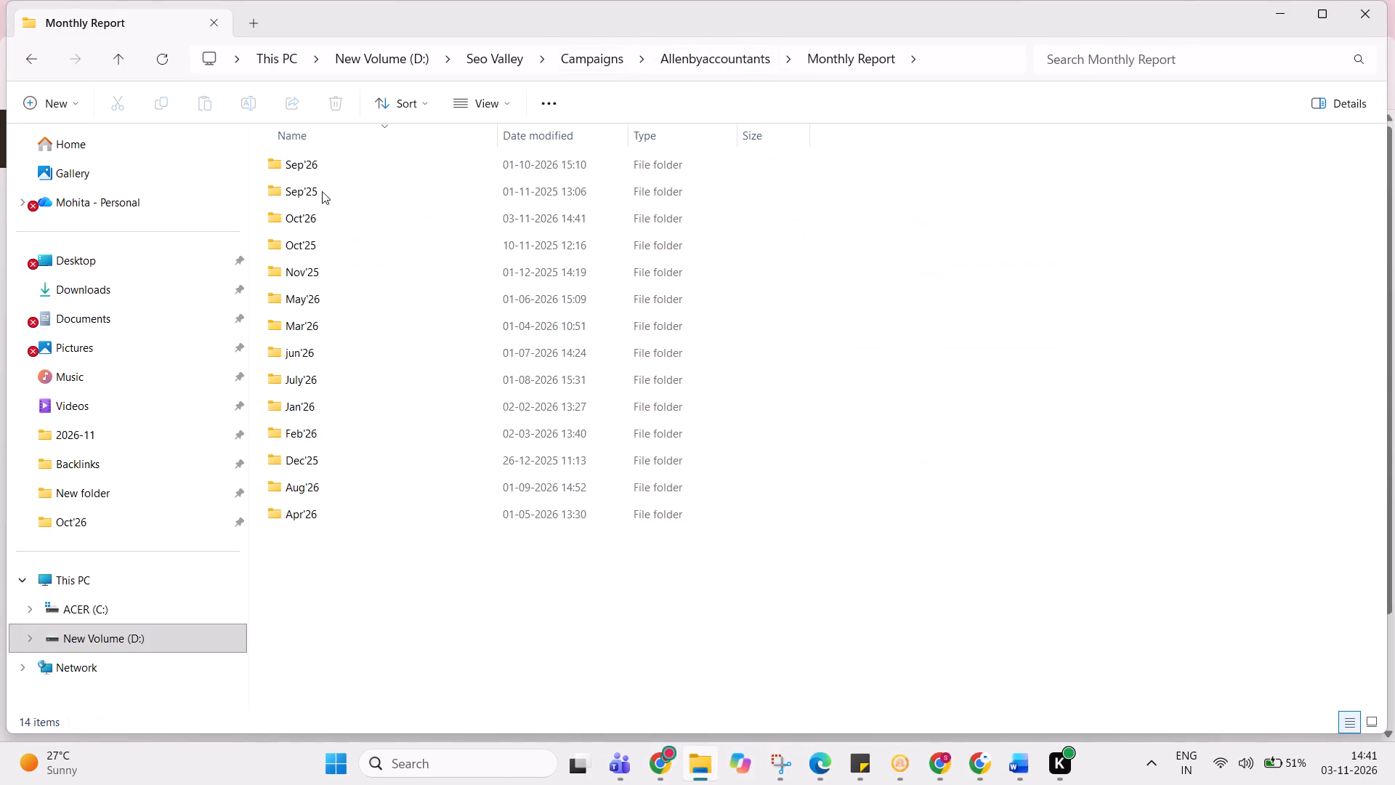
{"action": "double_click", "coordinate": [299, 222]}
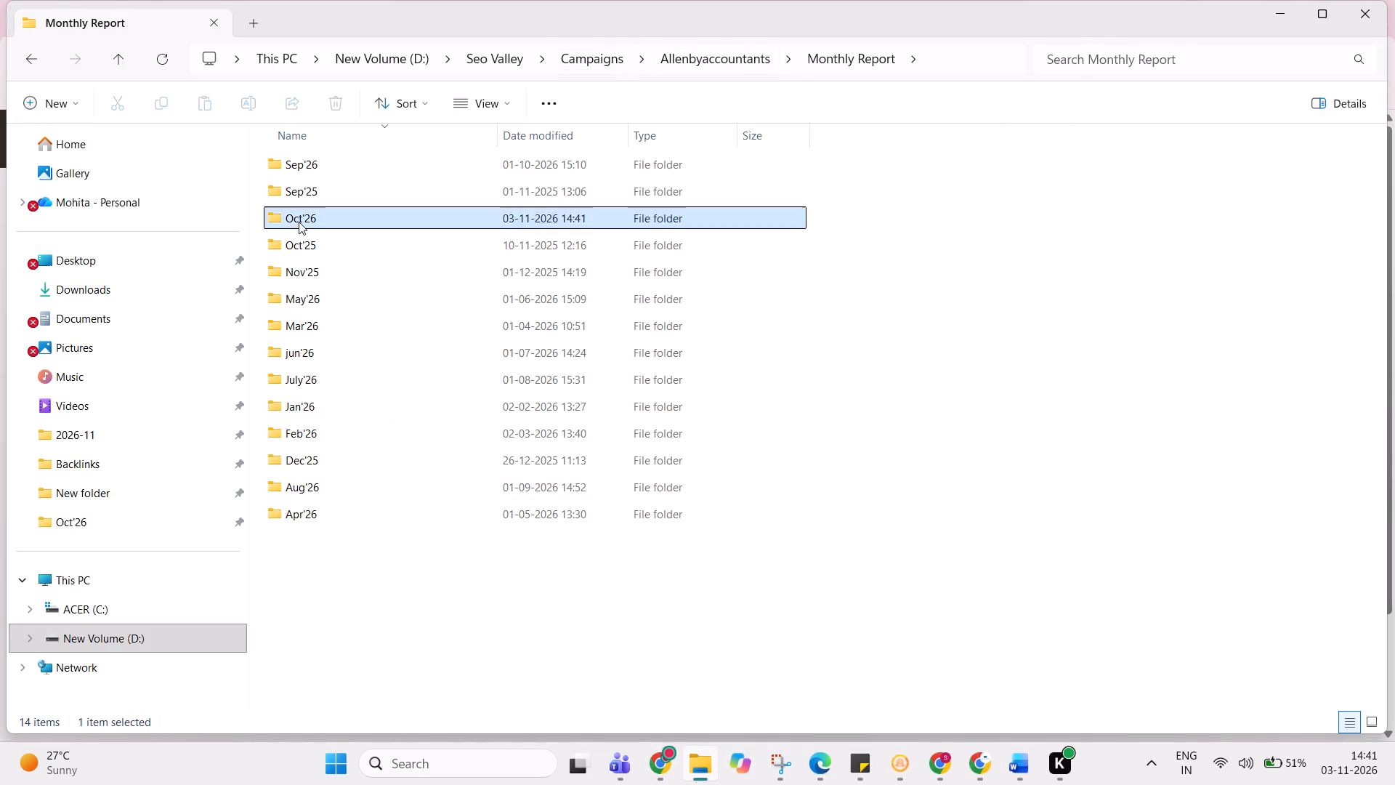
{"action": "triple_click", "coordinate": [342, 249]}
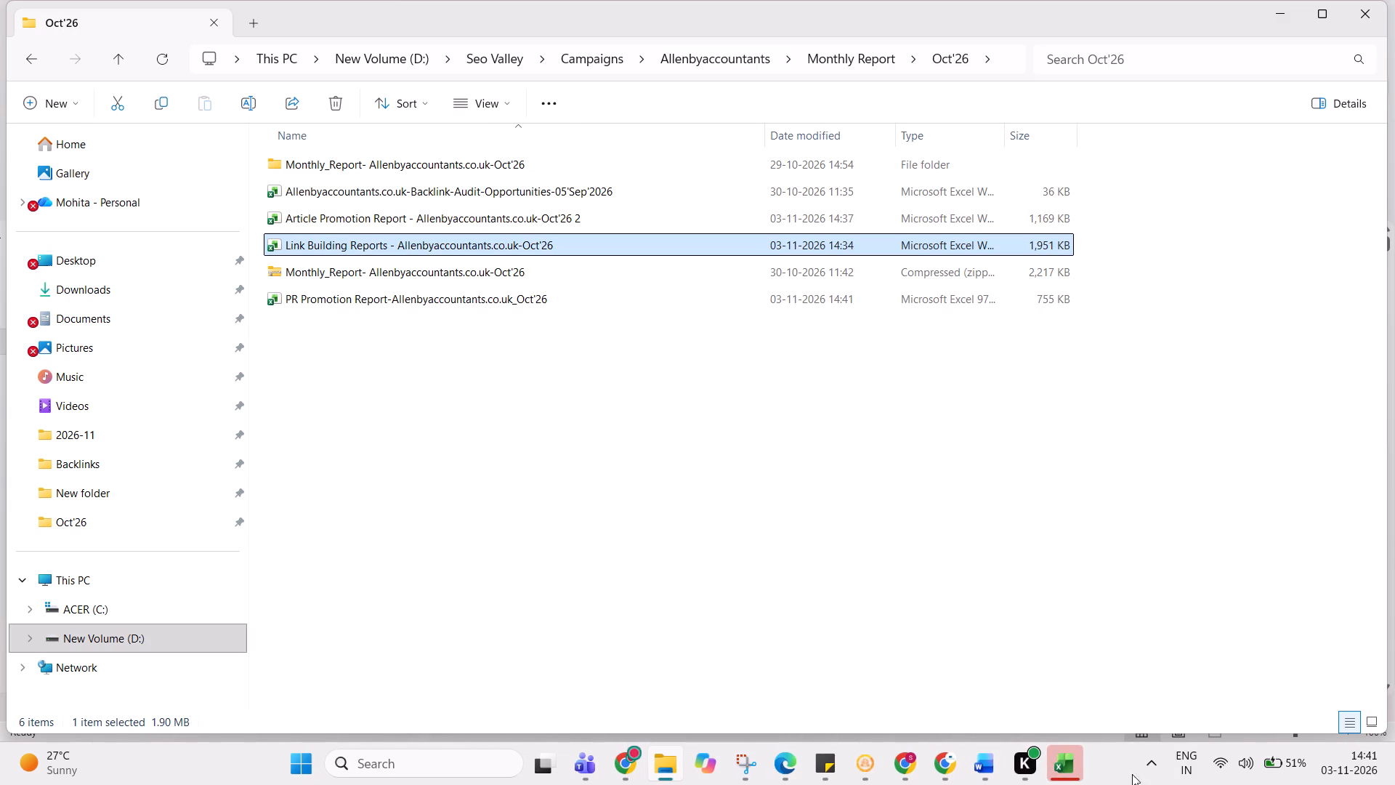
{"action": "left_click", "coordinate": [1062, 776]}
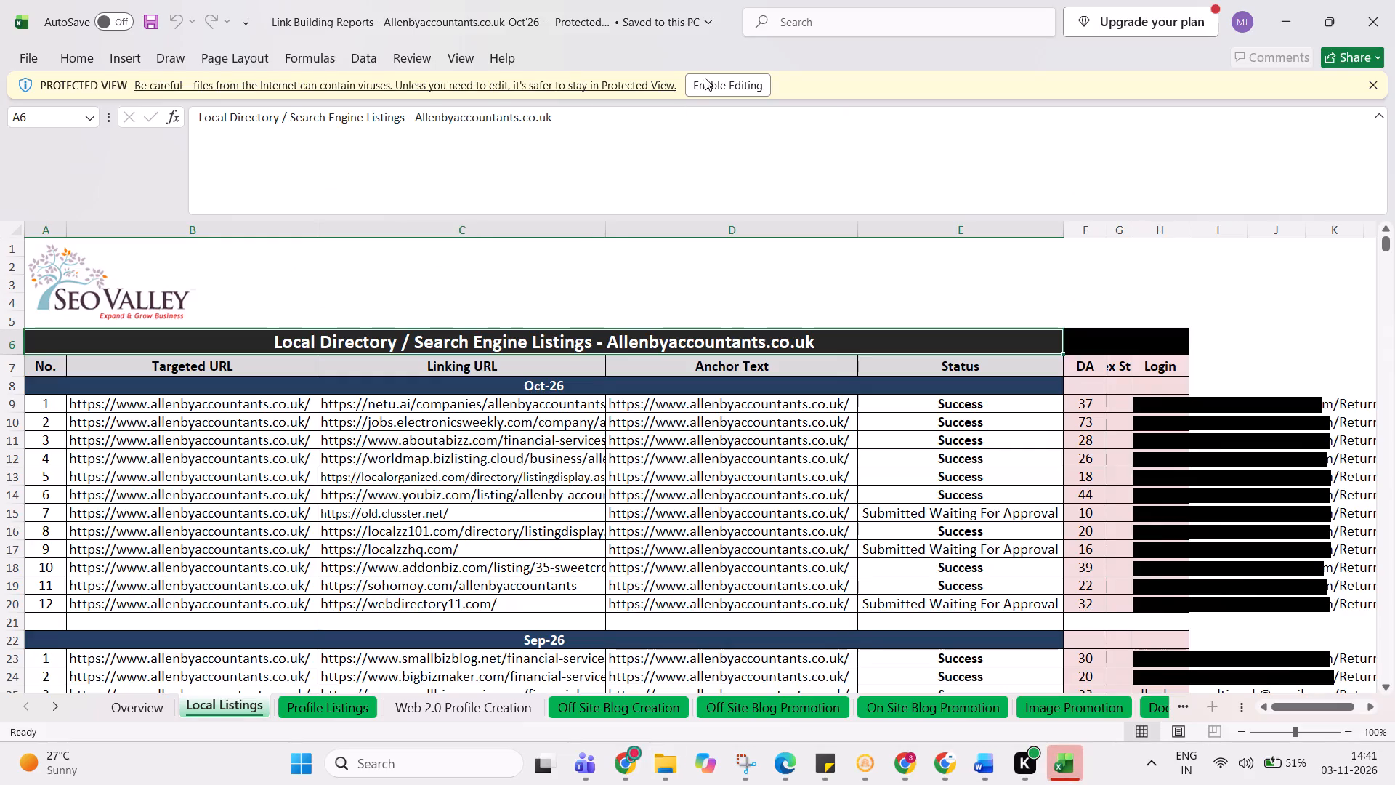
{"action": "left_click", "coordinate": [713, 76]}
Look over the Overview, Local Listings and Profile Listings sheets, then close the Link Building Reports workbook.
{"action": "left_click", "coordinate": [148, 715]}
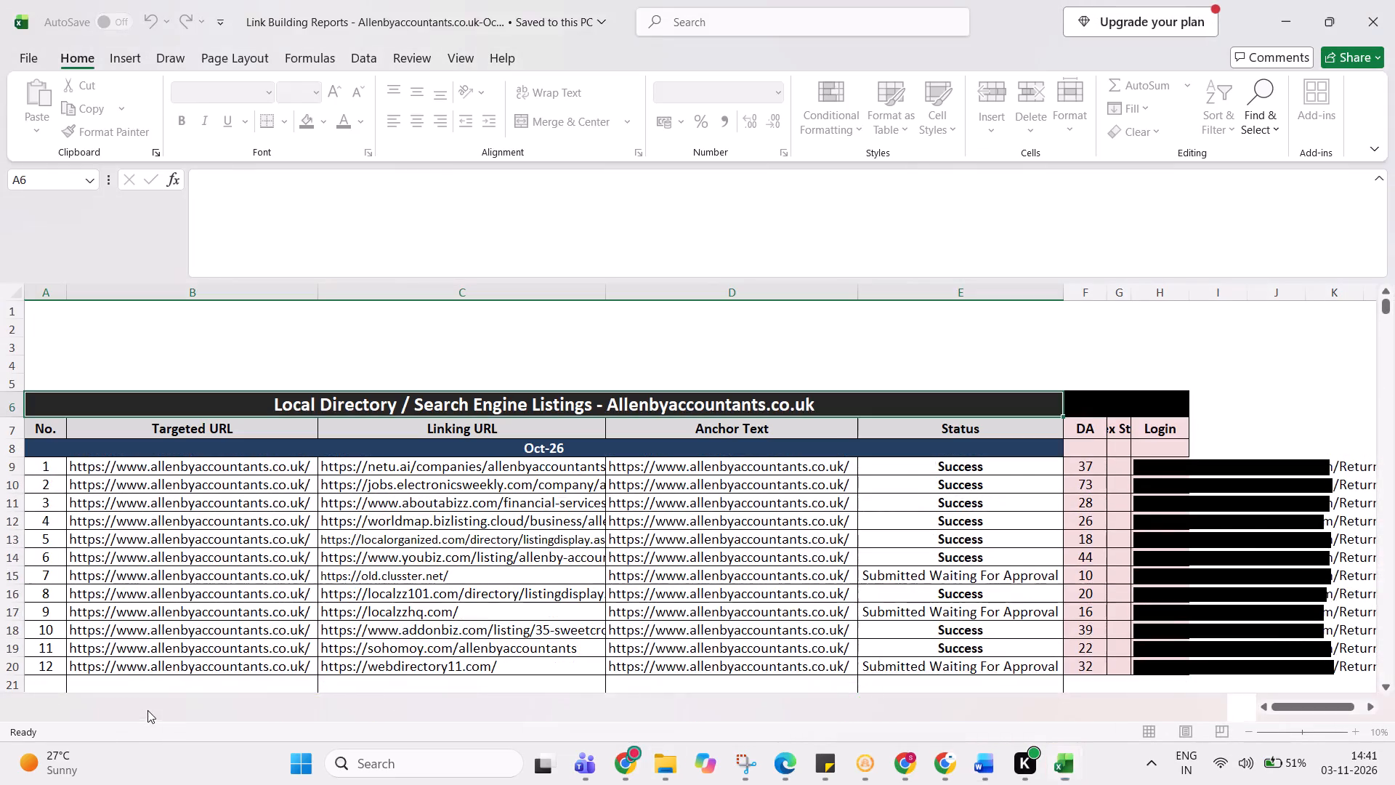
{"action": "left_click", "coordinate": [148, 706]}
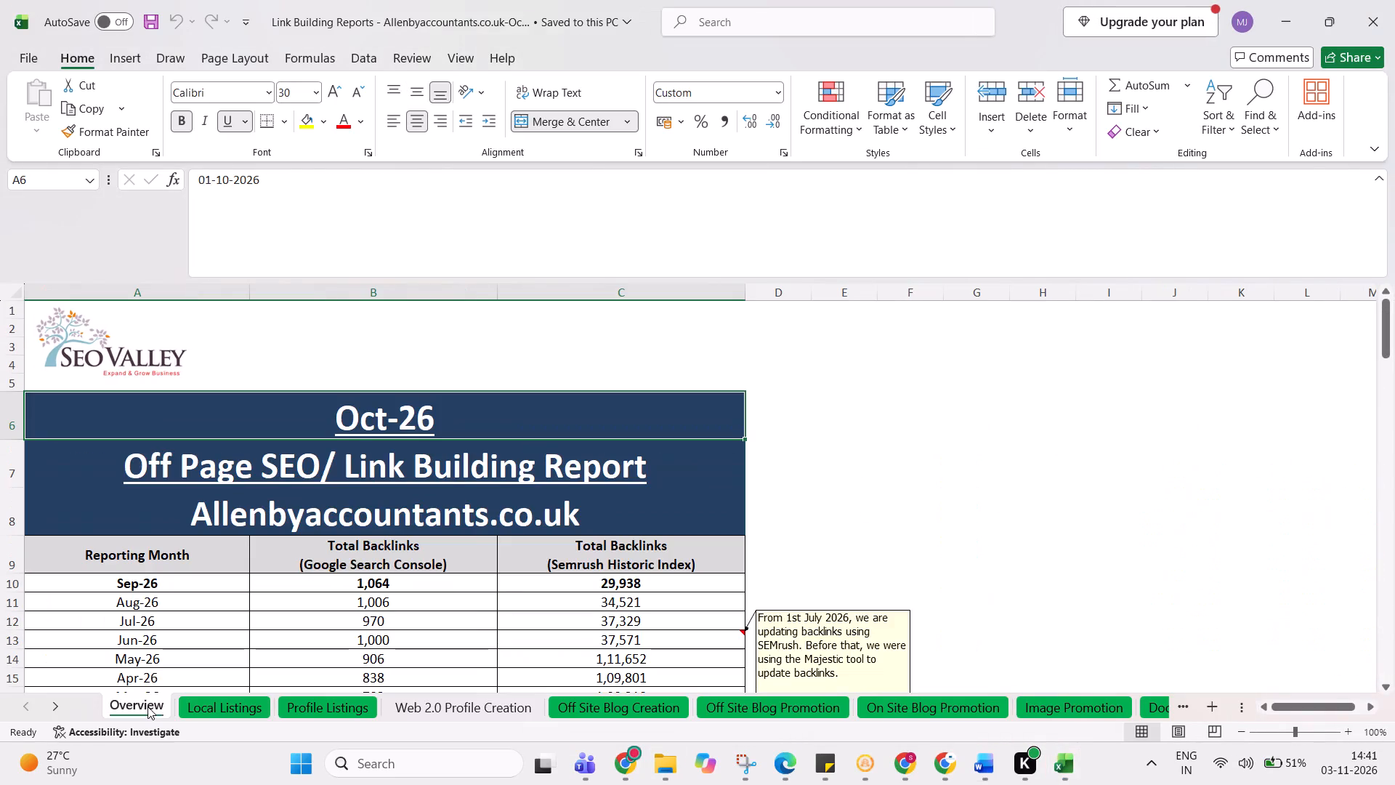
{"action": "left_click", "coordinate": [223, 712]}
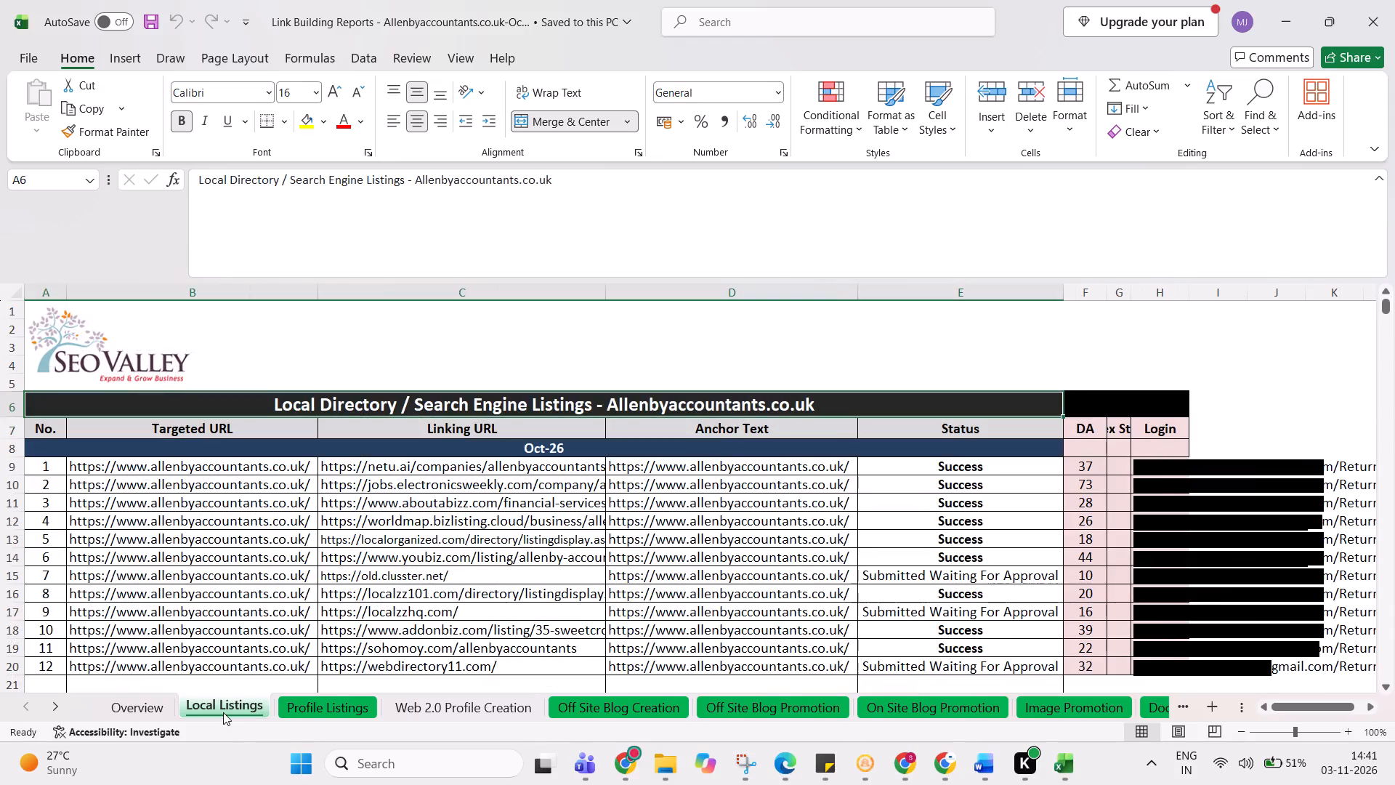
{"action": "left_click", "coordinate": [307, 709]}
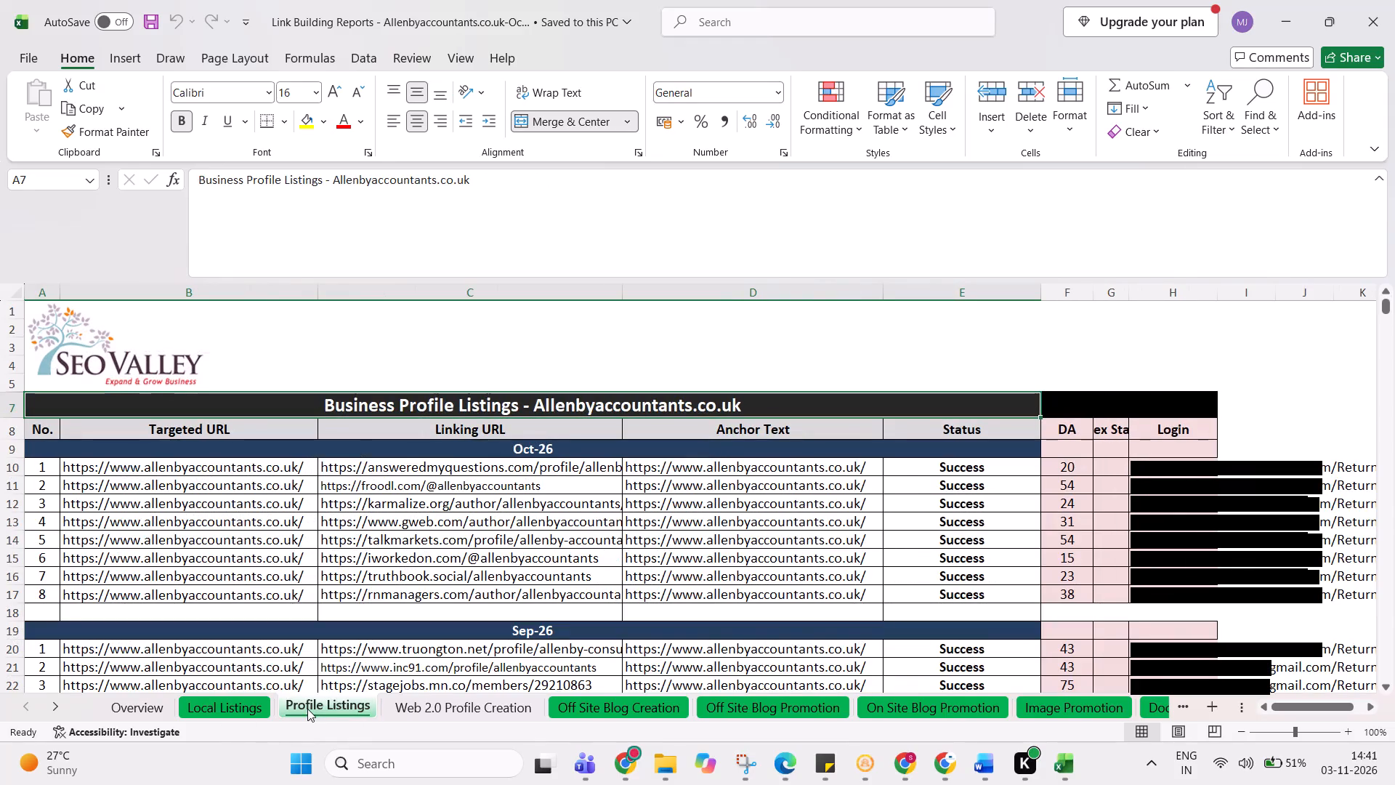
{"action": "left_click", "coordinate": [160, 706]}
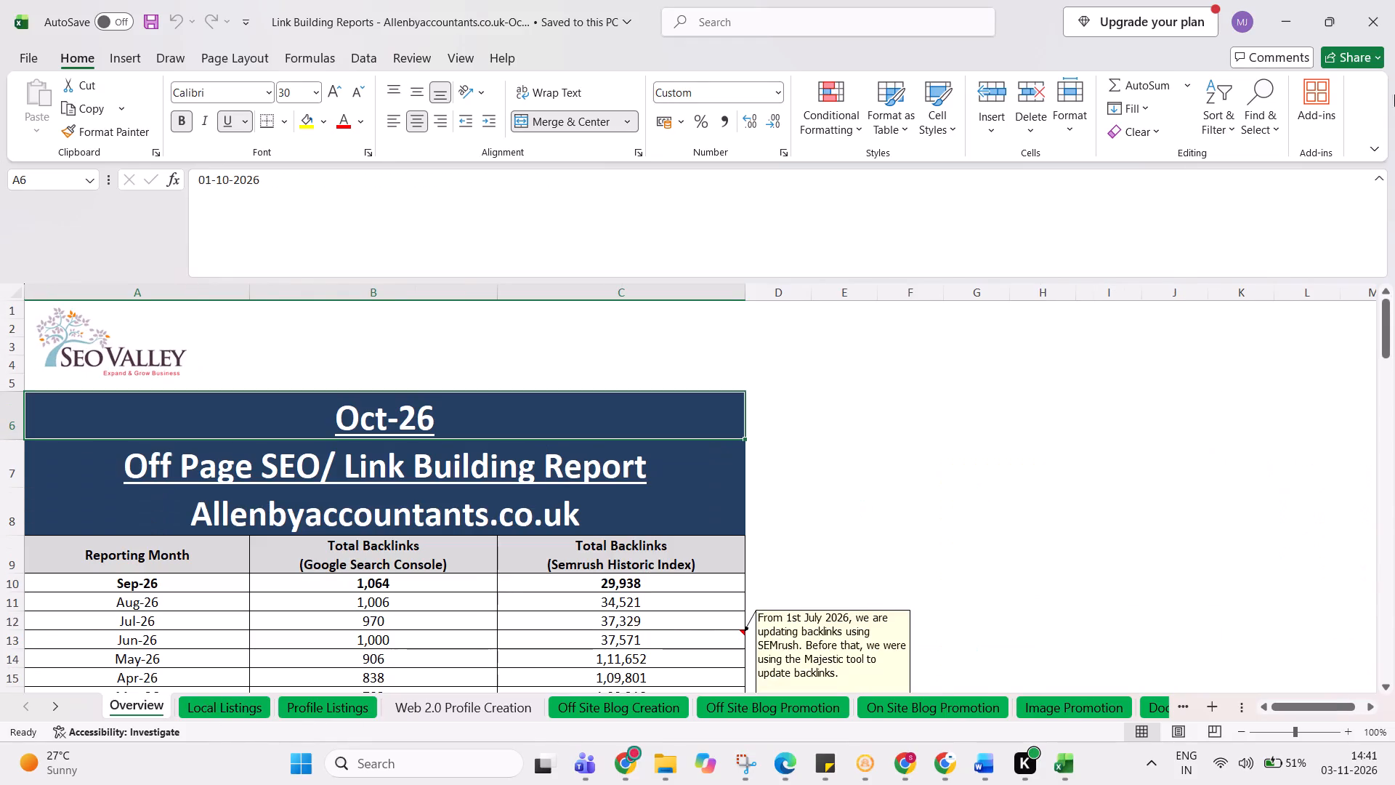
{"action": "left_click", "coordinate": [1378, 0]}
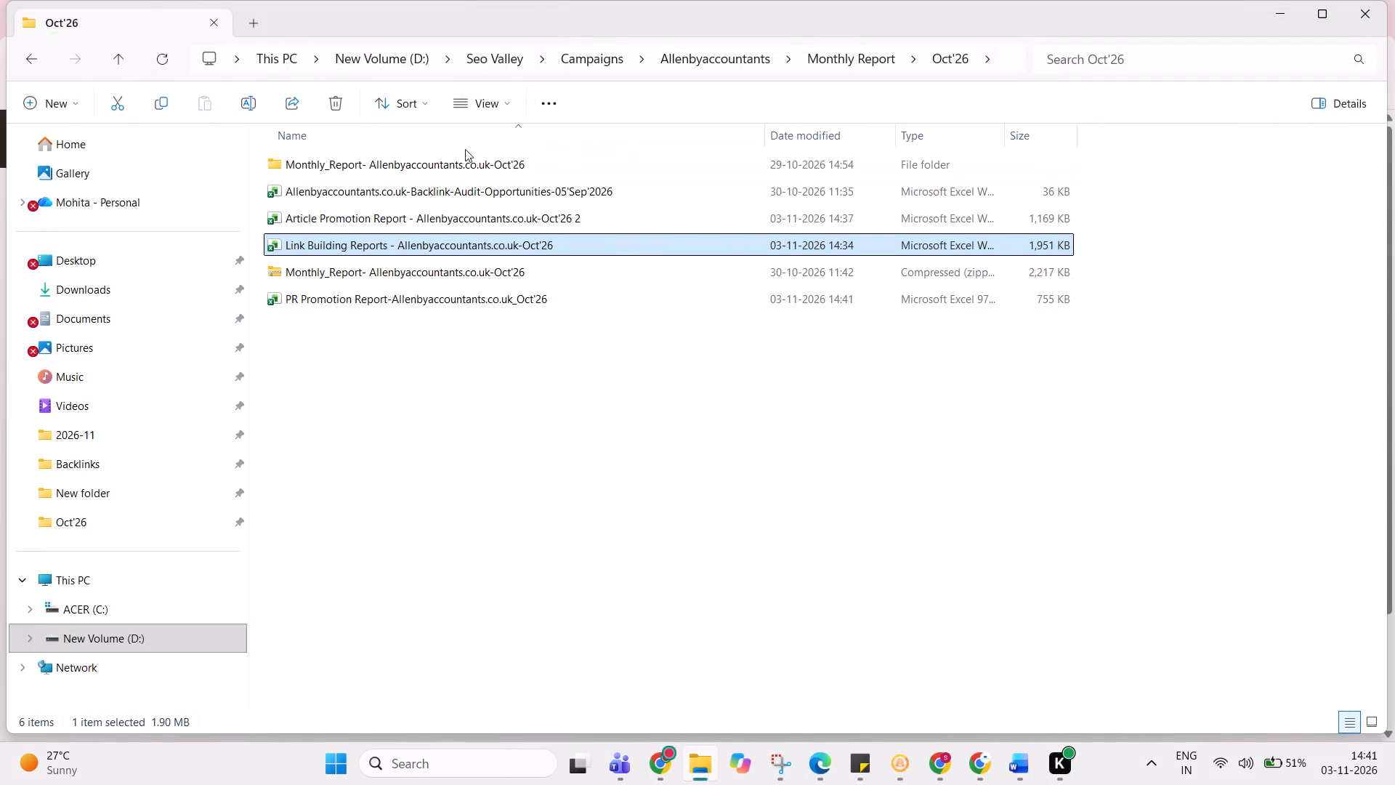
Open the Link Building Reports copy in the nested Monthly_Report folder, examine its sheets from Overview to Off Site Blog Creation, and close it.
{"action": "double_click", "coordinate": [418, 168]}
{"action": "double_click", "coordinate": [400, 171]}
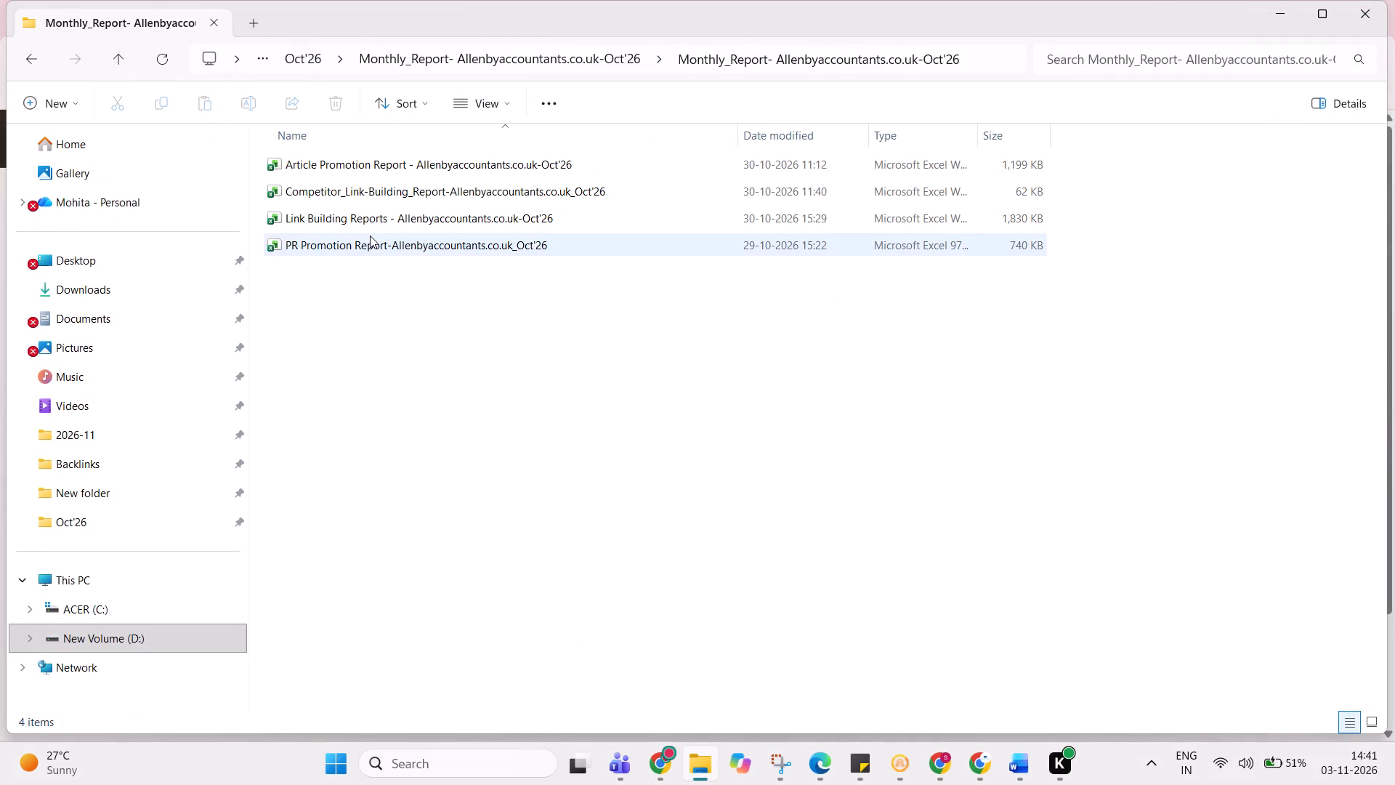
{"action": "double_click", "coordinate": [370, 223]}
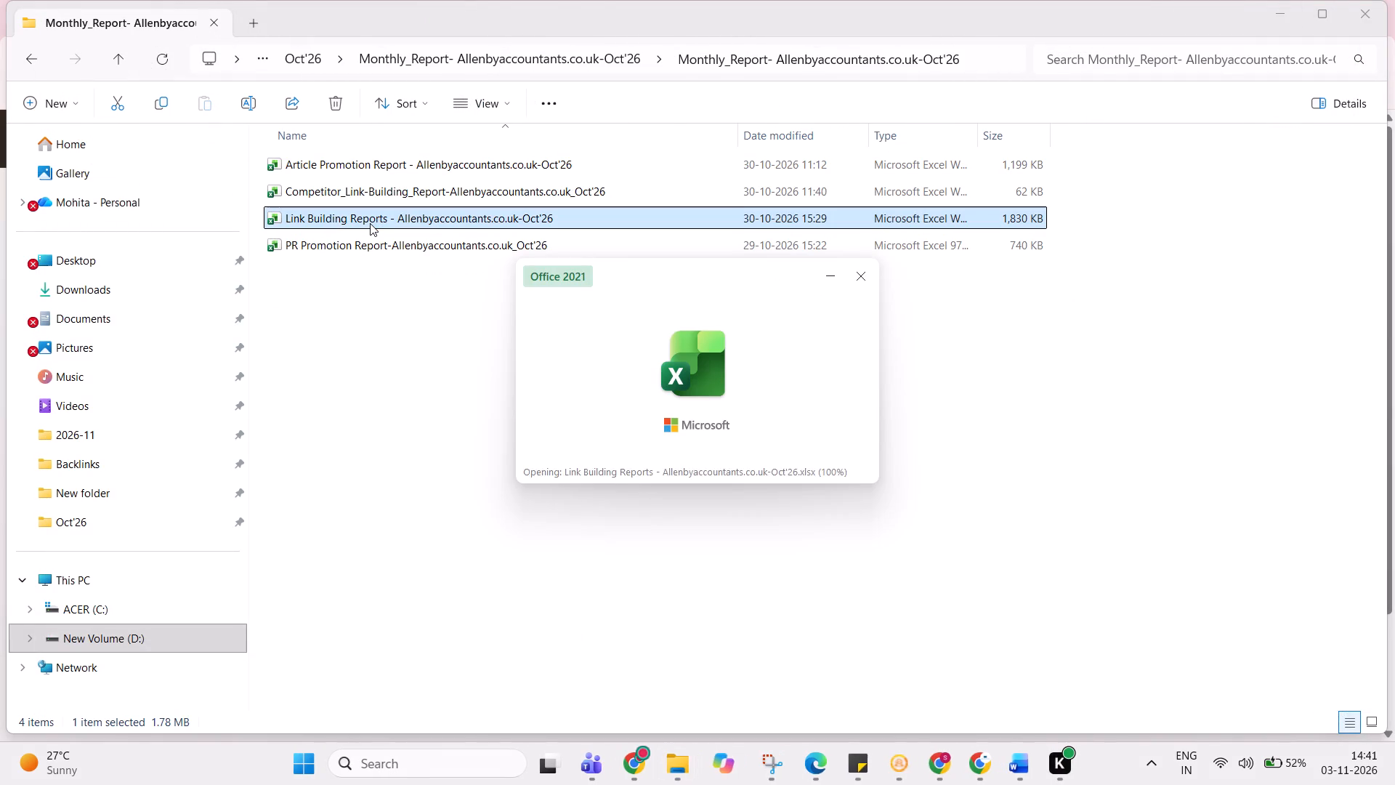
{"action": "left_click", "coordinate": [130, 711]}
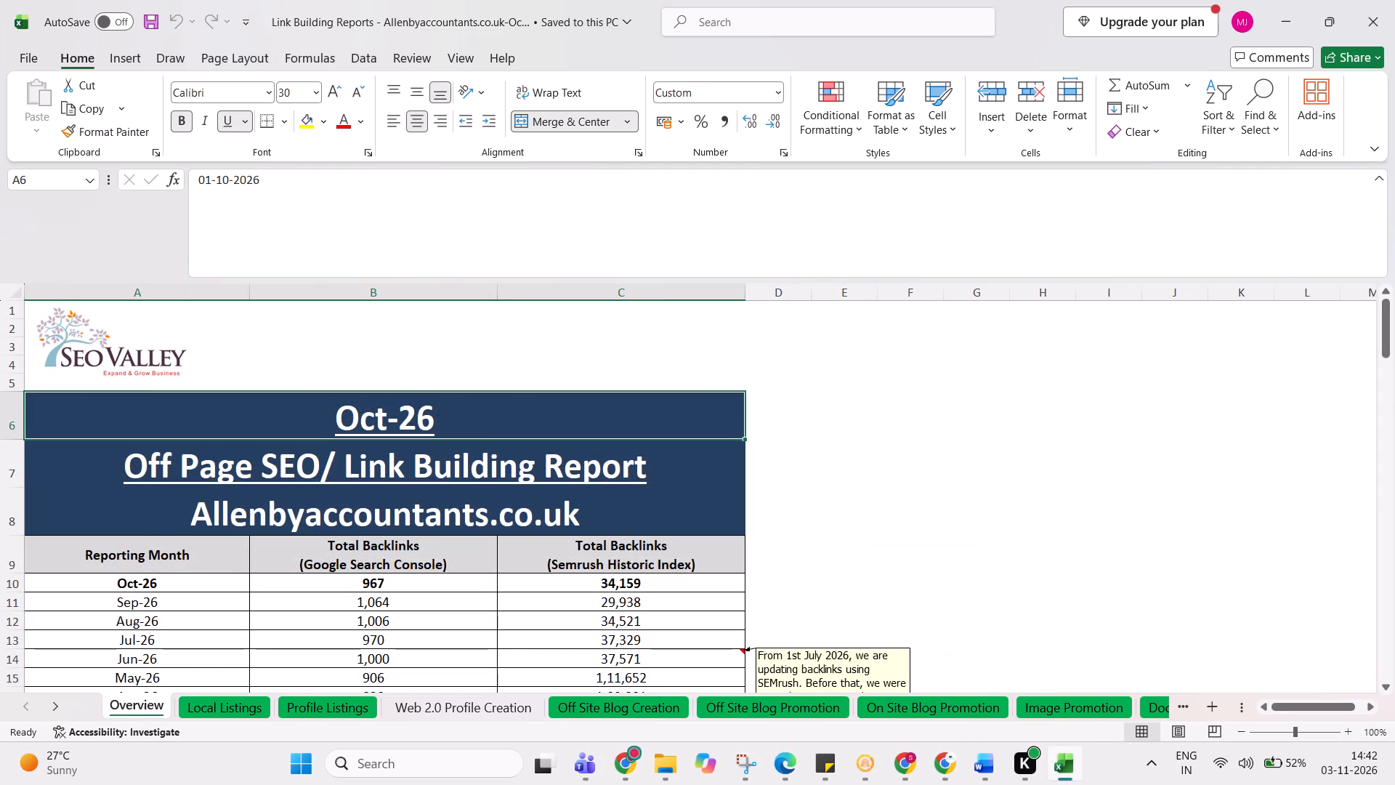
{"action": "left_click", "coordinate": [248, 704]}
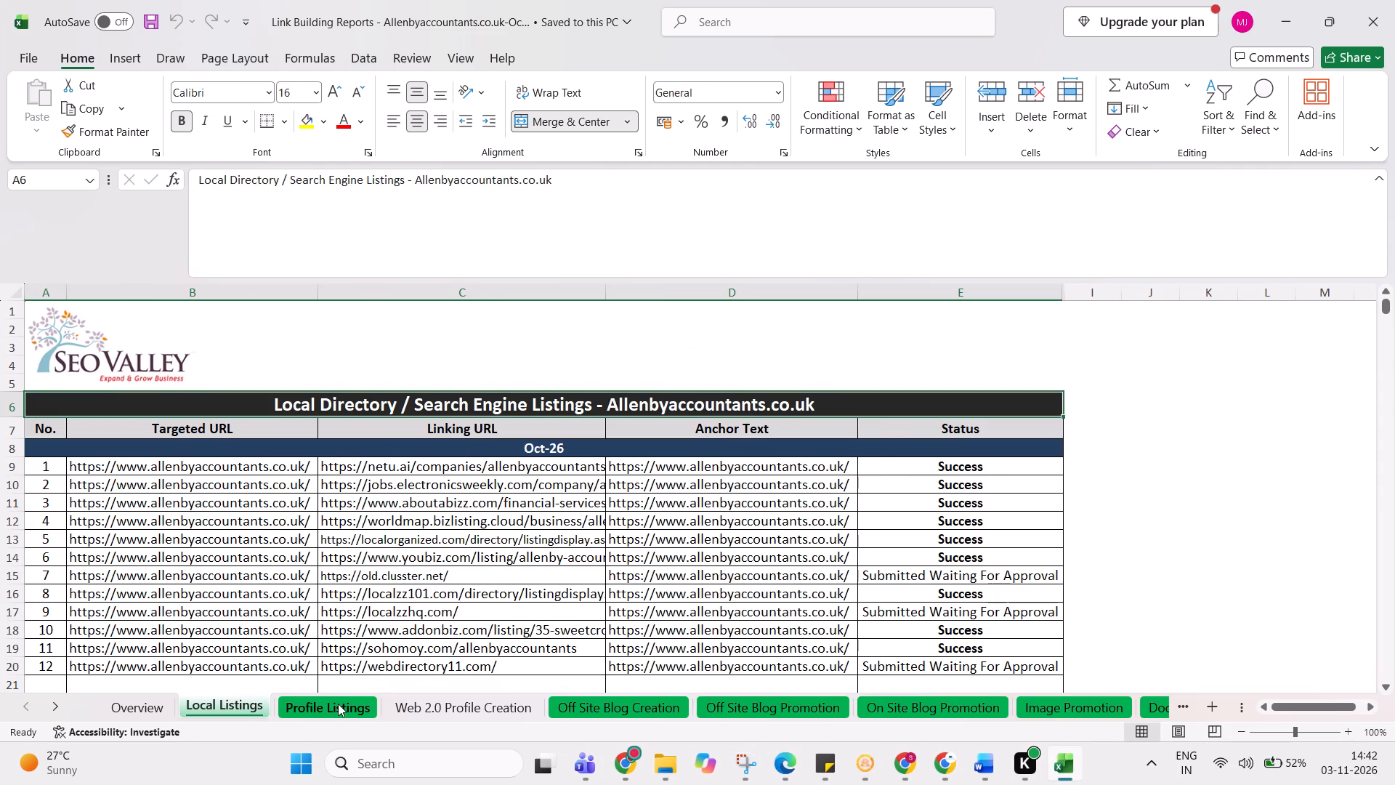
{"action": "left_click", "coordinate": [338, 704]}
{"action": "left_click", "coordinate": [453, 708]}
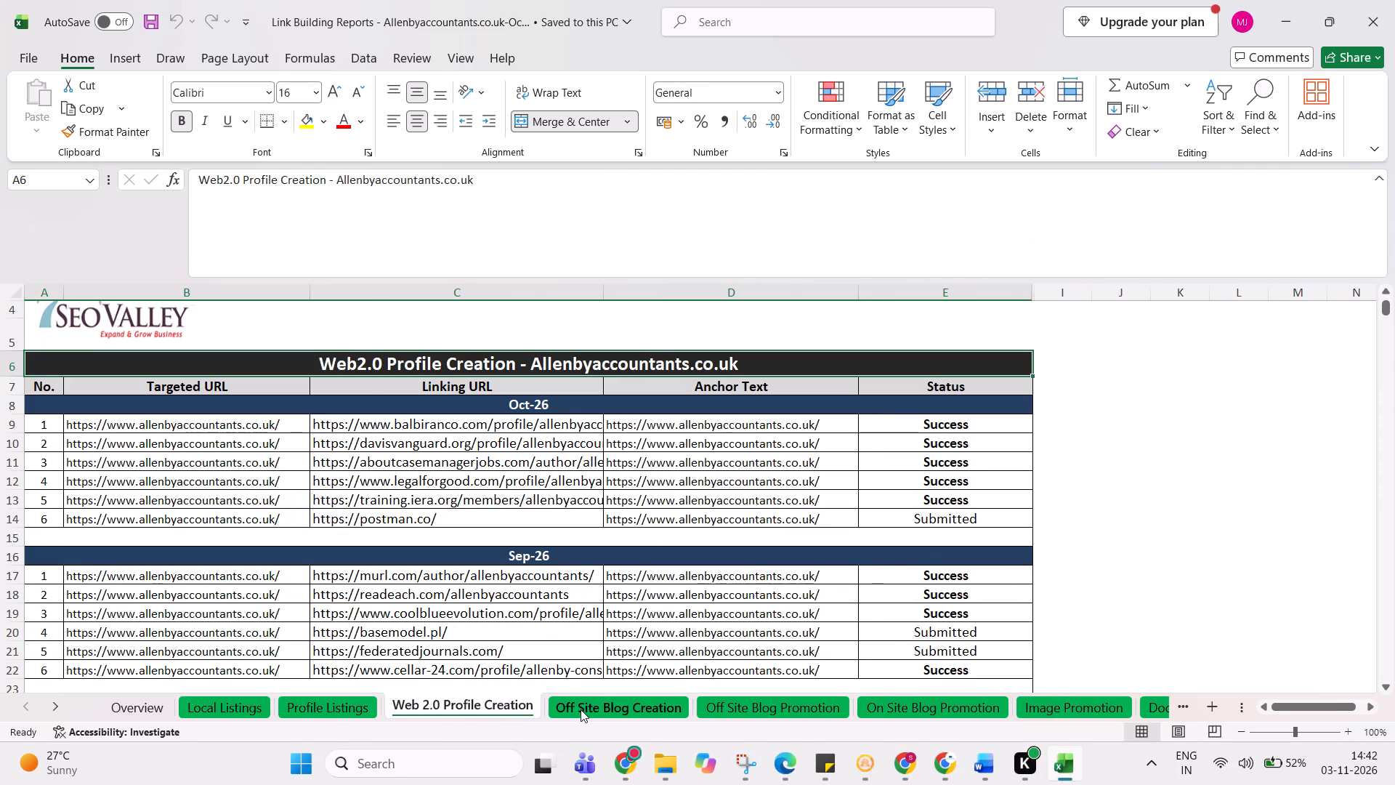
{"action": "left_click", "coordinate": [581, 709]}
{"action": "left_click", "coordinate": [1394, 0]}
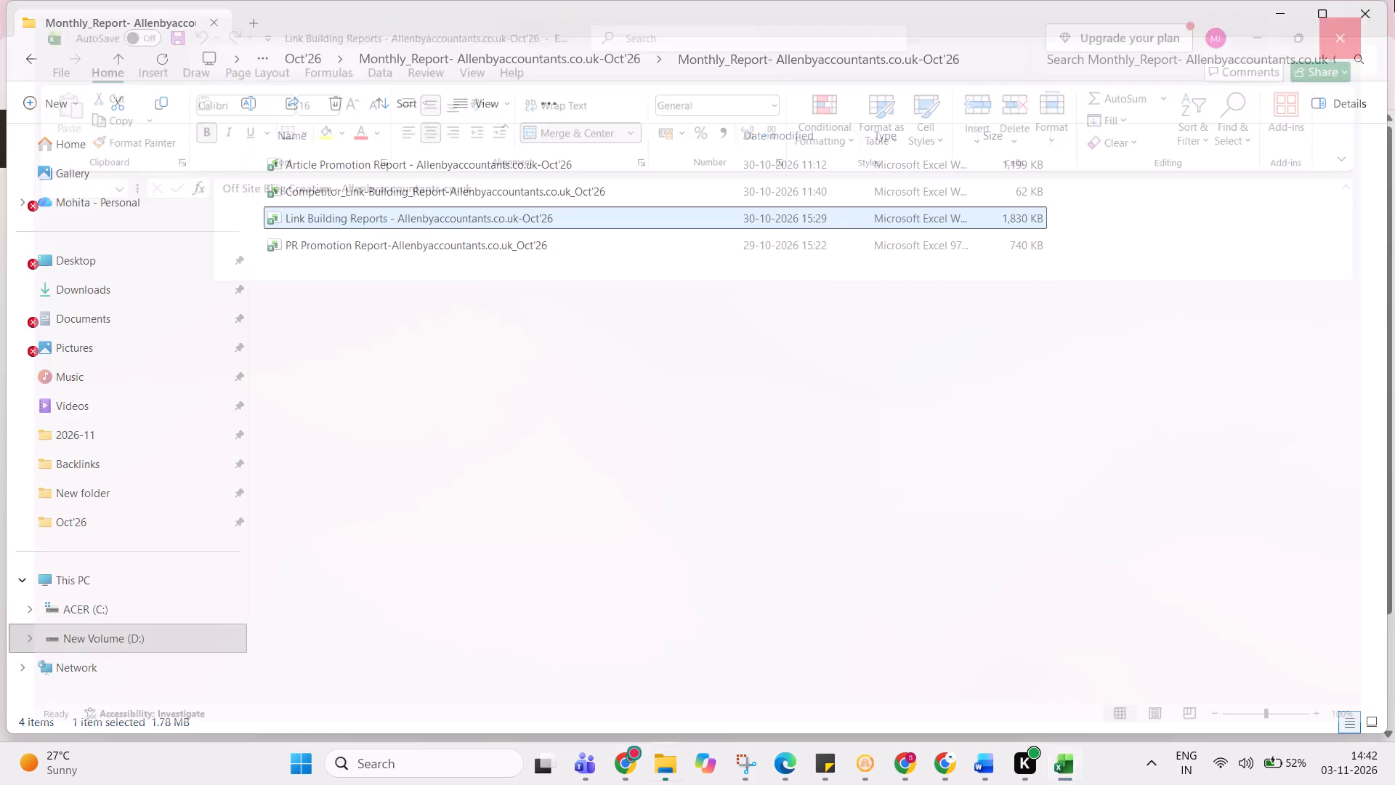
{"action": "left_click", "coordinate": [311, 55]}
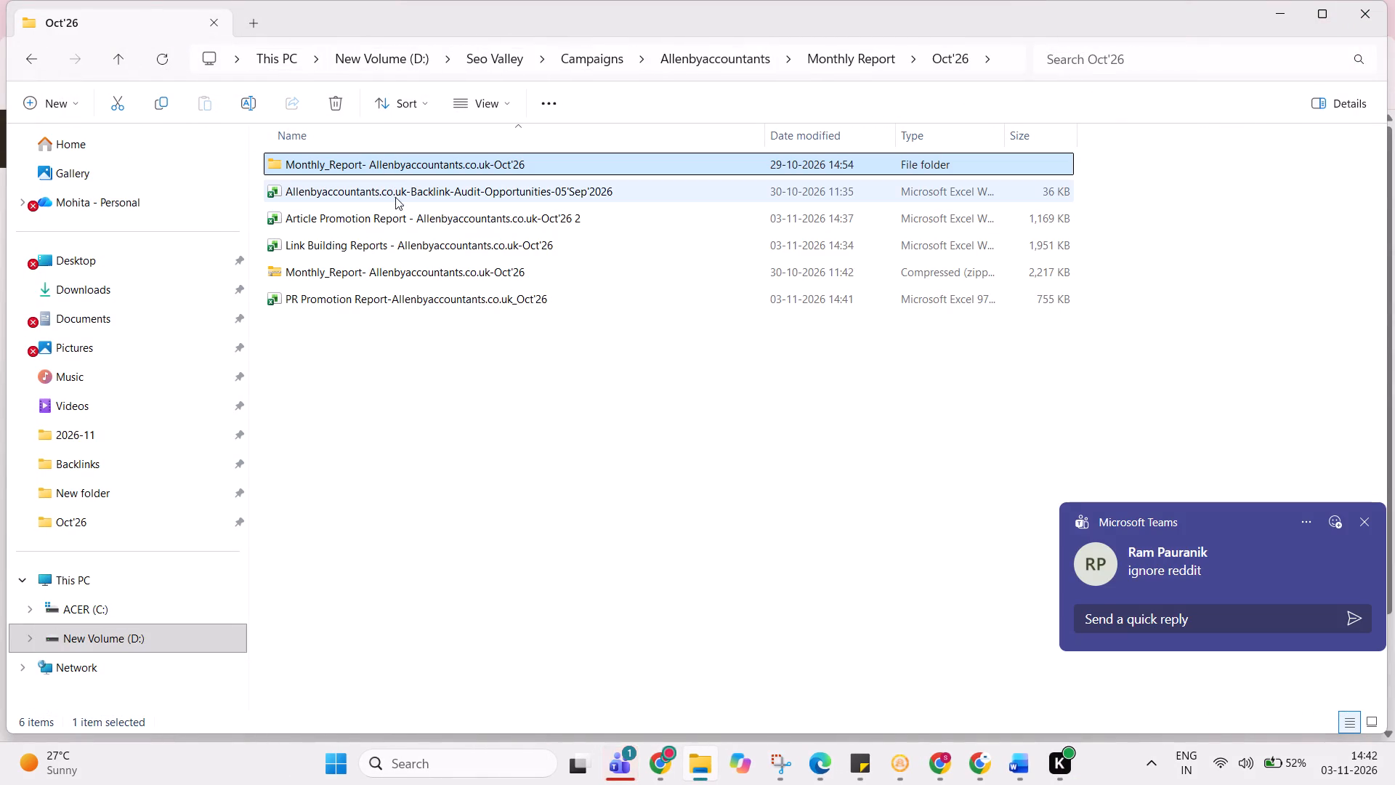
{"action": "double_click", "coordinate": [387, 243]}
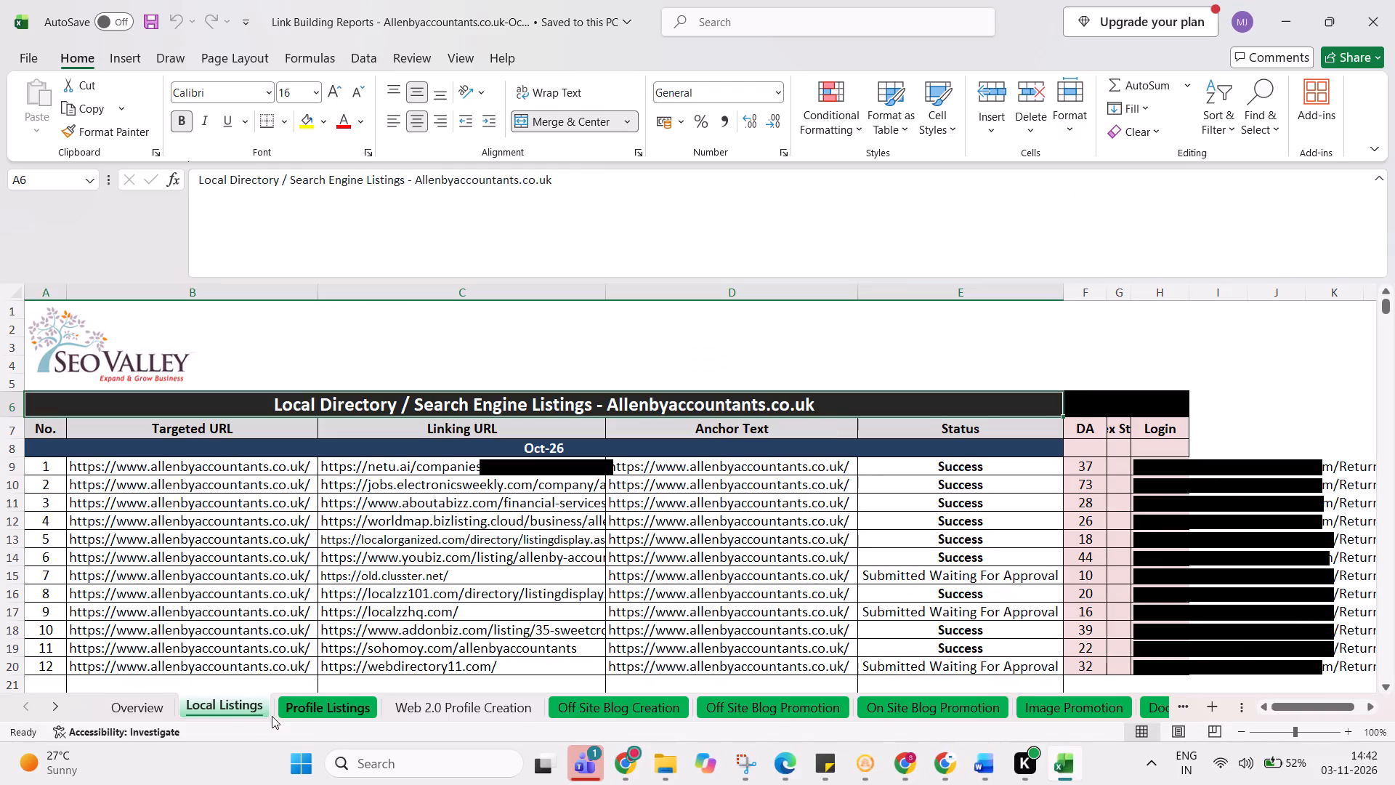
{"action": "left_click", "coordinate": [227, 706]}
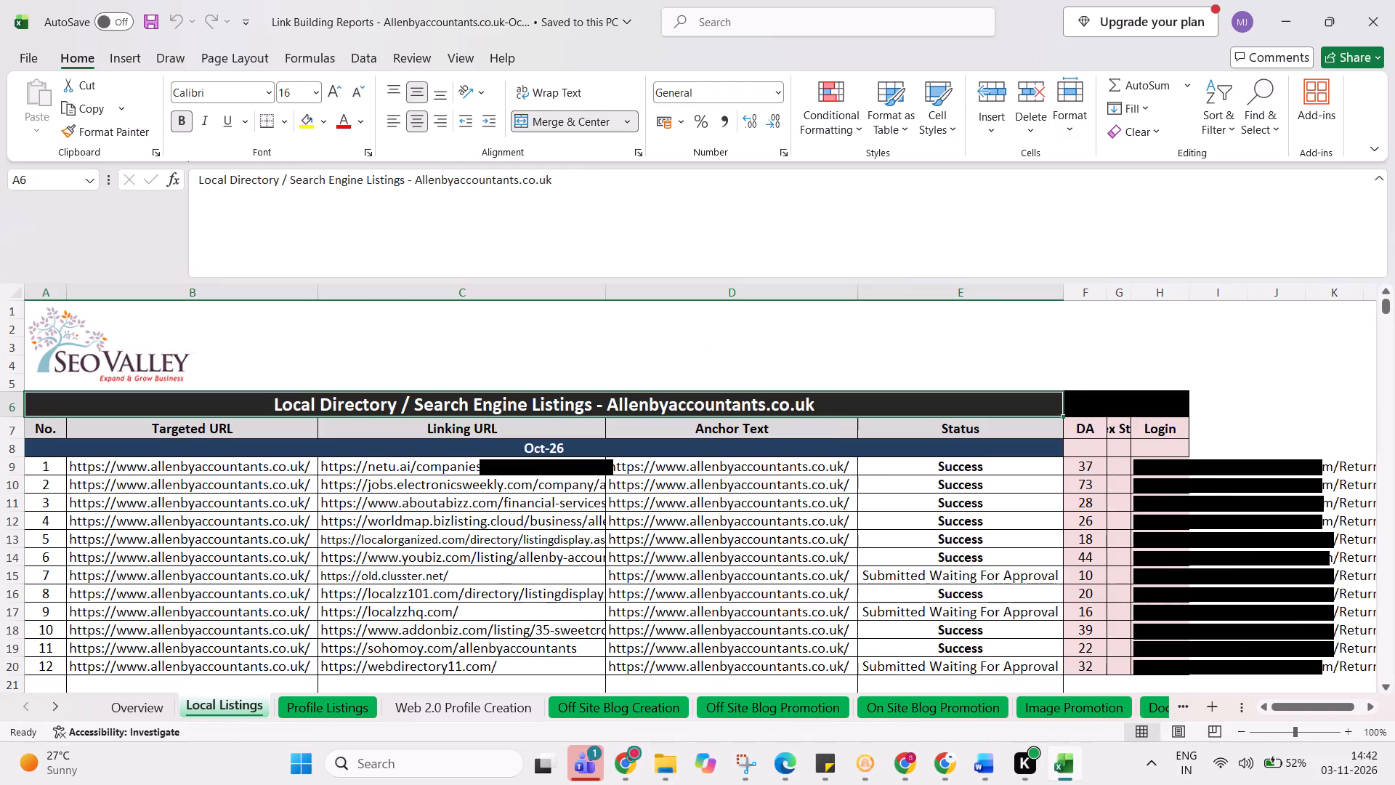
{"action": "left_click_drag", "start_coordinate": [1086, 291], "coordinate": [1099, 292]}
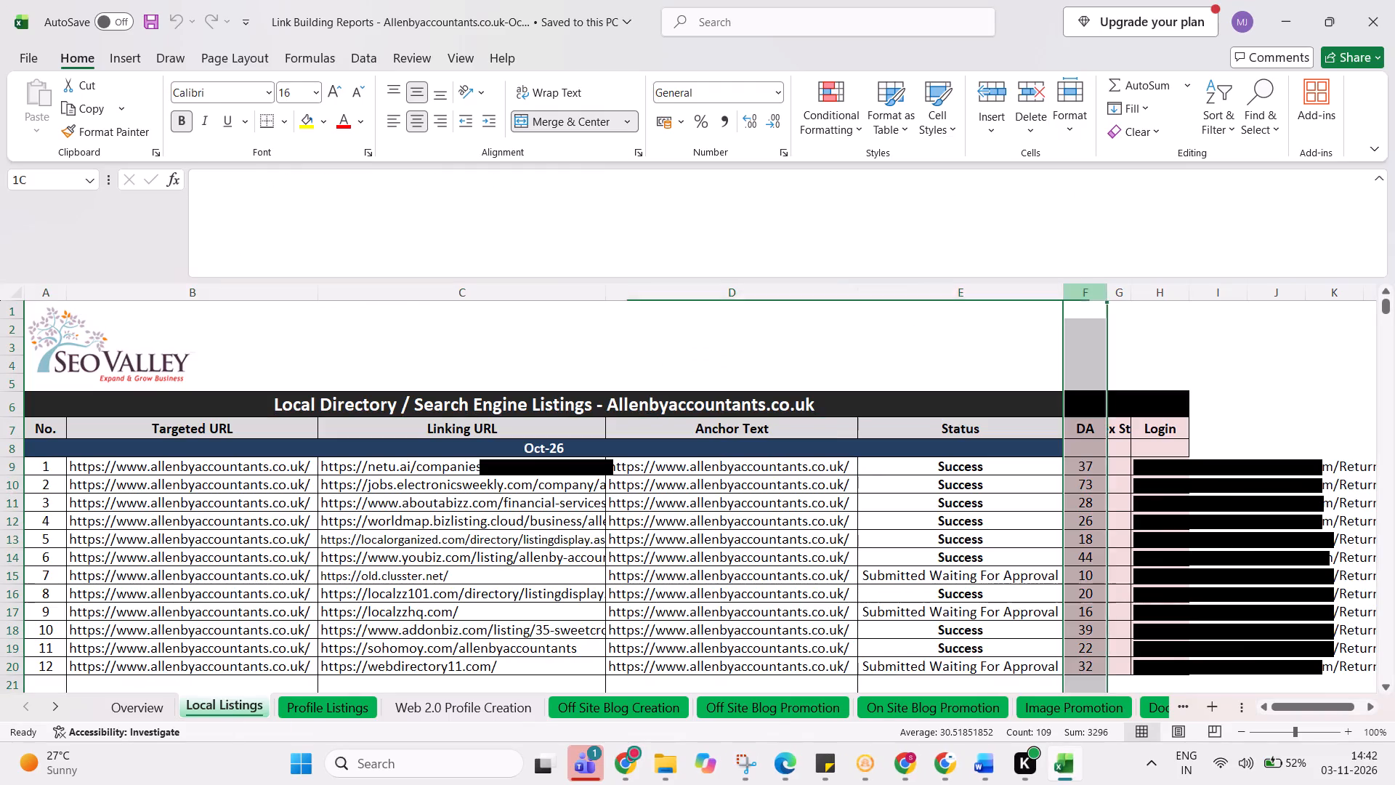
{"action": "left_click_drag", "start_coordinate": [1099, 292], "coordinate": [1158, 294]}
{"action": "right_click", "coordinate": [1150, 423]}
{"action": "left_click", "coordinate": [1180, 383]}
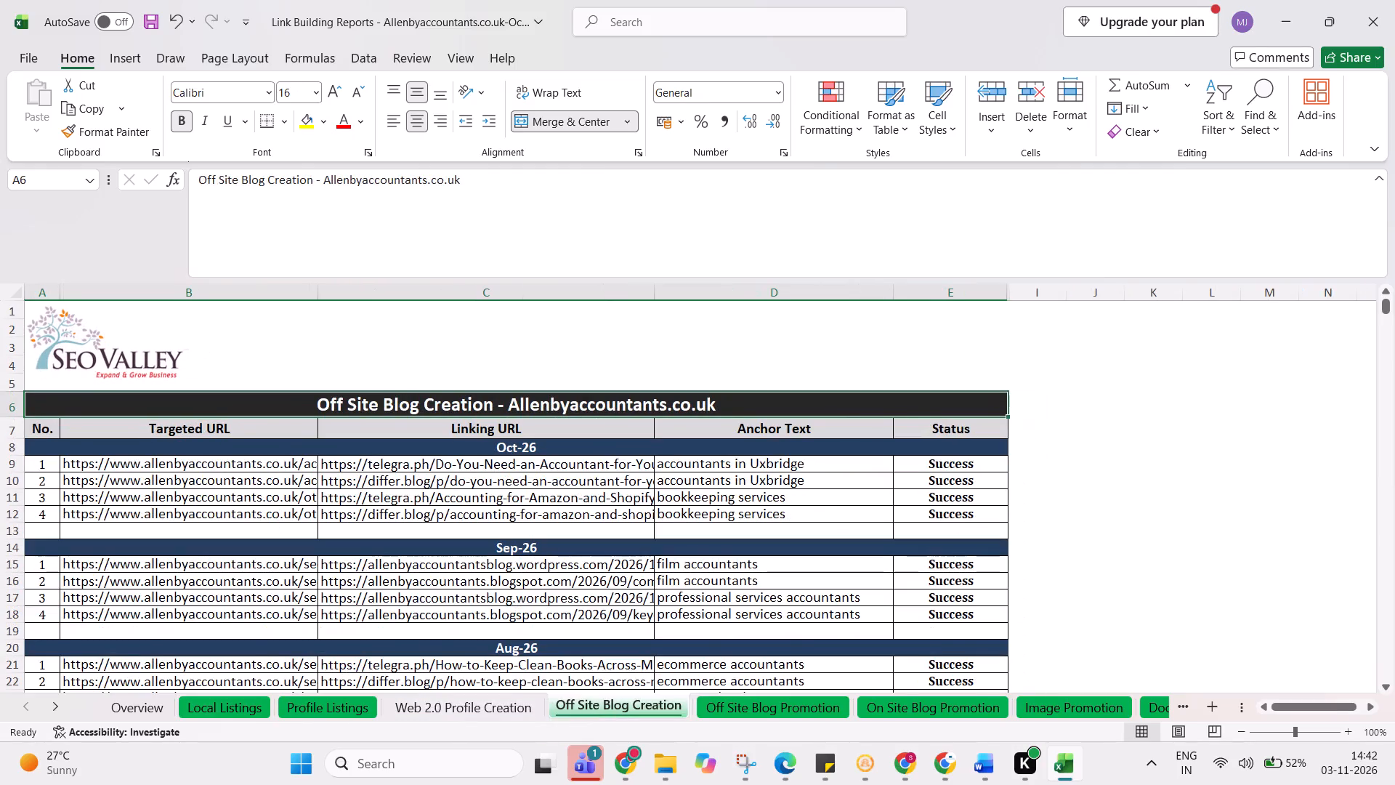
Save the workbook, copy the four Oct-26 linking URLs from Off Site Blog Creation, and open them all in separate Chrome tabs.
{"action": "left_click_drag", "start_coordinate": [523, 471], "coordinate": [529, 516]}
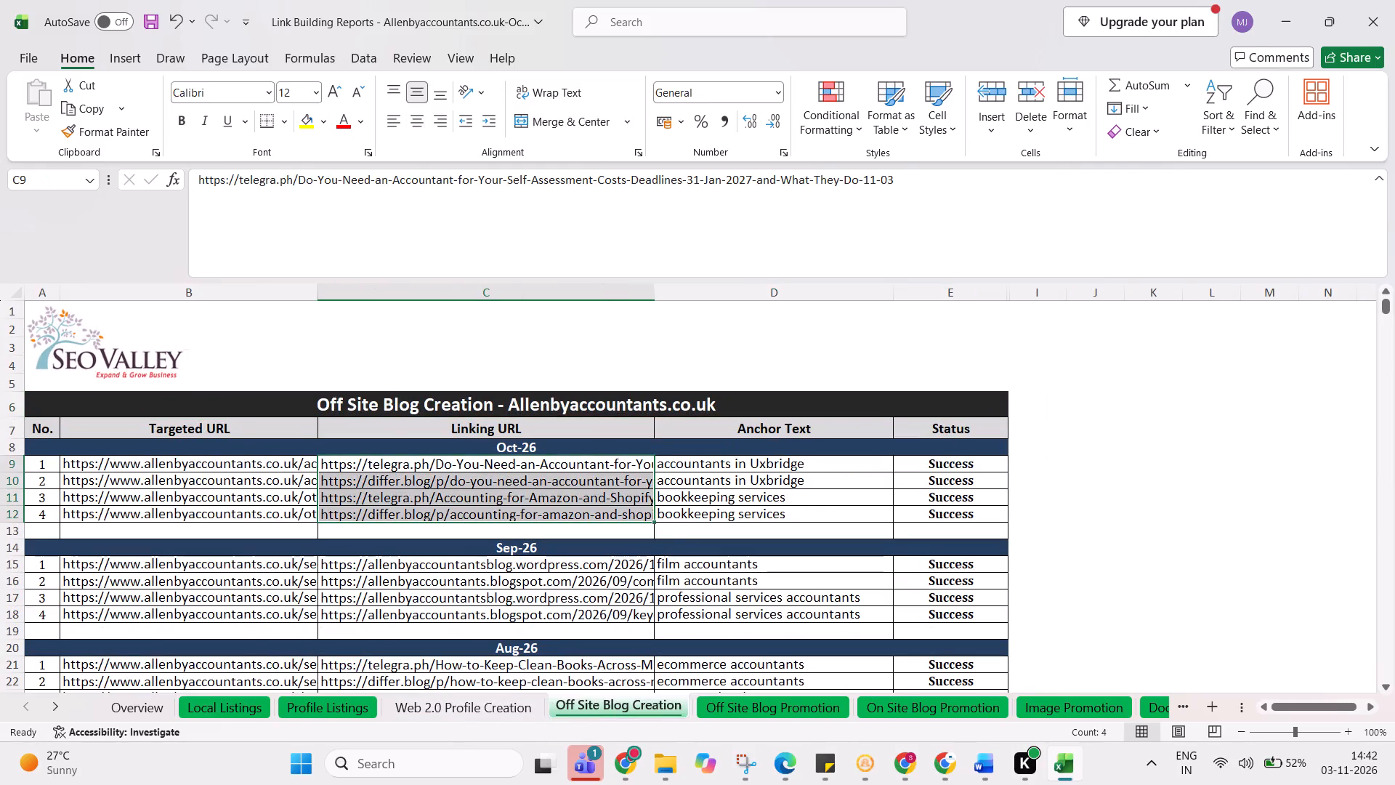
{"action": "key", "text": "ctrl+s"}
{"action": "key", "text": "ctrl+c"}
{"action": "left_click", "coordinate": [635, 765]}
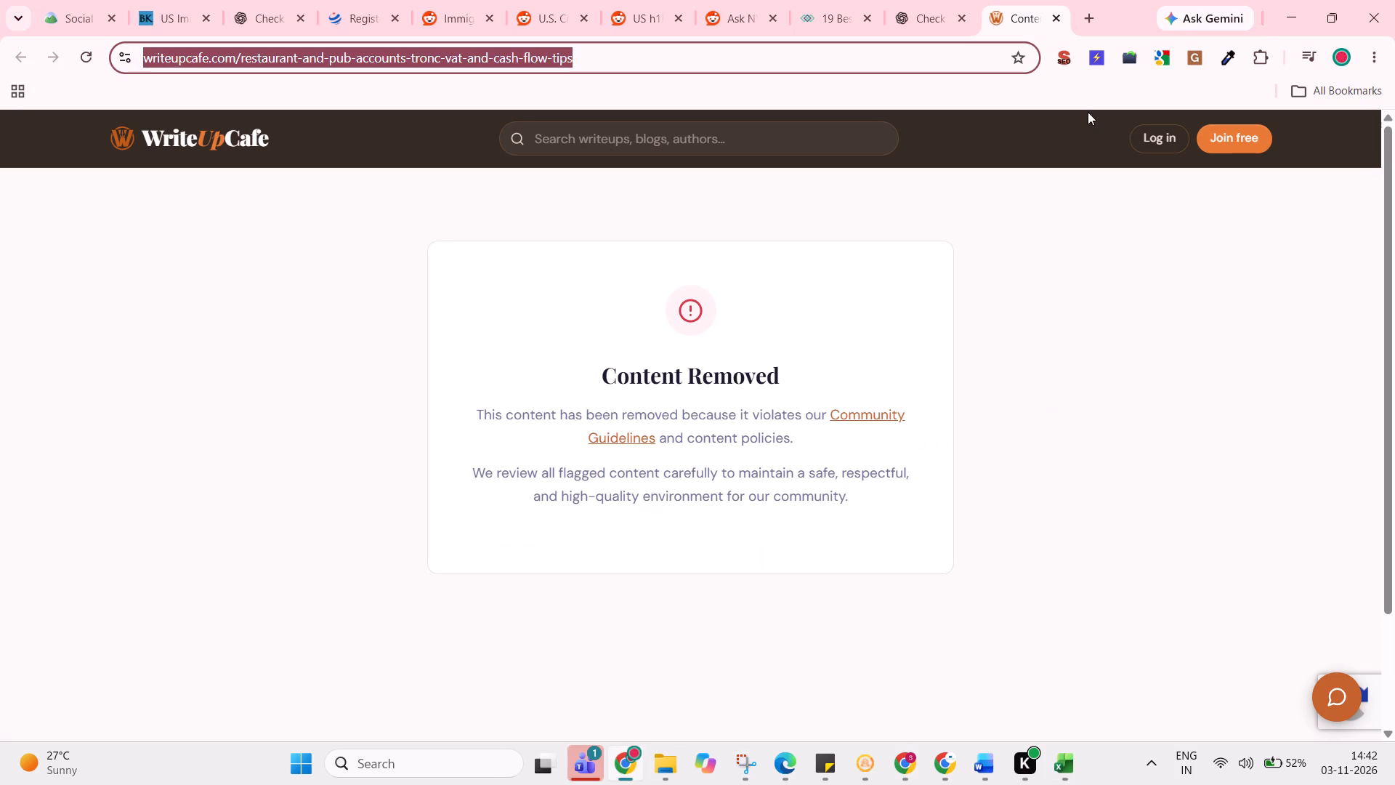
{"action": "left_click", "coordinate": [1132, 65]}
{"action": "key", "text": "ctrl+v"}
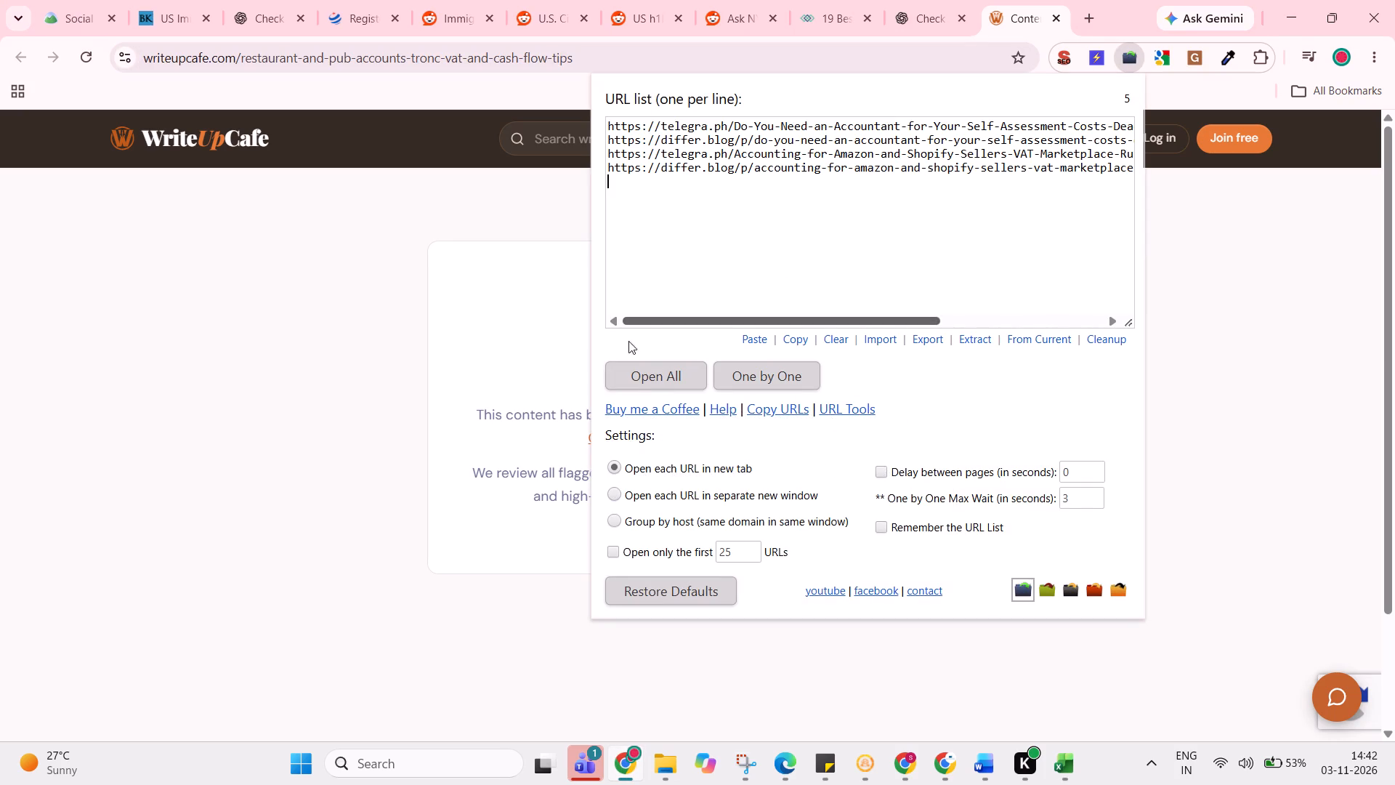
{"action": "left_click", "coordinate": [637, 367]}
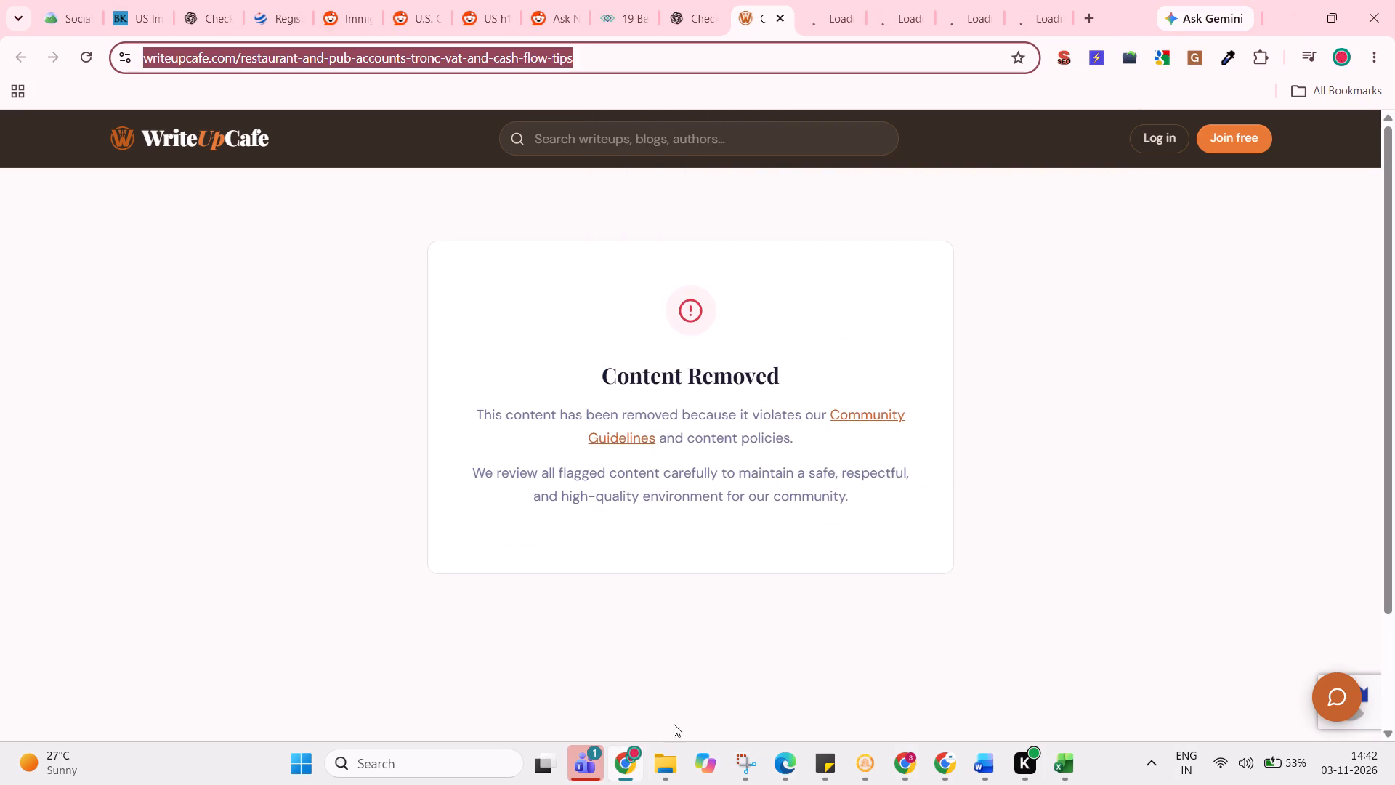
Open the Long Blog 01 and Long Blog 02 Word drafts from Allenbyaccountants' Article and blogs Oct'26 folder.
{"action": "left_click", "coordinate": [663, 773]}
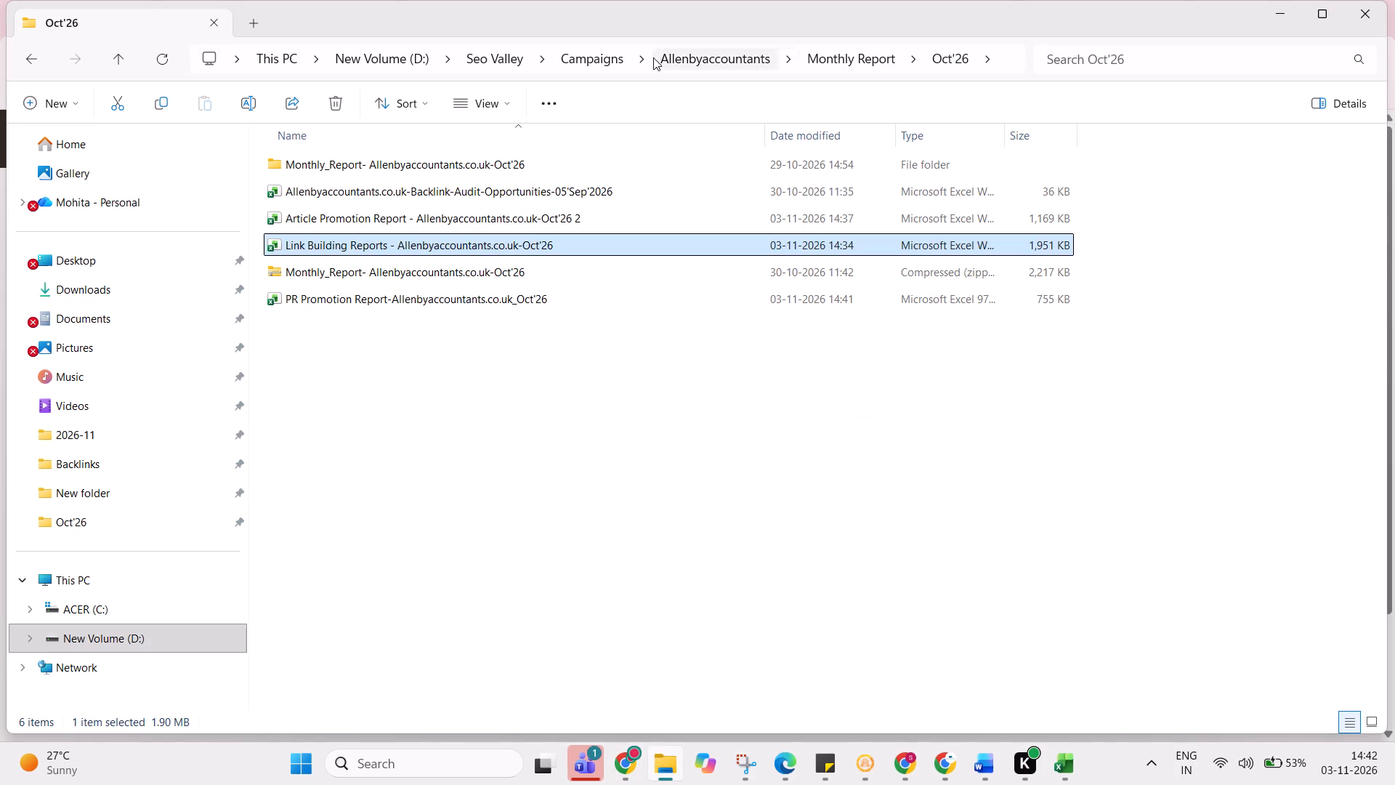
{"action": "left_click", "coordinate": [715, 56]}
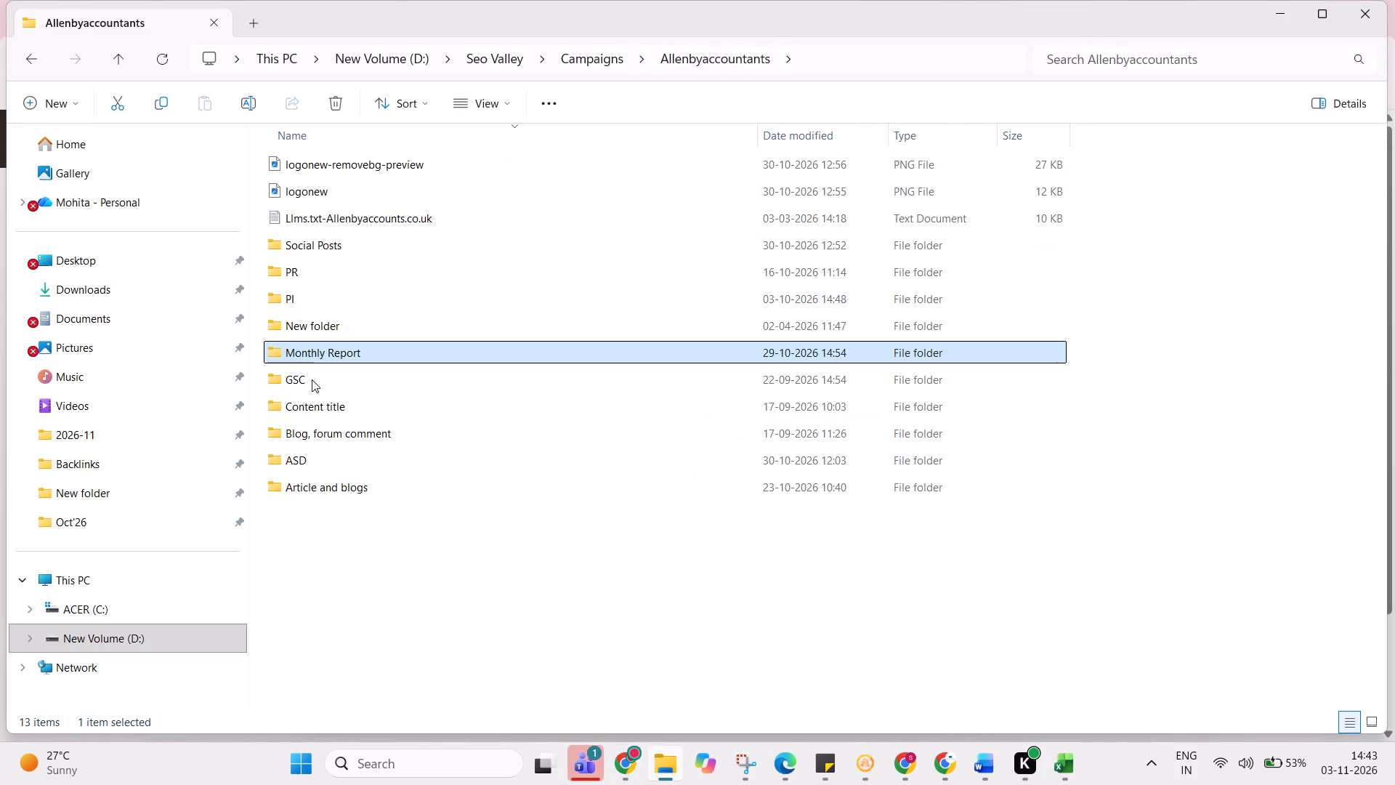
{"action": "double_click", "coordinate": [311, 494]}
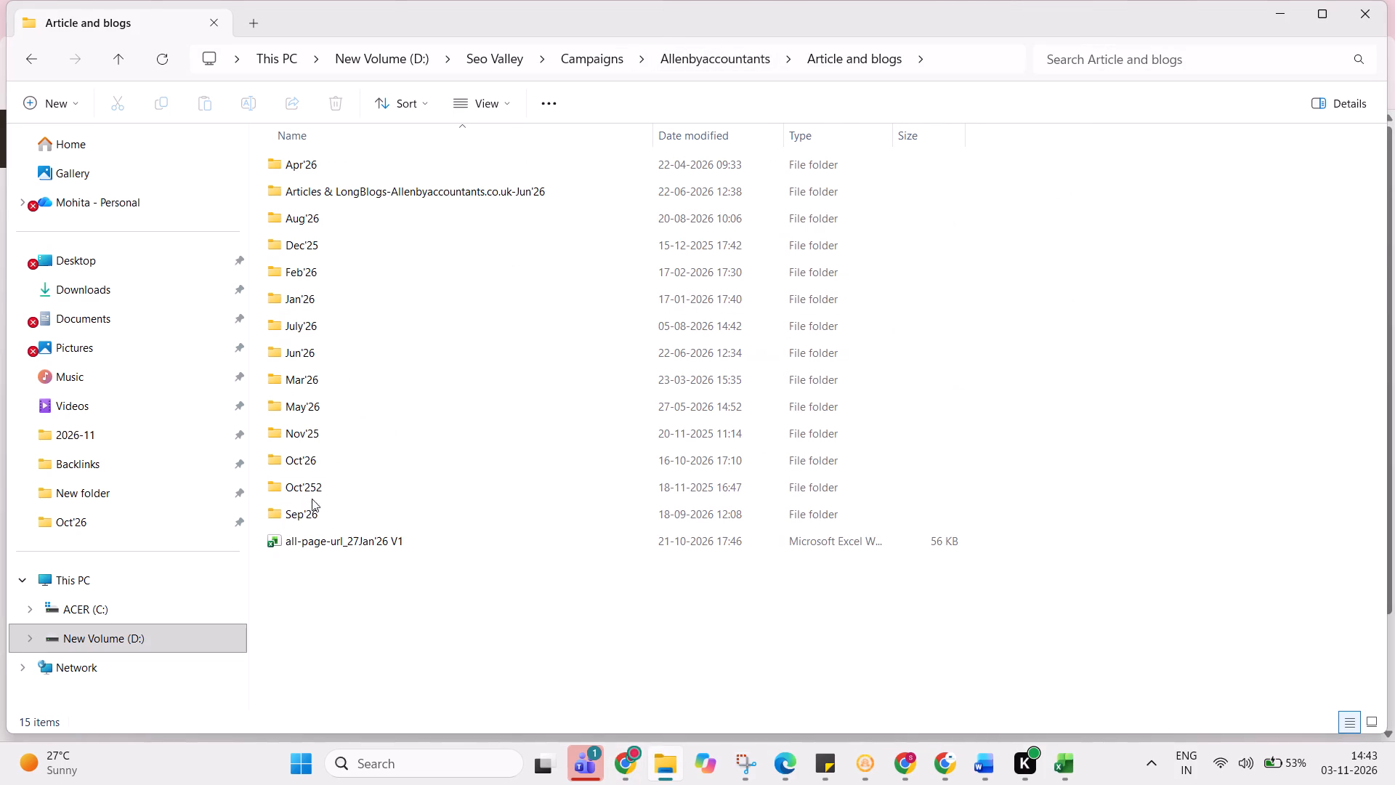
{"action": "double_click", "coordinate": [322, 462]}
{"action": "double_click", "coordinate": [341, 163]}
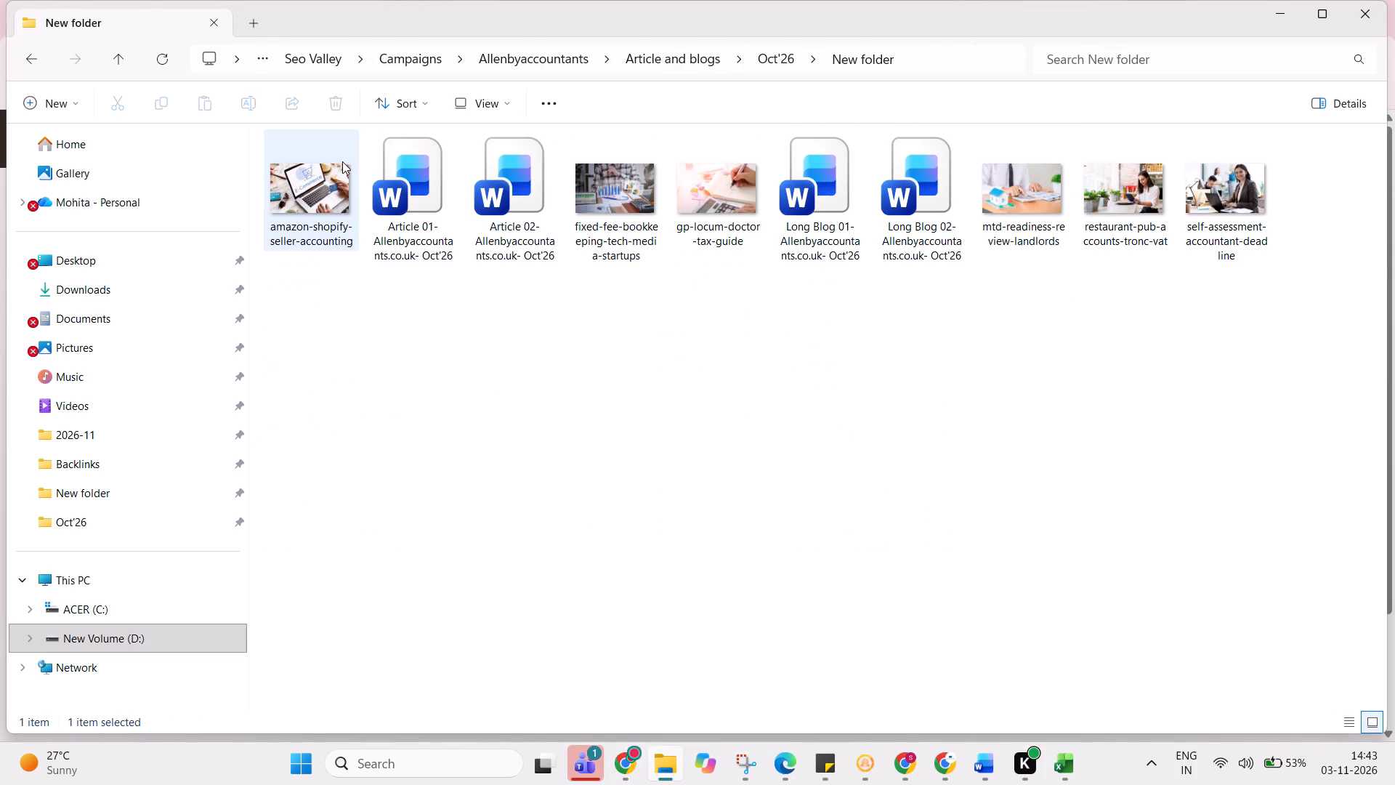
{"action": "double_click", "coordinate": [830, 235]}
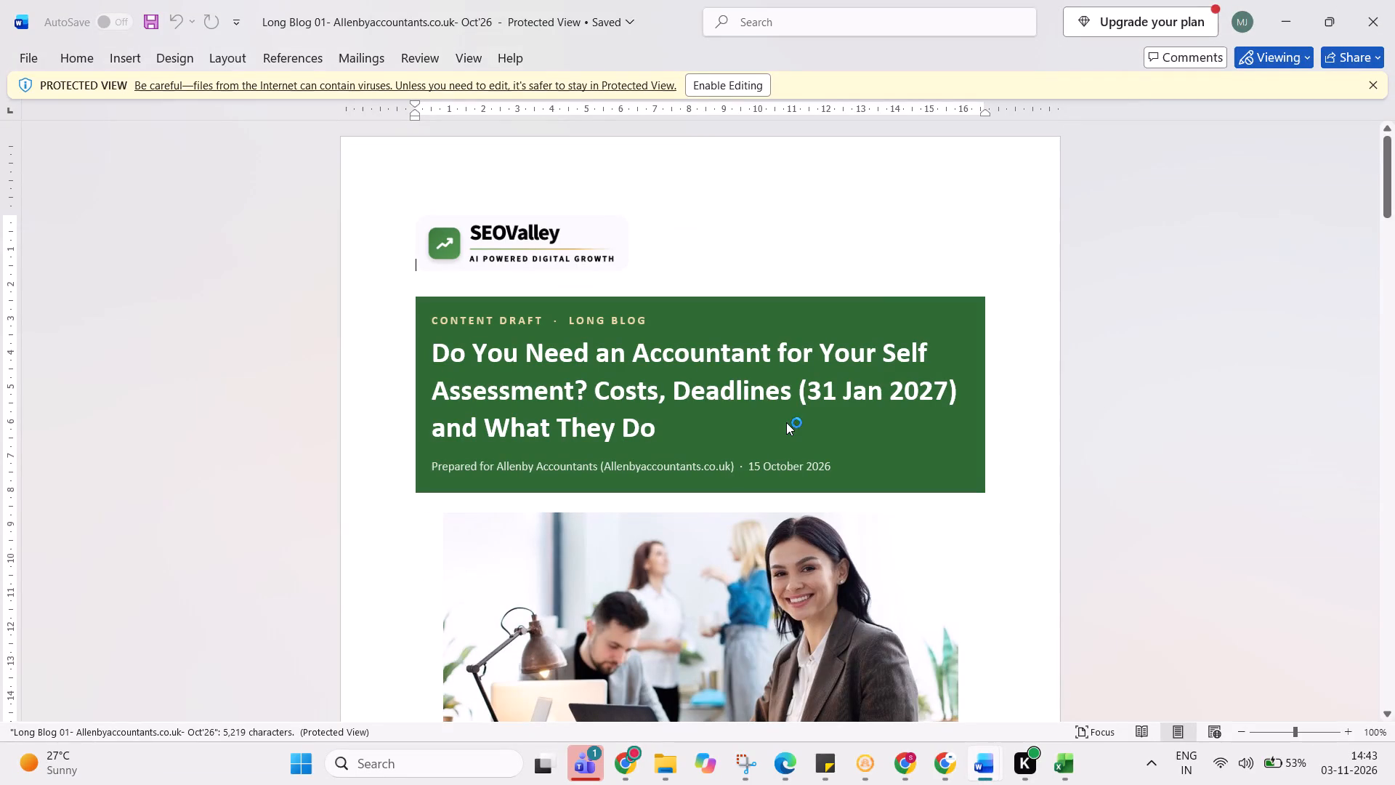
{"action": "left_click", "coordinate": [623, 766]}
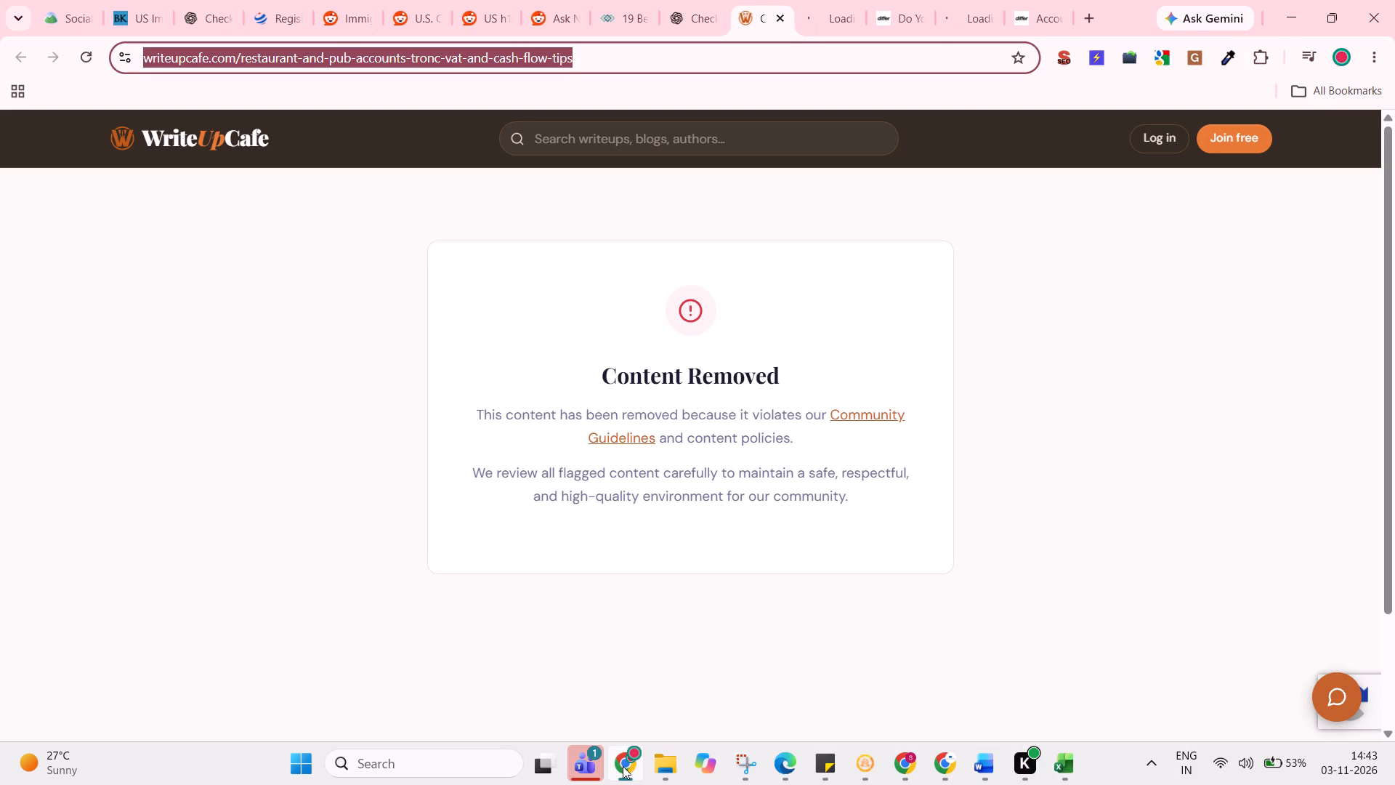
{"action": "left_click", "coordinate": [845, 0]}
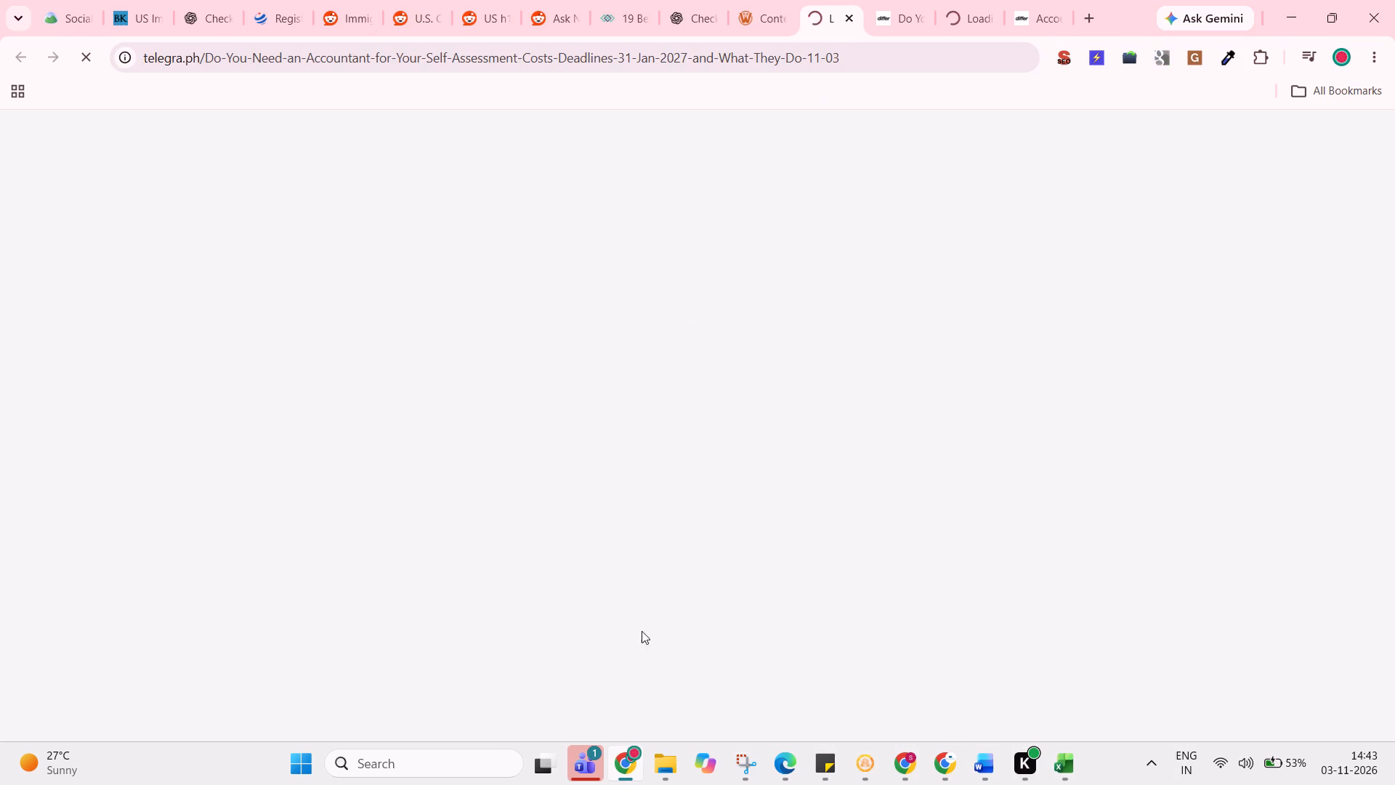
{"action": "left_click", "coordinate": [659, 762]}
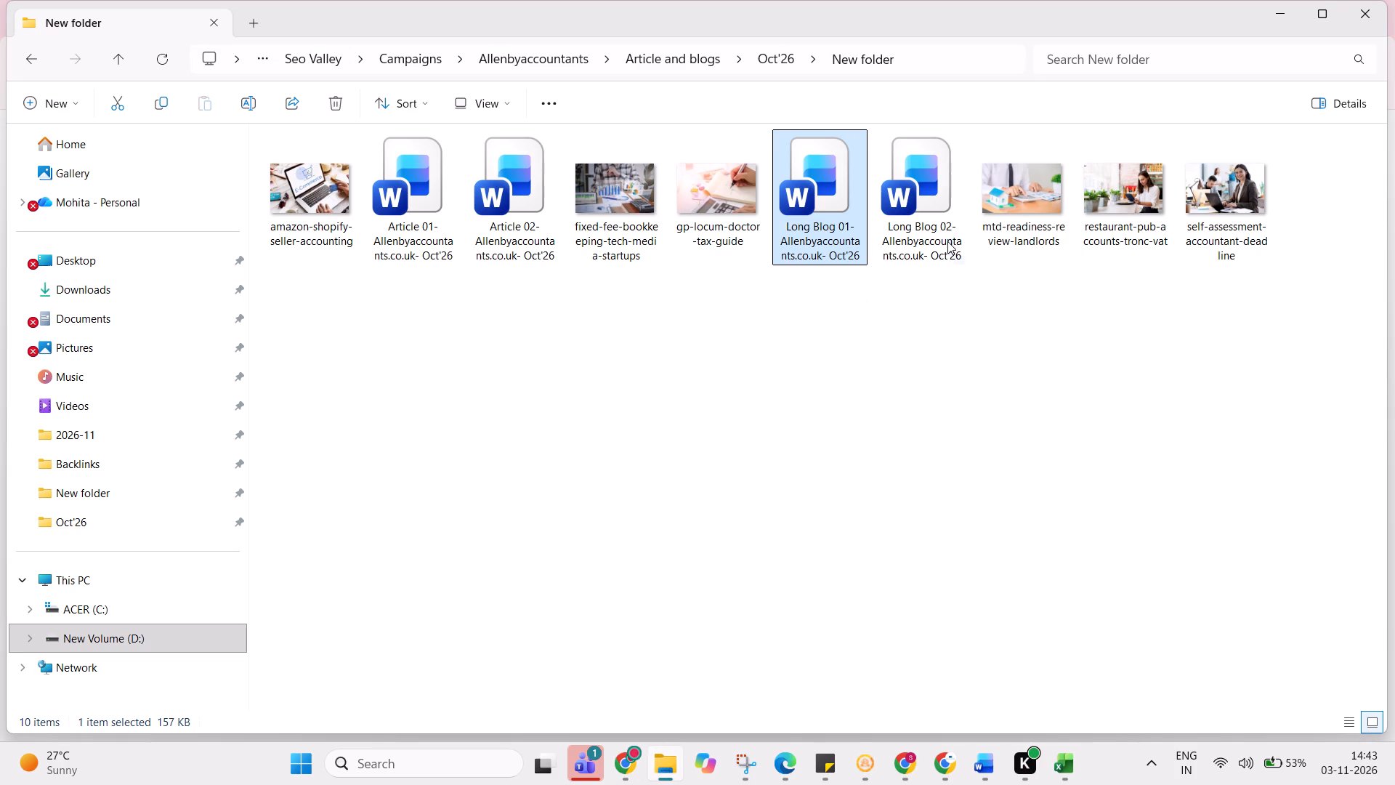
{"action": "double_click", "coordinate": [947, 241]}
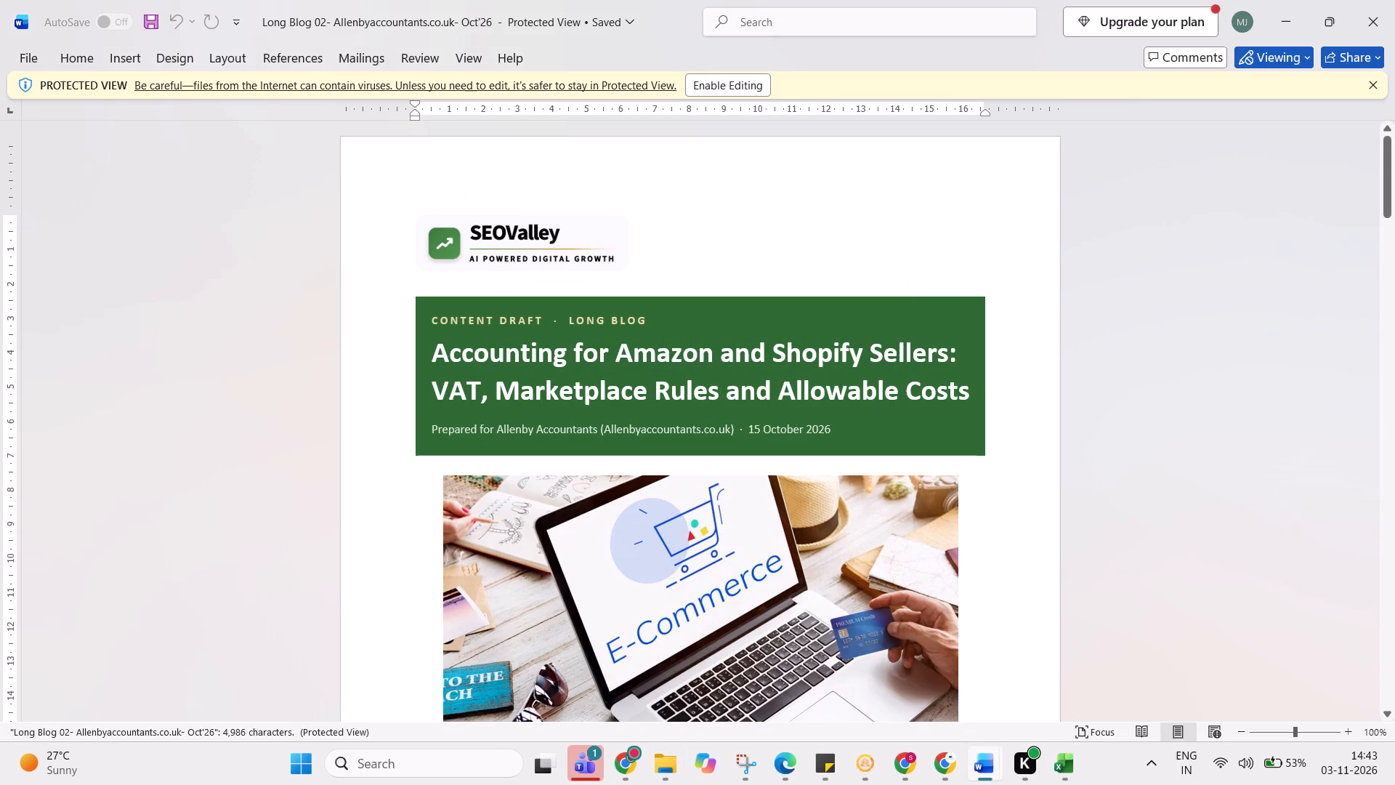
Check the Self Assessment post on differ.blog and the Amazon and Shopify post on telegra.ph in the opened Chrome tabs.
{"action": "left_click", "coordinate": [621, 765]}
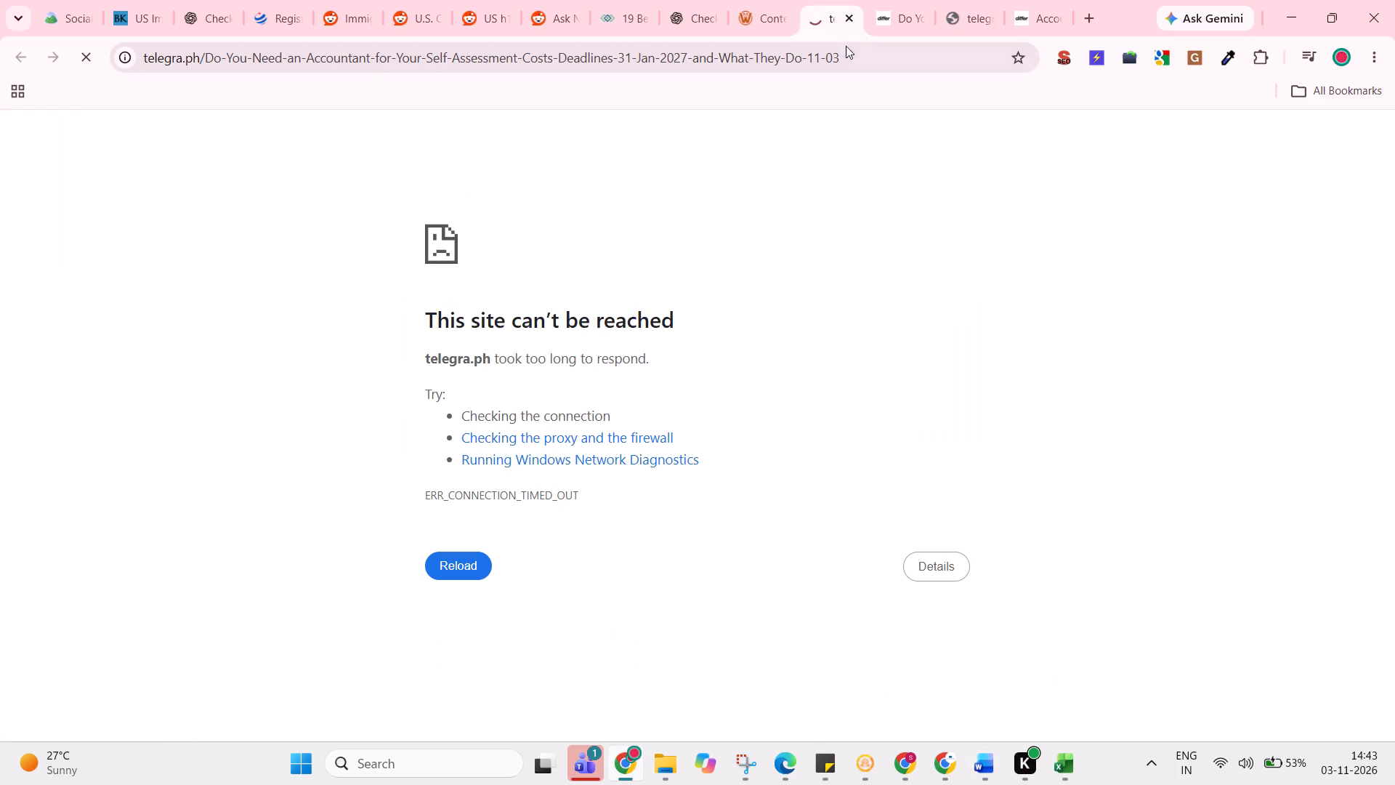
{"action": "left_click", "coordinate": [925, 0]}
{"action": "scroll", "coordinate": [859, 357], "scroll_direction": "down", "scroll_amount": 1}
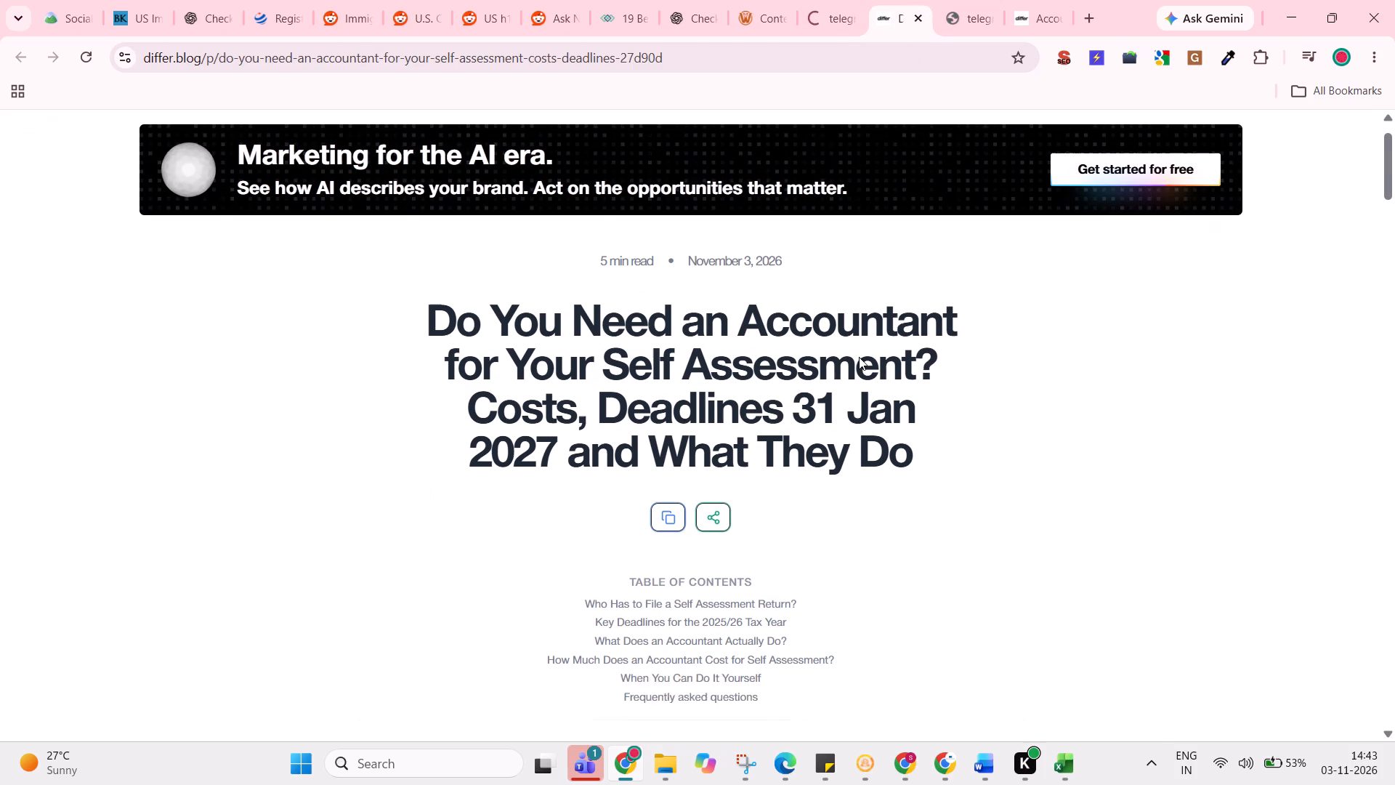
{"action": "scroll", "coordinate": [859, 364], "scroll_direction": "down", "scroll_amount": 2}
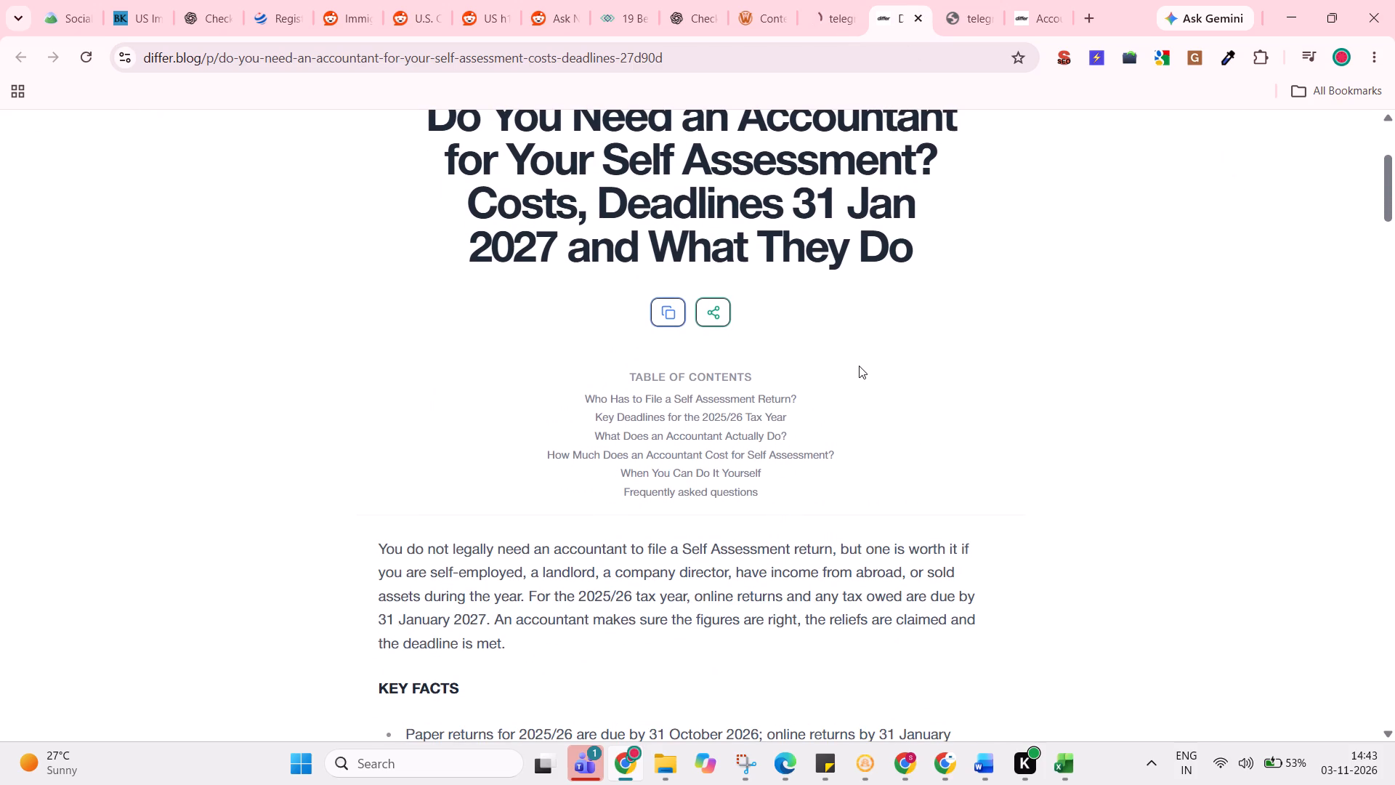
{"action": "scroll", "coordinate": [859, 366], "scroll_direction": "up", "scroll_amount": 1}
{"action": "left_click", "coordinate": [1054, 757]}
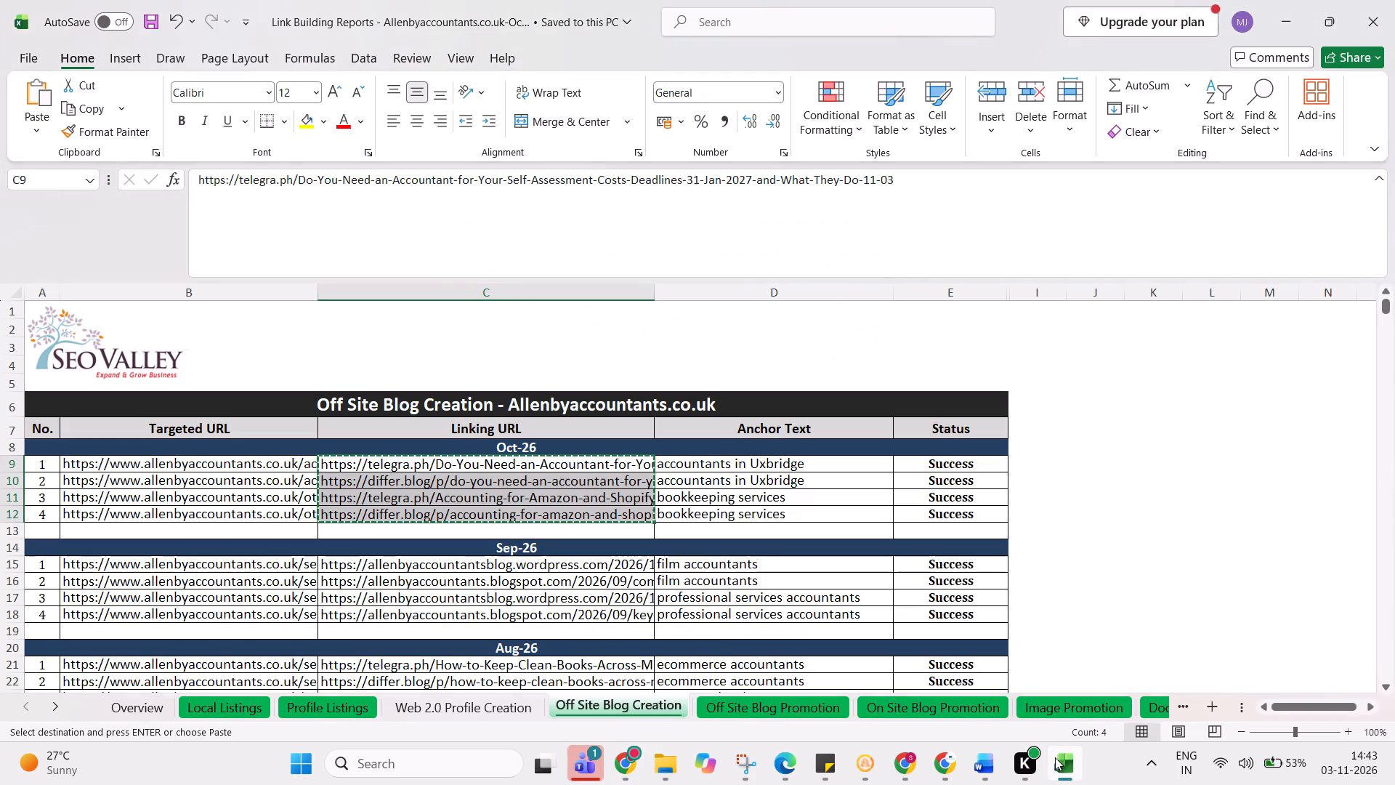
{"action": "left_click", "coordinate": [1055, 757]}
{"action": "left_click", "coordinate": [970, 0]}
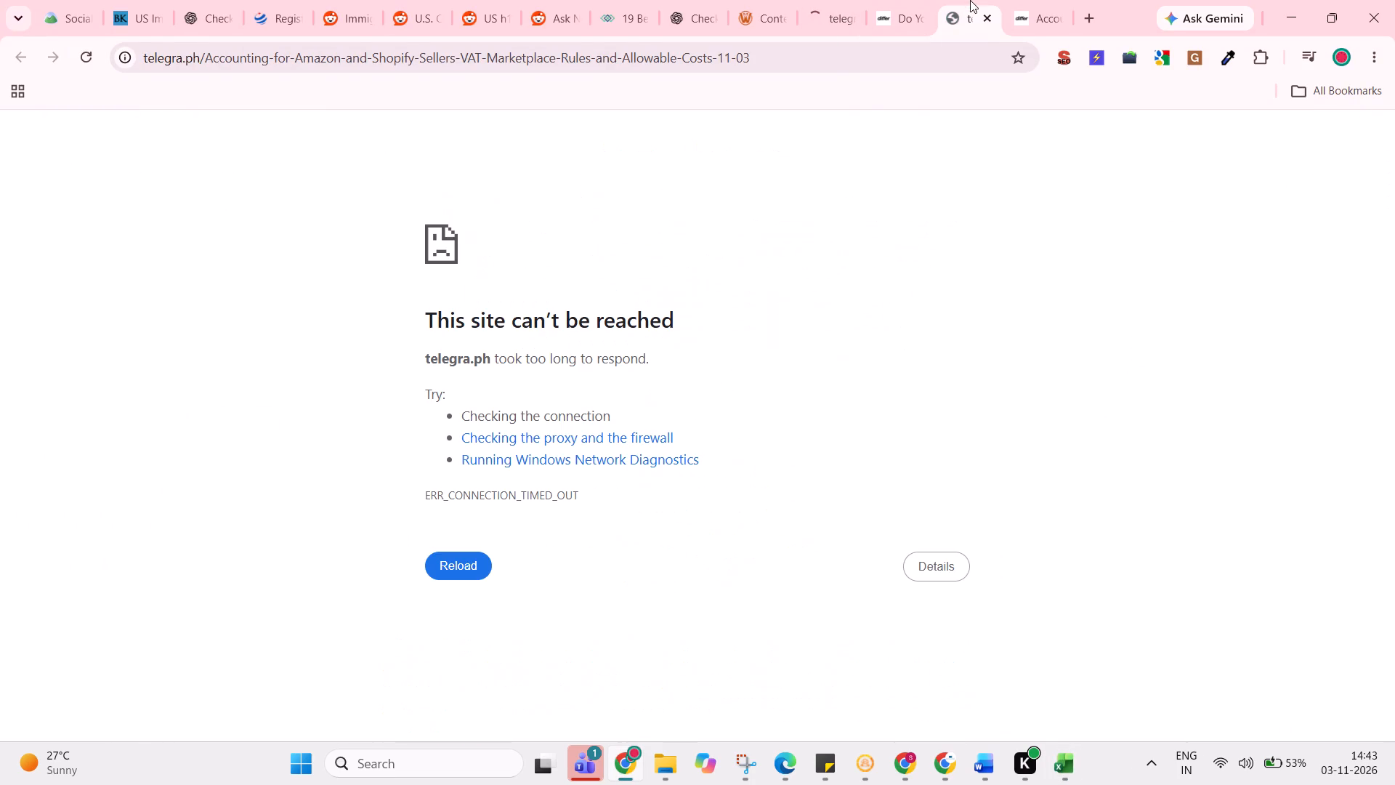
{"action": "scroll", "coordinate": [860, 382], "scroll_direction": "down", "scroll_amount": 3}
Switch to Microsoft Edge and open the four copied Off Site Blog Creation URLs in separate tabs.
{"action": "left_click", "coordinate": [787, 761]}
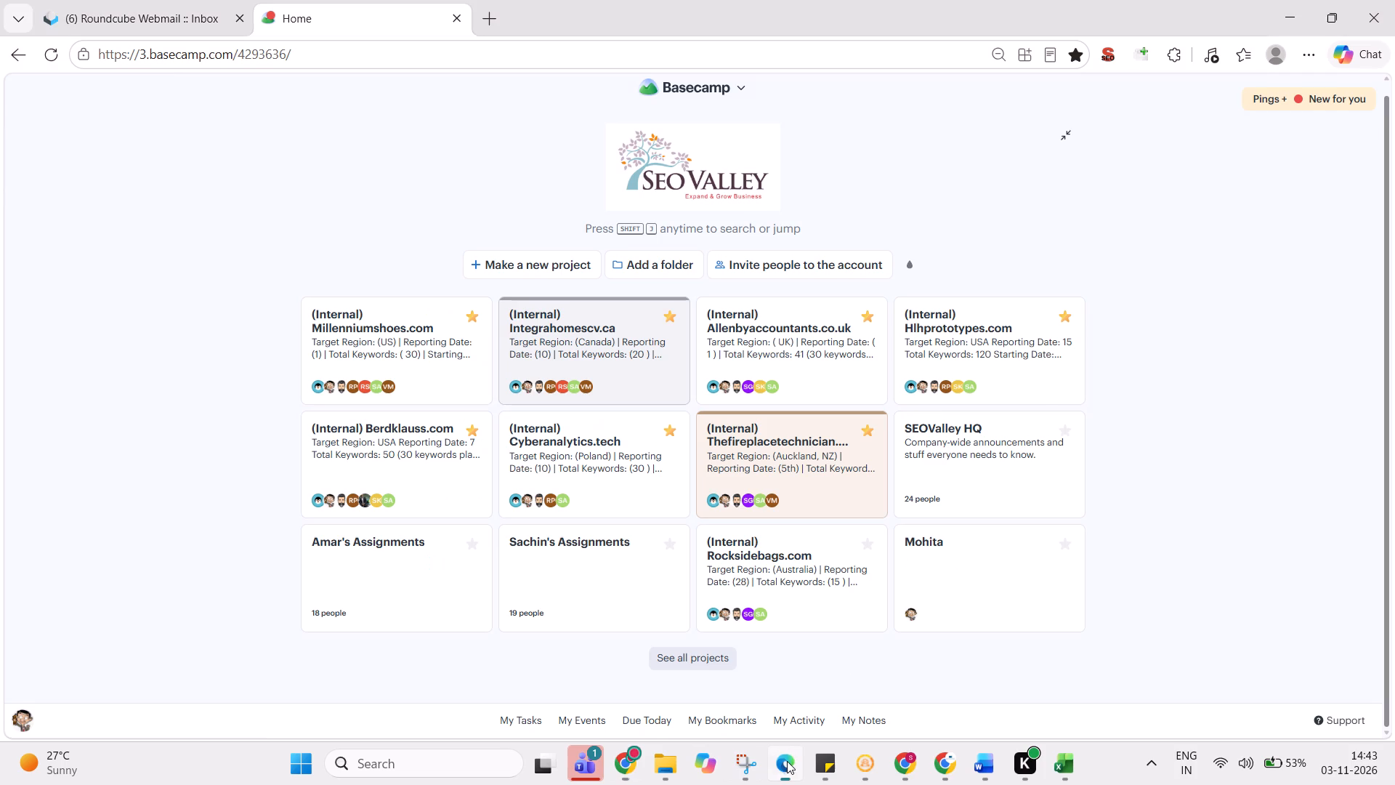
{"action": "left_click", "coordinate": [1136, 63]}
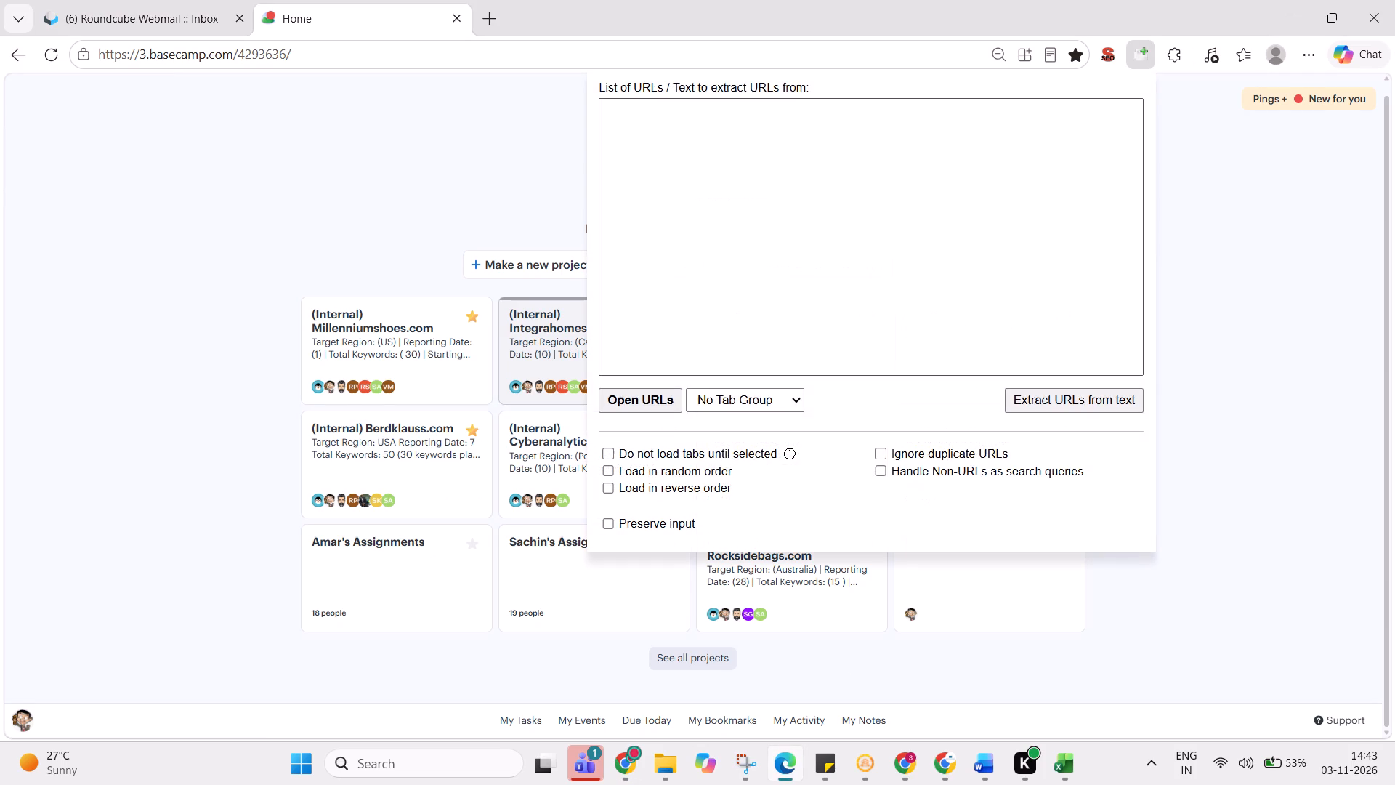
{"action": "key", "text": "ctrl+v"}
{"action": "left_click", "coordinate": [664, 400]}
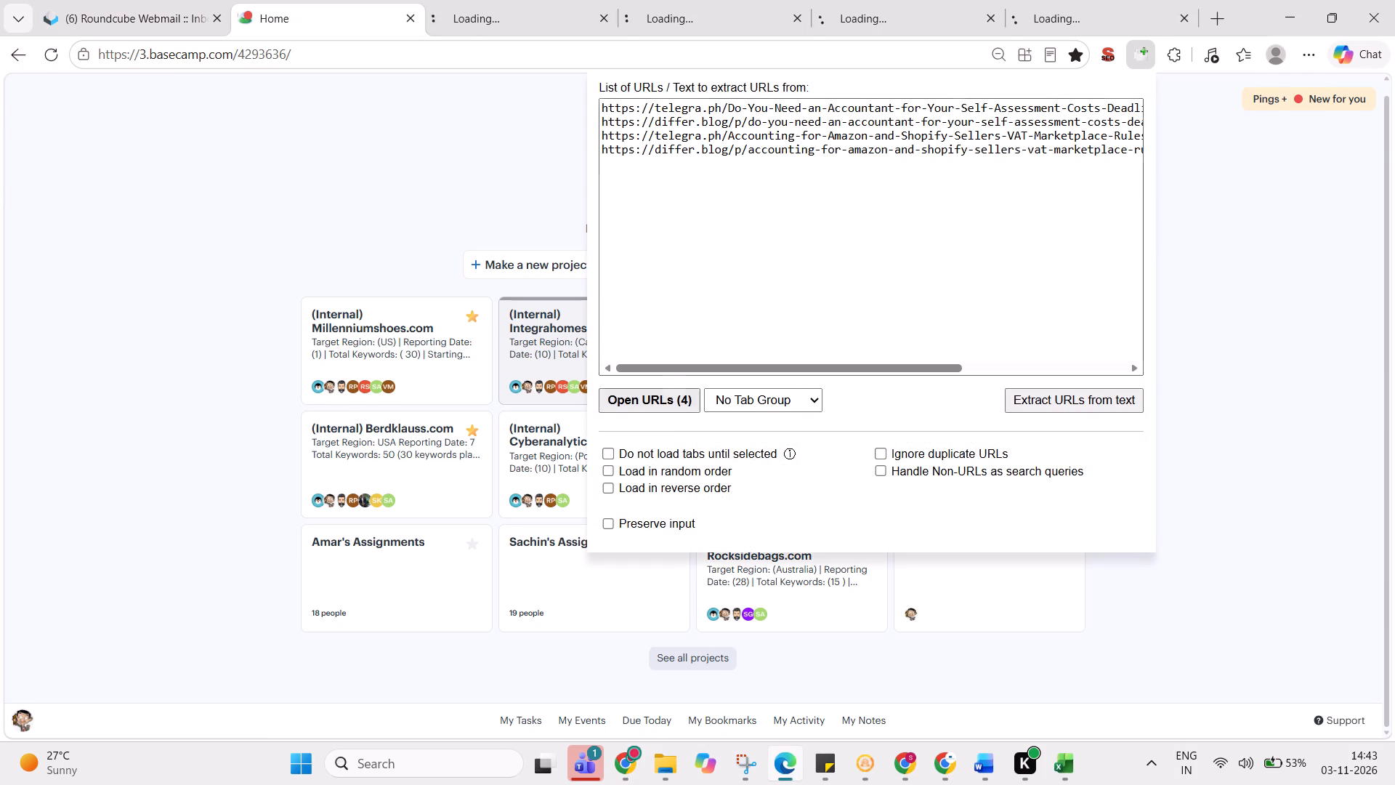
Check the Self Assessment posts on telegra.ph and differ.blog in Edge, and close the differ.blog tab.
{"action": "left_click", "coordinate": [529, 0]}
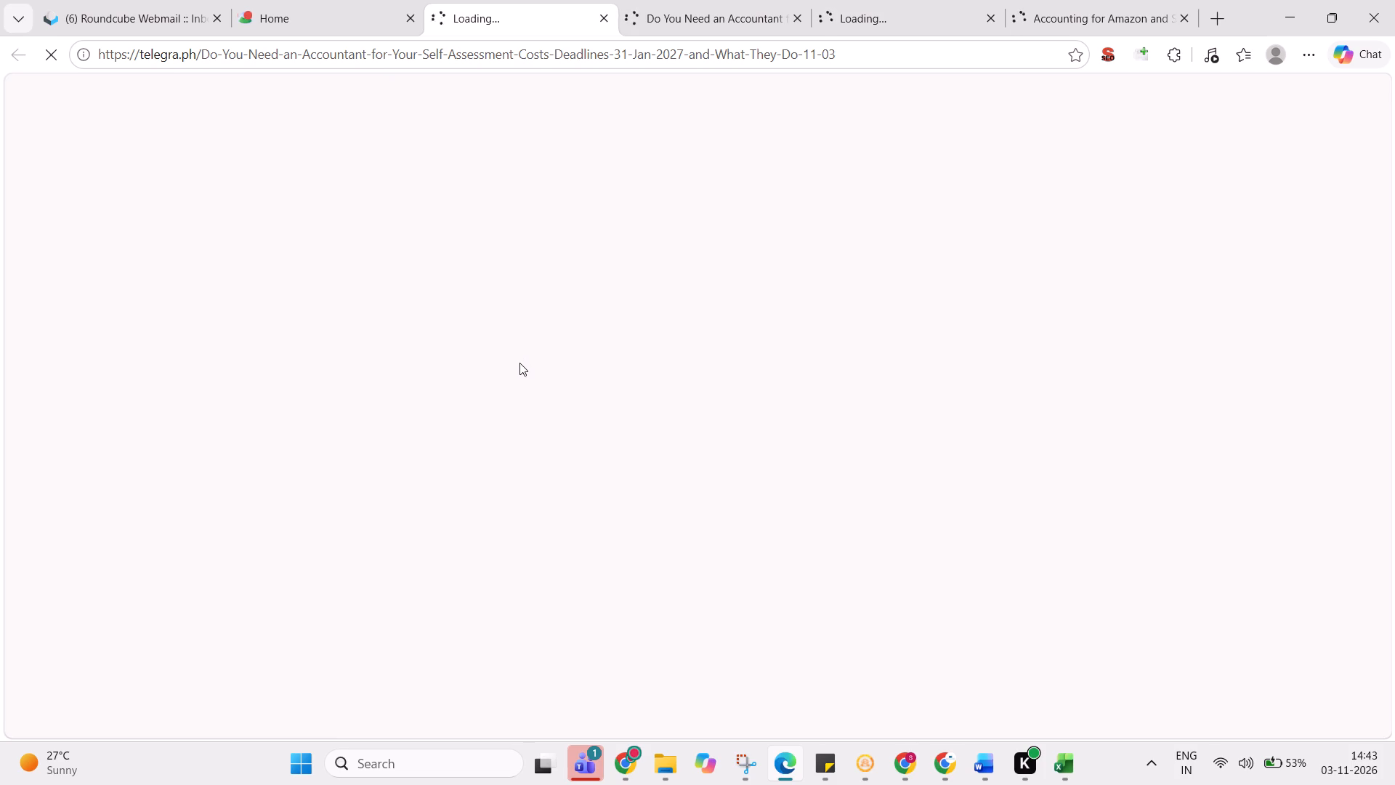
{"action": "left_click", "coordinate": [1072, 773]}
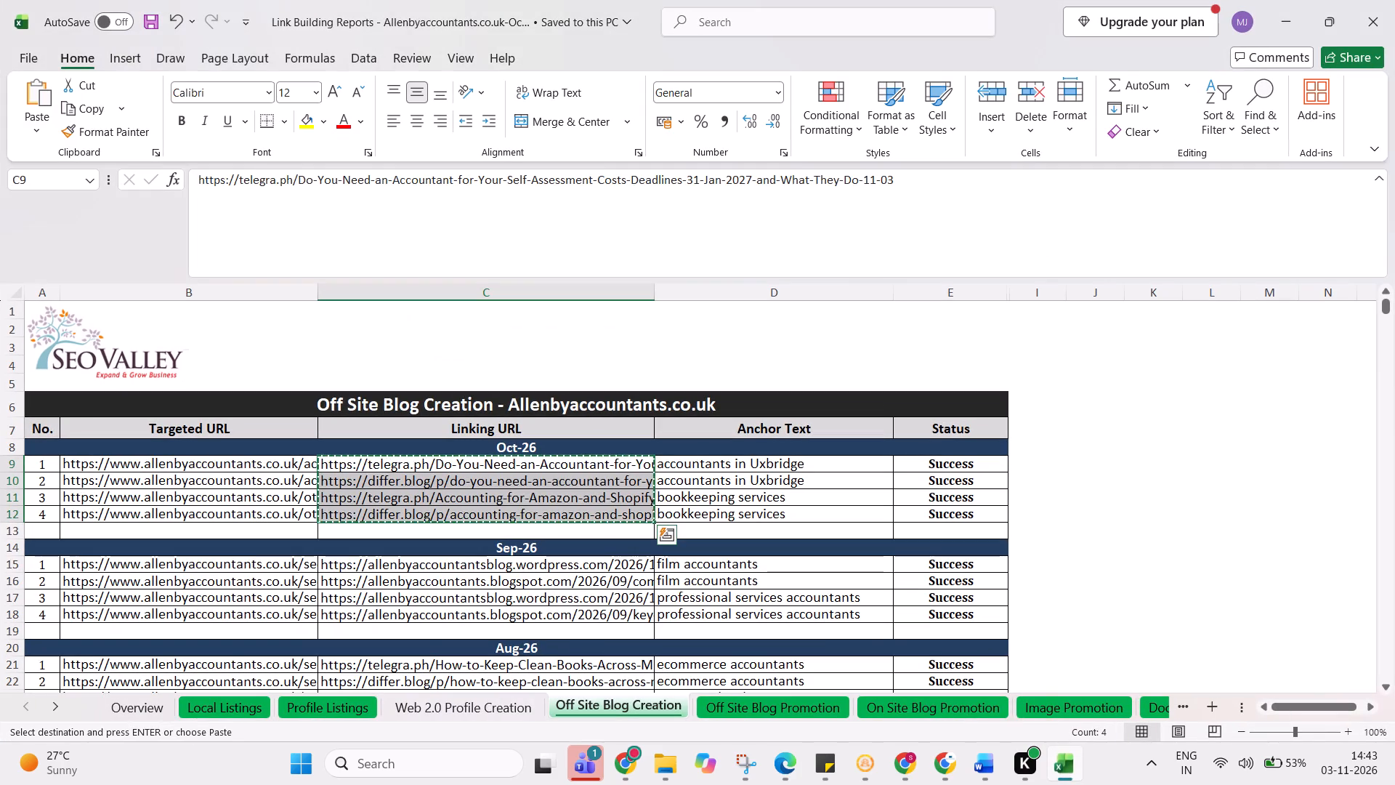
{"action": "left_click", "coordinate": [525, 406]}
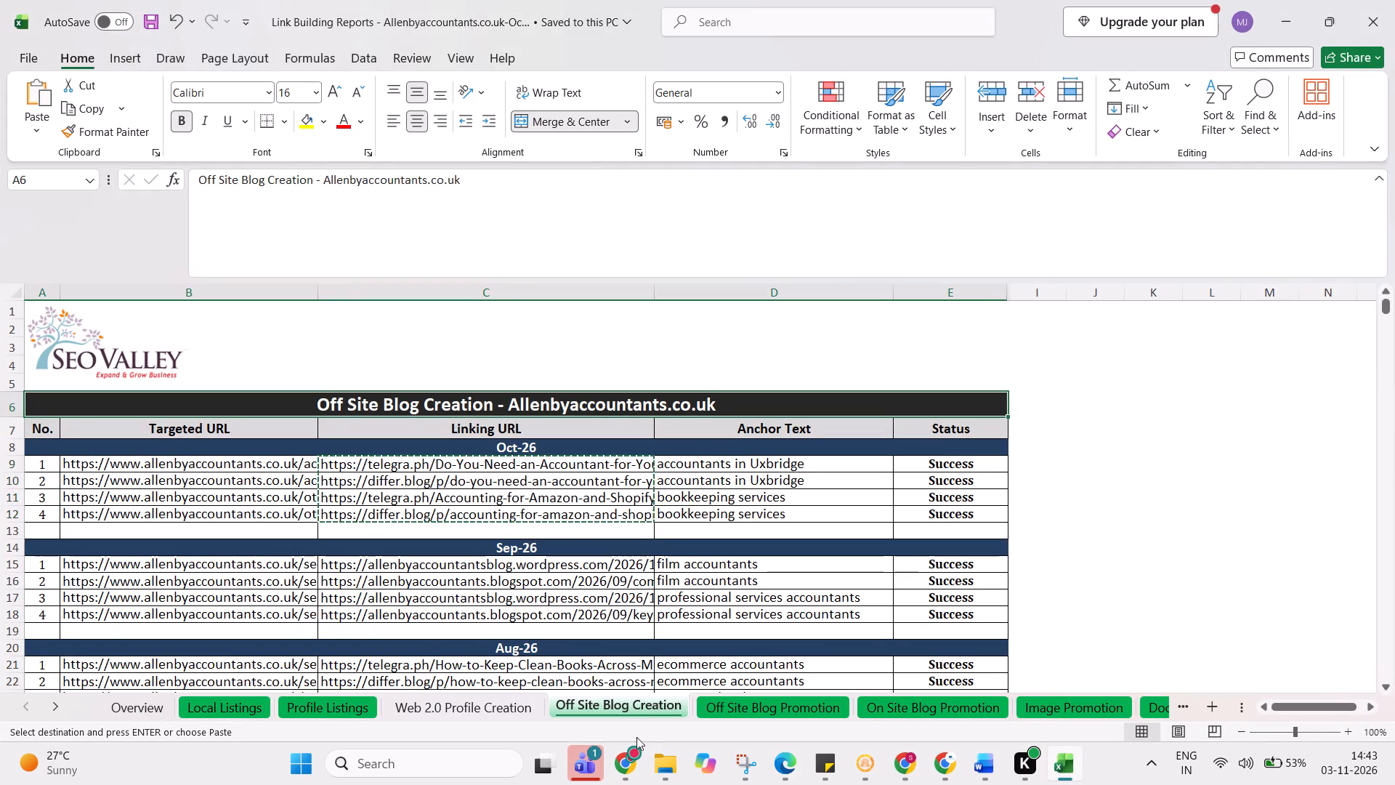
{"action": "left_click", "coordinate": [636, 753]}
{"action": "left_click", "coordinate": [635, 753]}
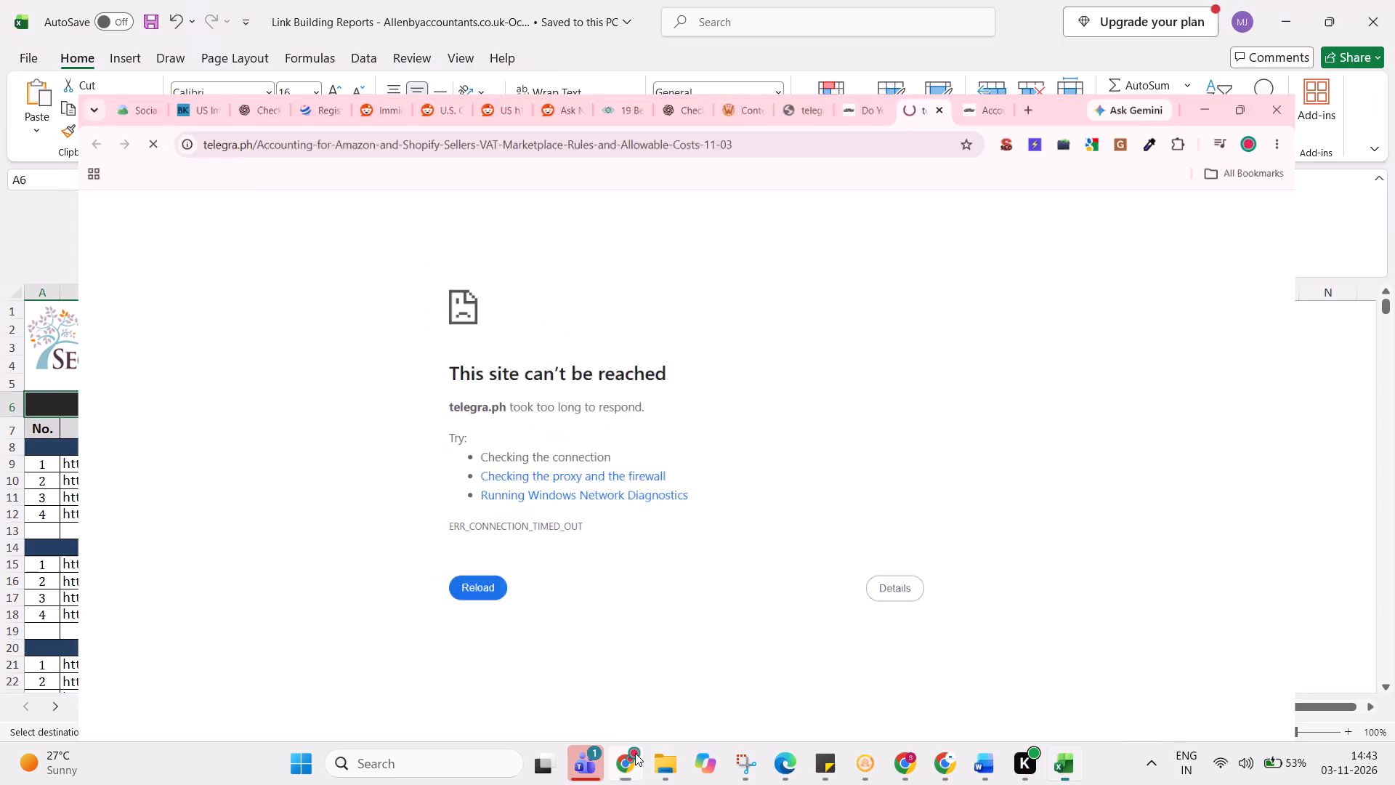
{"action": "left_click", "coordinate": [787, 762]}
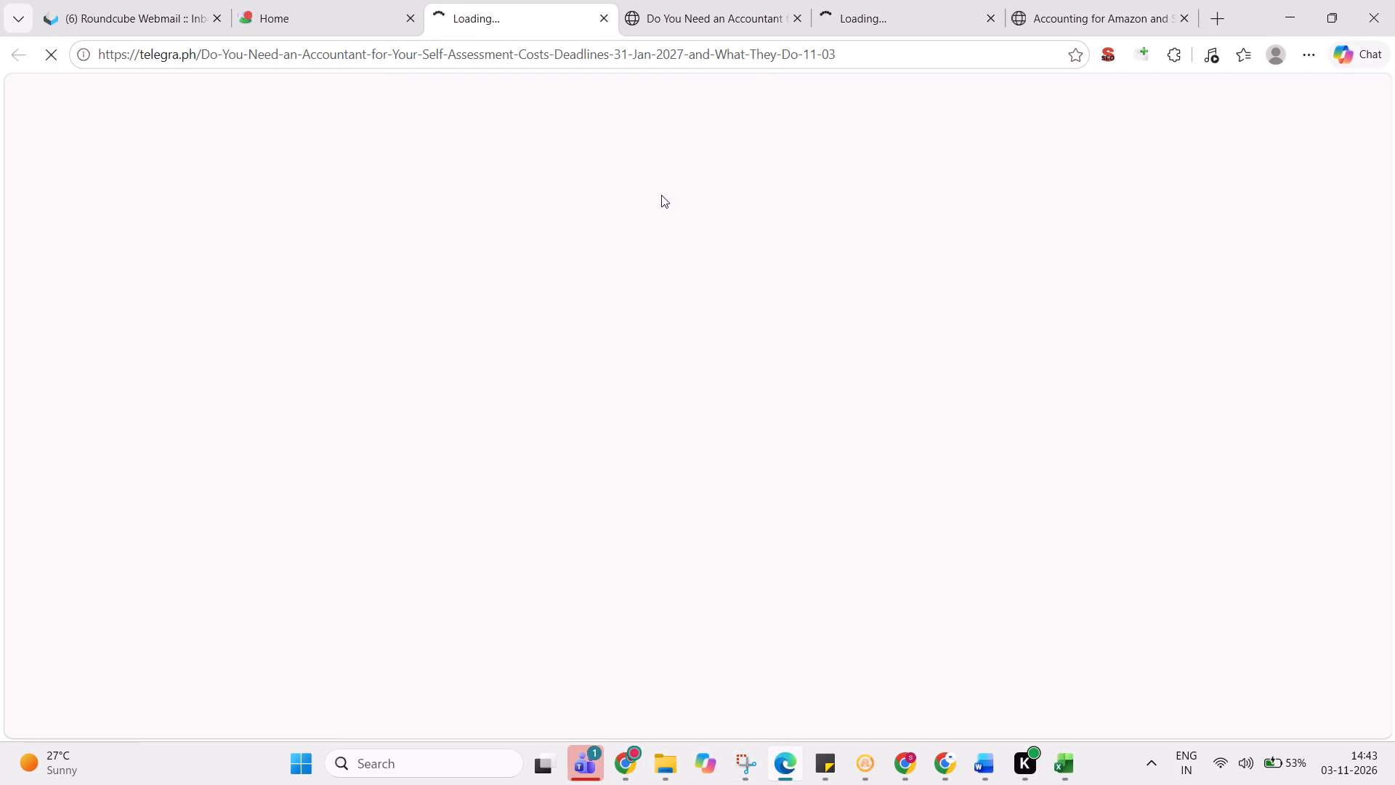
{"action": "left_click", "coordinate": [710, 16]}
{"action": "scroll", "coordinate": [881, 493], "scroll_direction": "down", "scroll_amount": 2}
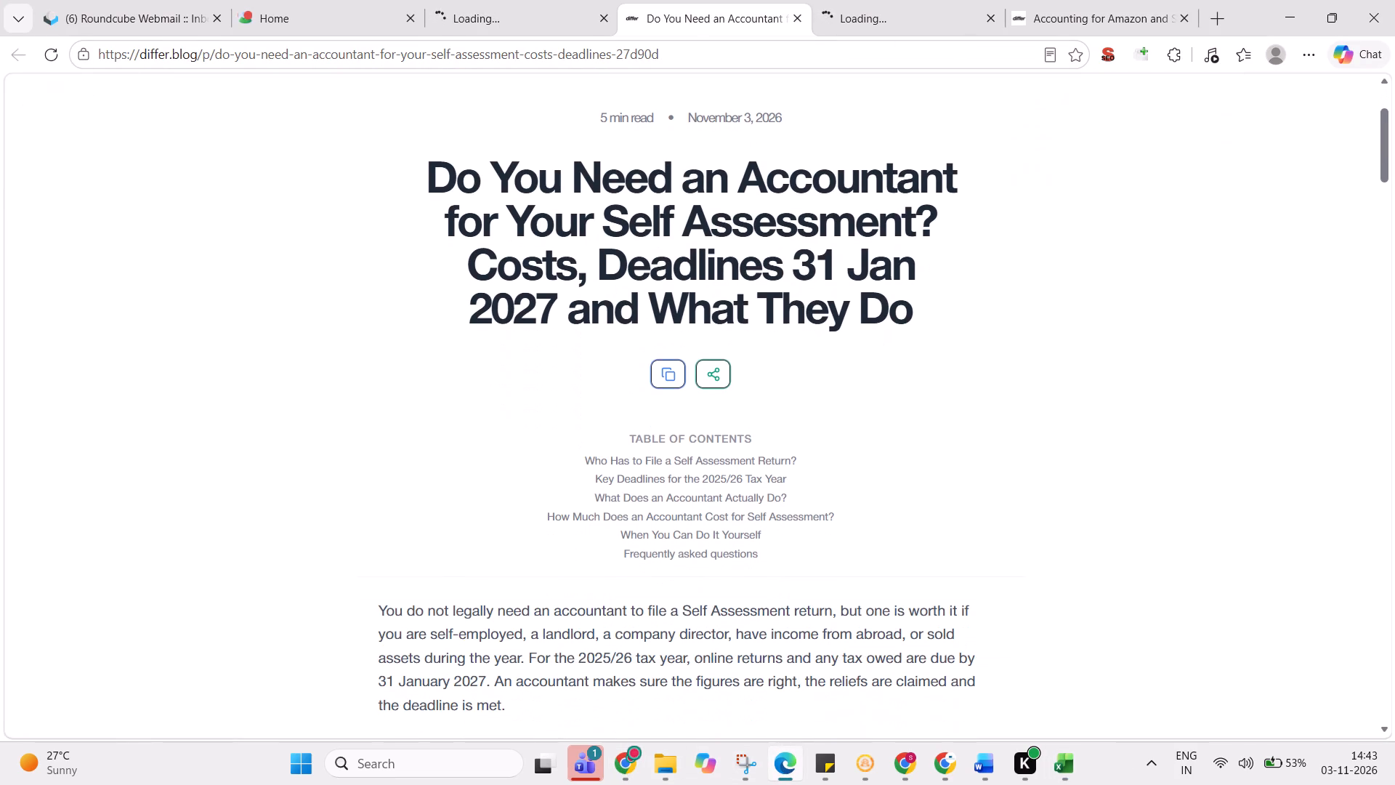
{"action": "left_click", "coordinate": [976, 768]}
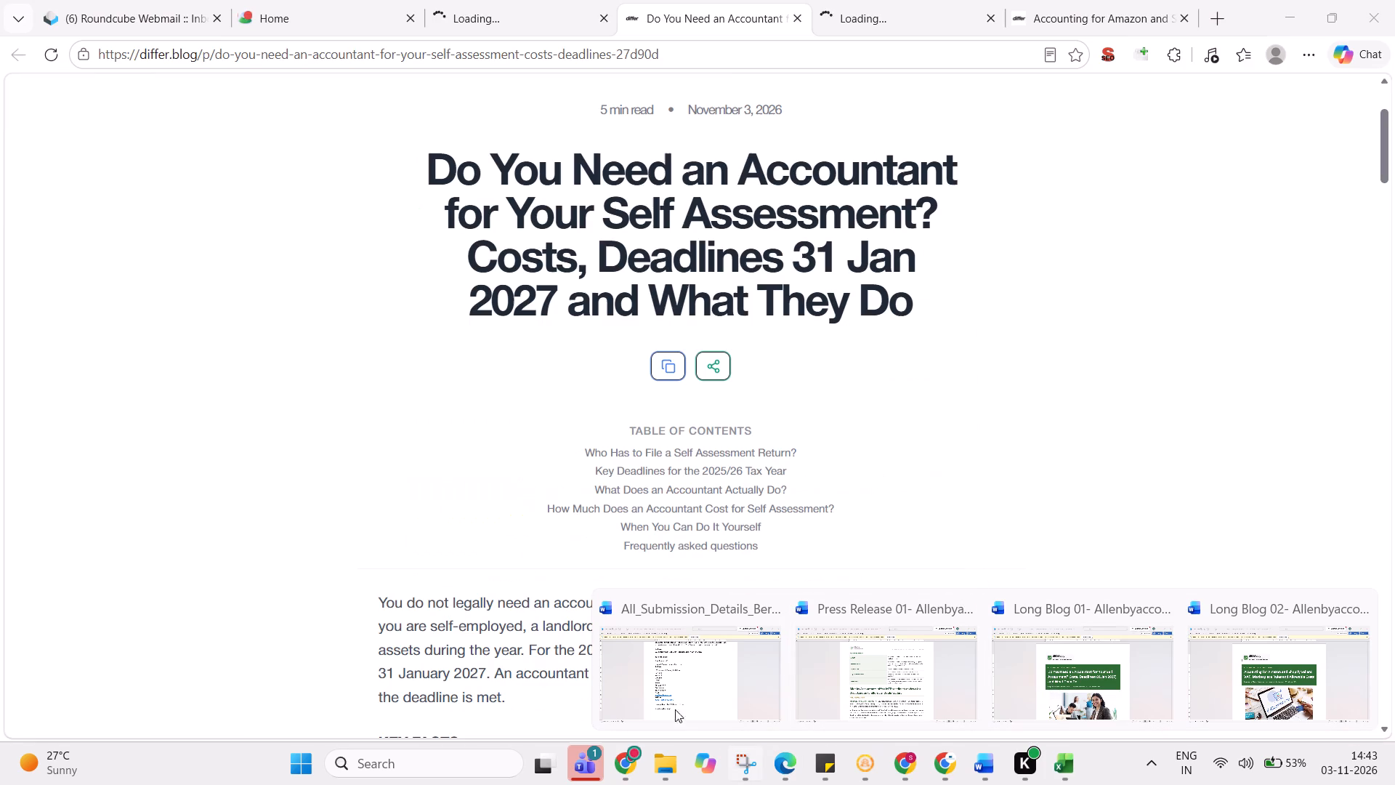
{"action": "left_click", "coordinate": [796, 20]}
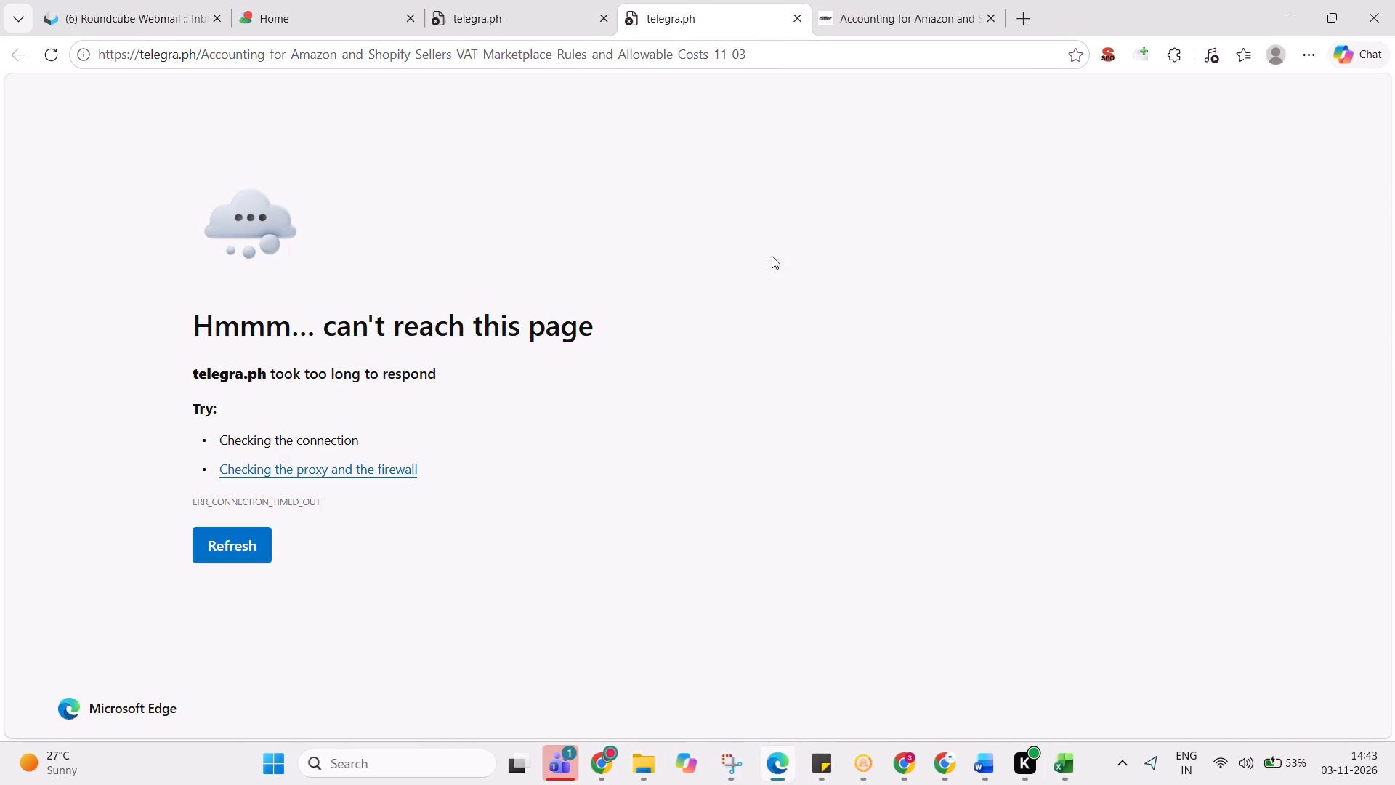
Examine the Accounting for Amazon and Shopify Sellers post on differ.blog.
{"action": "left_click", "coordinate": [998, 0]}
{"action": "scroll", "coordinate": [995, 338], "scroll_direction": "down", "scroll_amount": 1}
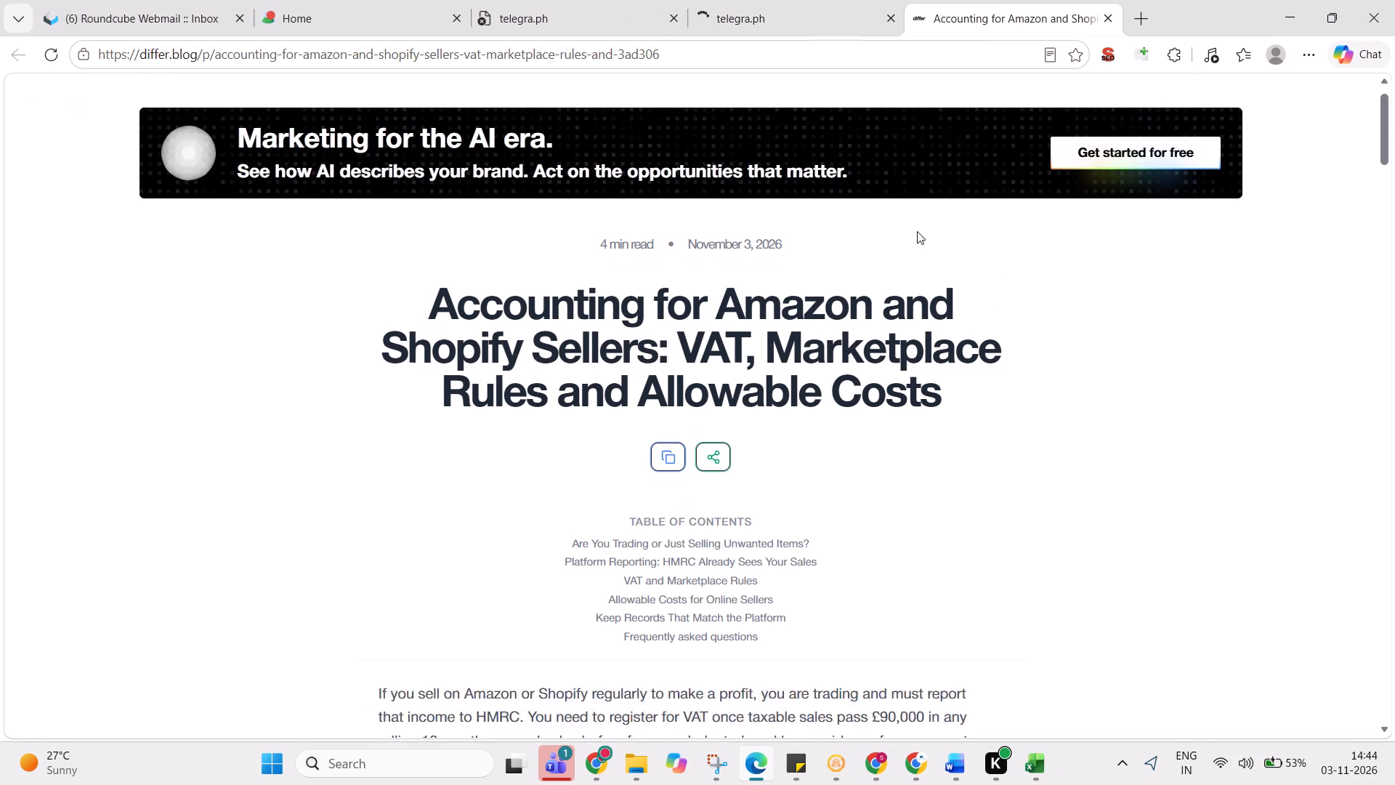
Copy the telegra.ph Self Assessment post's URL from Edge and load it in a new Chrome Incognito window.
{"action": "left_click", "coordinate": [587, 0]}
{"action": "left_click", "coordinate": [558, 57]}
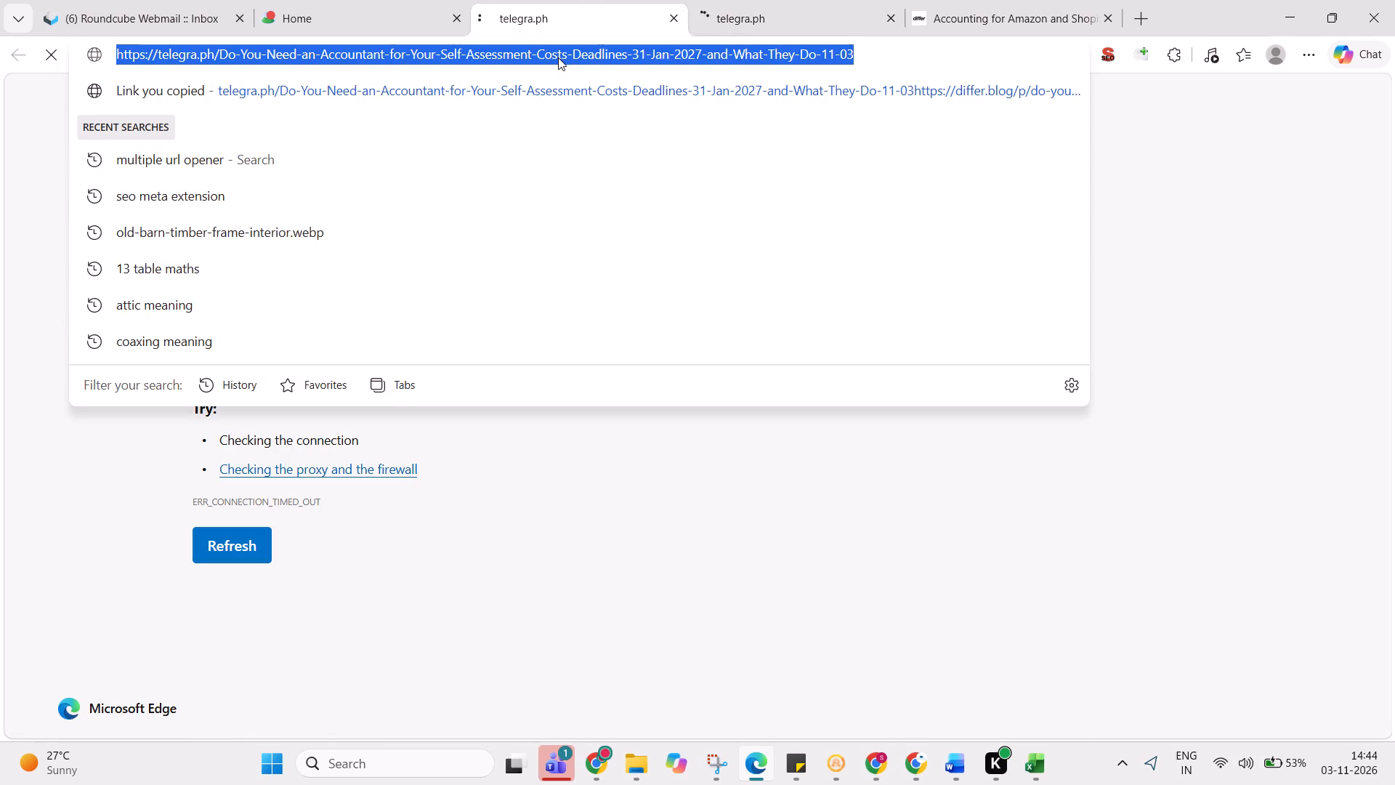
{"action": "key", "text": "ctrl+c"}
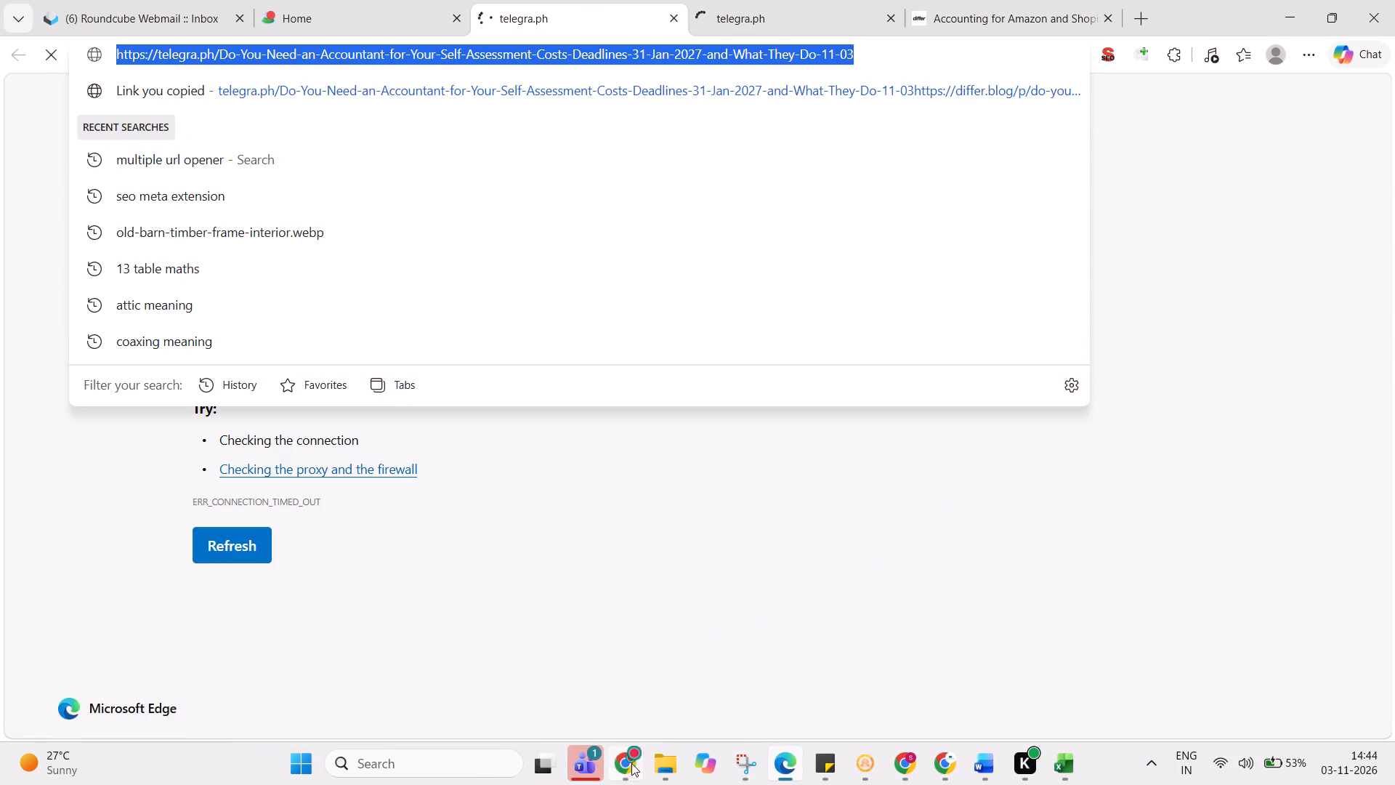
{"action": "left_click", "coordinate": [631, 763]}
{"action": "left_click", "coordinate": [1346, 52]}
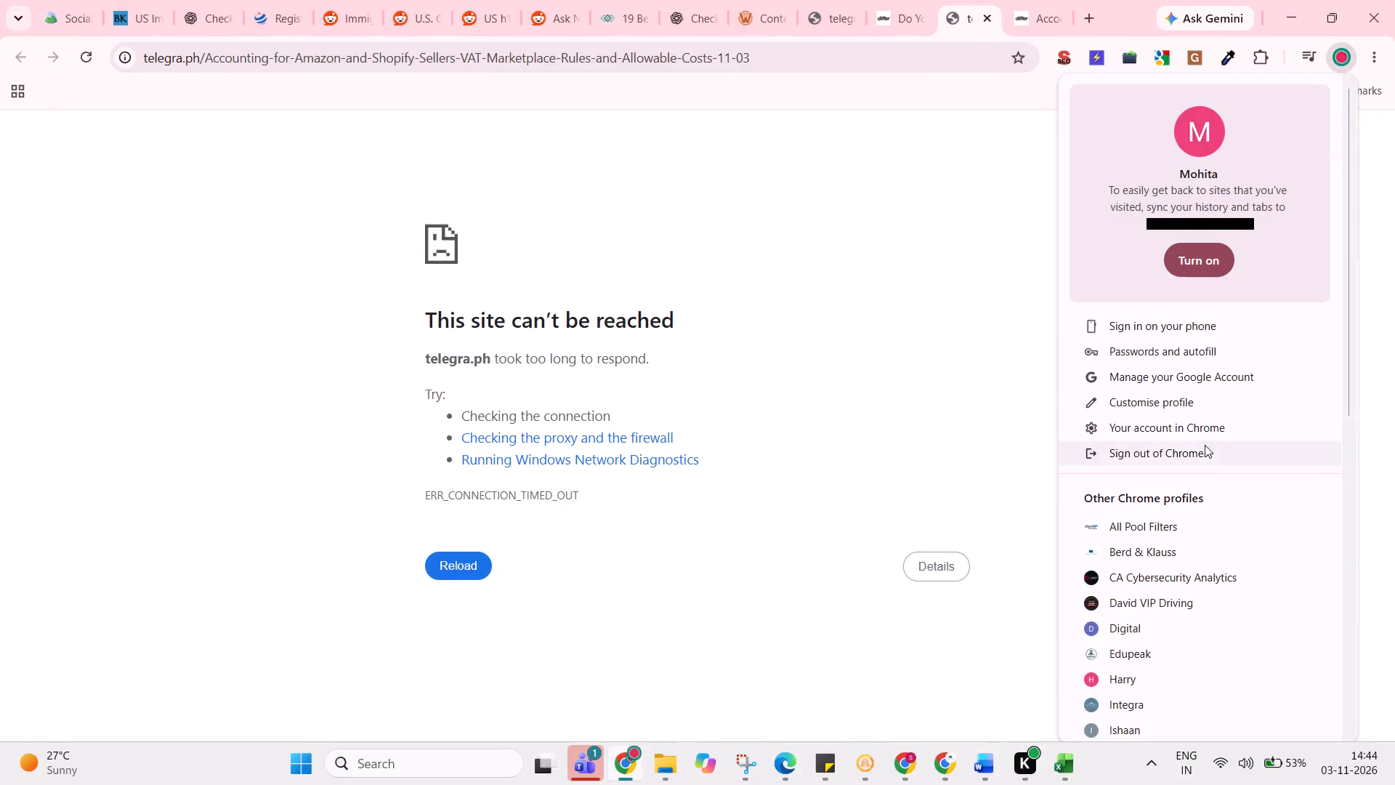
{"action": "left_click", "coordinate": [1387, 56]}
{"action": "left_click", "coordinate": [1232, 150]}
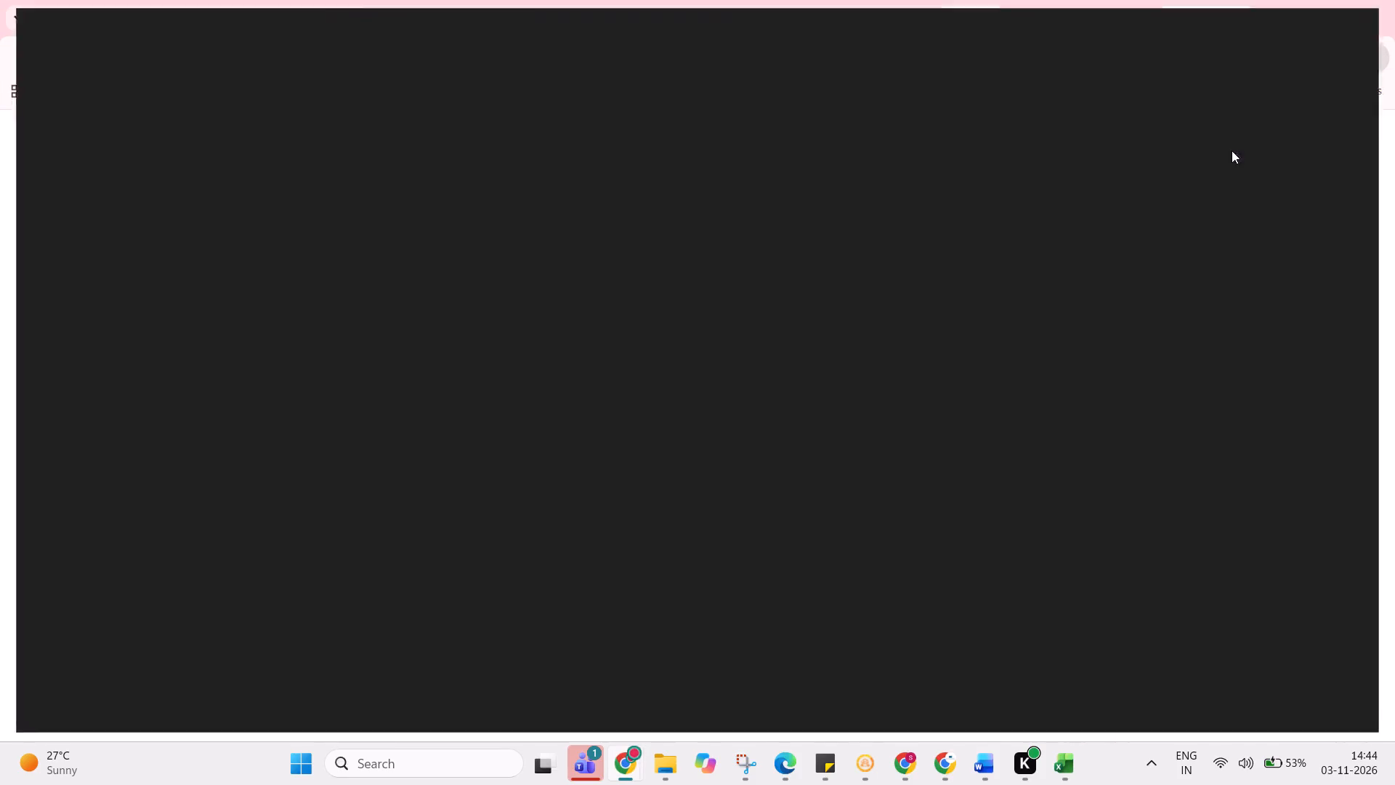
{"action": "key", "text": "ctrl+v"}
{"action": "key", "text": "Return"}
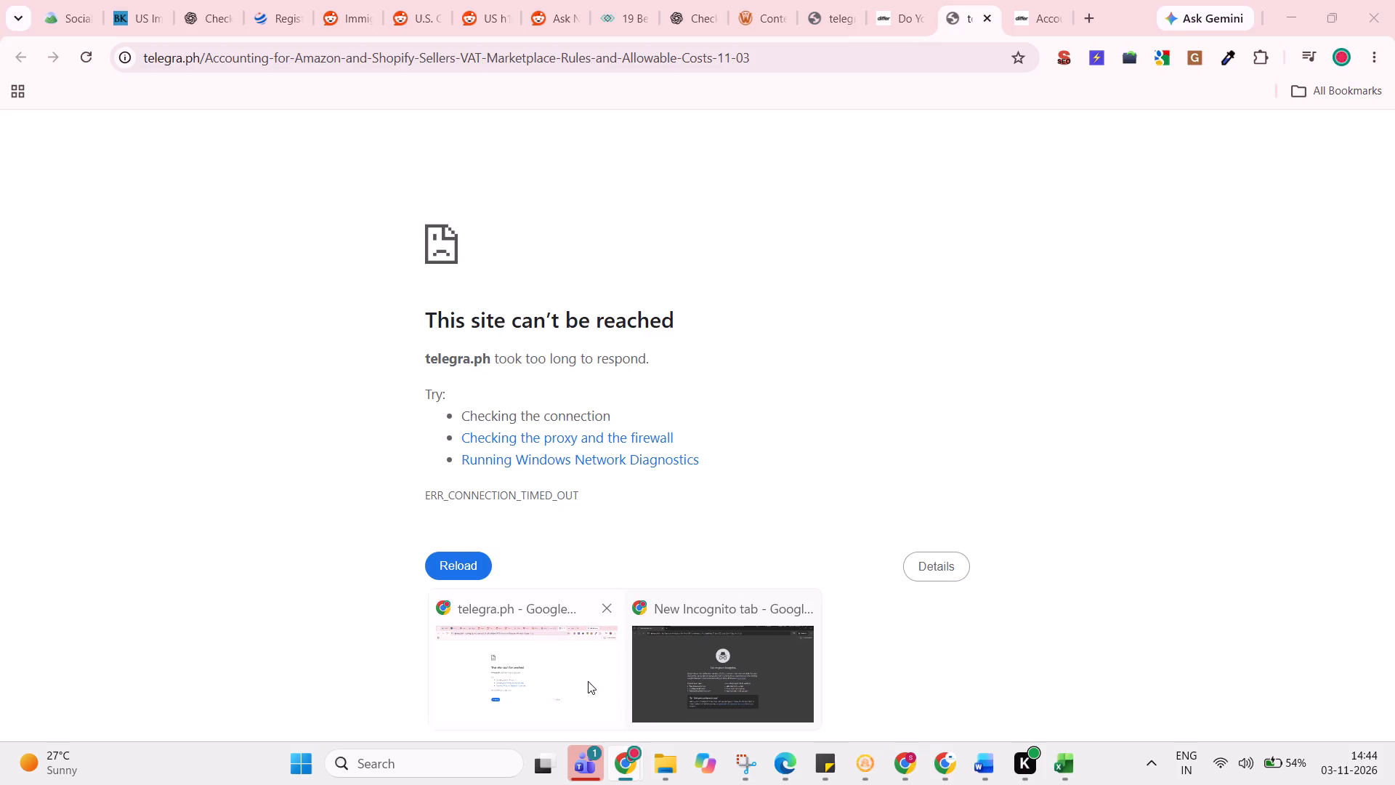
Switch to Edge and check the loading of the two telegra.ph pages and the Amazon and Shopify Sellers post on differ.blog.
{"action": "left_click", "coordinate": [791, 767]}
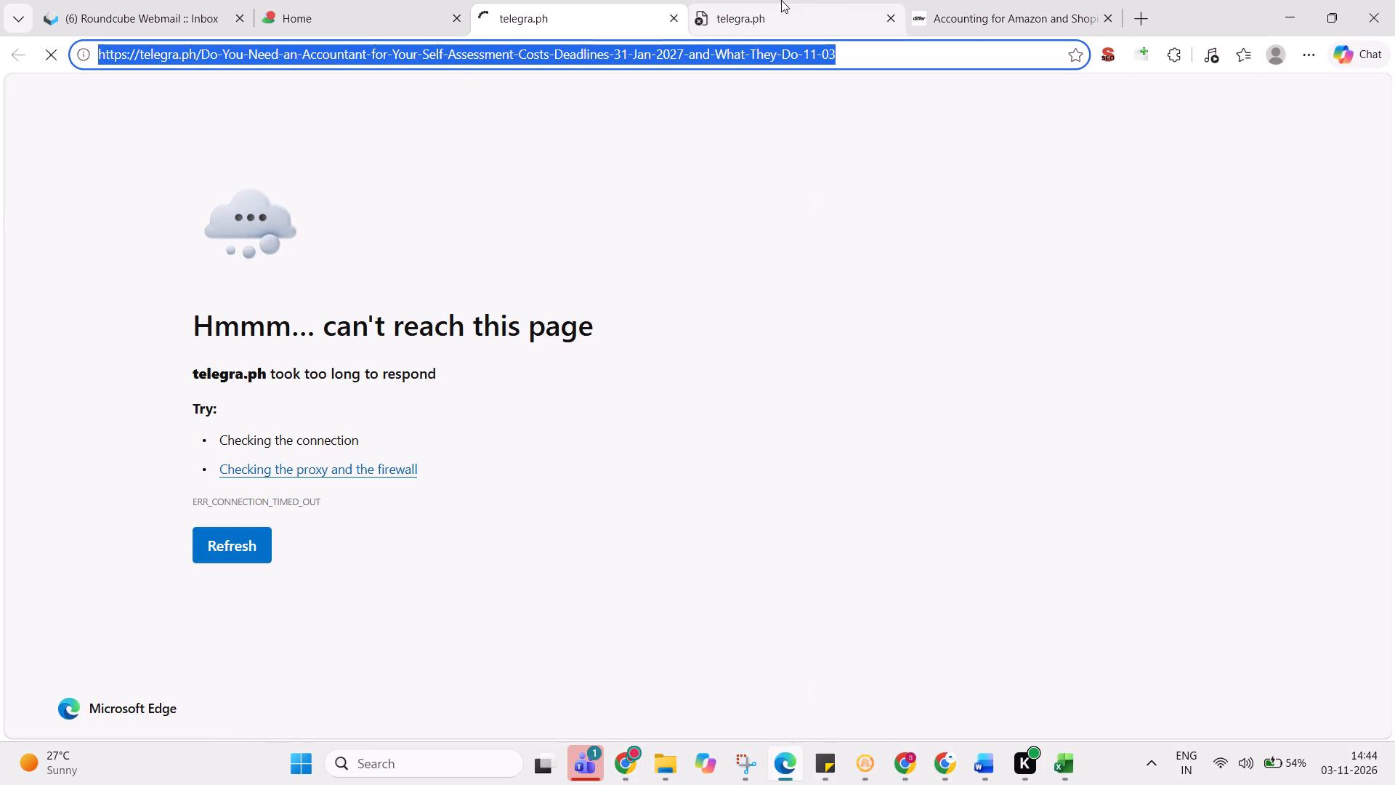
{"action": "left_click", "coordinate": [806, 0]}
{"action": "left_click", "coordinate": [1040, 0]}
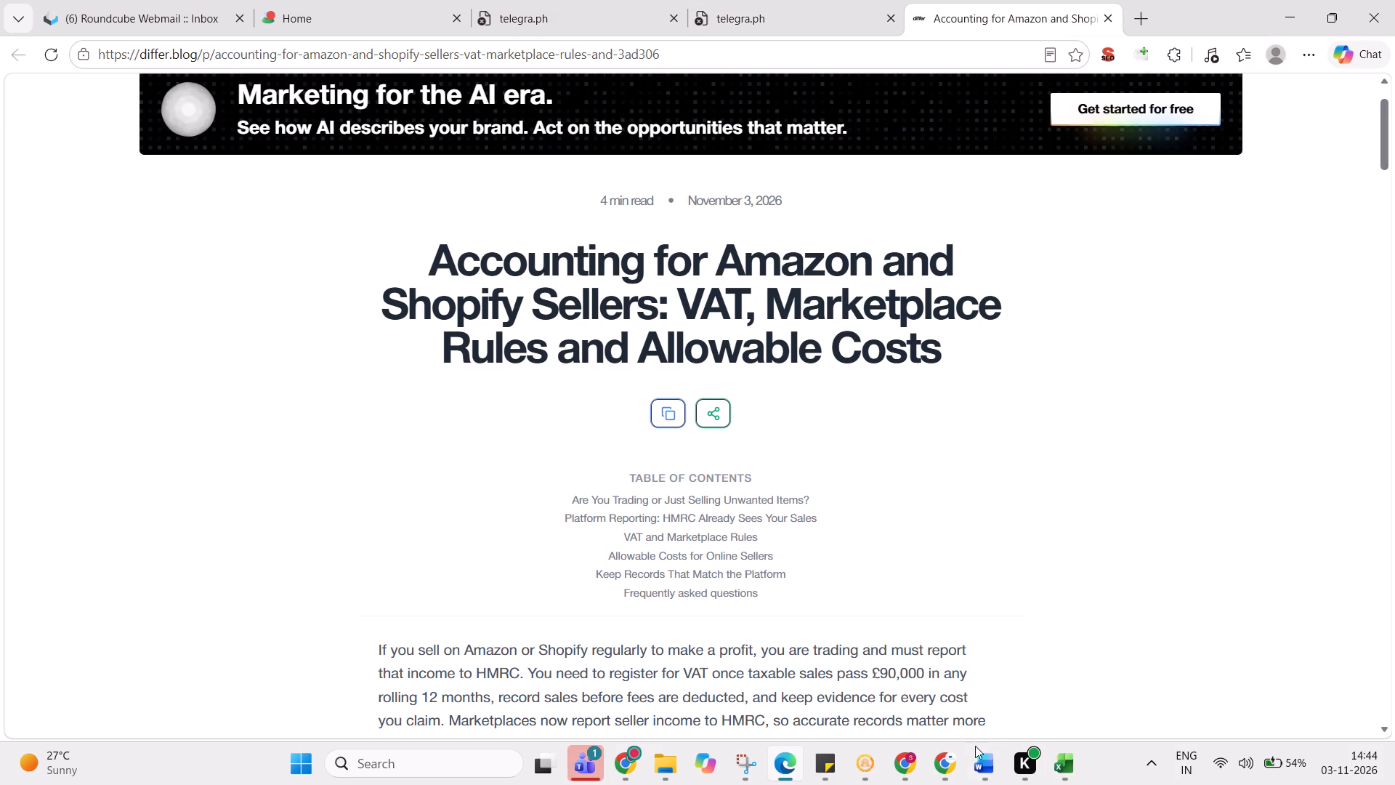
{"action": "left_click", "coordinate": [992, 773]}
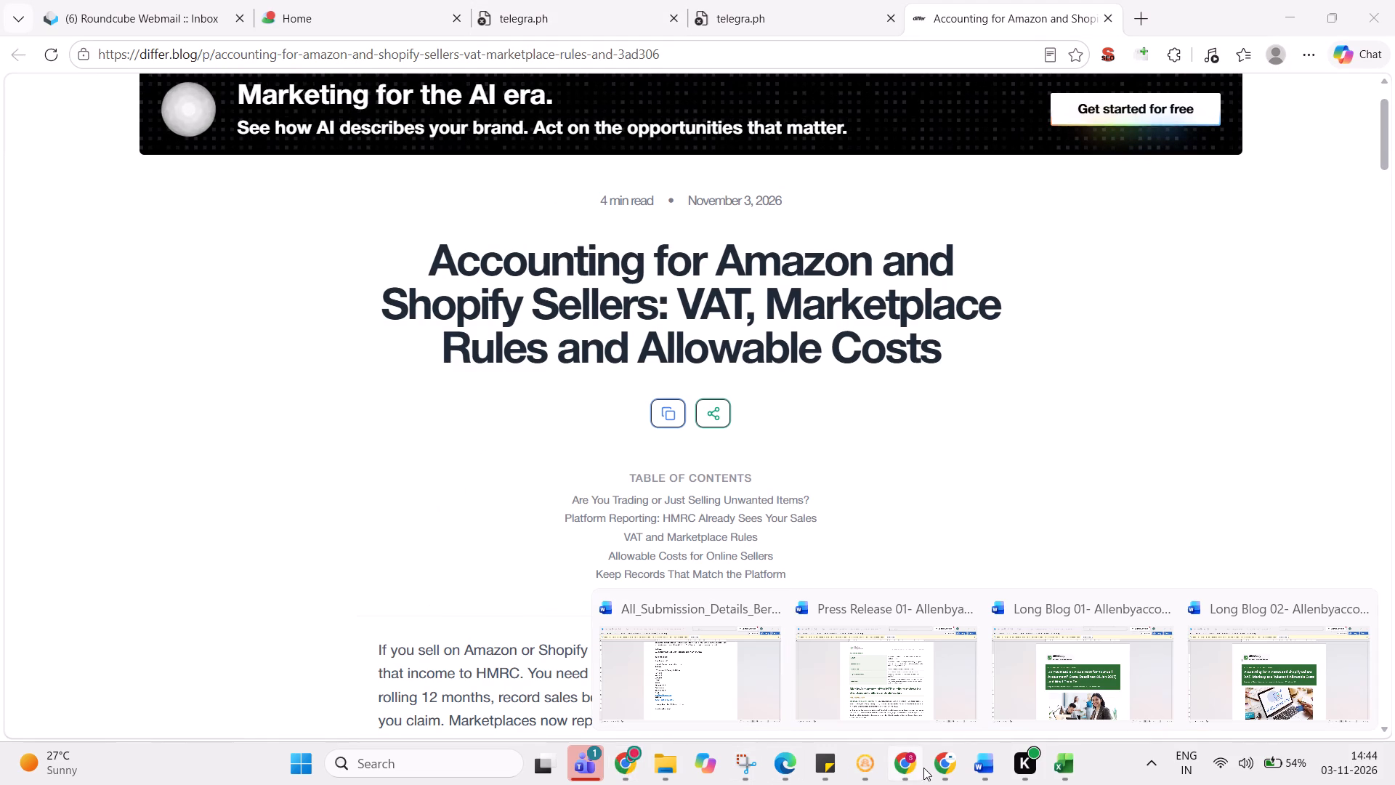
Reload the telegra.ph Self Assessment post in the Chrome Incognito window to check whether it loads.
{"action": "left_click", "coordinate": [625, 768]}
{"action": "left_click", "coordinate": [732, 687]}
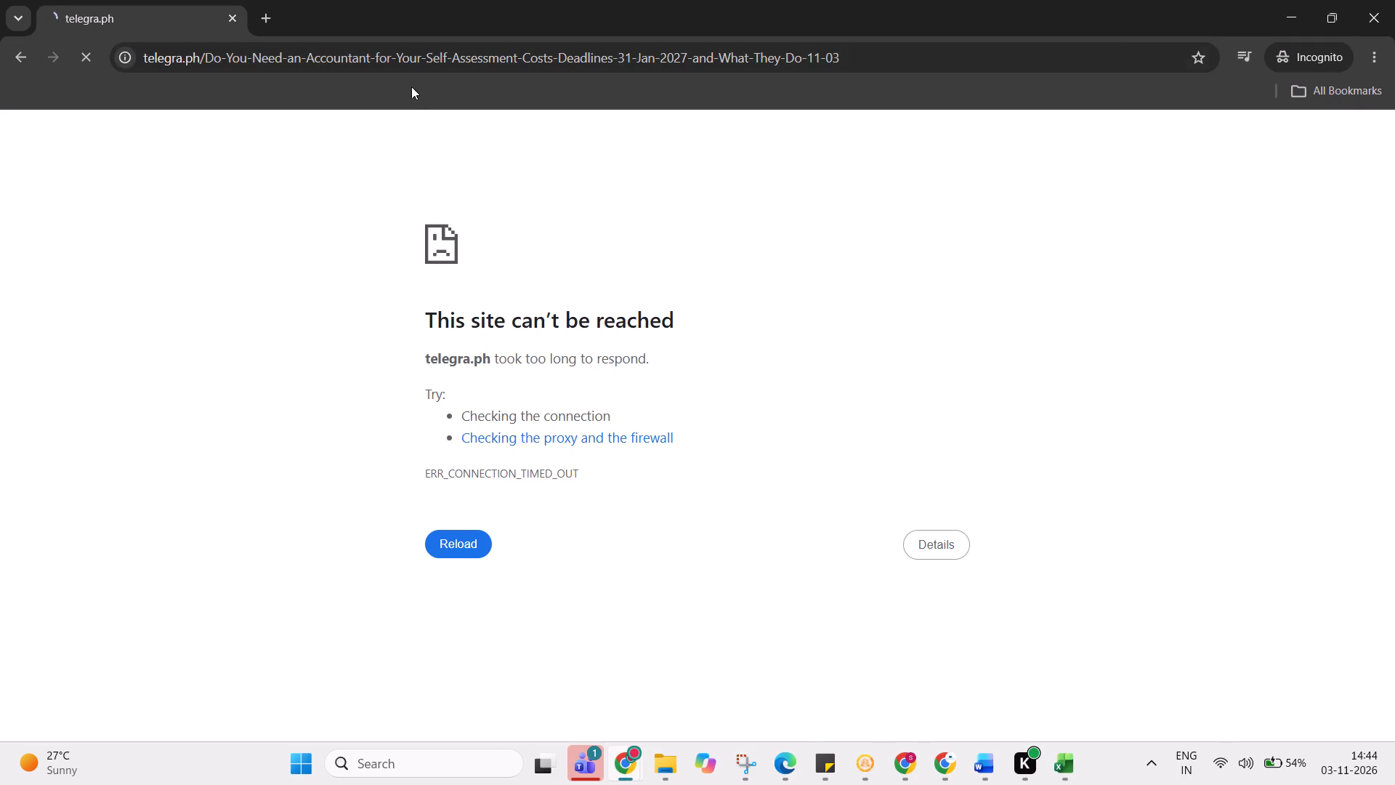
{"action": "left_click", "coordinate": [406, 63]}
{"action": "key", "text": "Return"}
{"action": "scroll", "coordinate": [371, 174], "scroll_direction": "down", "scroll_amount": 6}
{"action": "left_click", "coordinate": [454, 539]}
{"action": "left_click", "coordinate": [1072, 767]}
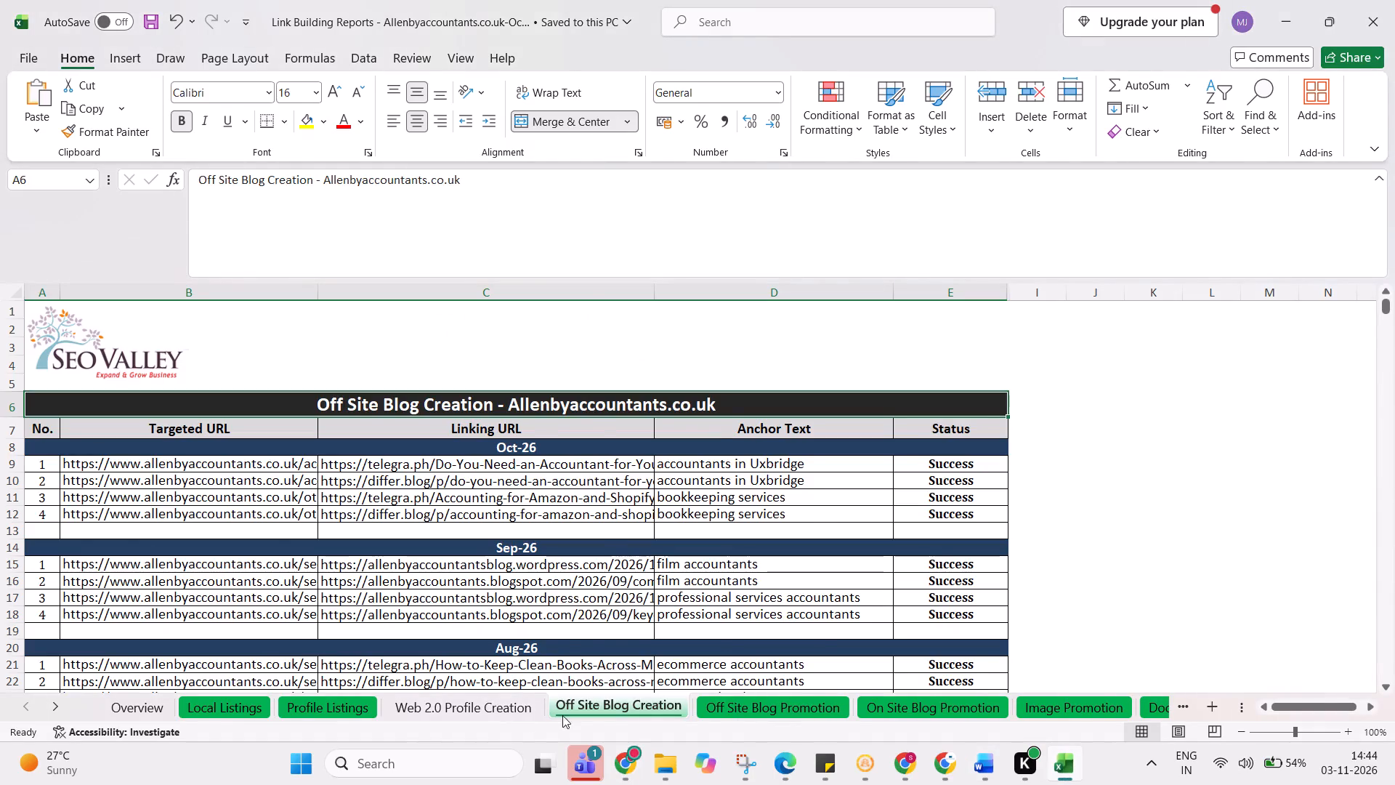
{"action": "left_click", "coordinate": [515, 718]}
{"action": "left_click", "coordinate": [603, 712]}
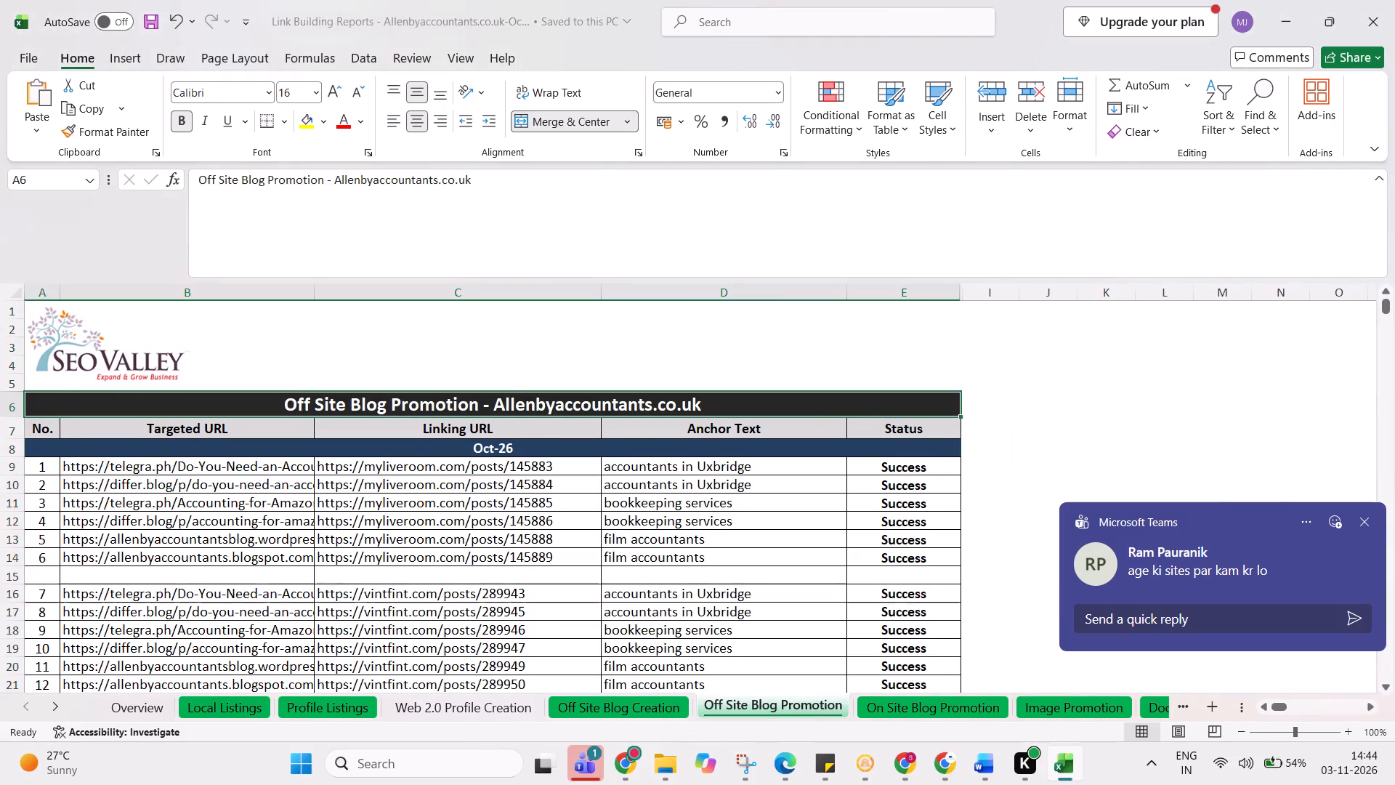
Copy the Oct-26 myliveroom.com and vintfint.com Linking URLs from the Off Site Blog Promotion sheet.
{"action": "scroll", "coordinate": [511, 492], "scroll_direction": "down", "scroll_amount": 1}
{"action": "left_click_drag", "start_coordinate": [453, 414], "coordinate": [465, 626]}
{"action": "key", "text": "ctrl+c"}
Switch to the regular Chrome window and close its four telegra.ph and differ.blog tabs.
{"action": "left_click", "coordinate": [636, 768]}
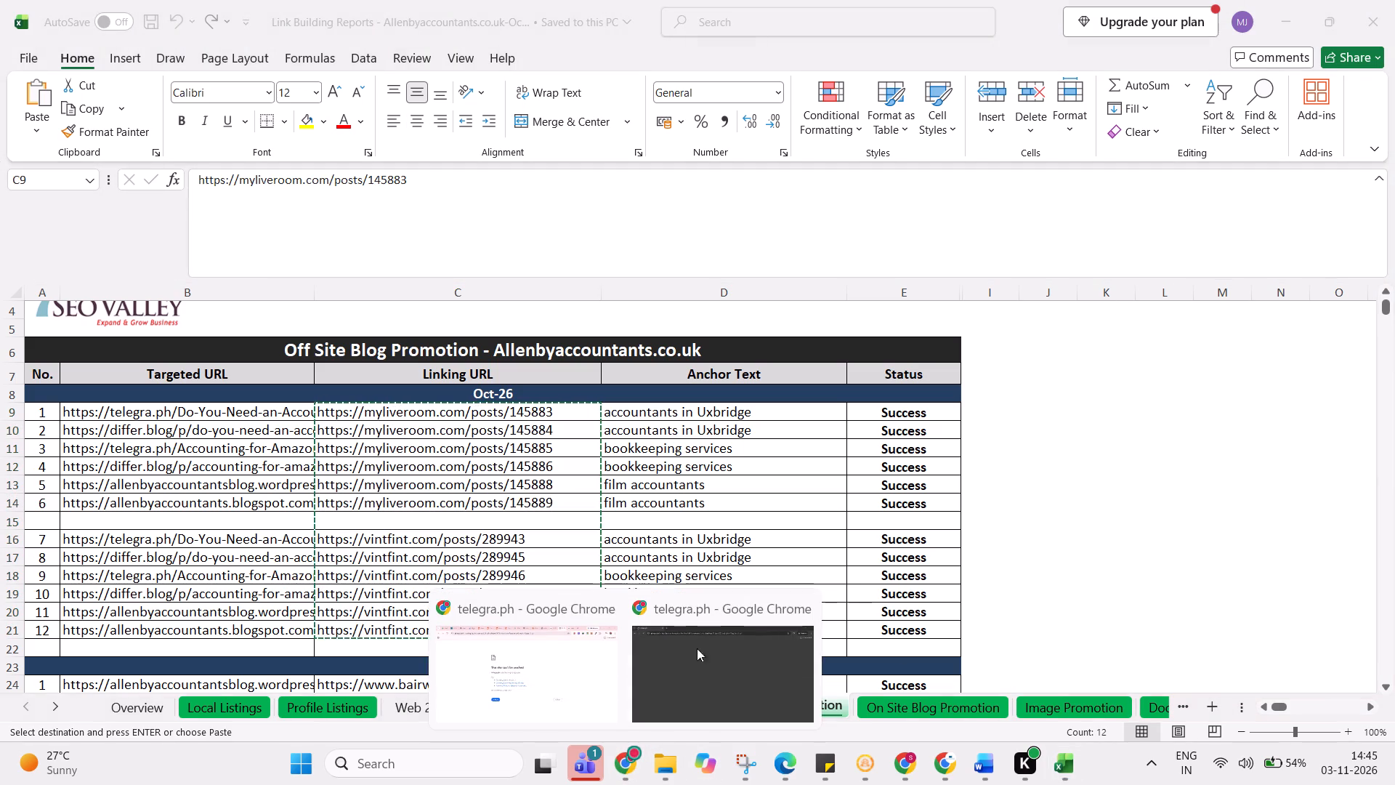
{"action": "left_click", "coordinate": [557, 680]}
{"action": "left_click", "coordinate": [931, 0]}
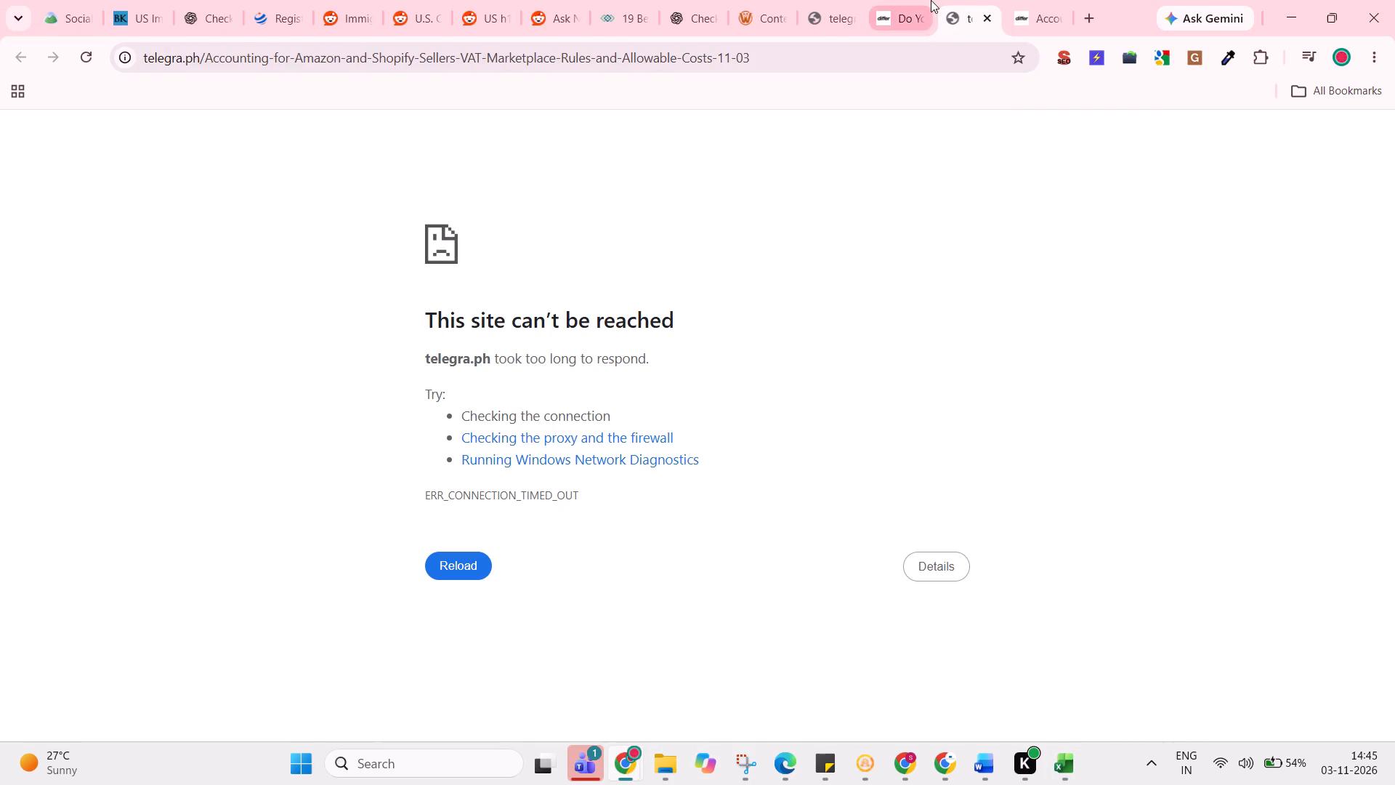
{"action": "left_click", "coordinate": [811, 0]}
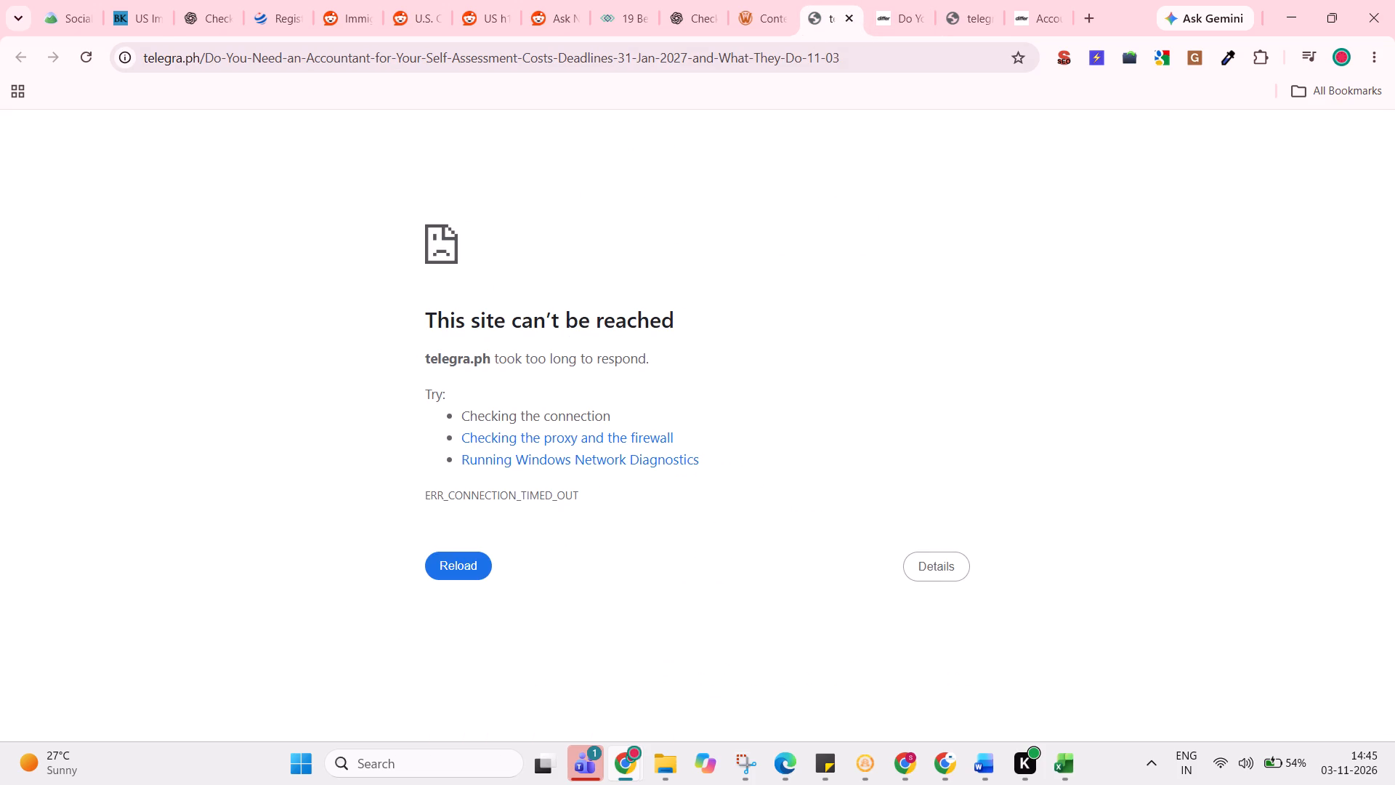
{"action": "left_click", "coordinate": [772, 59]}
{"action": "left_click", "coordinate": [852, 19]}
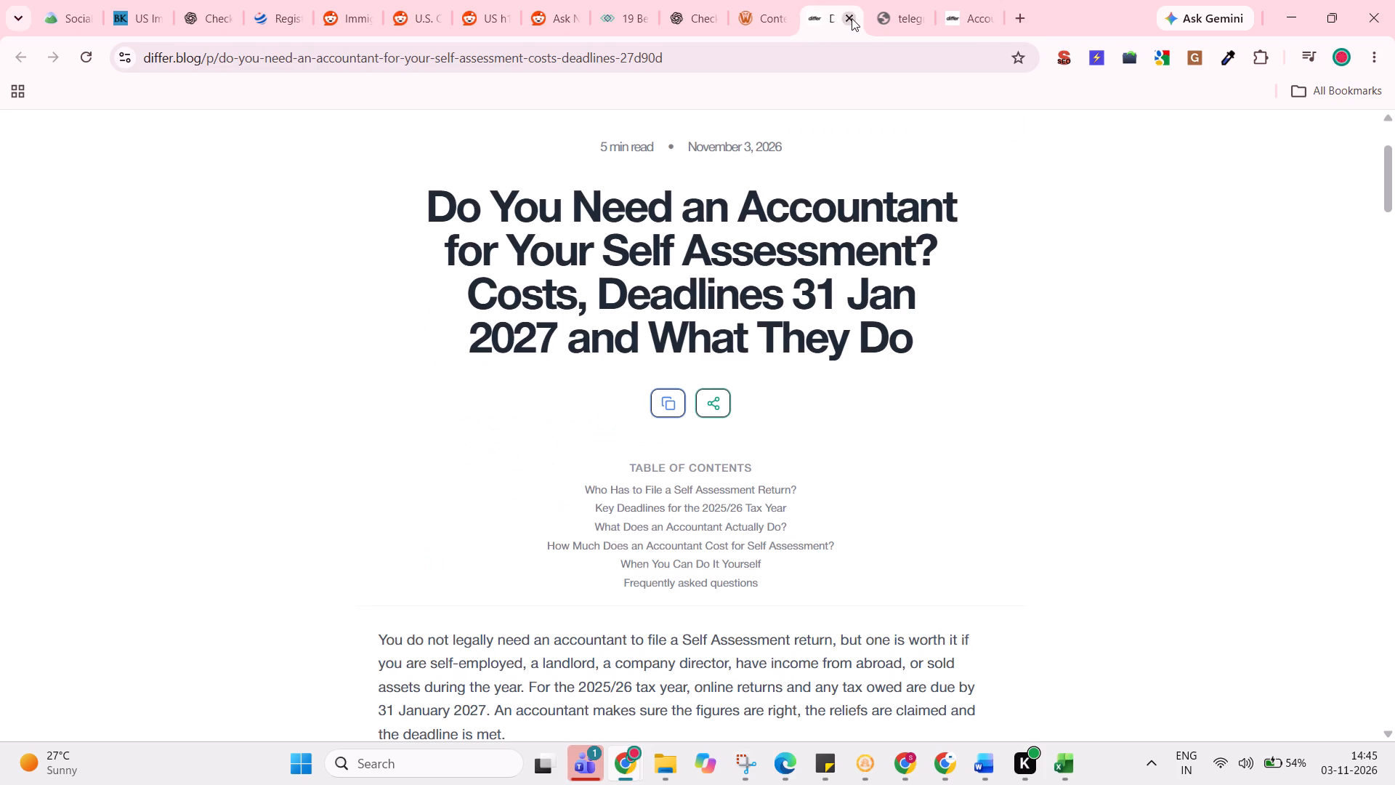
{"action": "left_click", "coordinate": [852, 18]}
{"action": "left_click", "coordinate": [852, 18]}
{"action": "left_click", "coordinate": [852, 18]}
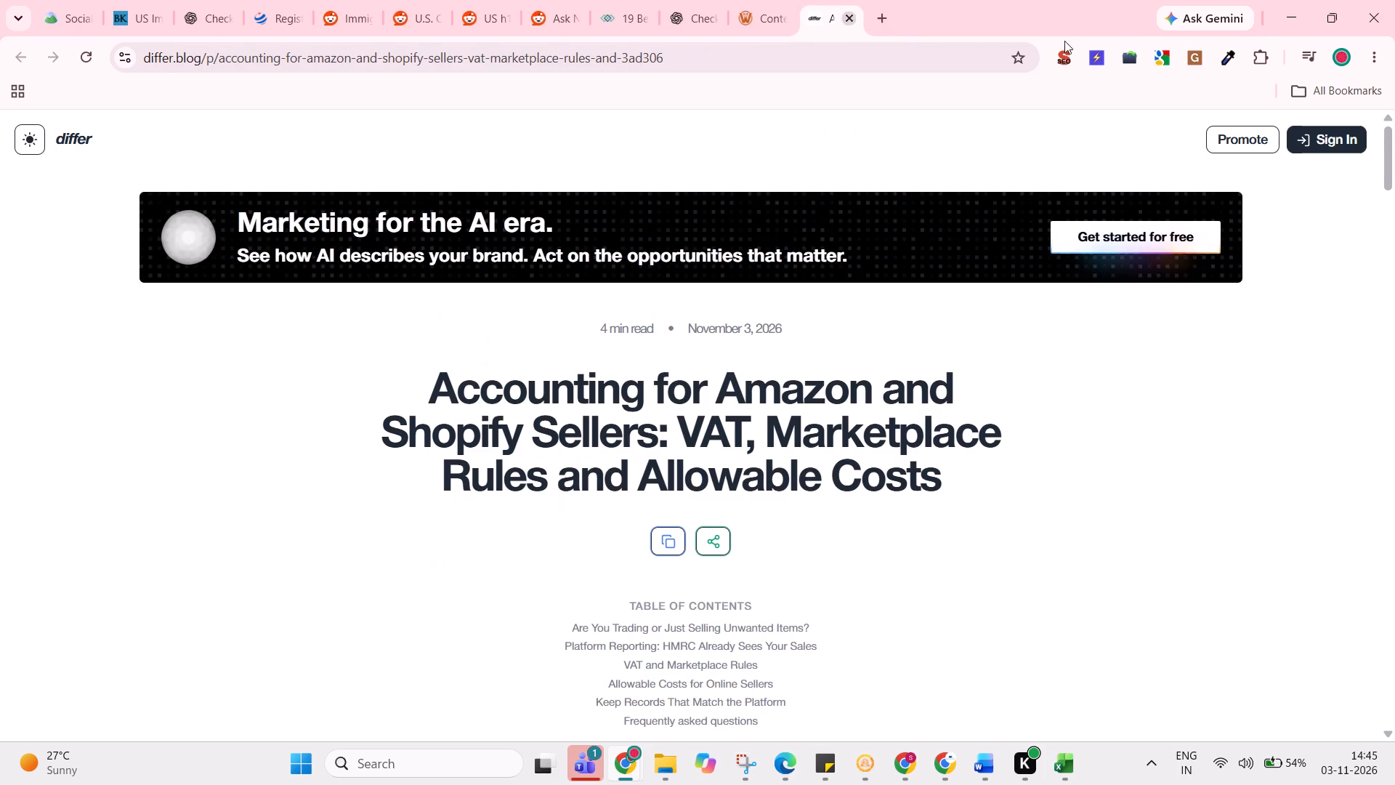
Paste the copied promotion URLs into the URL list extension and open them all in new tabs.
{"action": "left_click", "coordinate": [1134, 61]}
{"action": "key", "text": "ctrl+v"}
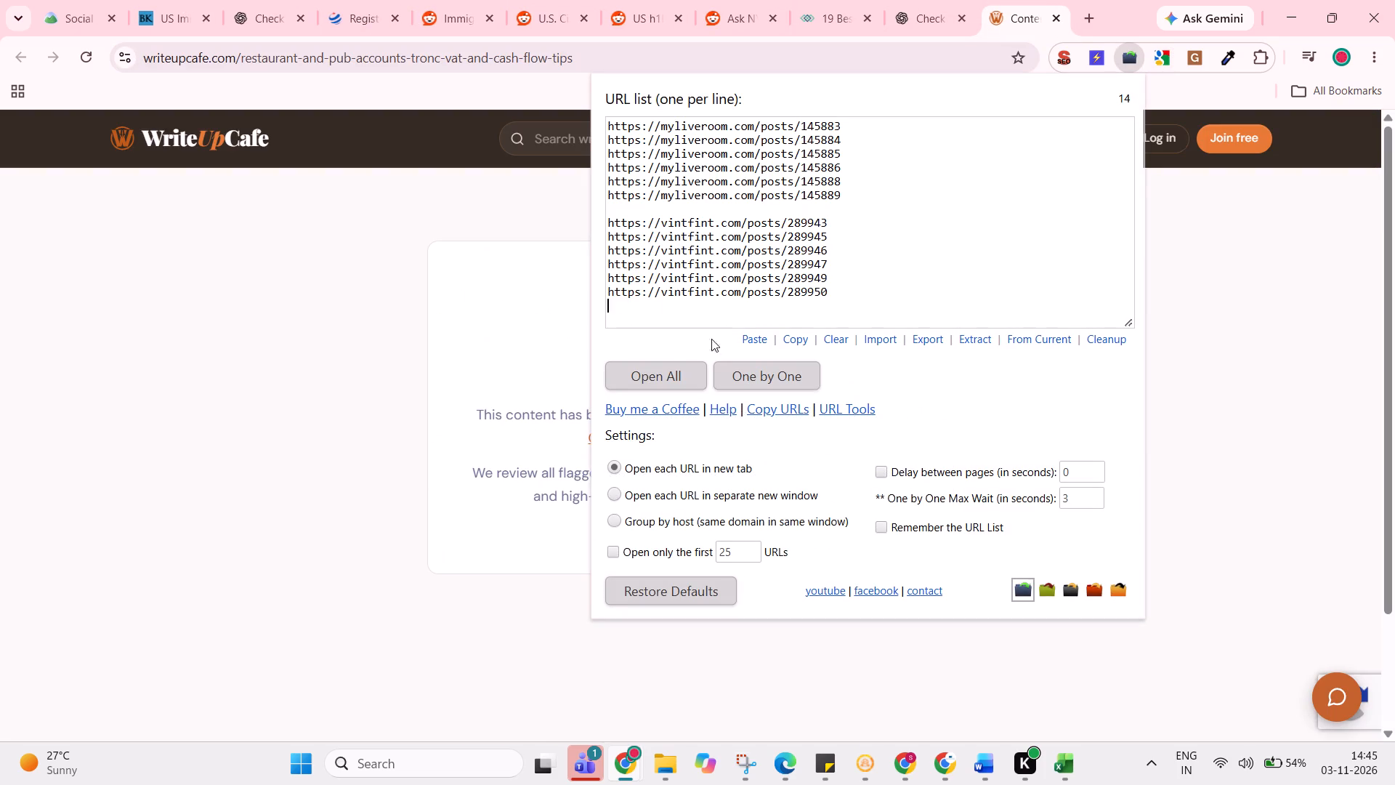
{"action": "left_click", "coordinate": [666, 377]}
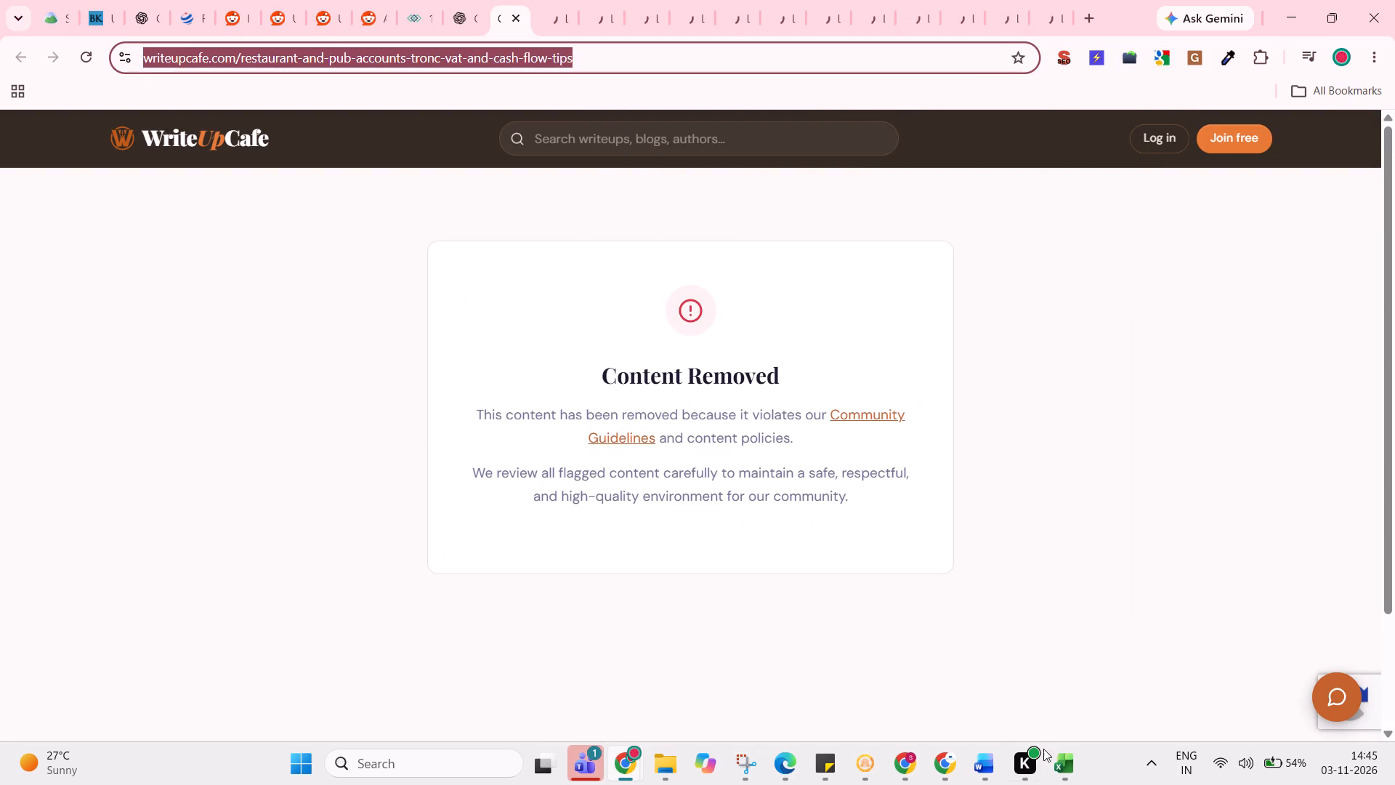
Return to the Excel report's Off Site Blog Creation sheet and select the first Oct-26 Linking URL, the telegra.ph Self Assessment post.
{"action": "left_click", "coordinate": [1059, 763]}
{"action": "left_click", "coordinate": [615, 708]}
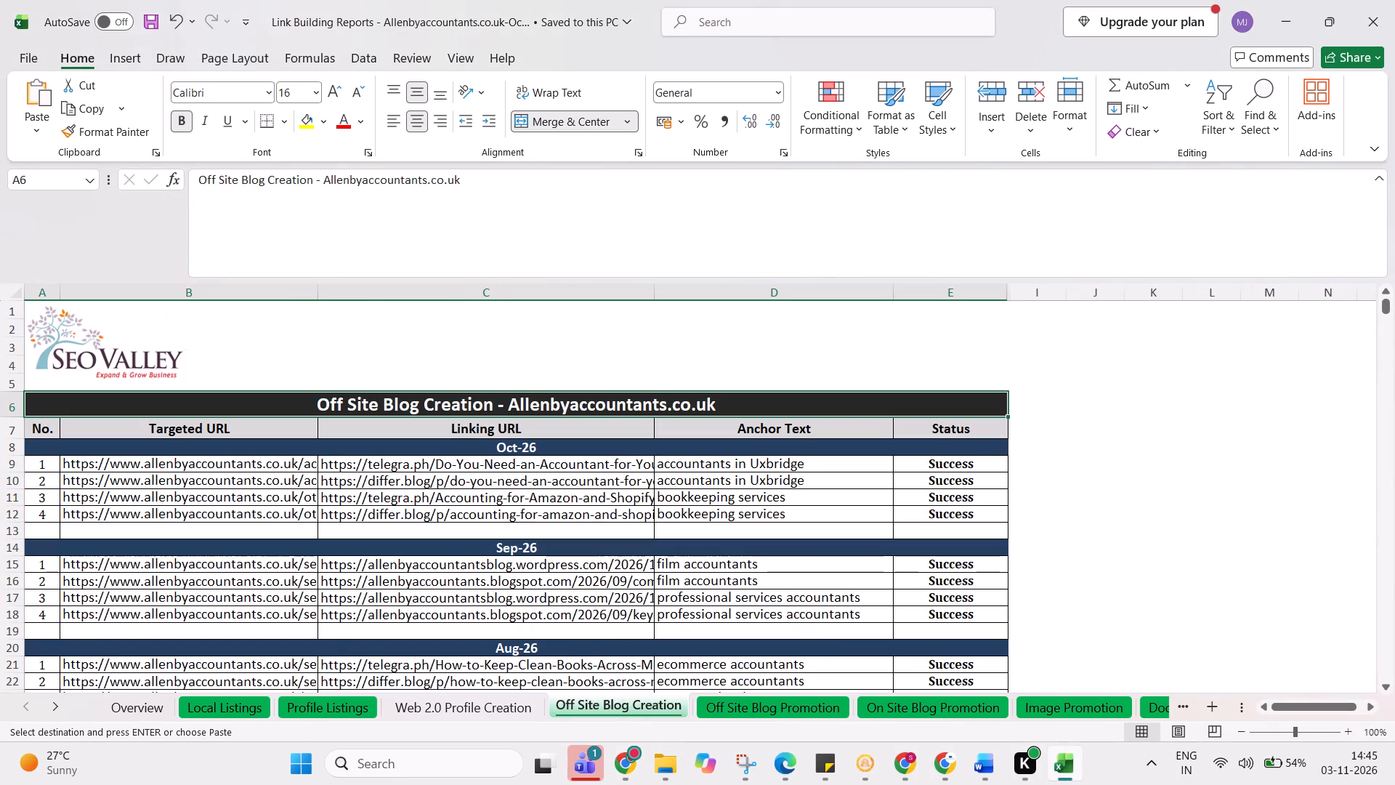
{"action": "left_click", "coordinate": [459, 481]}
{"action": "left_click", "coordinate": [458, 469]}
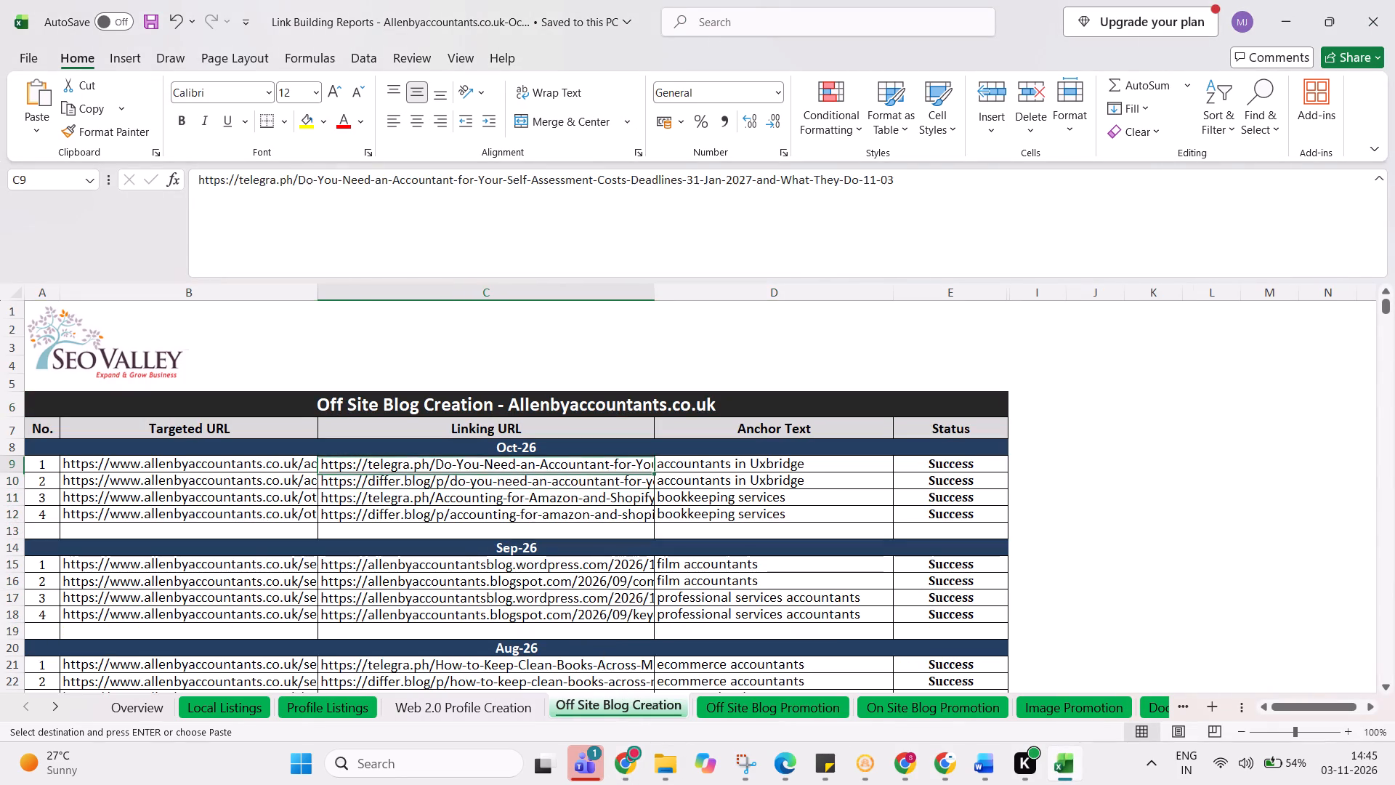
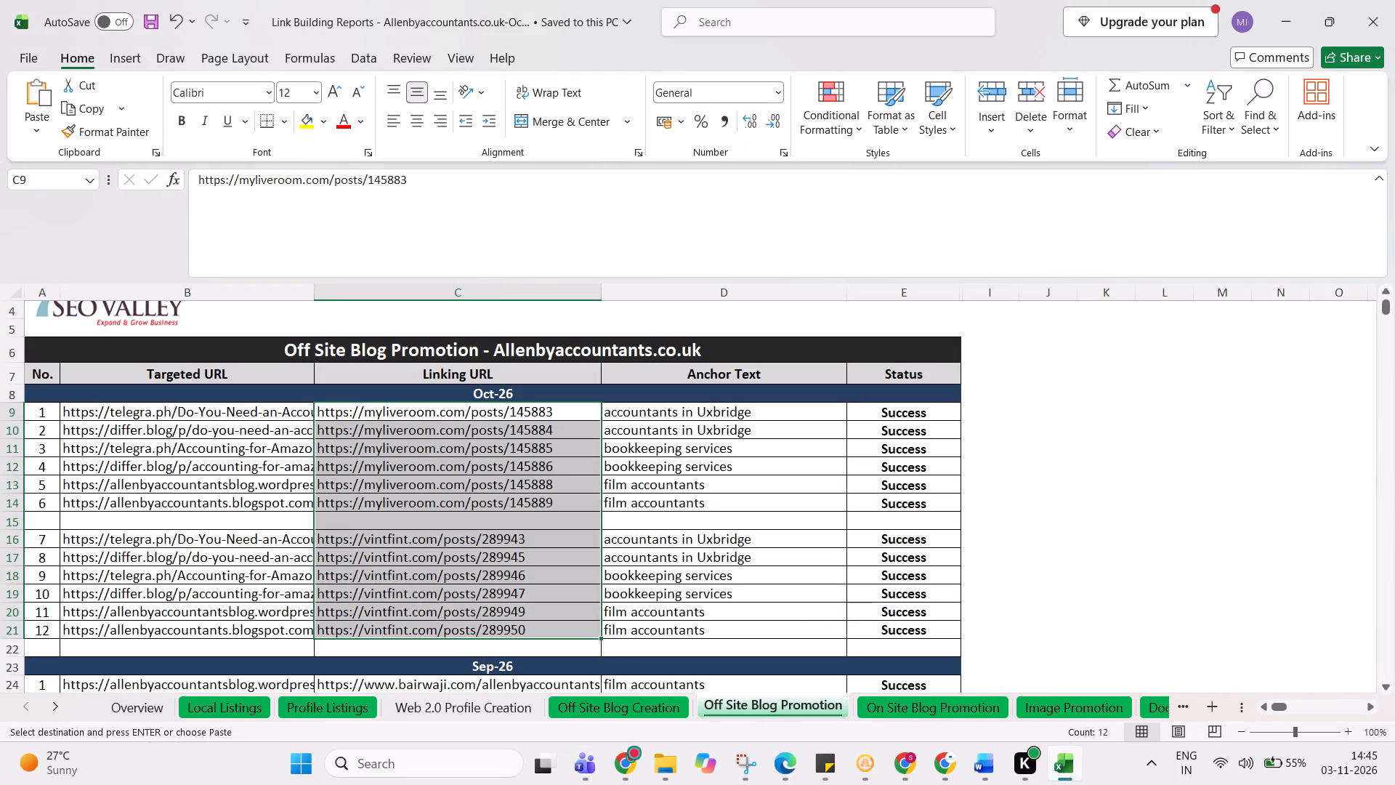
{"action": "left_click", "coordinate": [472, 345]}
{"action": "left_click", "coordinate": [620, 769]}
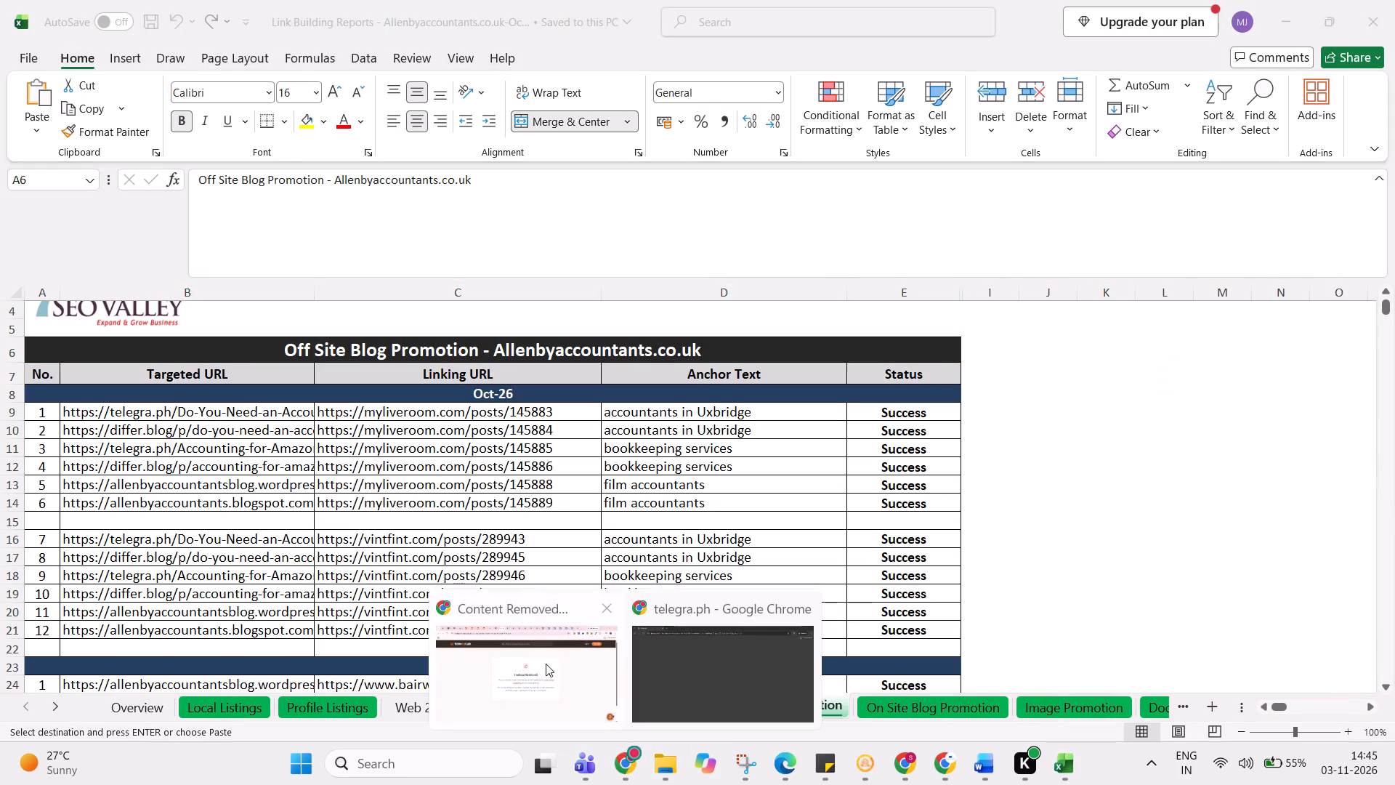
{"action": "left_click", "coordinate": [546, 664]}
{"action": "left_click", "coordinate": [562, 0]}
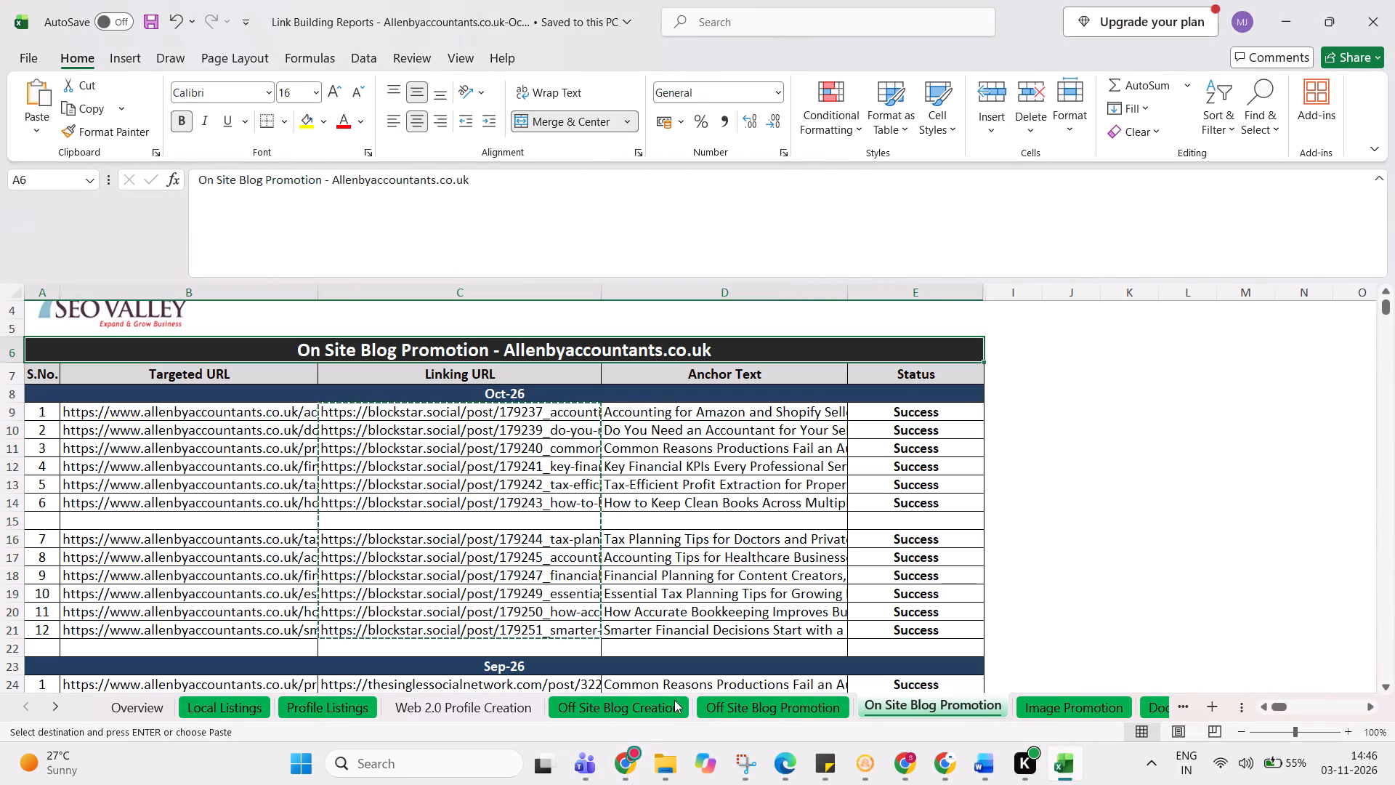
{"action": "left_click", "coordinate": [626, 780]}
{"action": "left_click", "coordinate": [700, 659]}
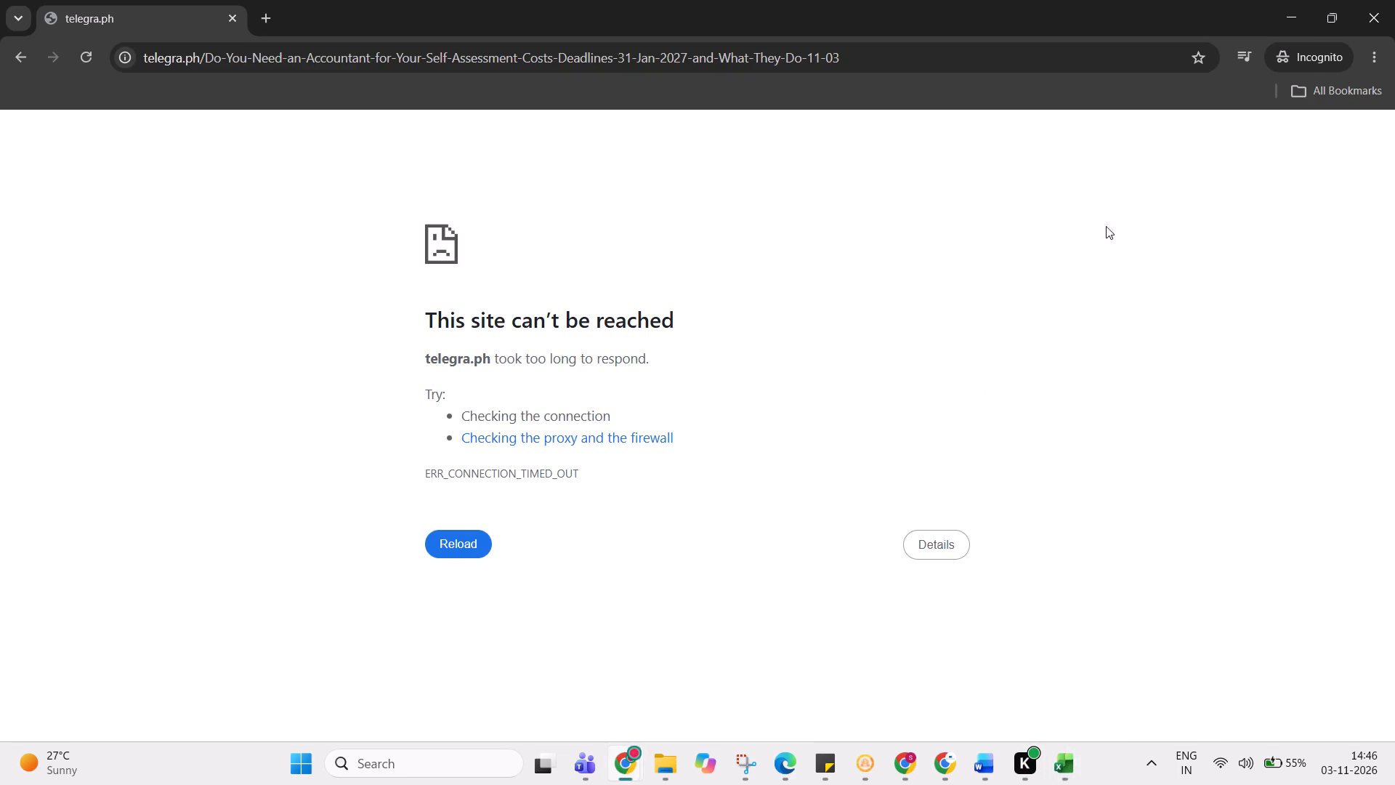
{"action": "left_click", "coordinate": [1373, 0]}
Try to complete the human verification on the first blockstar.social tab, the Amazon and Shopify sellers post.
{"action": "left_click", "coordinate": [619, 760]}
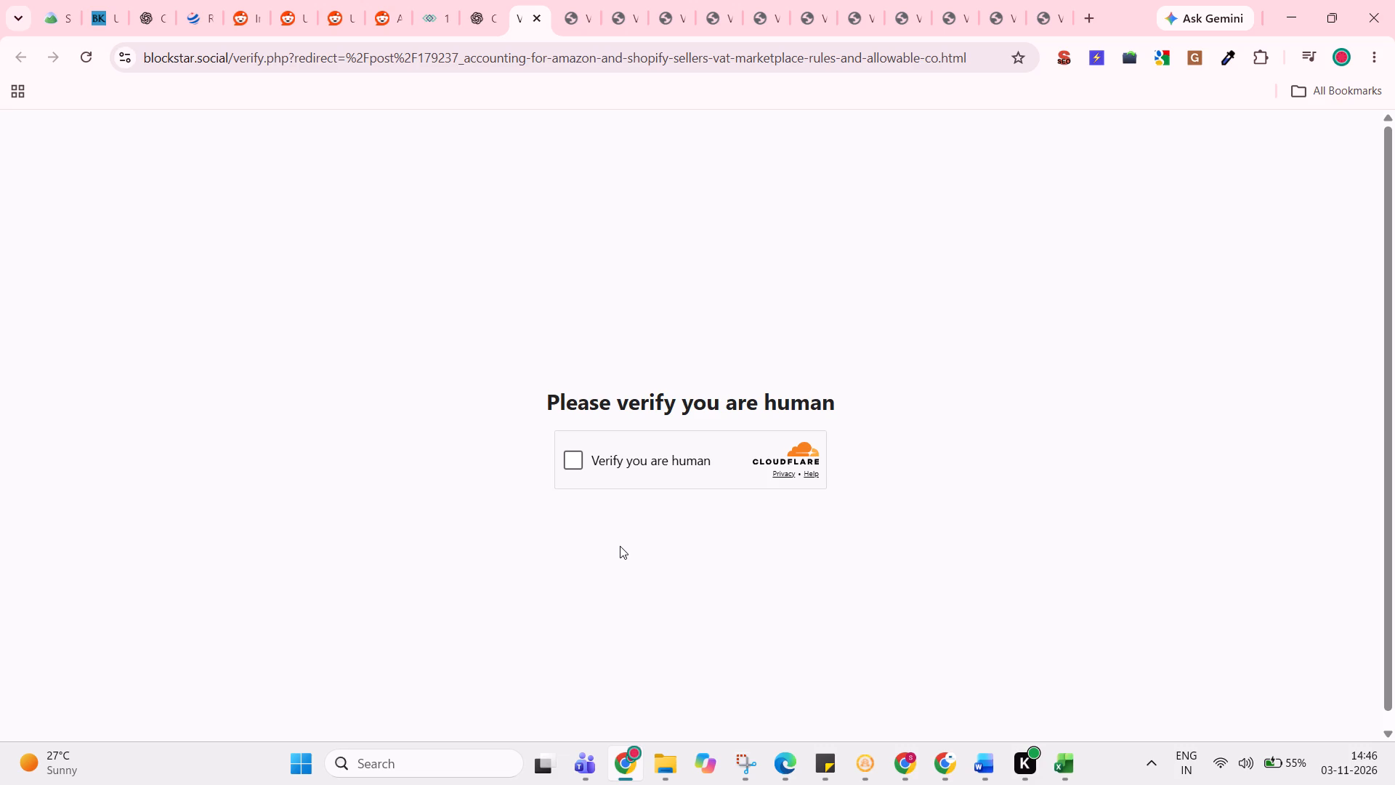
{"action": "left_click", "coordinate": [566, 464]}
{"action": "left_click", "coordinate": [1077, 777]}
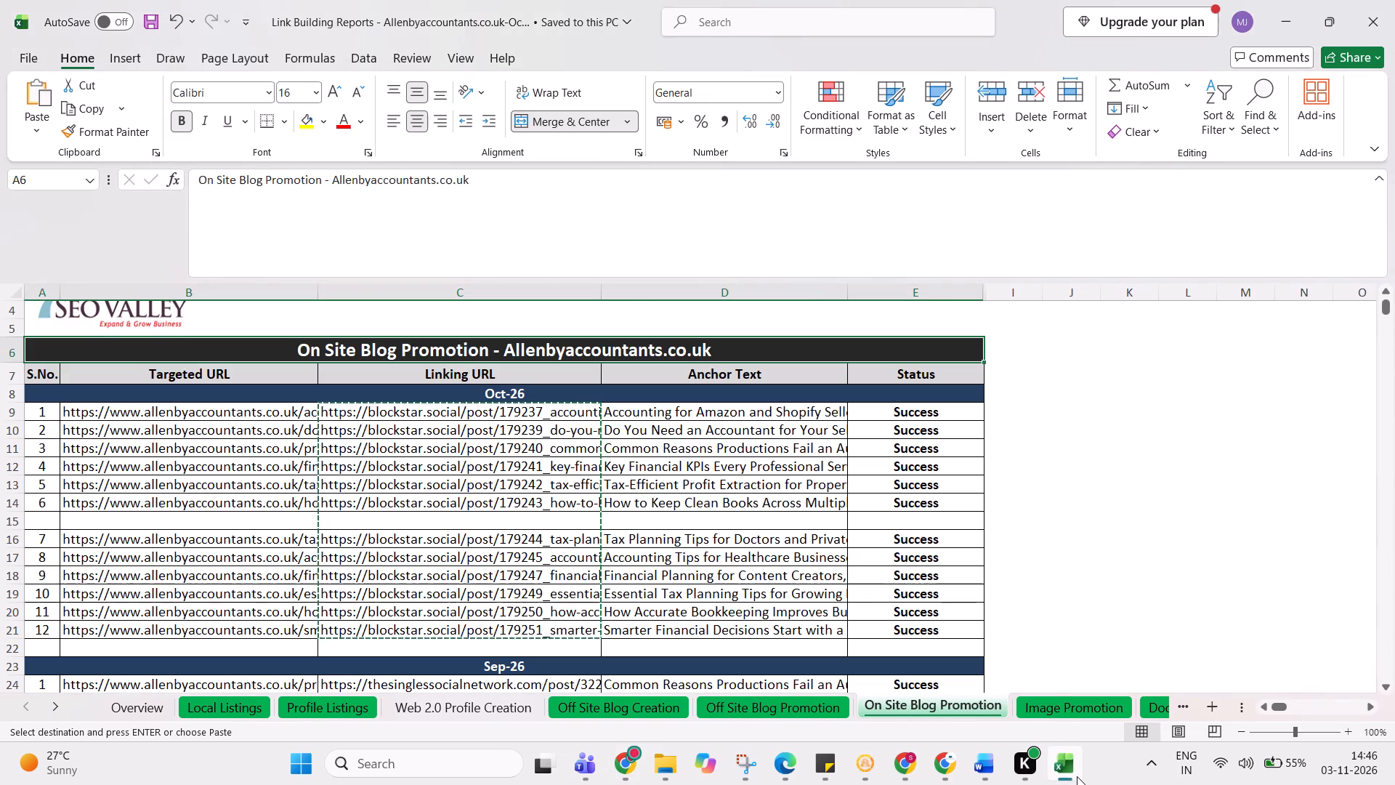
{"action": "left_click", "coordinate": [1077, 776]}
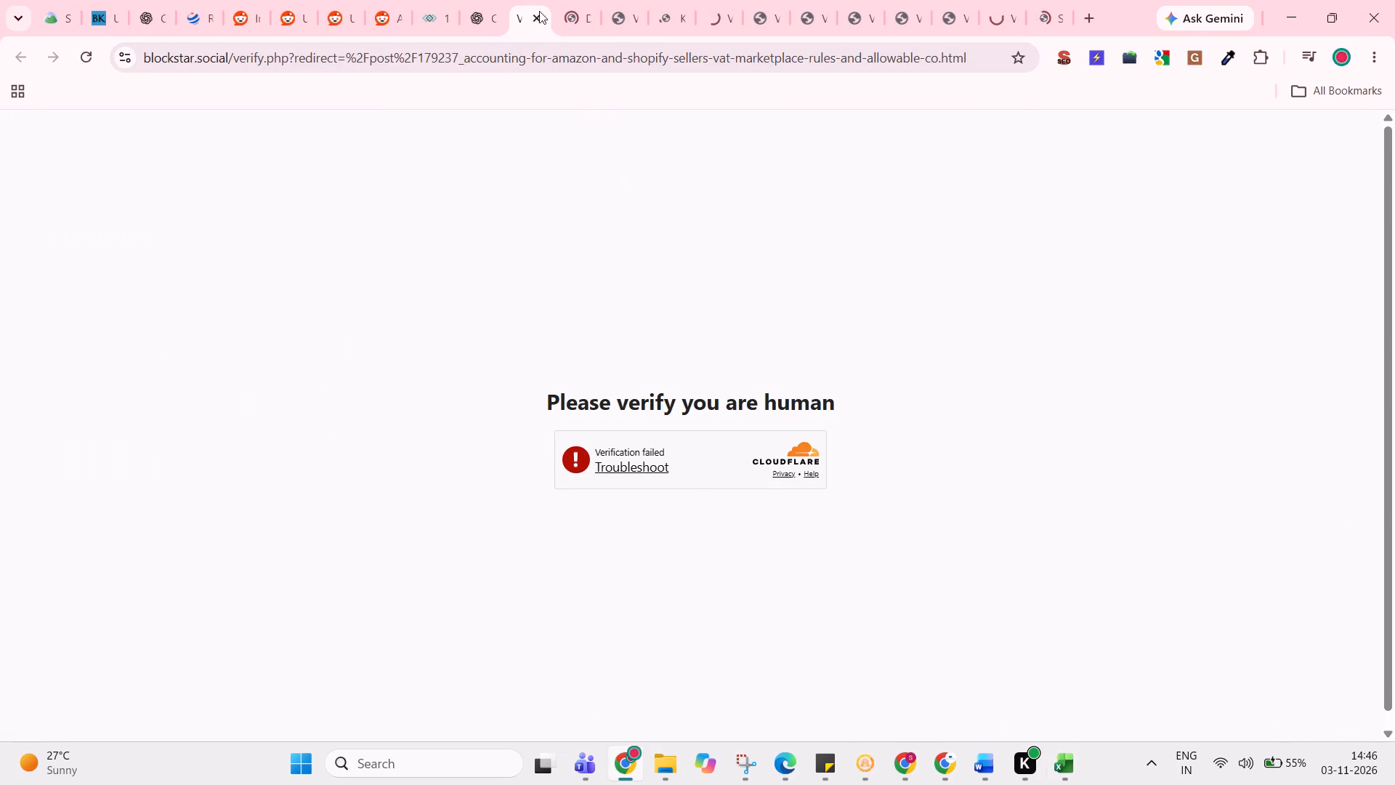
Check the remaining blockstar.social tabs one by one, from the Self Assessment post to the personal tax accountant checklist post.
{"action": "left_click", "coordinate": [575, 0]}
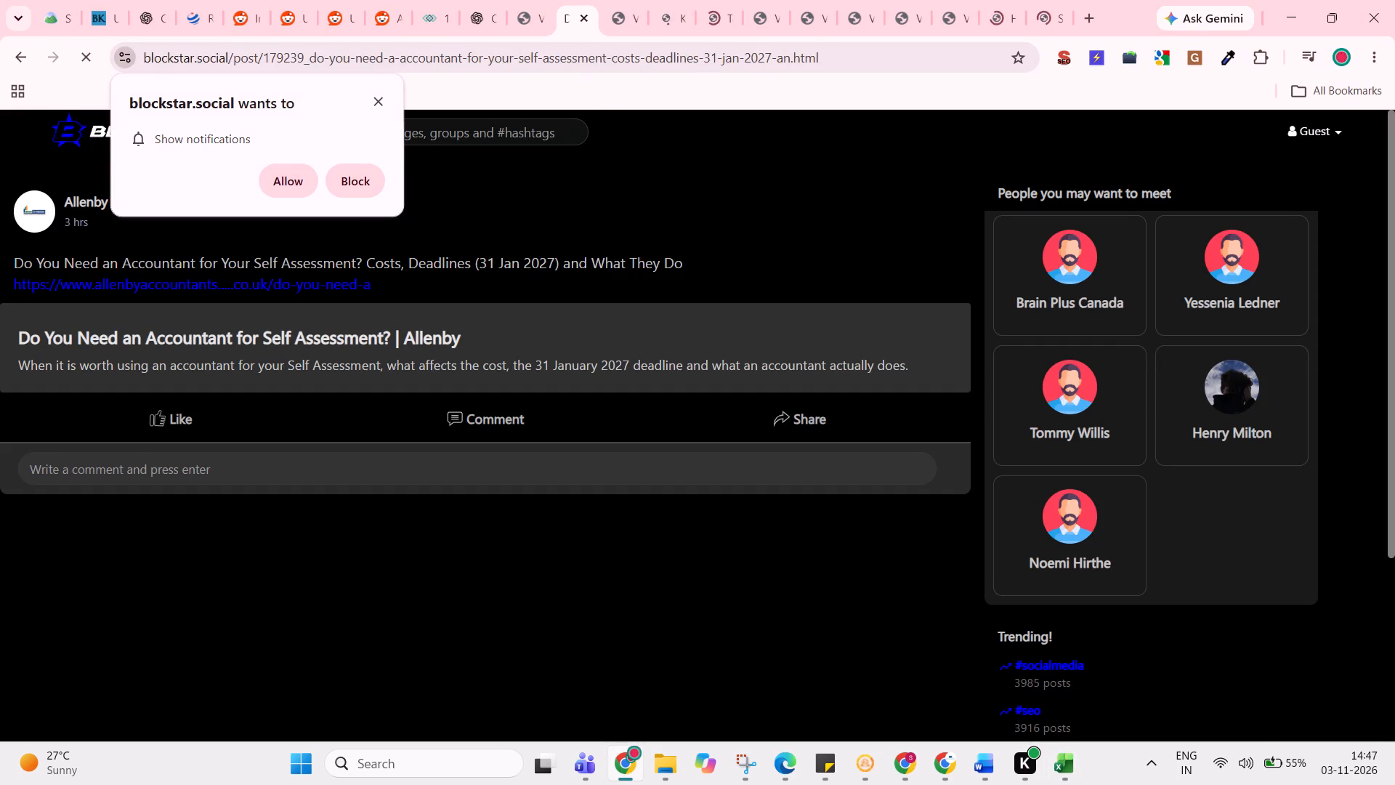
{"action": "left_click", "coordinate": [591, 16]}
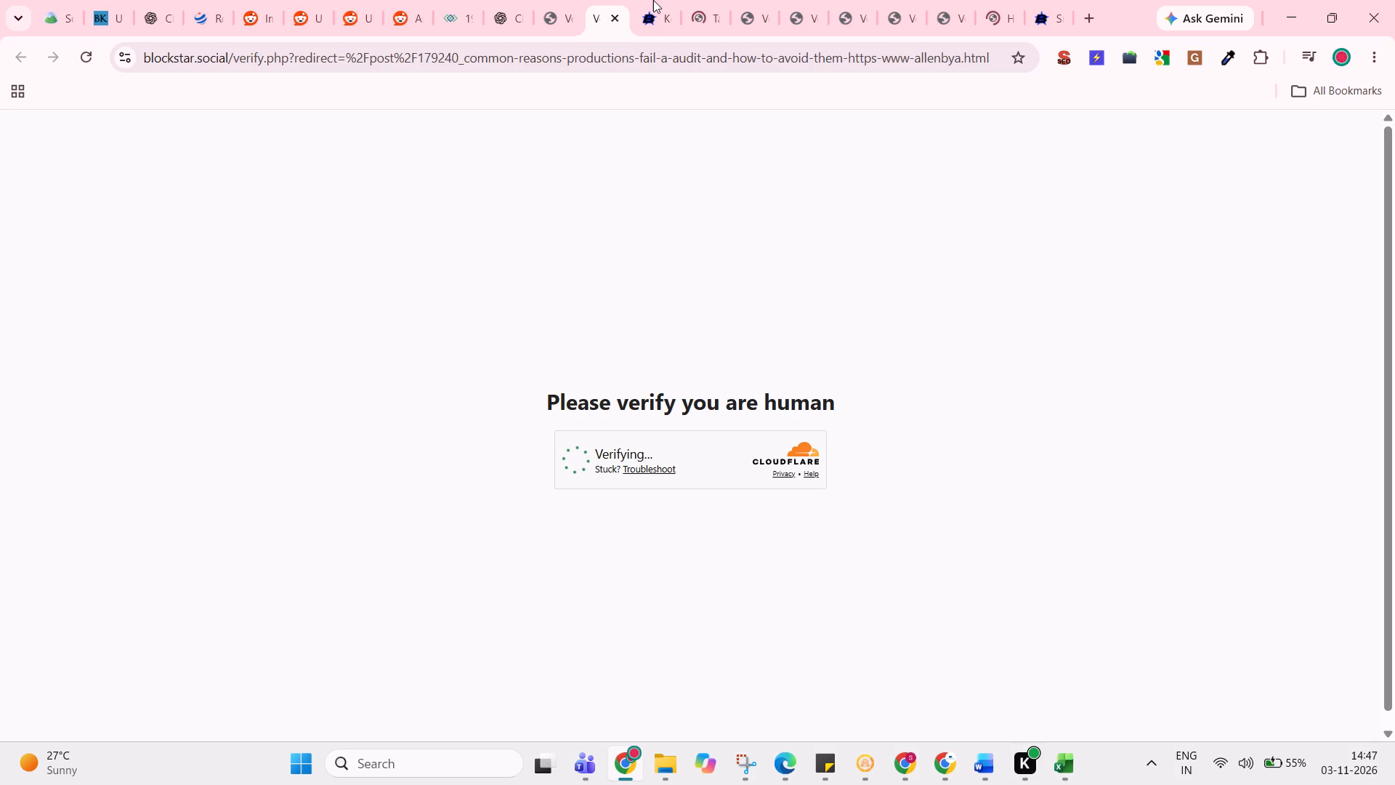
{"action": "left_click", "coordinate": [653, 0]}
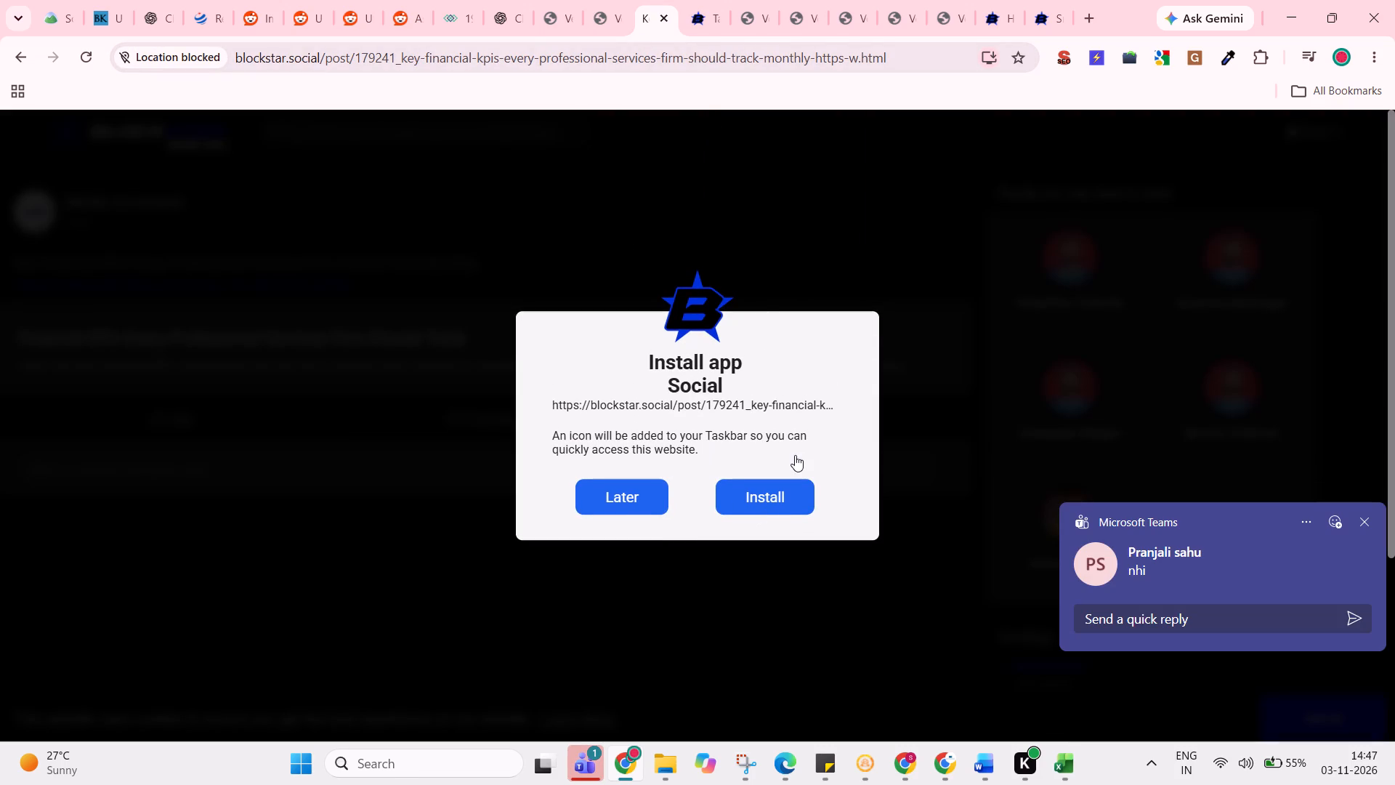
{"action": "left_click", "coordinate": [709, 0]}
{"action": "left_click", "coordinate": [767, 0]}
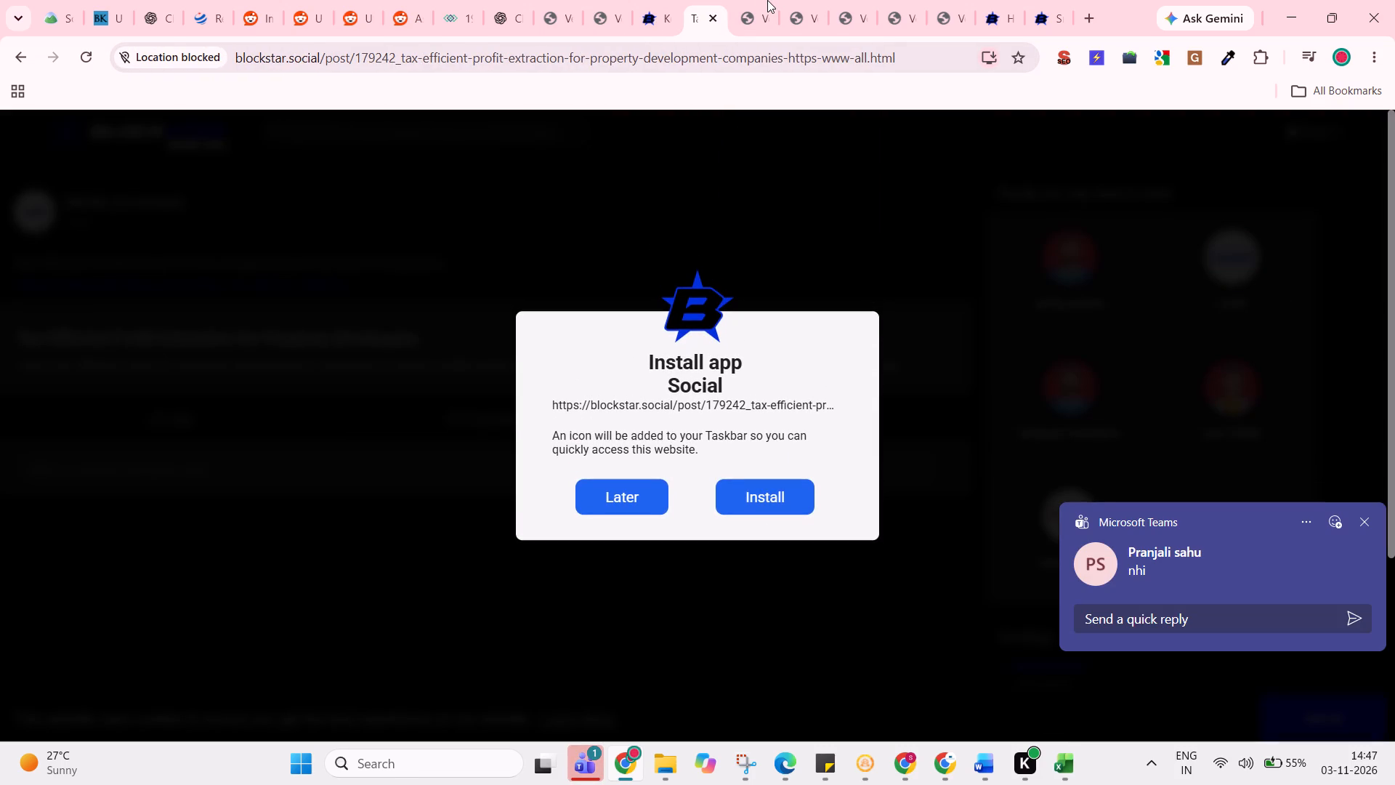
{"action": "left_click", "coordinate": [802, 1]}
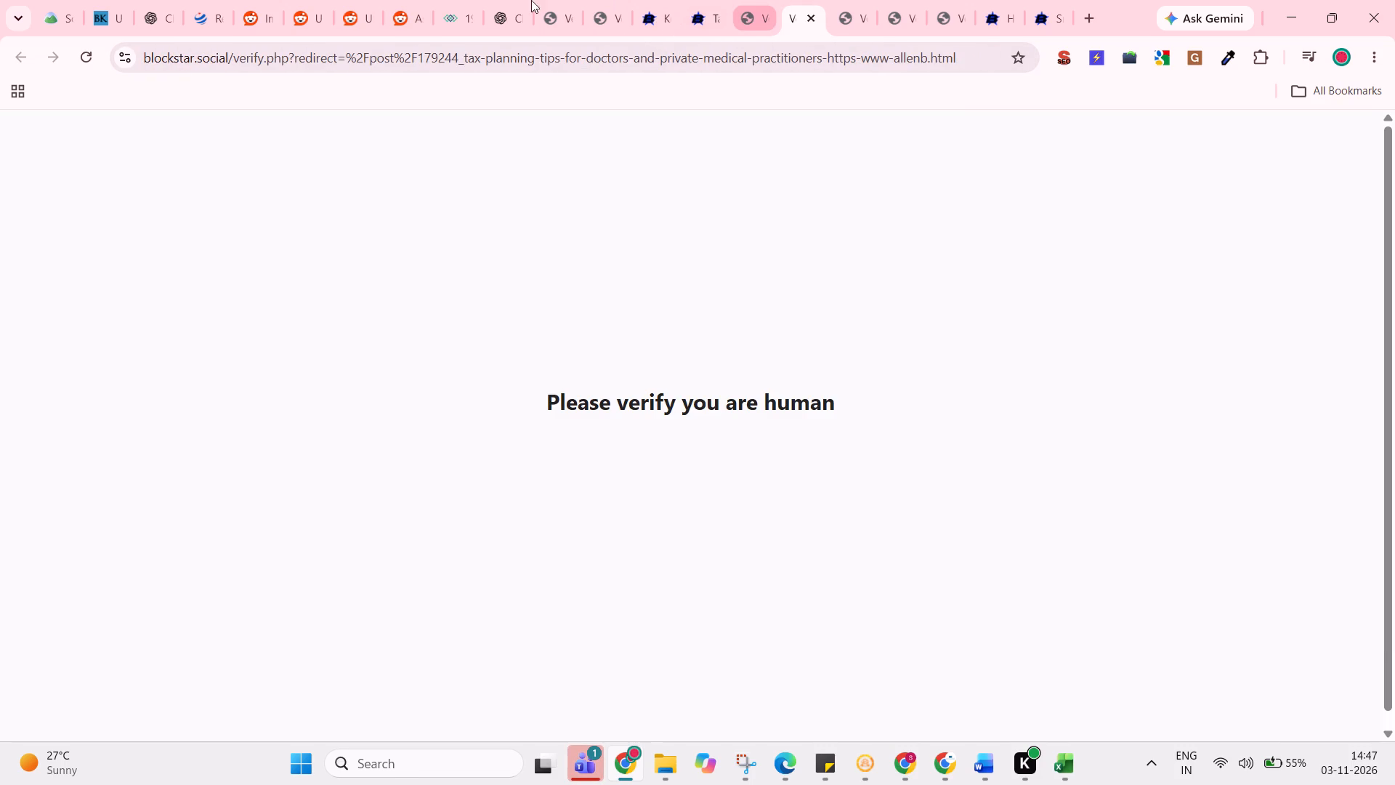
{"action": "left_click", "coordinate": [505, 0]}
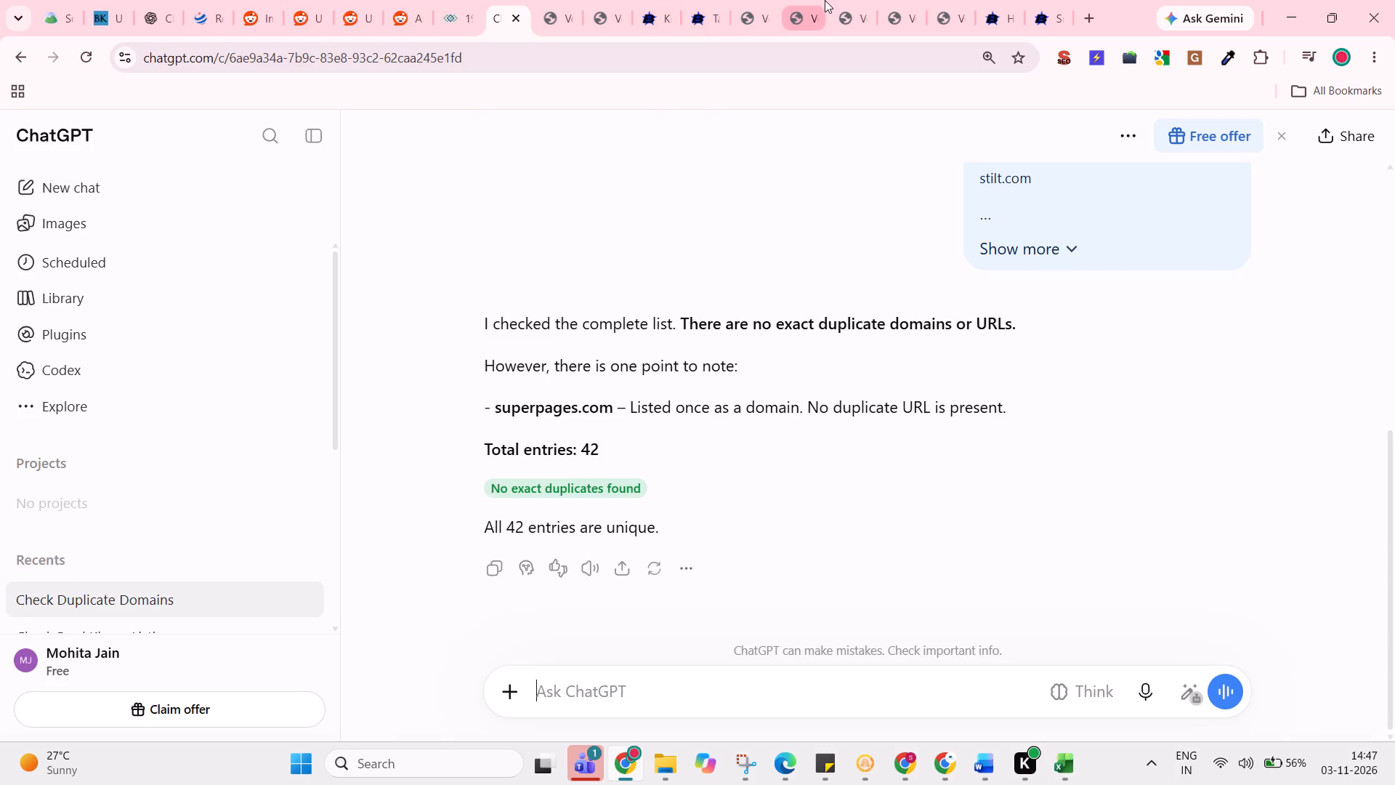
{"action": "left_click", "coordinate": [825, 0]}
{"action": "left_click", "coordinate": [859, 8]}
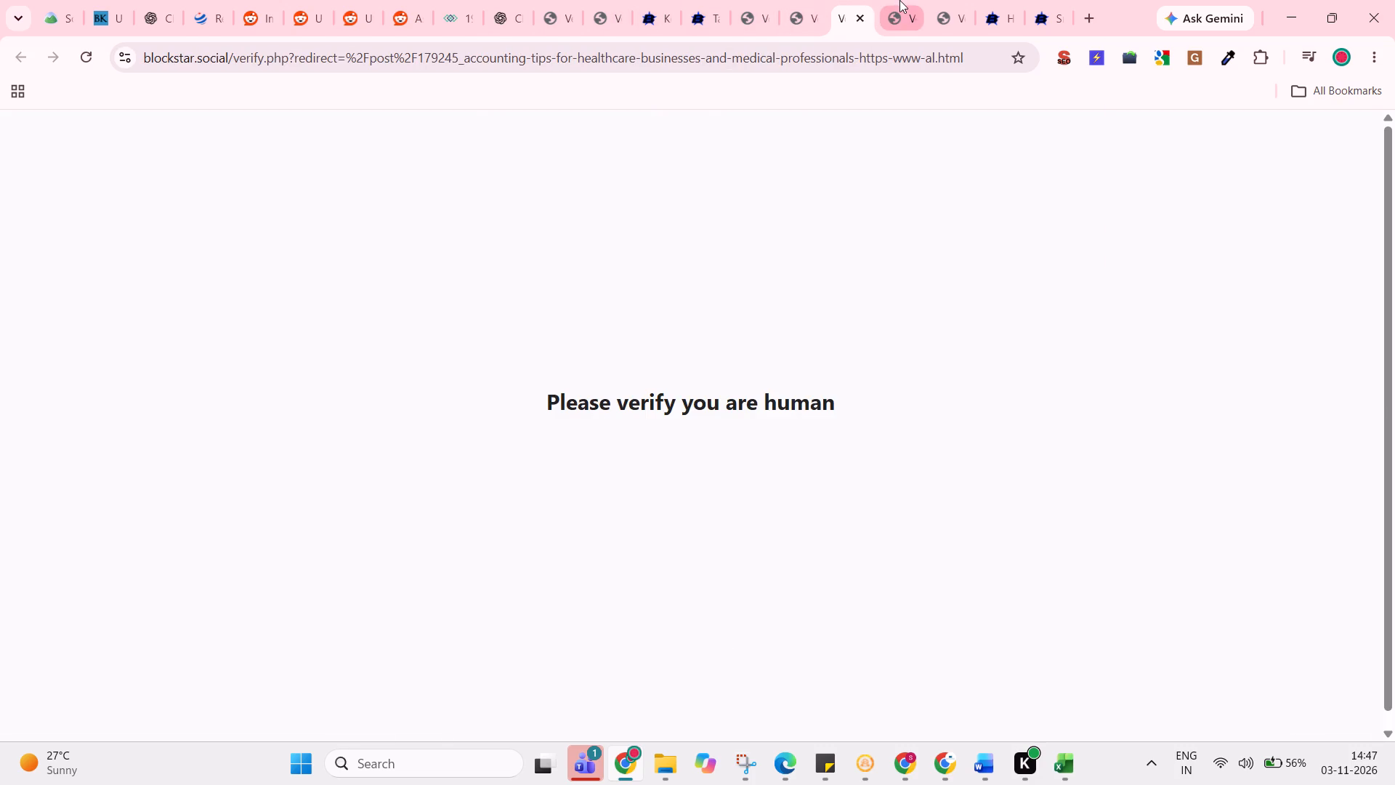
{"action": "left_click", "coordinate": [899, 0]}
{"action": "left_click", "coordinate": [940, 1]}
{"action": "left_click", "coordinate": [1002, 2]}
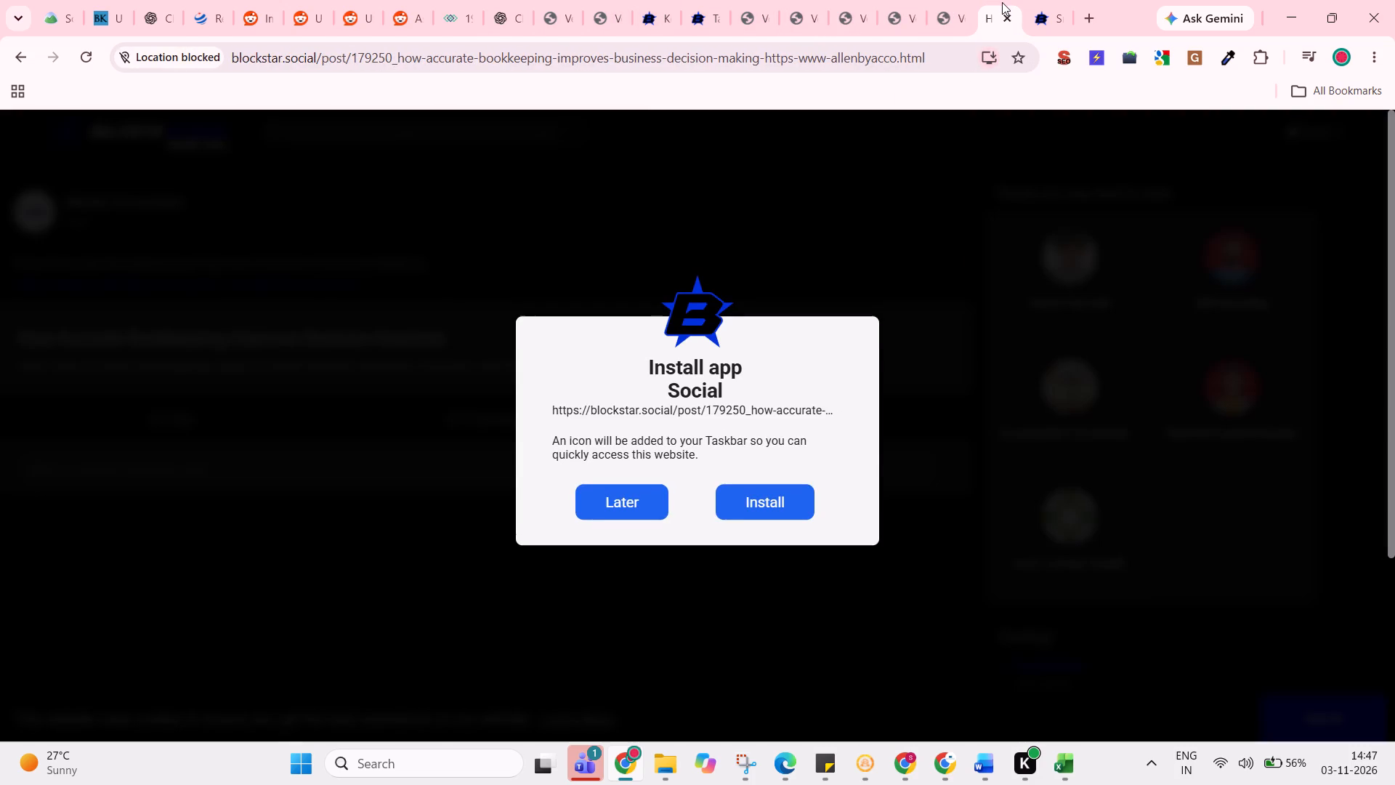
{"action": "left_click", "coordinate": [1050, 1]}
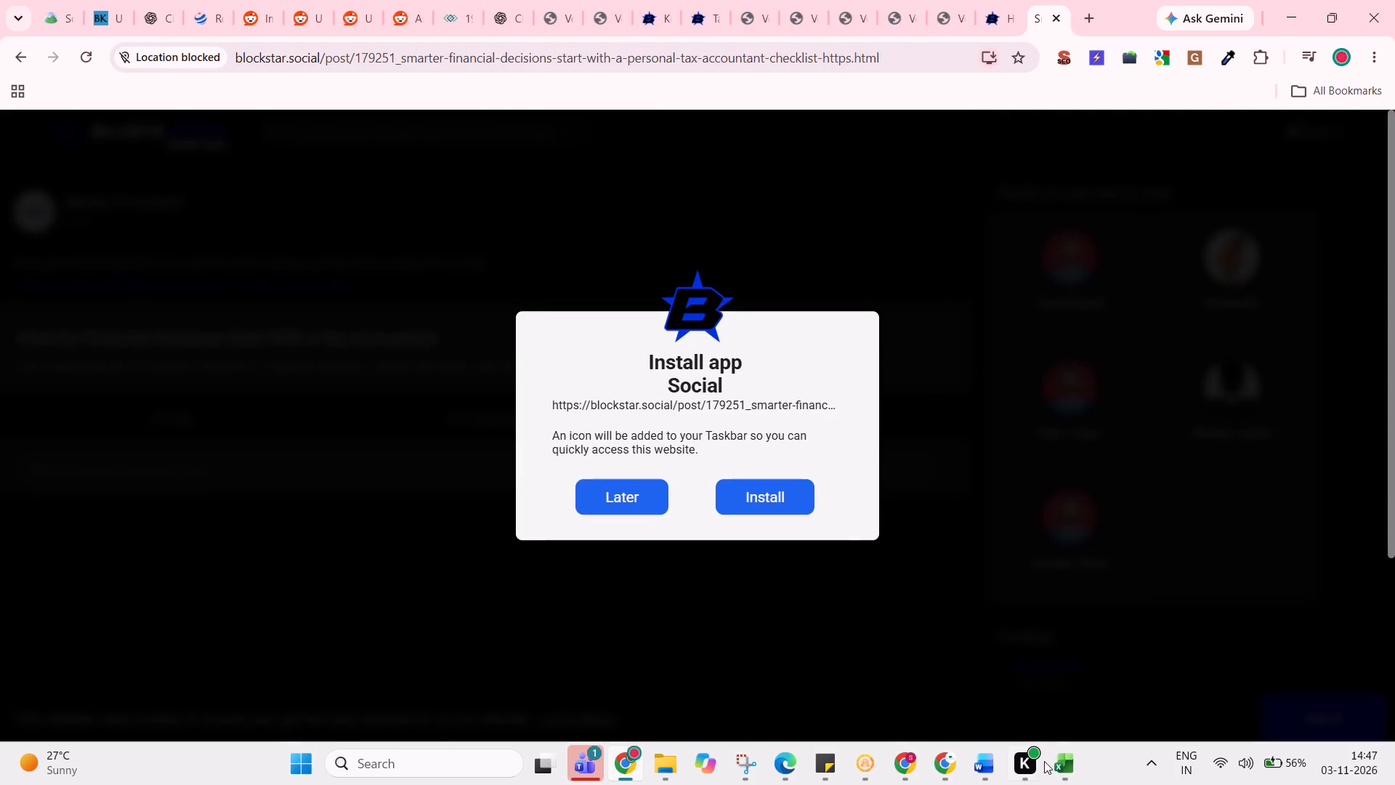
Switch to the Link Building Reports workbook in Excel and save it with the On Site Blog Promotion sheet open.
{"action": "left_click", "coordinate": [1067, 764]}
{"action": "left_click", "coordinate": [434, 350]}
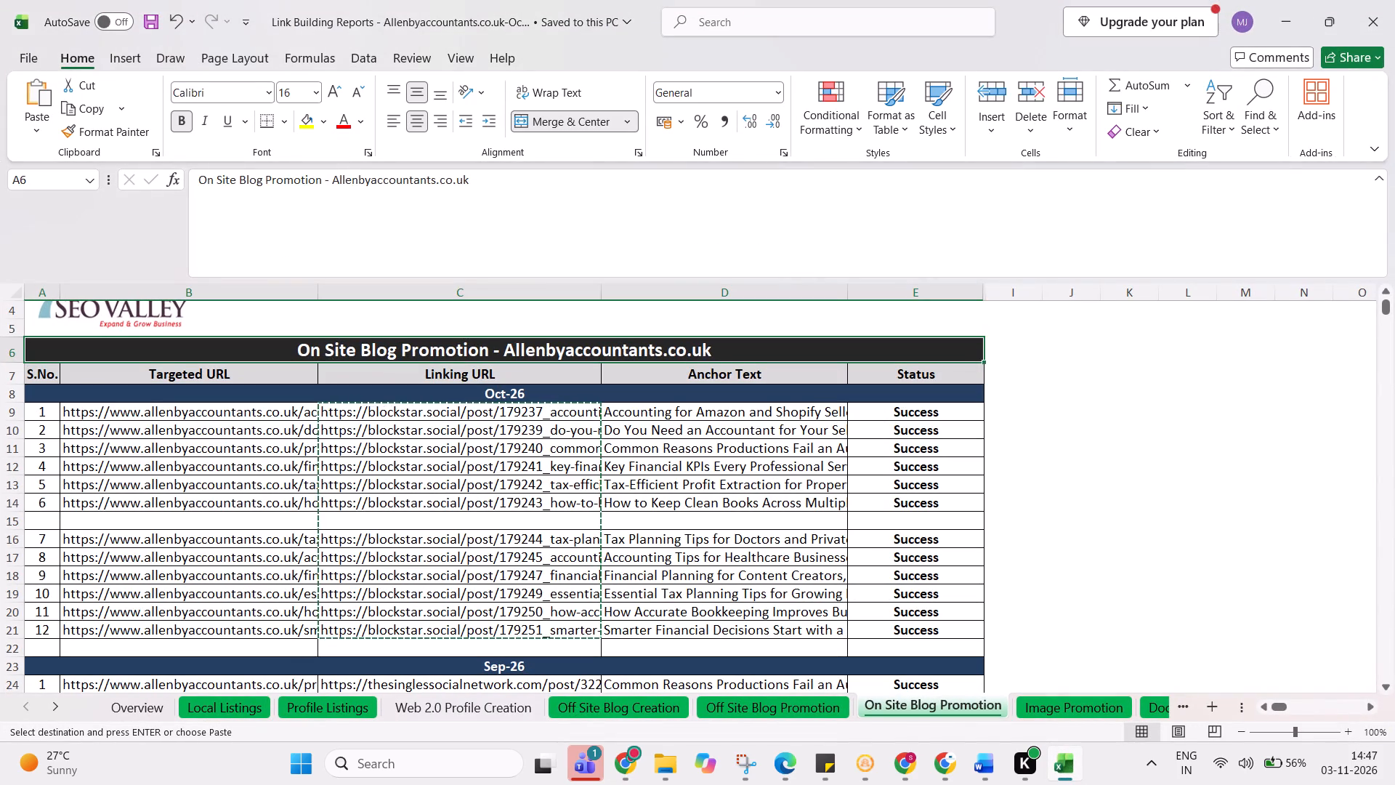
{"action": "key", "text": "ctrl+s"}
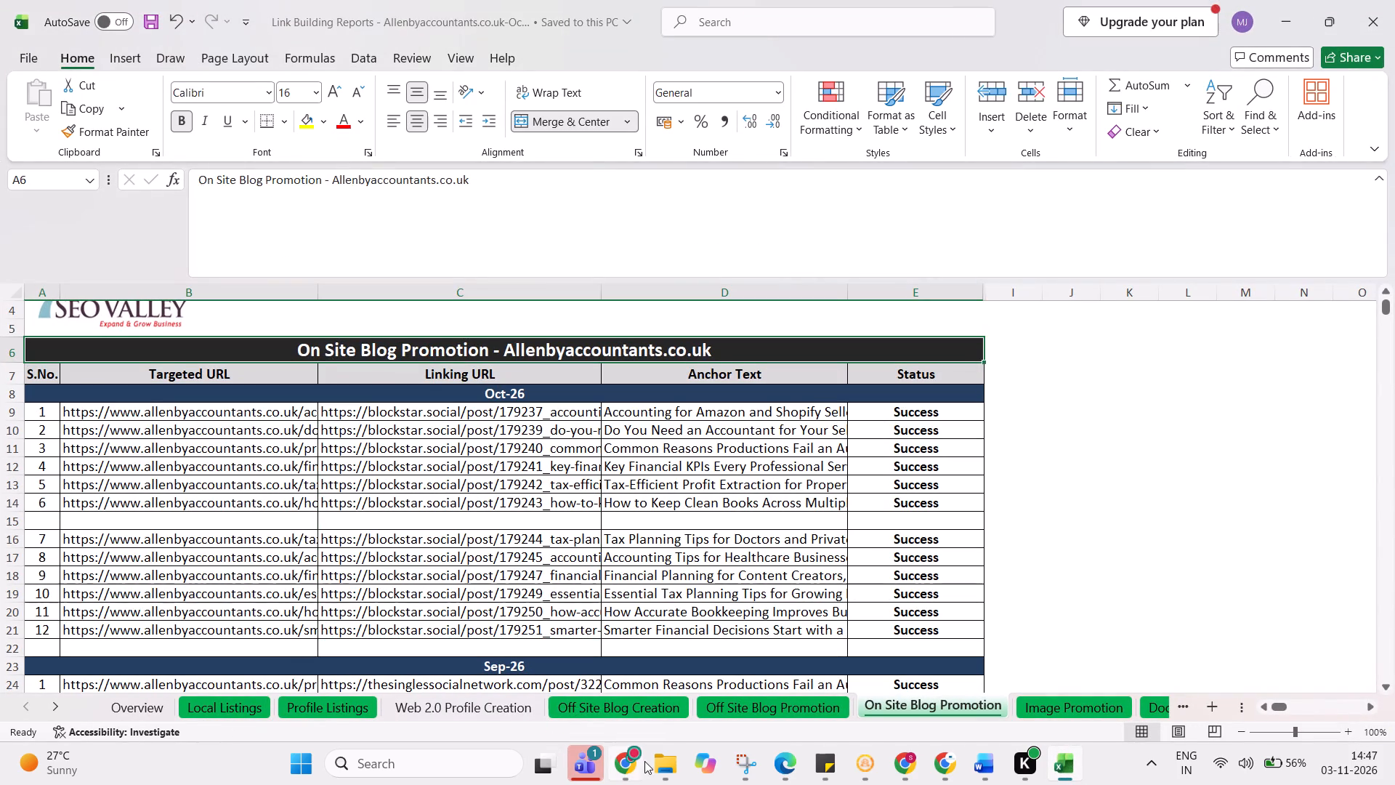
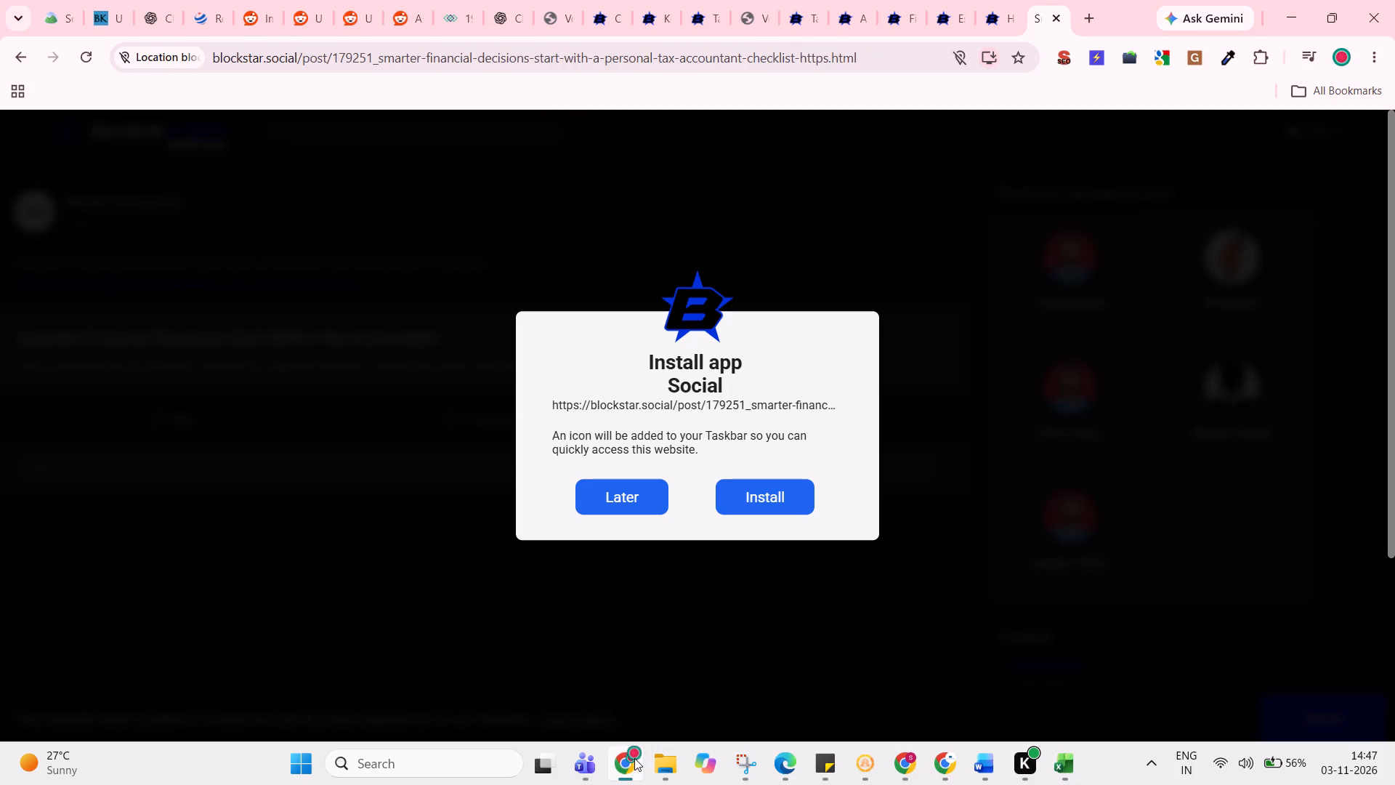
Recheck the first blockstar.social posts and close the blockstar.social tabs, leaving only the personal tax accountant checklist post open.
{"action": "left_click", "coordinate": [563, 0]}
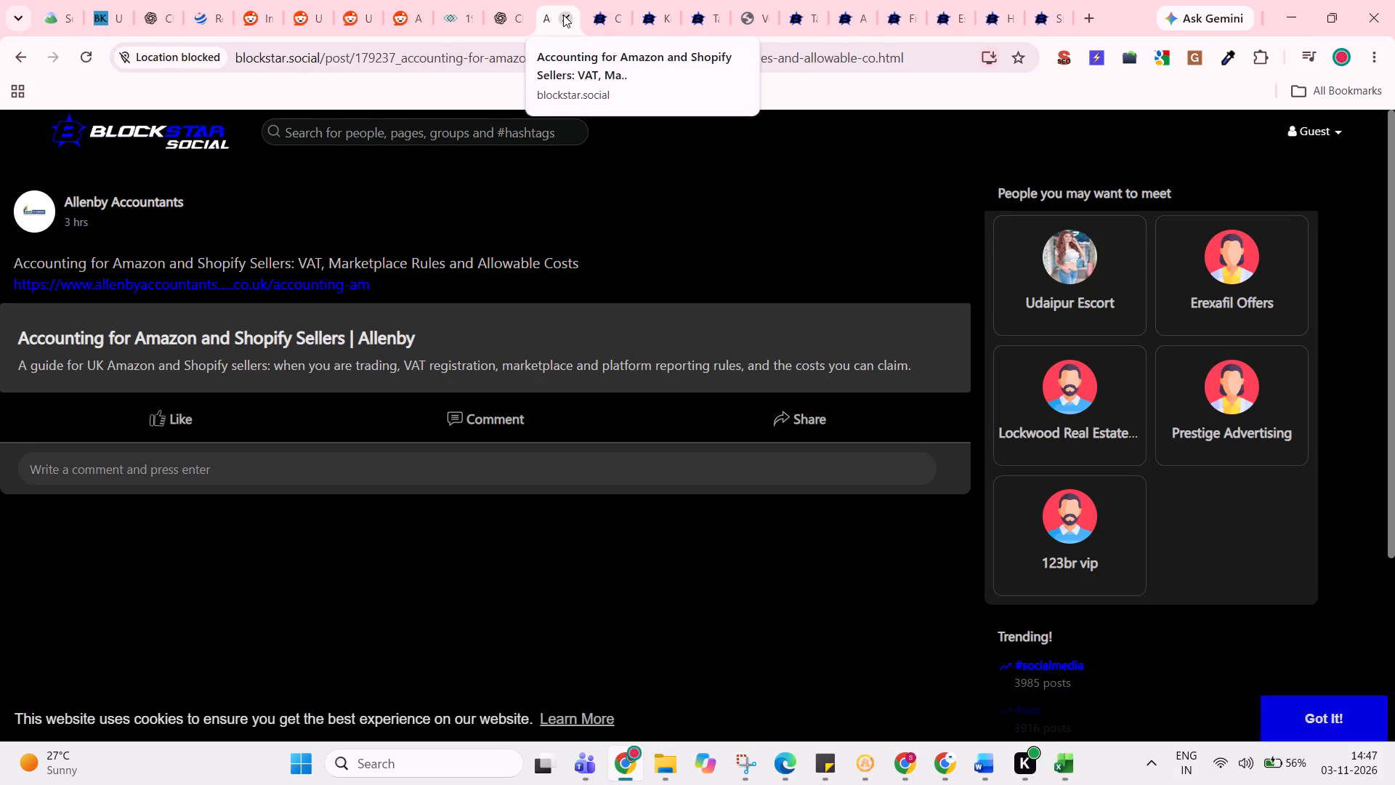
{"action": "left_click", "coordinate": [599, 0]}
{"action": "left_click", "coordinate": [641, 0]}
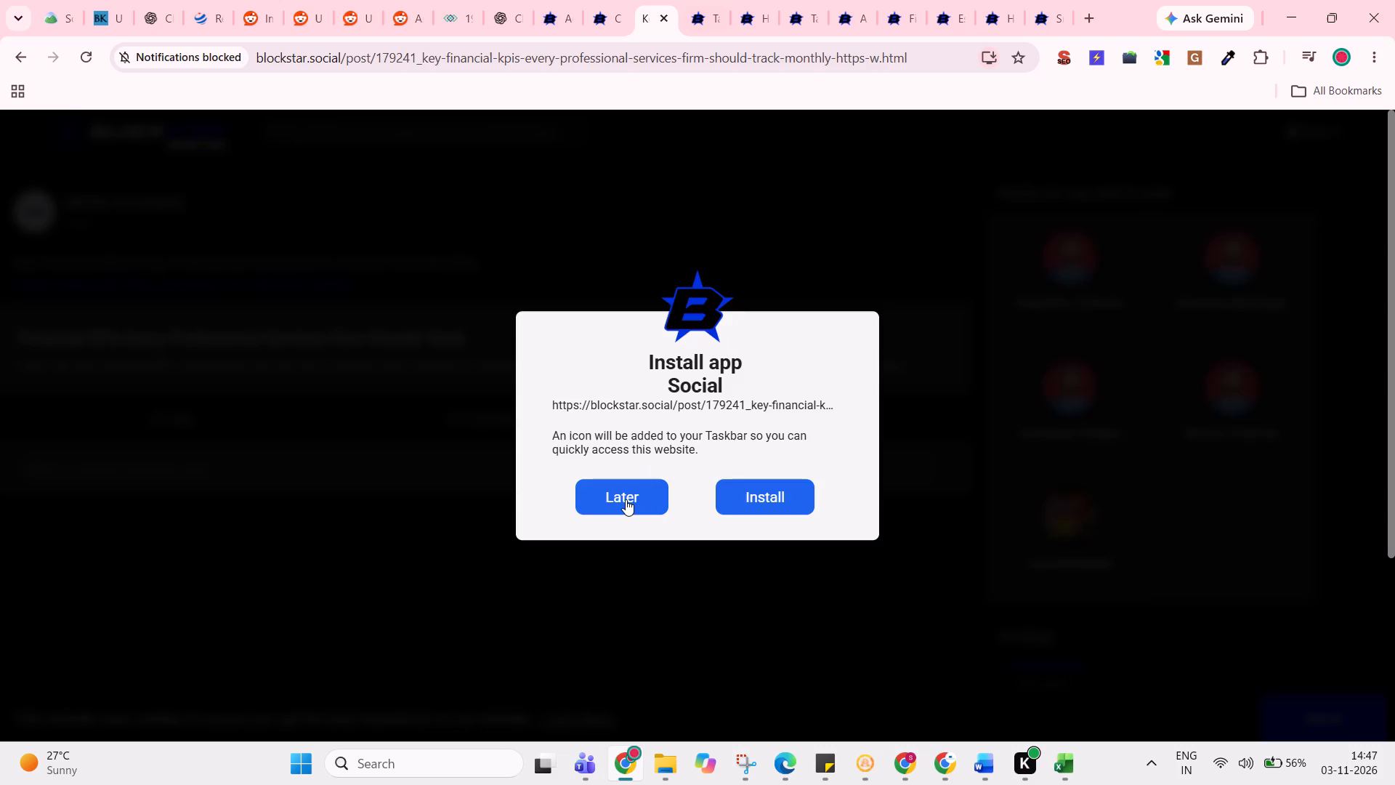
{"action": "left_click", "coordinate": [626, 499]}
{"action": "left_click", "coordinate": [551, 0]}
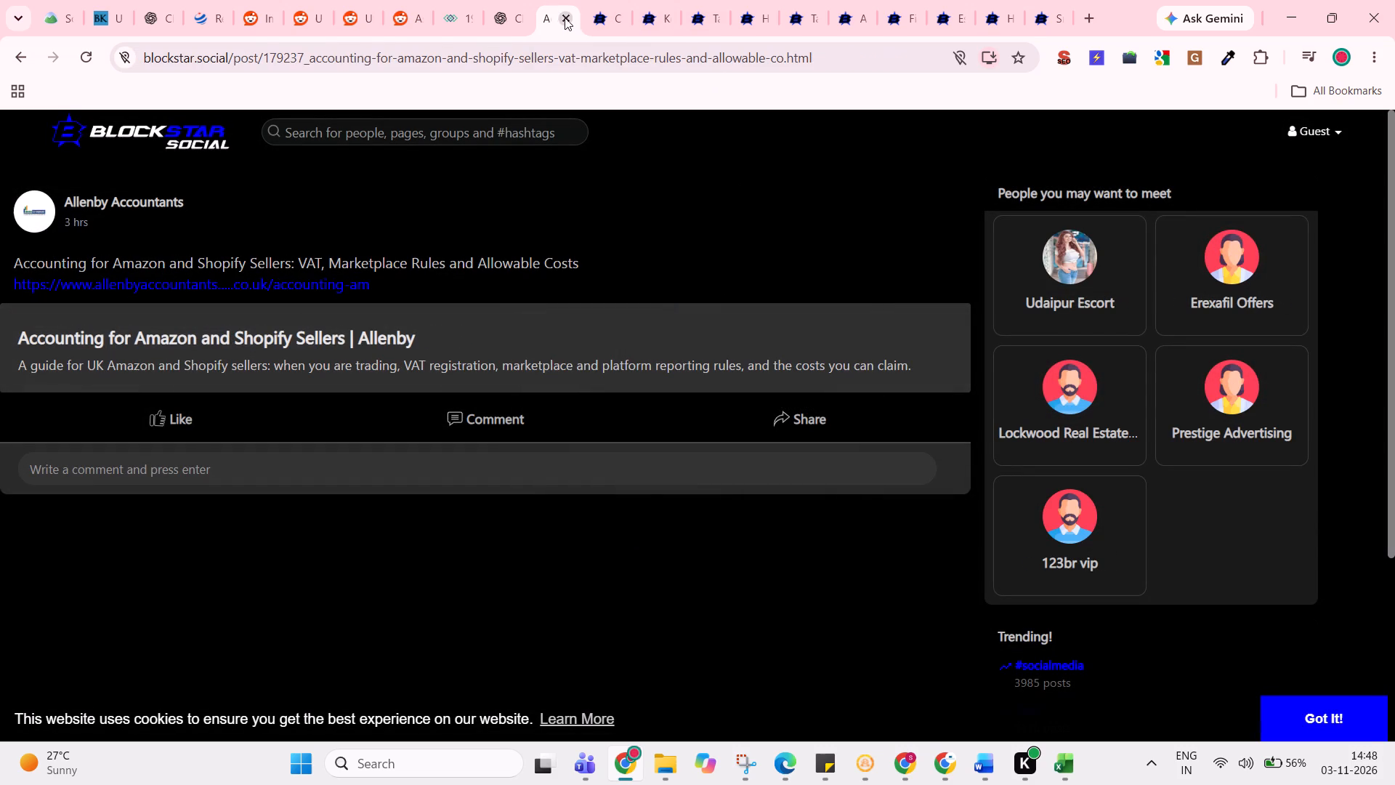
{"action": "triple_click", "coordinate": [566, 21]}
{"action": "double_click", "coordinate": [566, 21]}
{"action": "left_click", "coordinate": [566, 21]}
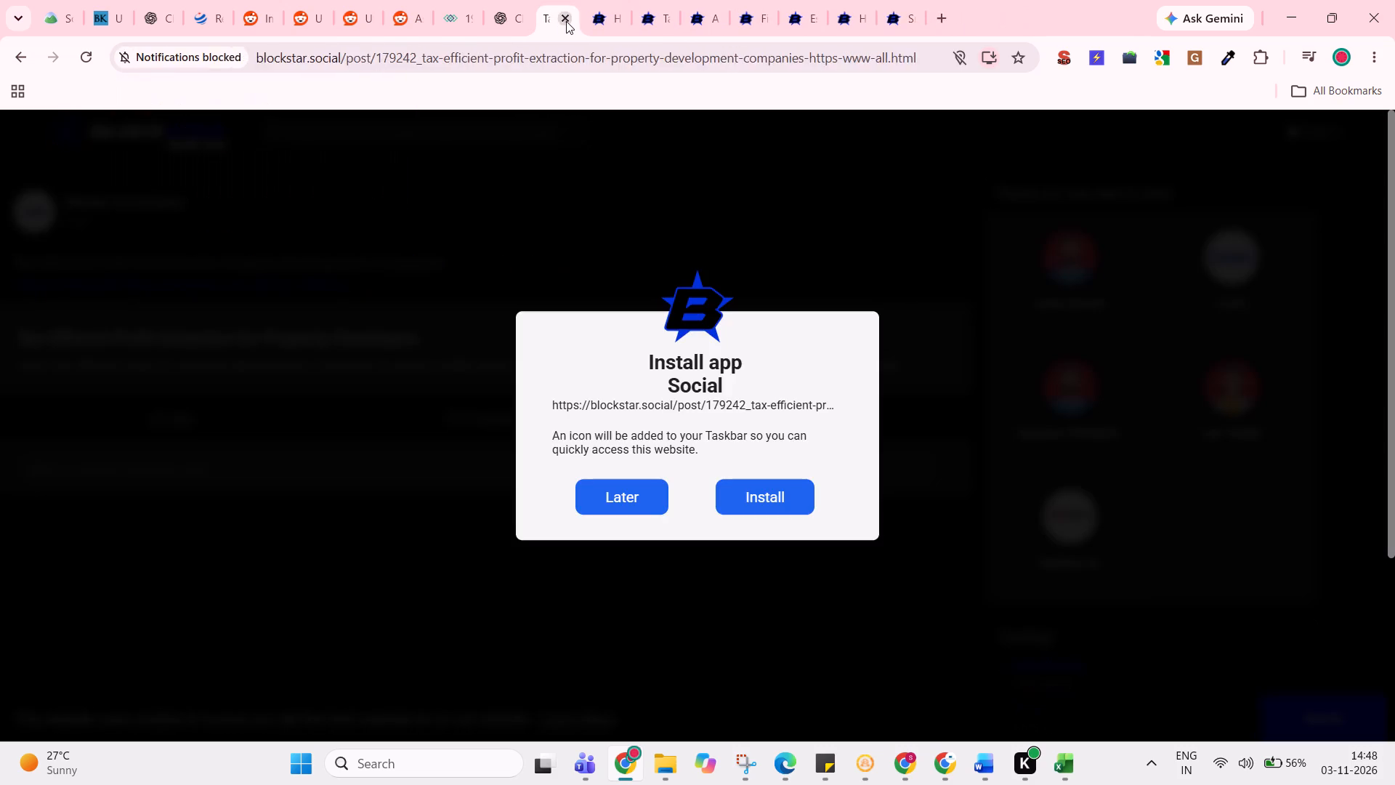
{"action": "left_click", "coordinate": [566, 21]}
{"action": "triple_click", "coordinate": [566, 21]}
{"action": "left_click", "coordinate": [566, 21]}
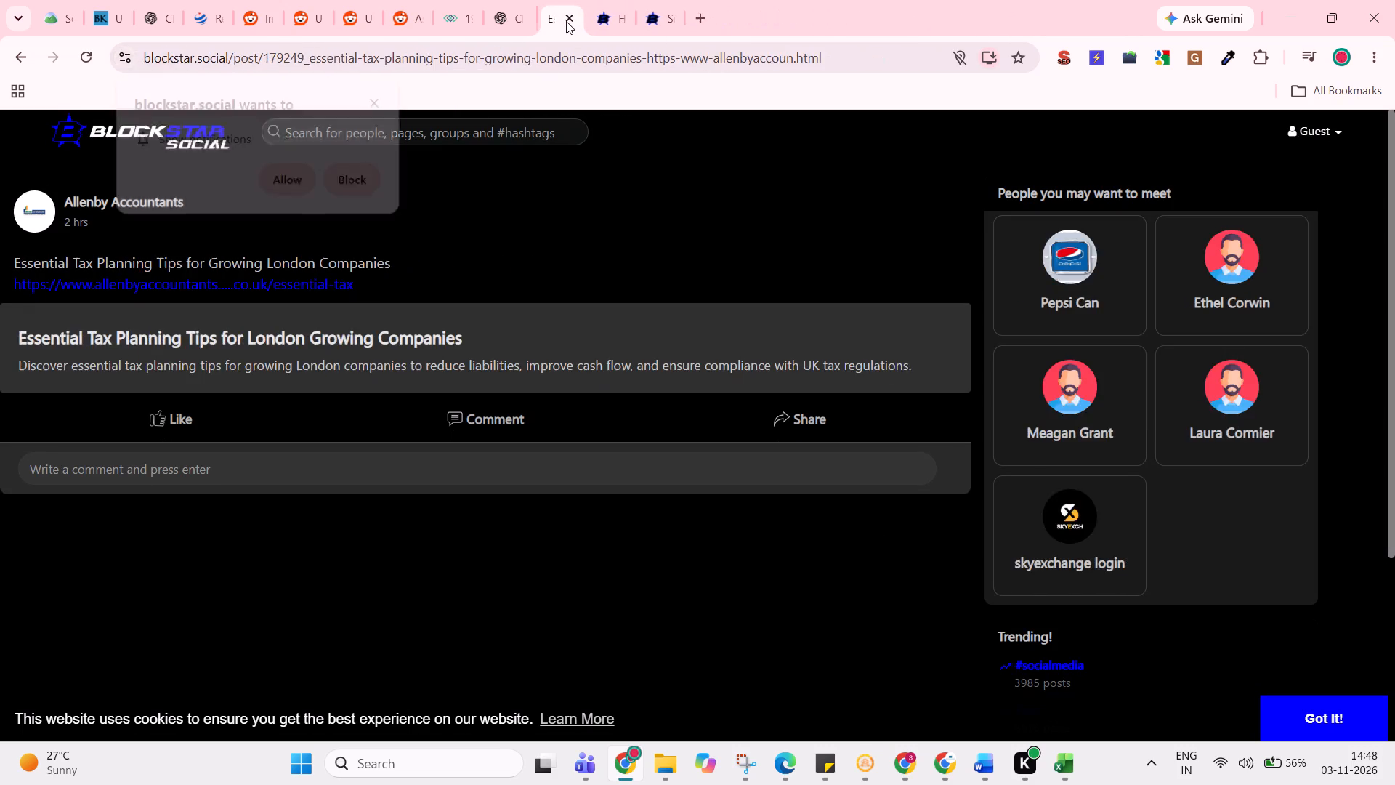
{"action": "left_click", "coordinate": [566, 21]}
{"action": "left_click", "coordinate": [618, 502]}
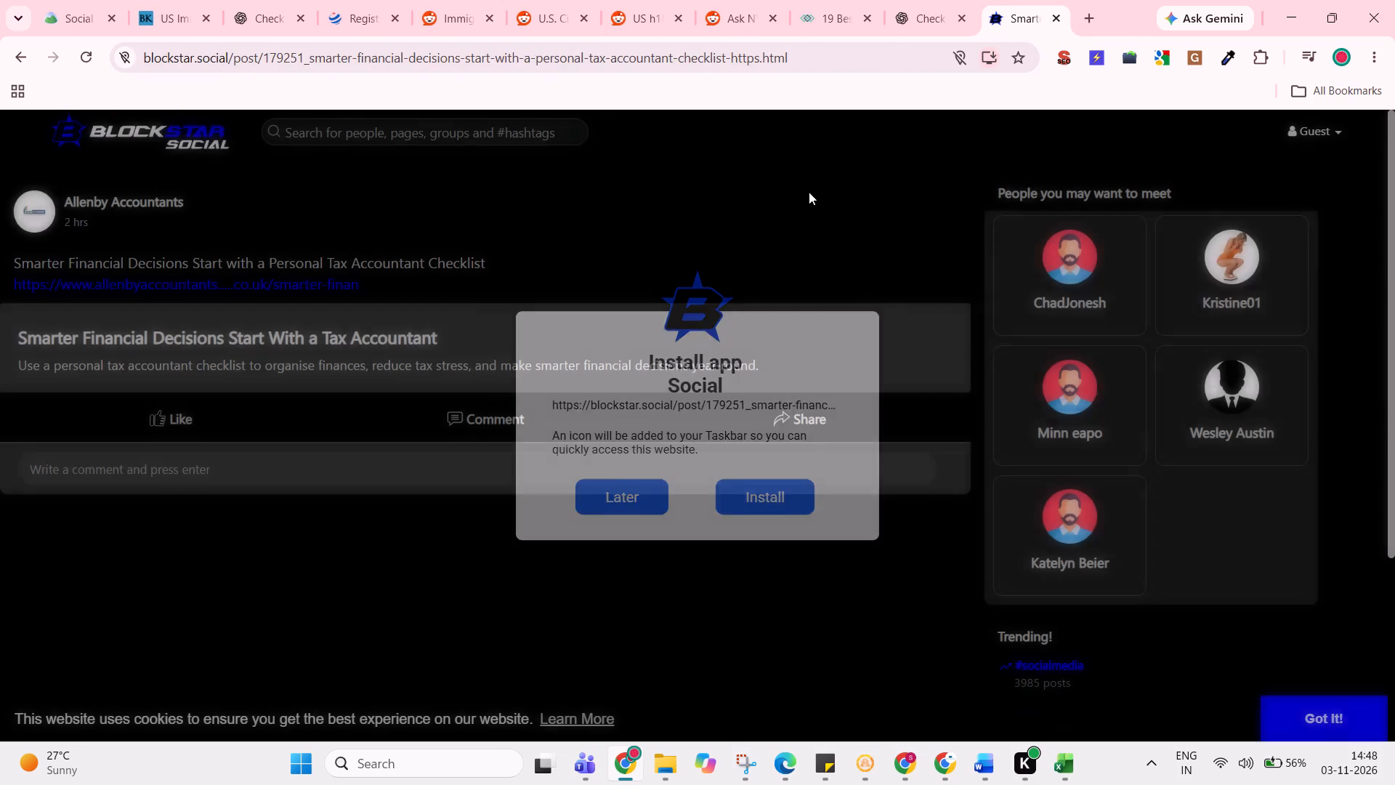
{"action": "left_click", "coordinate": [1048, 18]}
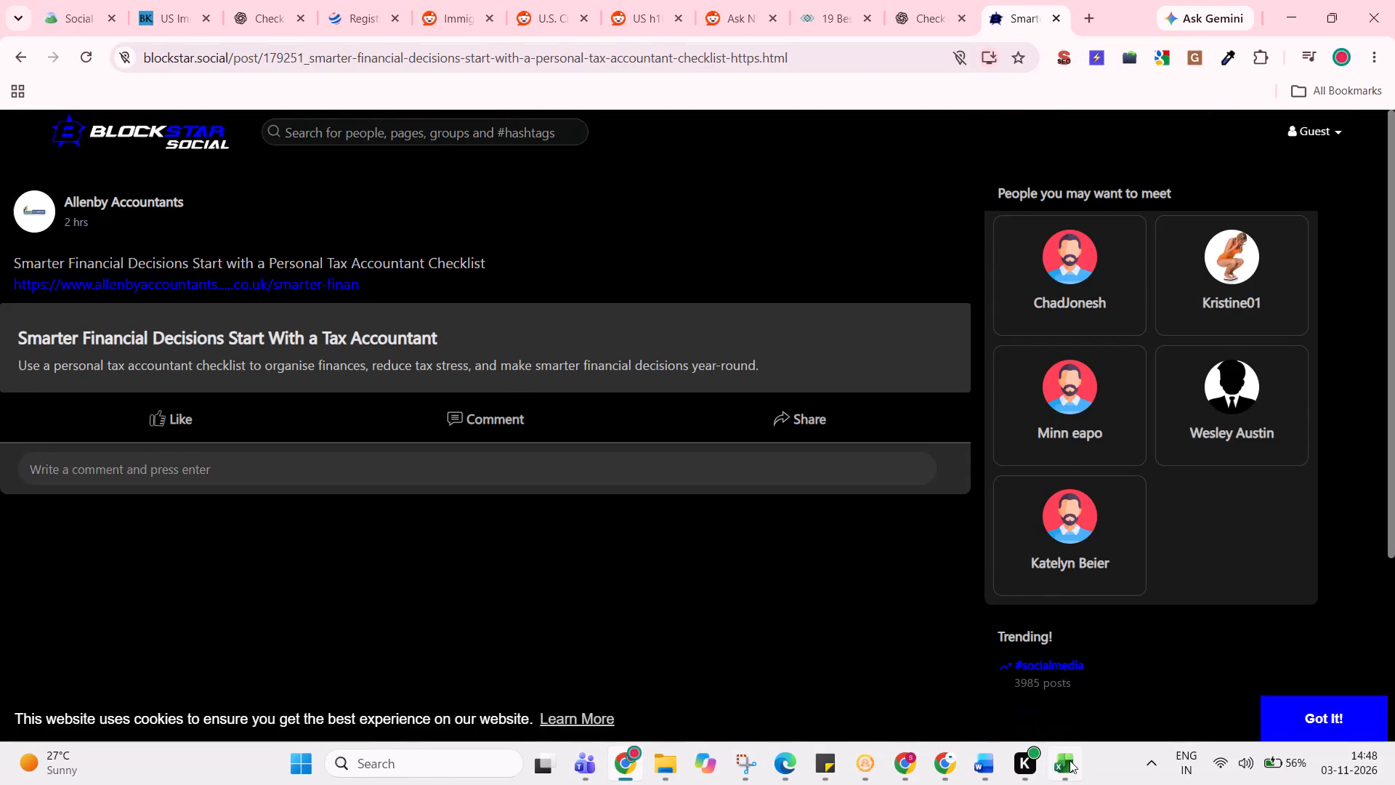
Switch to the Excel link building report, select the On Site Blog Promotion title cell, and save the workbook.
{"action": "left_click", "coordinate": [1069, 762]}
{"action": "left_click", "coordinate": [556, 339]}
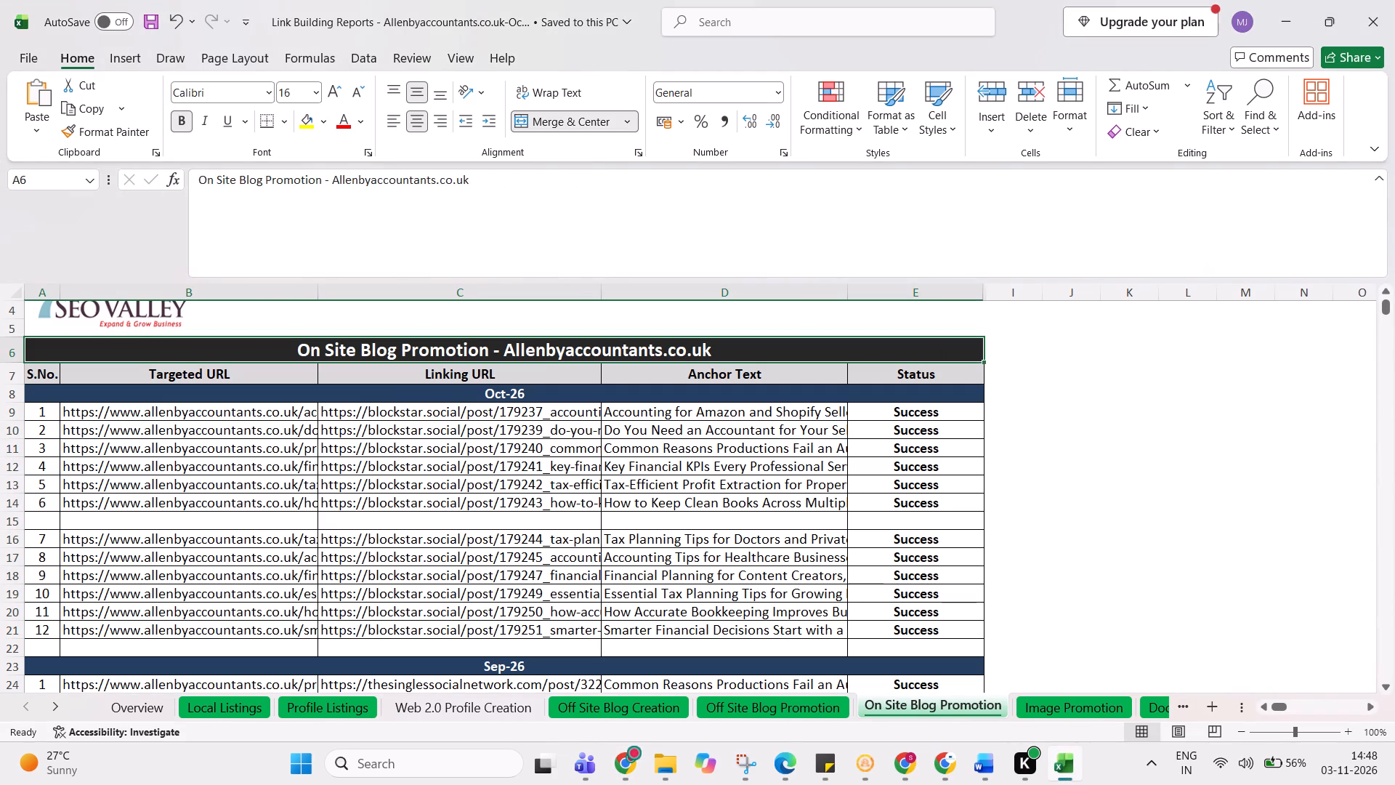
{"action": "key", "text": "ctrl+s"}
Review the Oct-26 Linking URLs on the Off Site Blog Promotion sheet and return the selection to its title cell.
{"action": "left_click", "coordinate": [795, 706]}
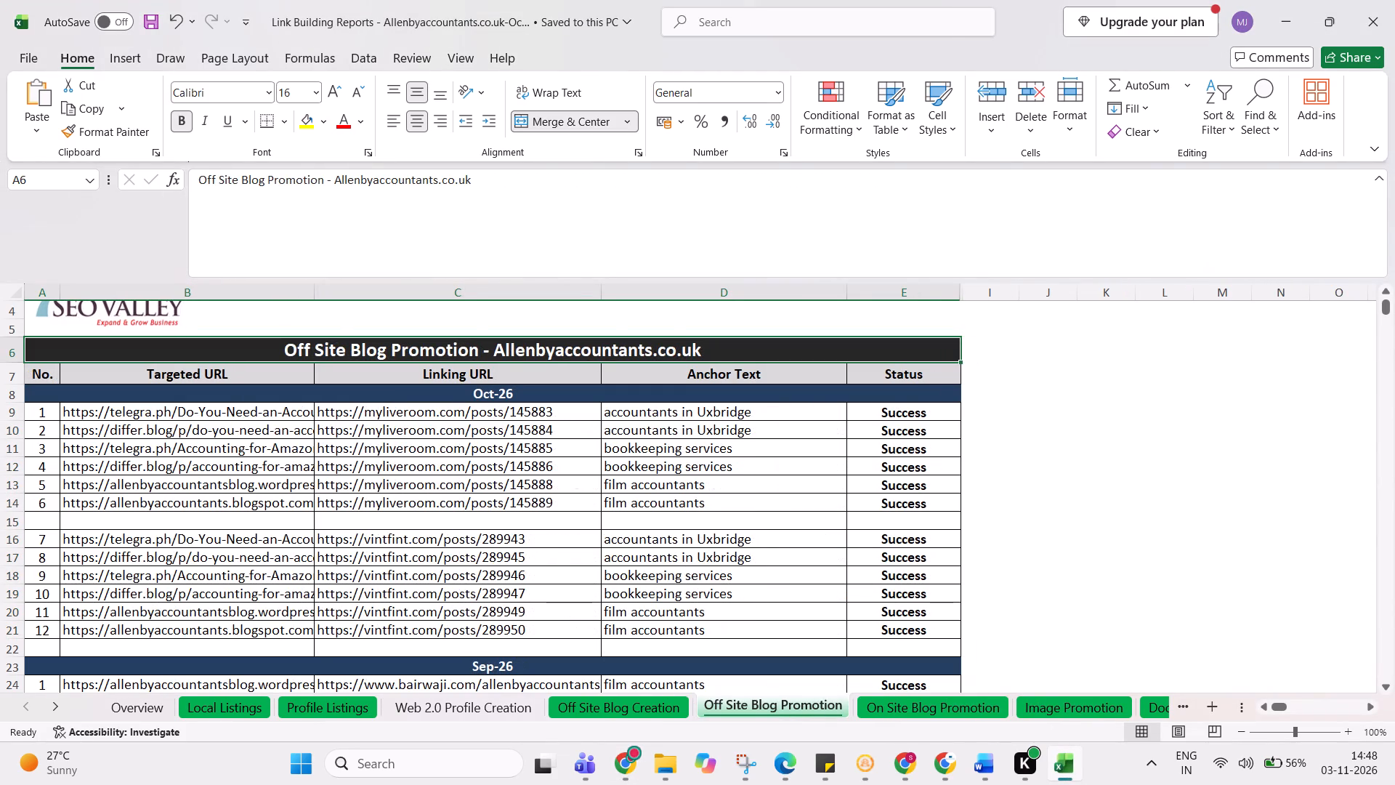
{"action": "left_click_drag", "start_coordinate": [497, 414], "coordinate": [500, 631]}
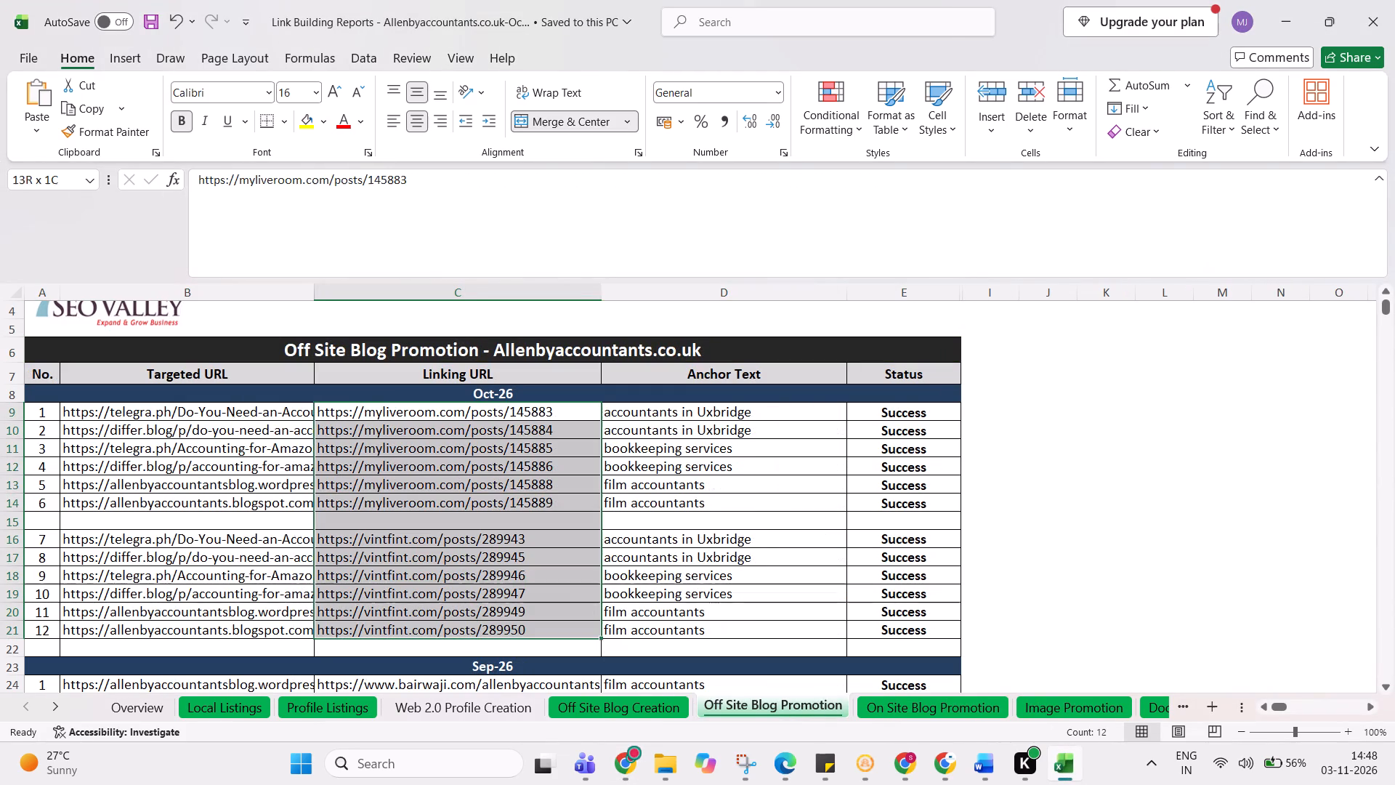
{"action": "left_click_drag", "start_coordinate": [500, 631], "coordinate": [501, 644]}
{"action": "left_click", "coordinate": [501, 644]}
{"action": "left_click", "coordinate": [433, 346]}
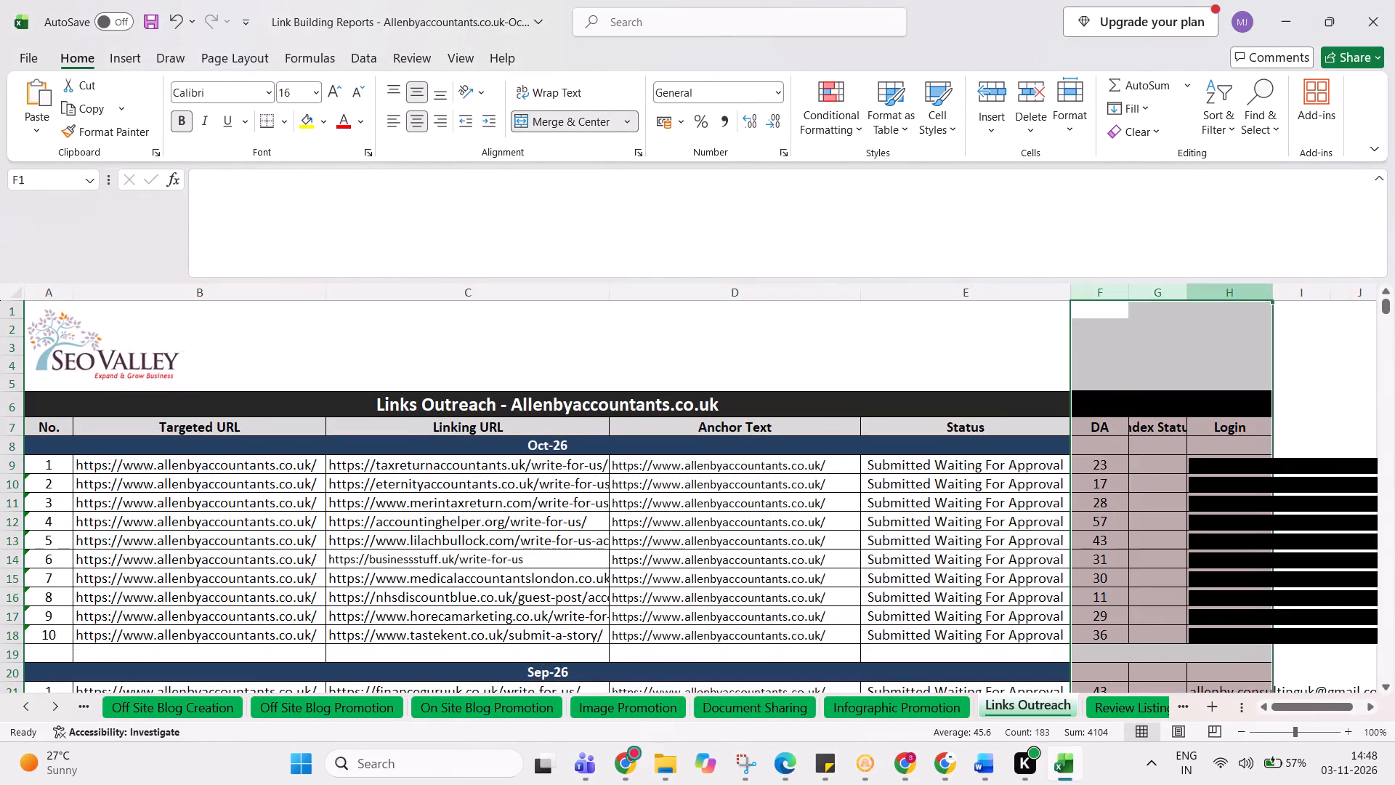
{"action": "right_click", "coordinate": [1214, 420]}
{"action": "left_click", "coordinate": [1101, 387]}
{"action": "left_click", "coordinate": [903, 397]}
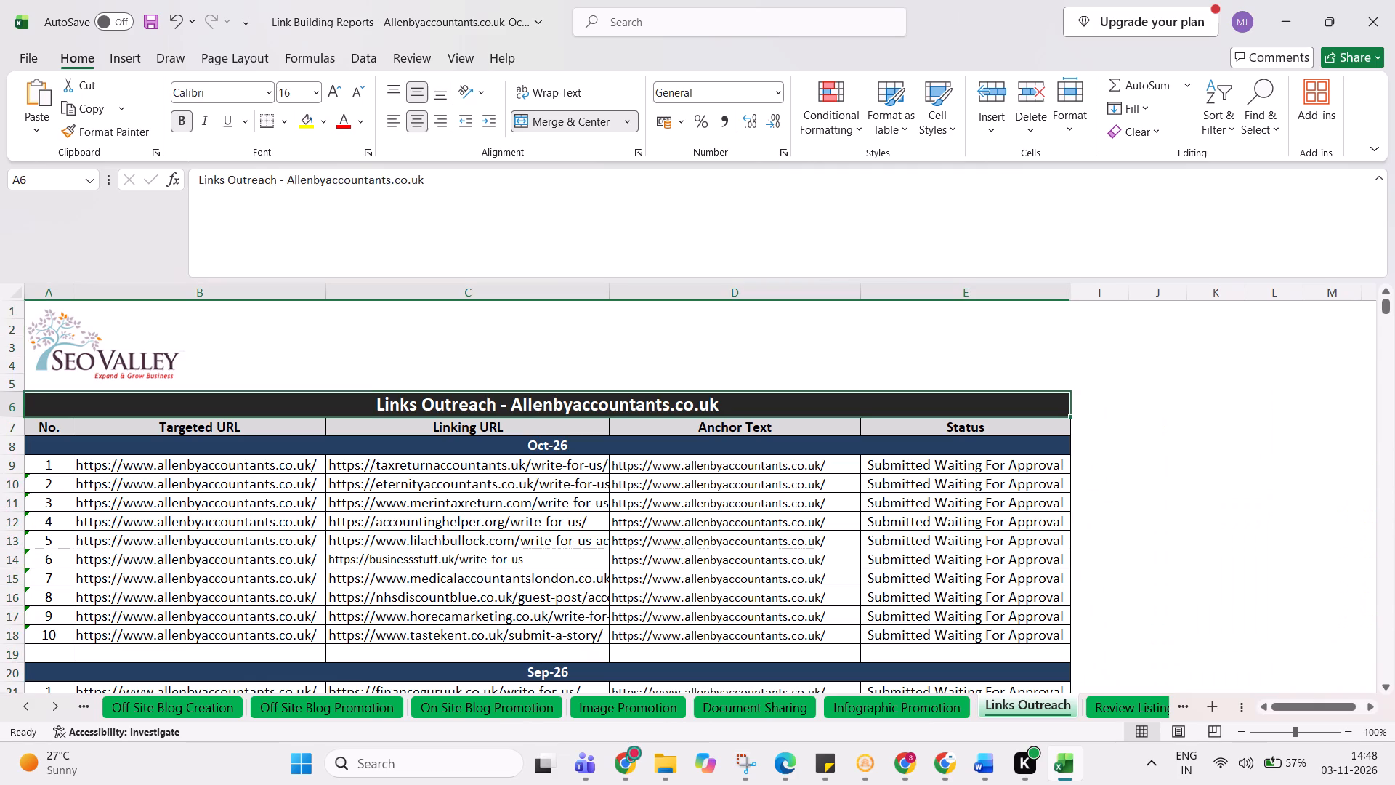
{"action": "key", "text": "ctrl+s"}
Save the link building workbook with the Review Listings sheet active and close it.
{"action": "left_click", "coordinate": [1116, 713]}
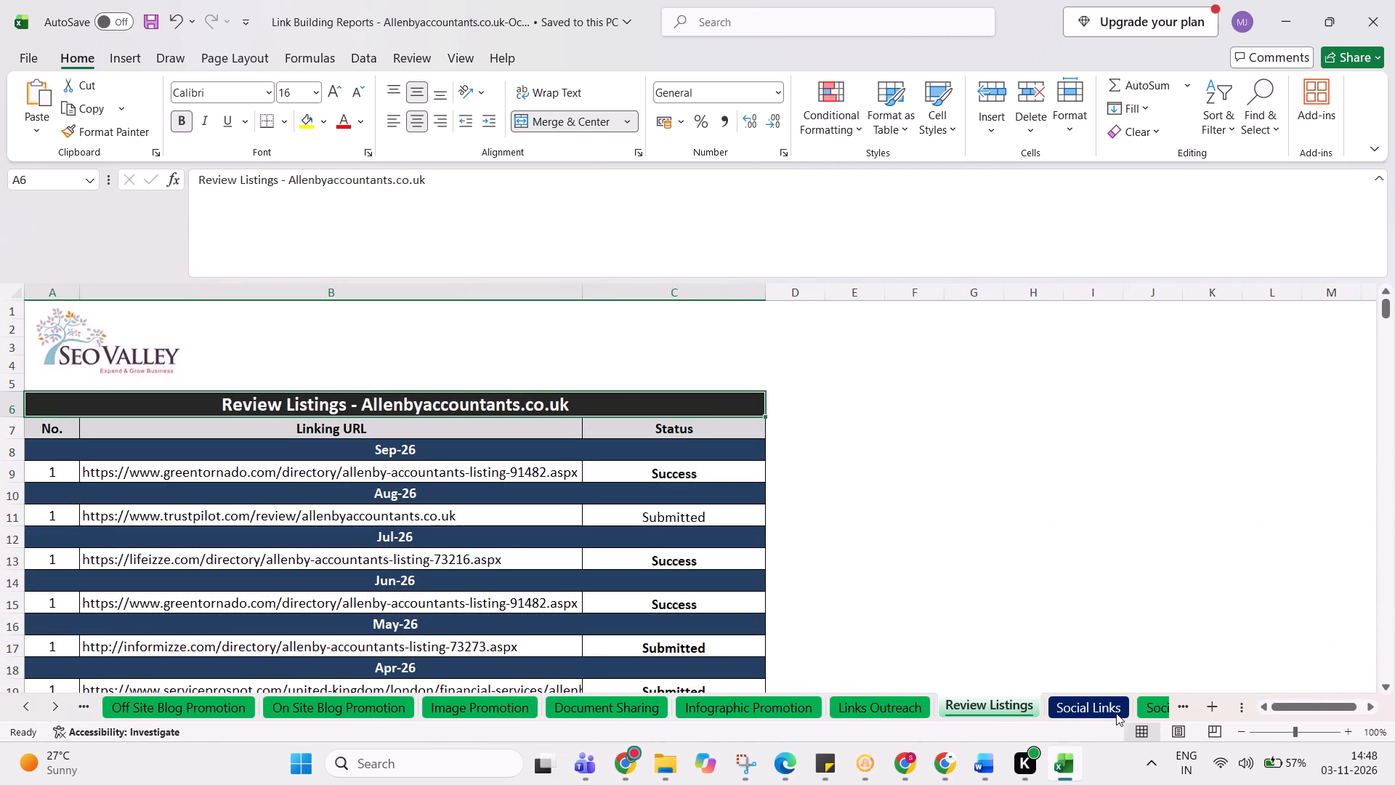
{"action": "key", "text": "ctrl+s"}
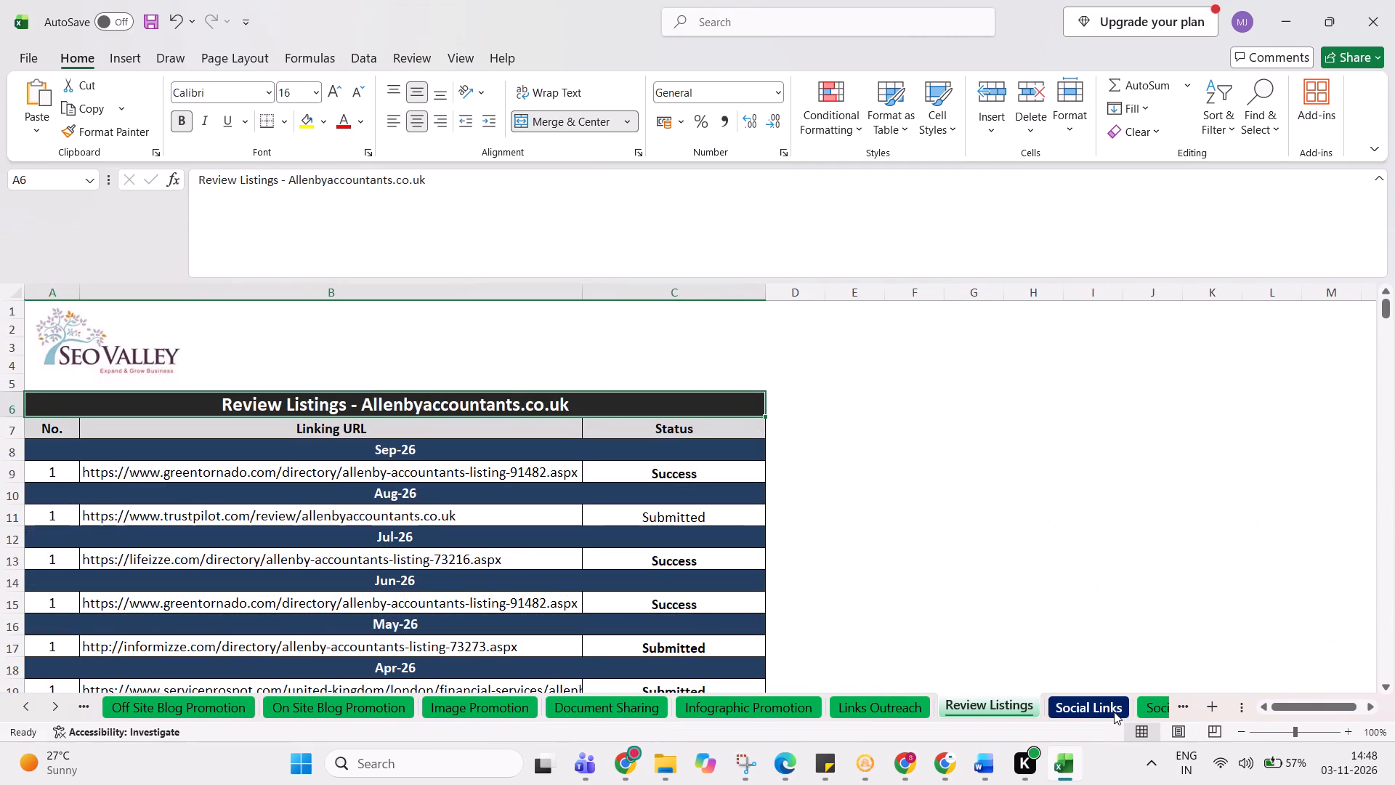
{"action": "left_click", "coordinate": [1381, 8]}
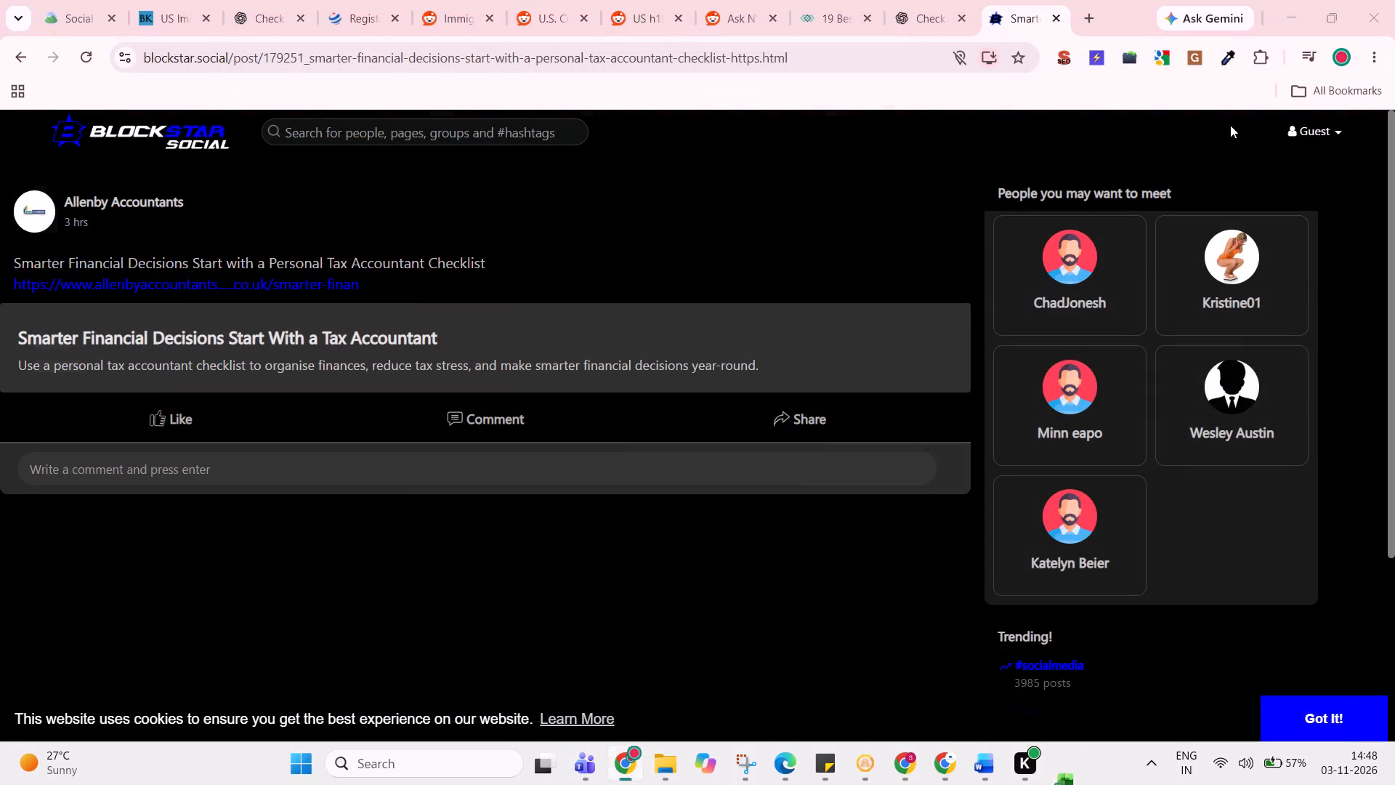
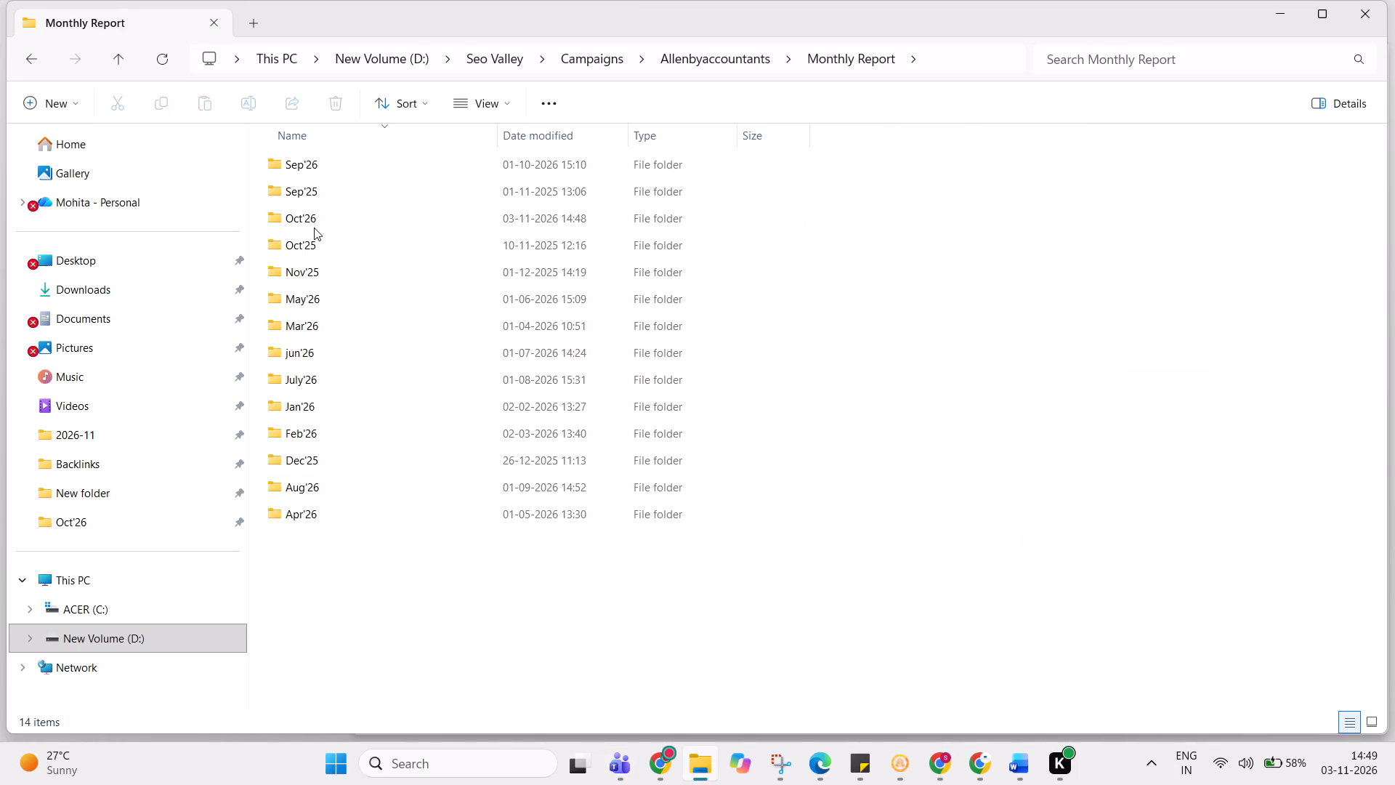
Inside the nested Monthly_Report folder in Oct'26, append -0000000 to the Link Building Reports workbook's file name.
{"action": "double_click", "coordinate": [315, 218]}
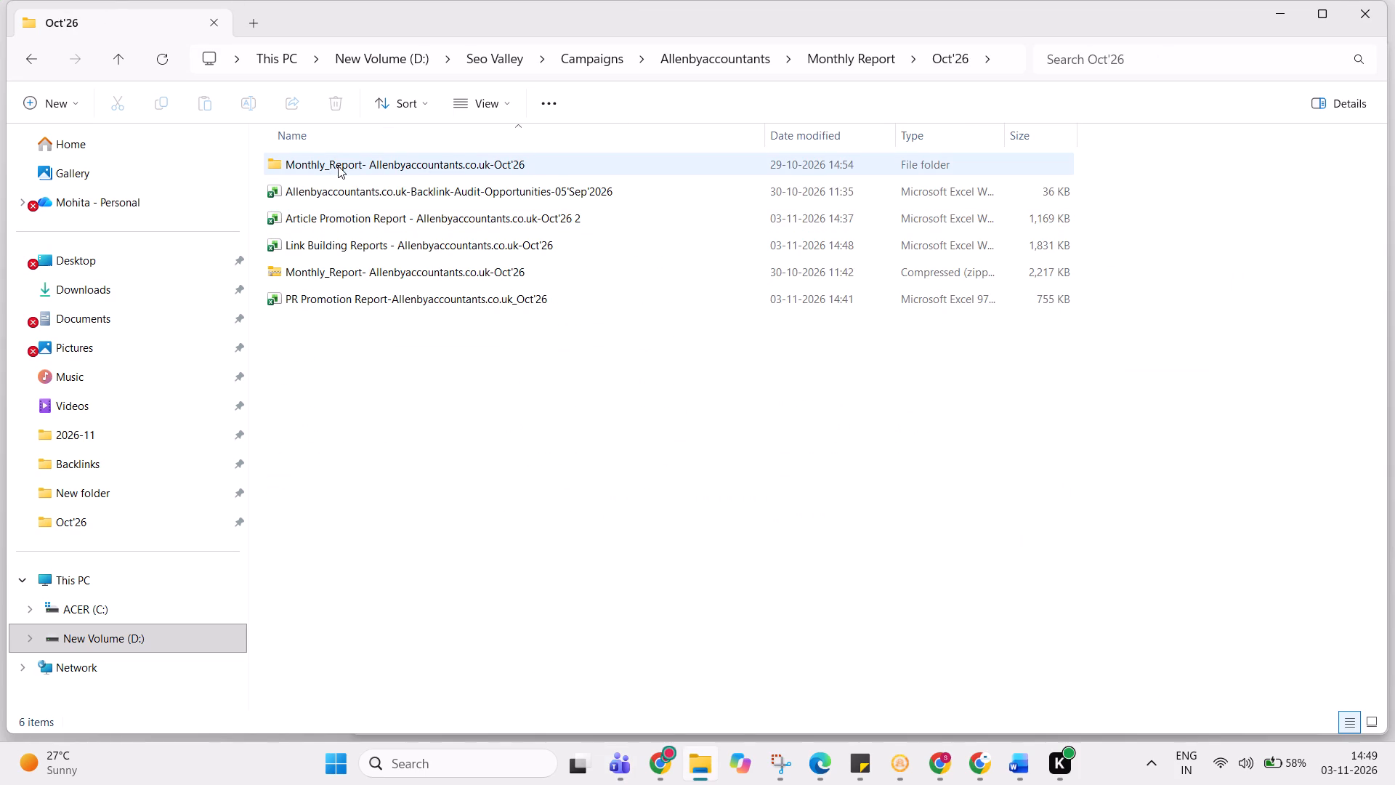
{"action": "double_click", "coordinate": [338, 165]}
{"action": "double_click", "coordinate": [339, 165]}
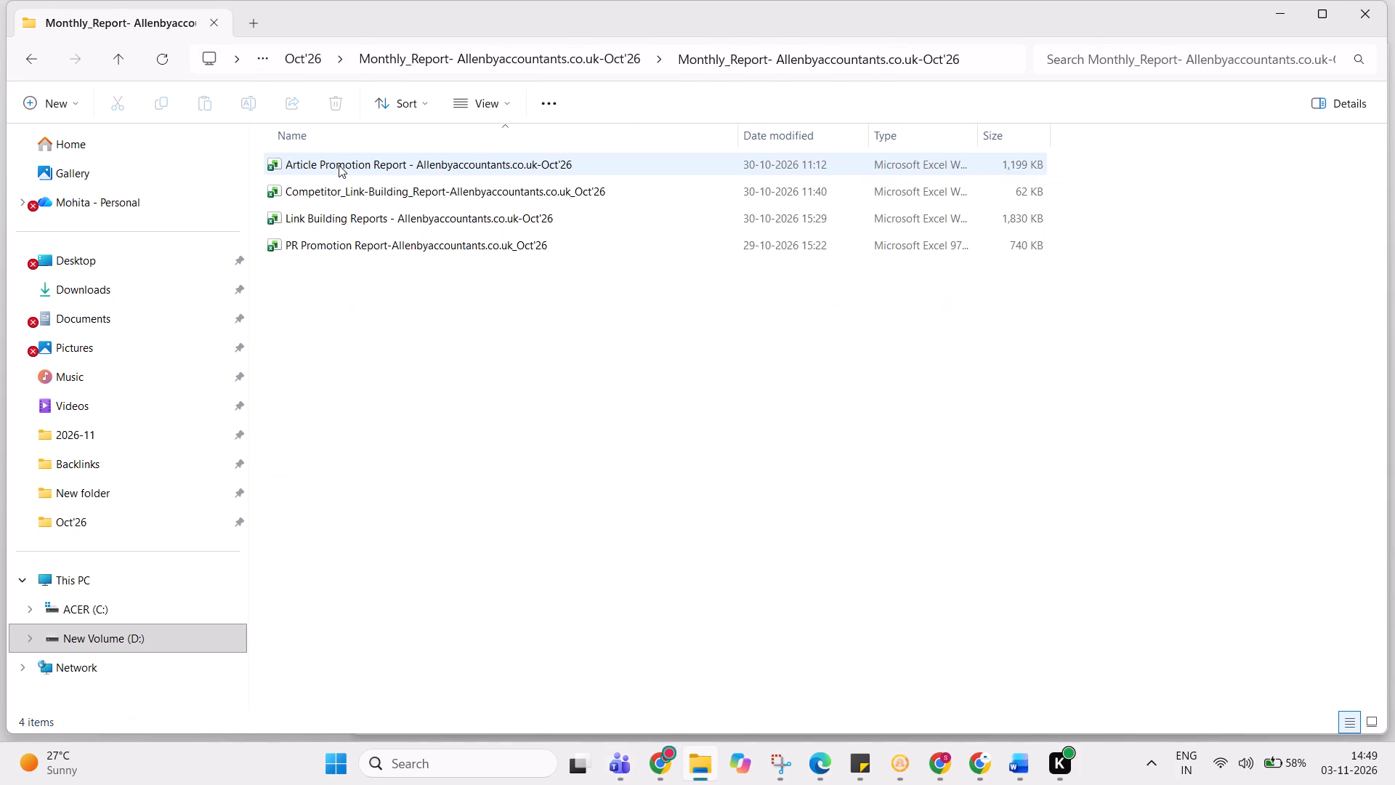
{"action": "left_click", "coordinate": [344, 220]}
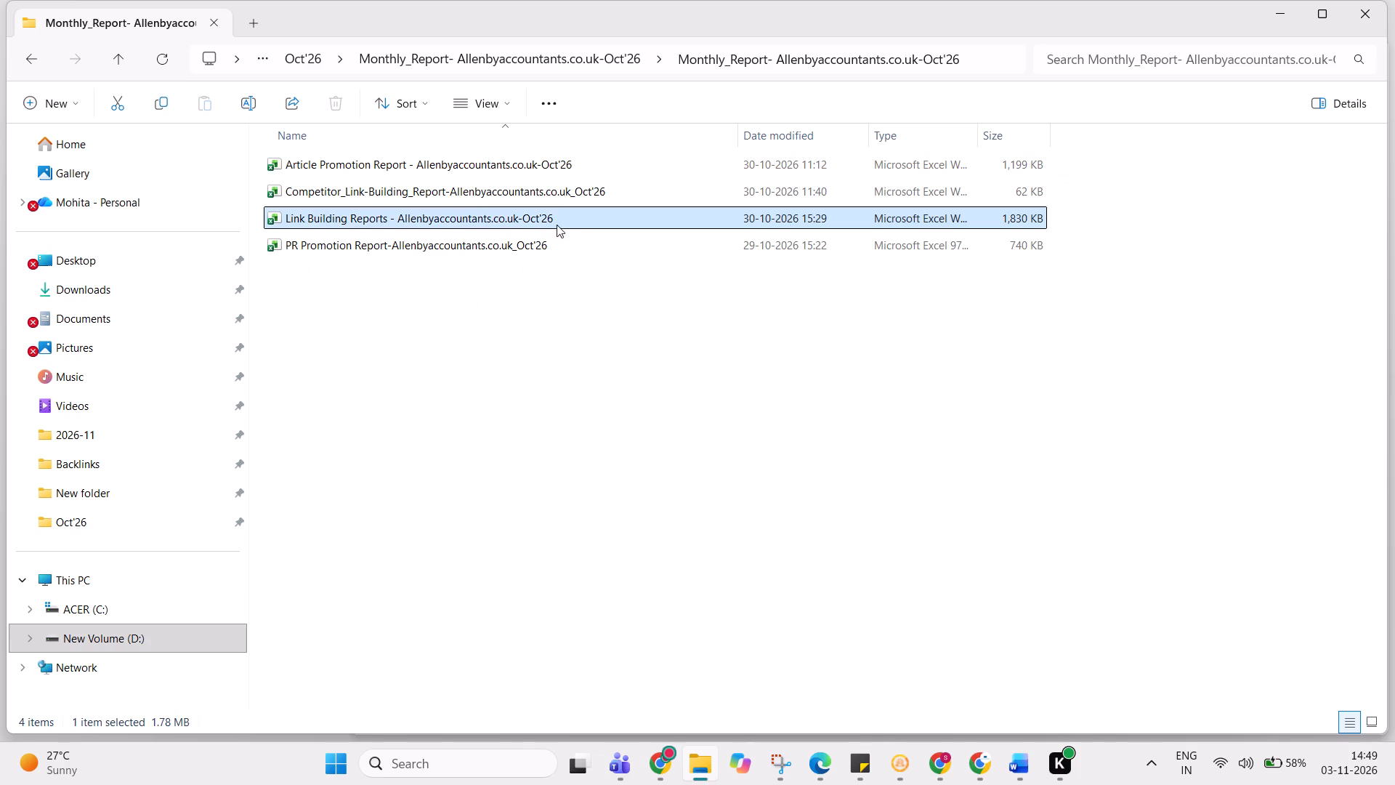
{"action": "left_click", "coordinate": [573, 220]}
{"action": "left_click", "coordinate": [574, 217]}
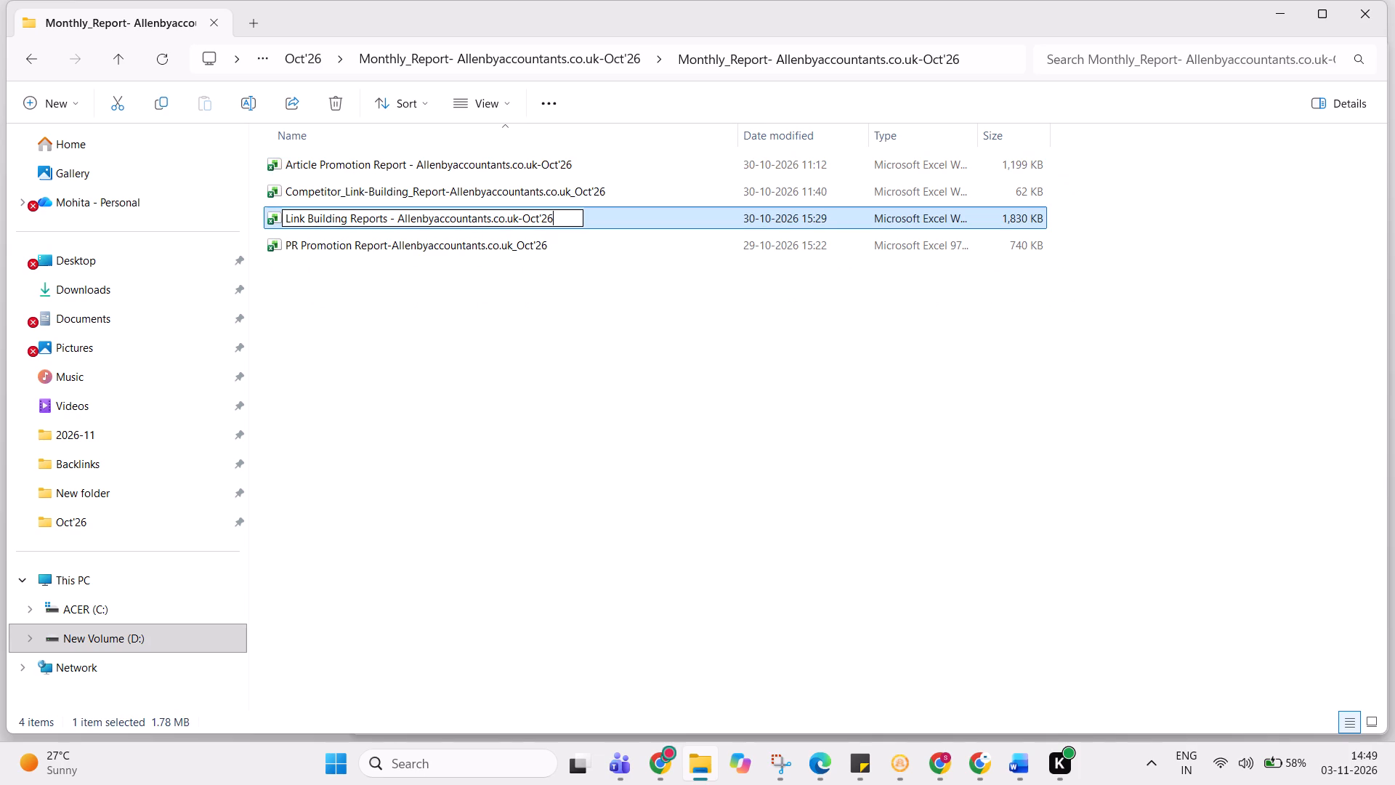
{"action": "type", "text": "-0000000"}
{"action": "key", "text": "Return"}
Open the renamed workbook and look through its sheets from Off Site Blog Promotion to Infographic Promotion.
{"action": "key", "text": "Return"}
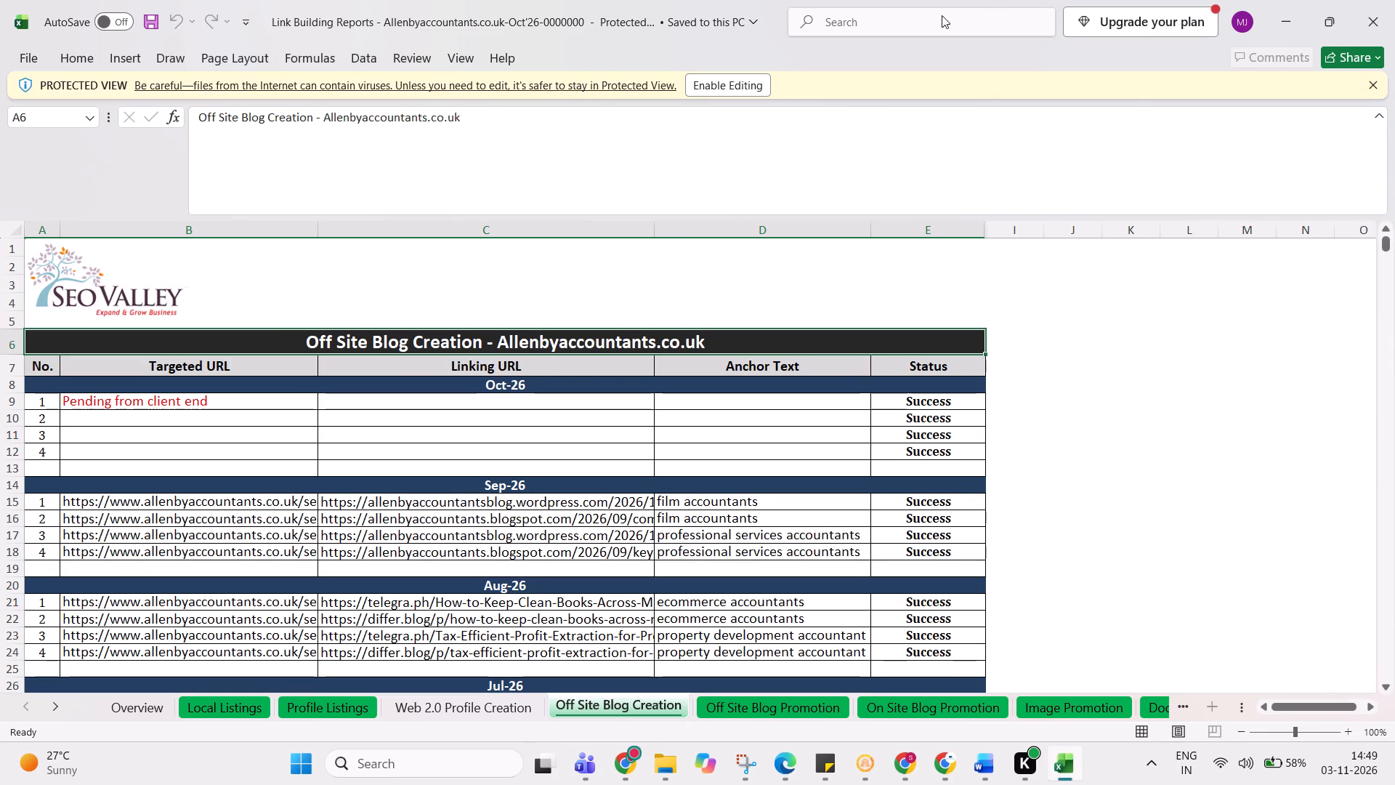
{"action": "left_click", "coordinate": [744, 710]}
{"action": "left_click", "coordinate": [902, 707]}
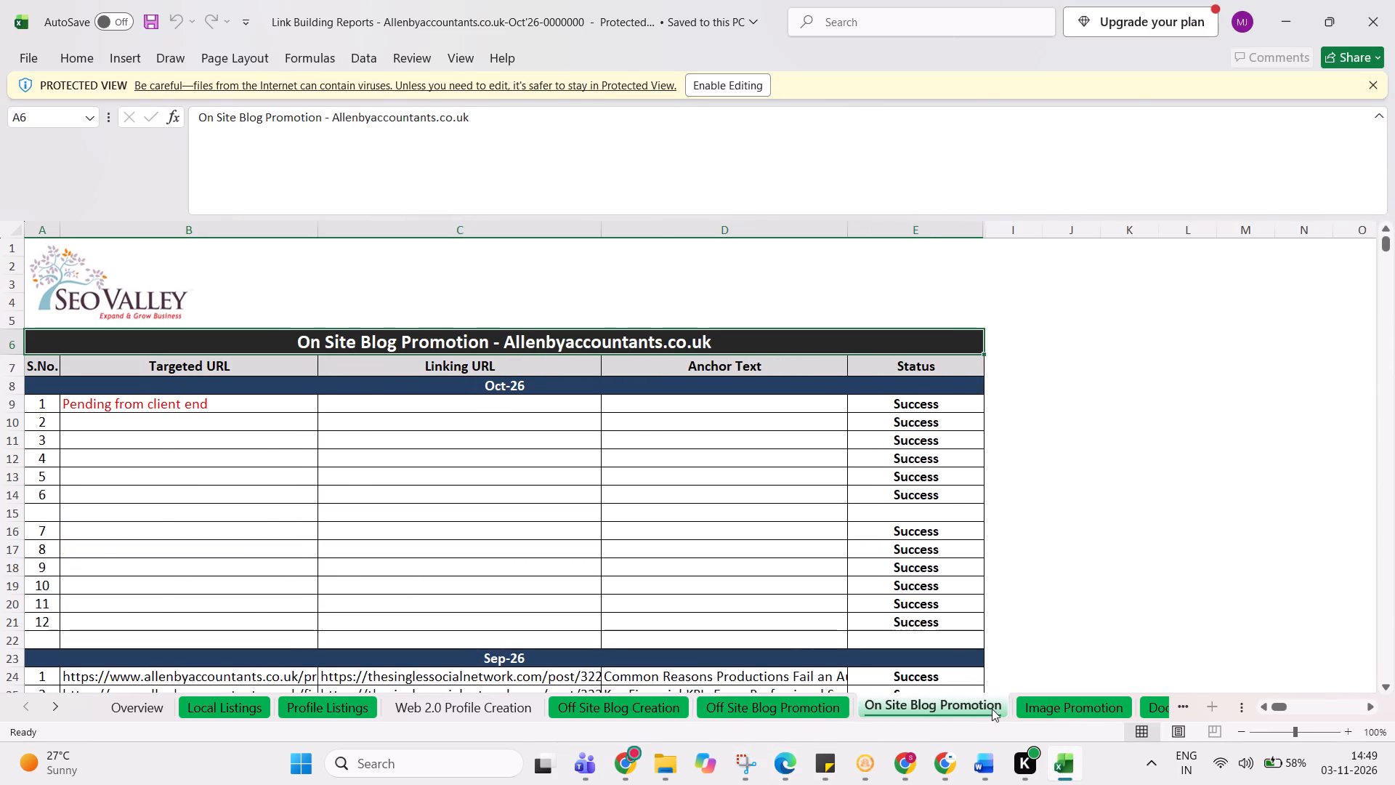
{"action": "left_click", "coordinate": [1051, 708]}
{"action": "left_click", "coordinate": [1155, 712]}
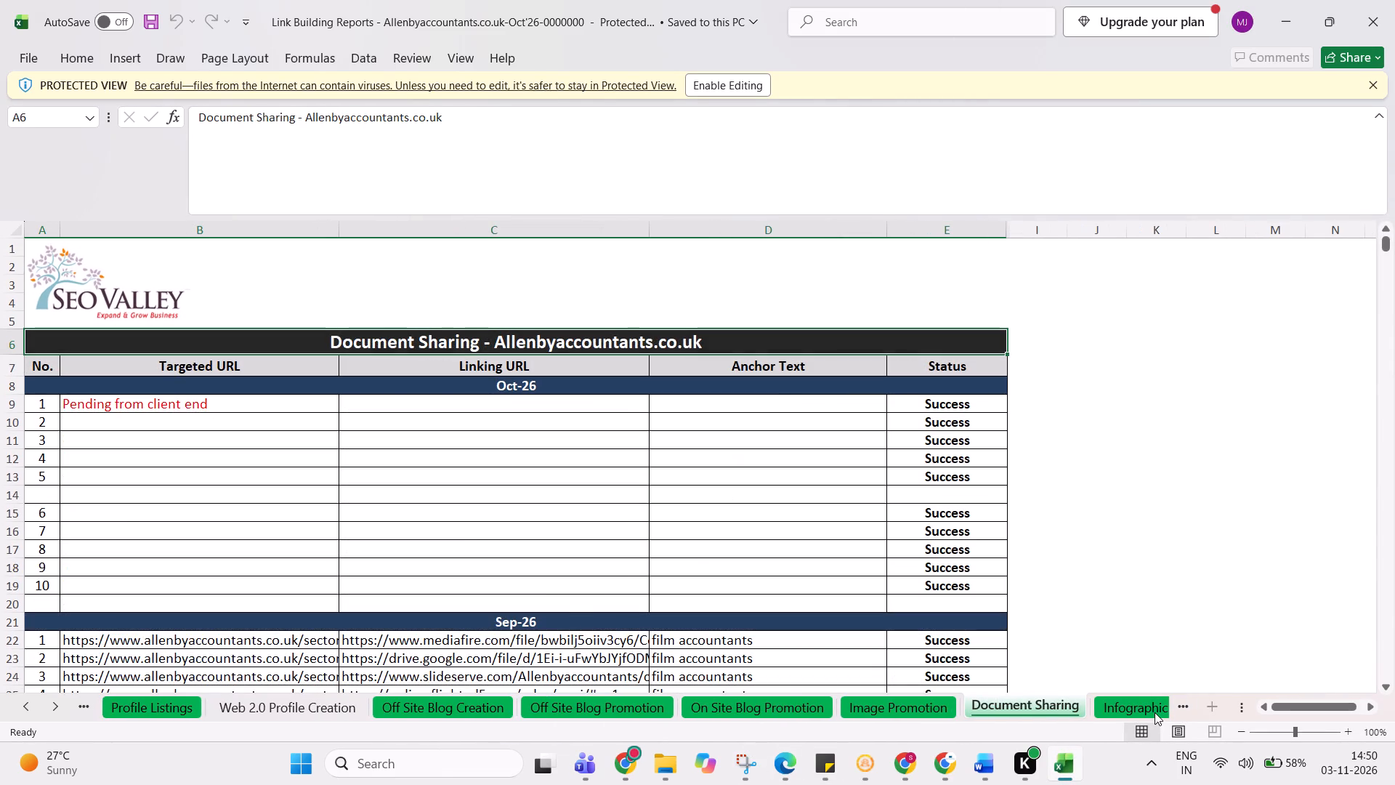
{"action": "left_click", "coordinate": [1126, 712]}
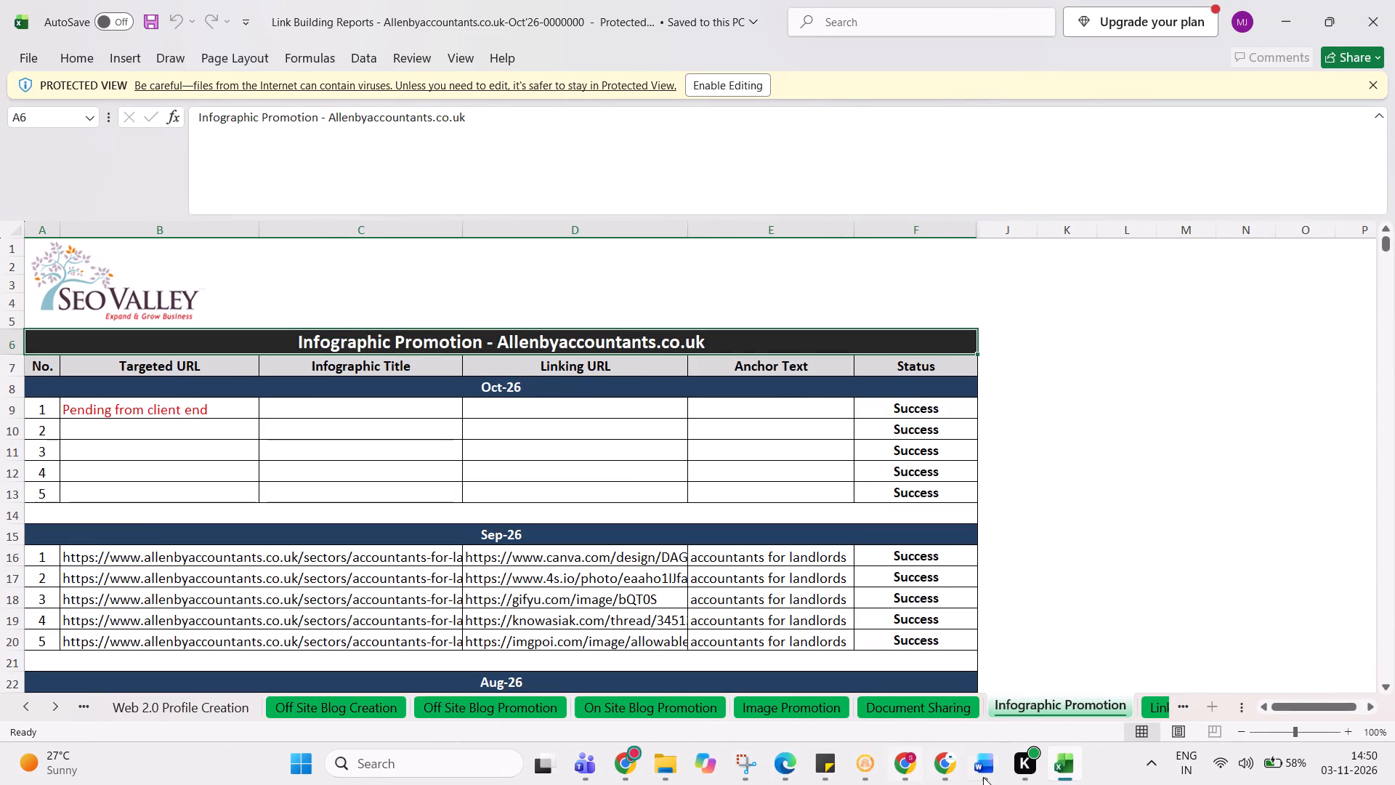
Open the Link Building Reports - Allenbyaccountants.co.uk-Oct'26 workbook stored directly in the Oct'26 folder.
{"action": "left_click", "coordinate": [679, 765]}
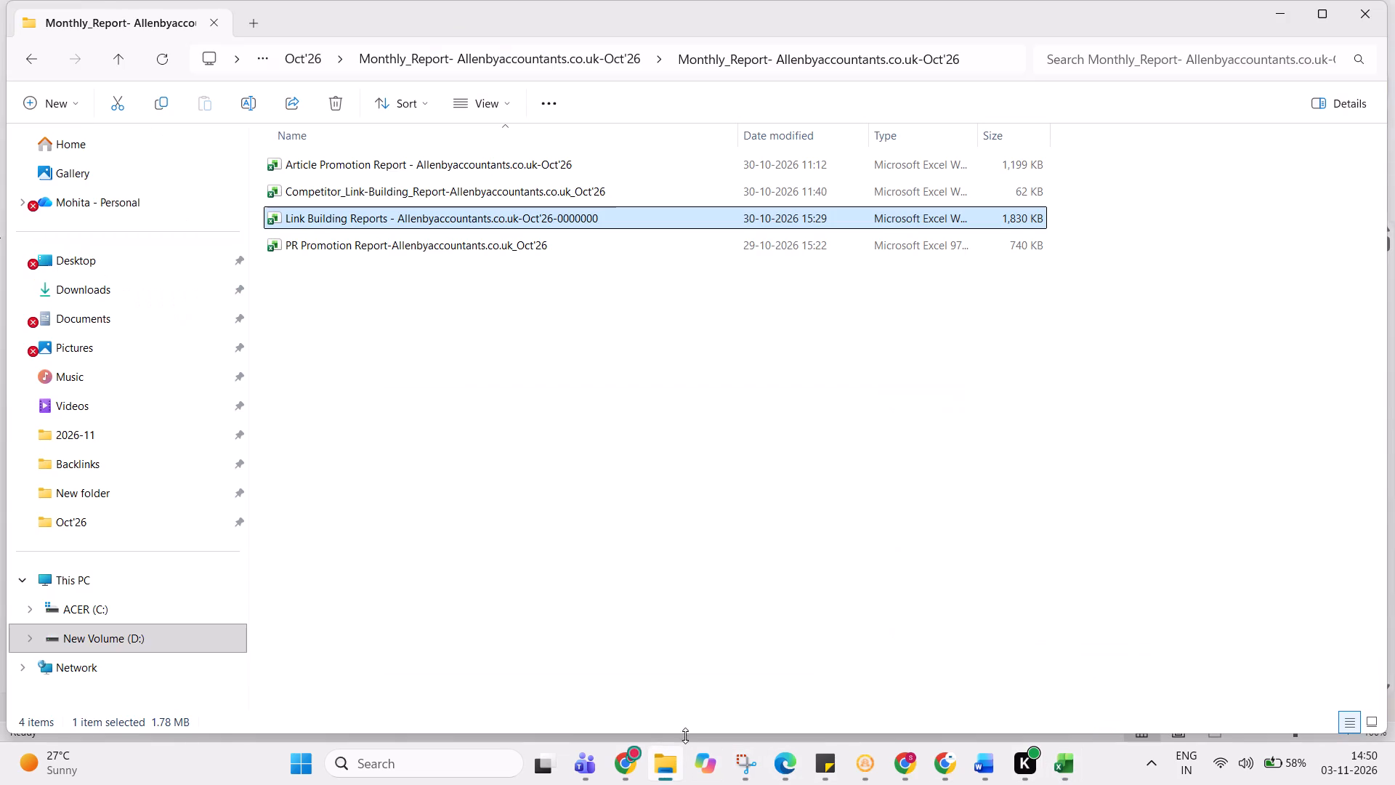
{"action": "left_click", "coordinate": [302, 49]}
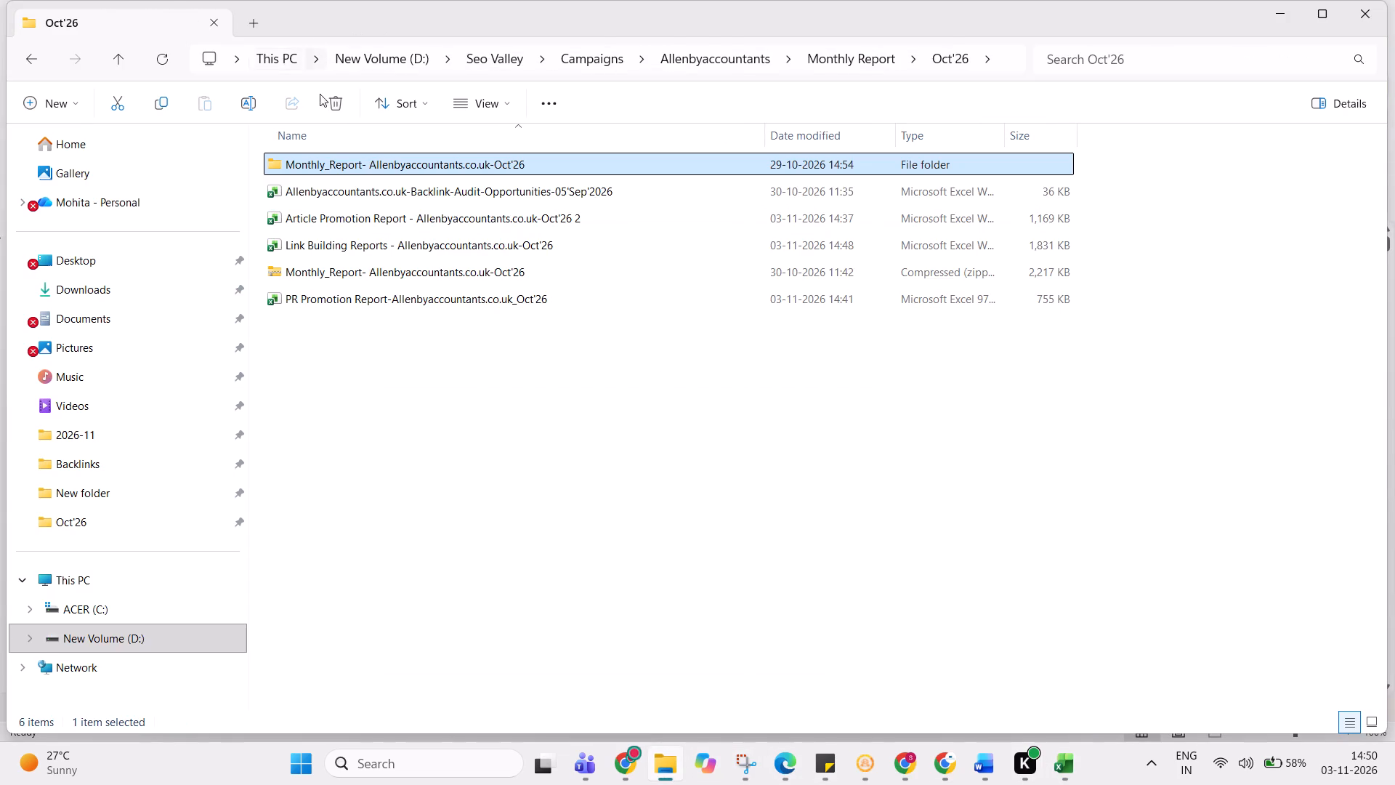
{"action": "left_click", "coordinate": [351, 233]}
{"action": "double_click", "coordinate": [349, 242]}
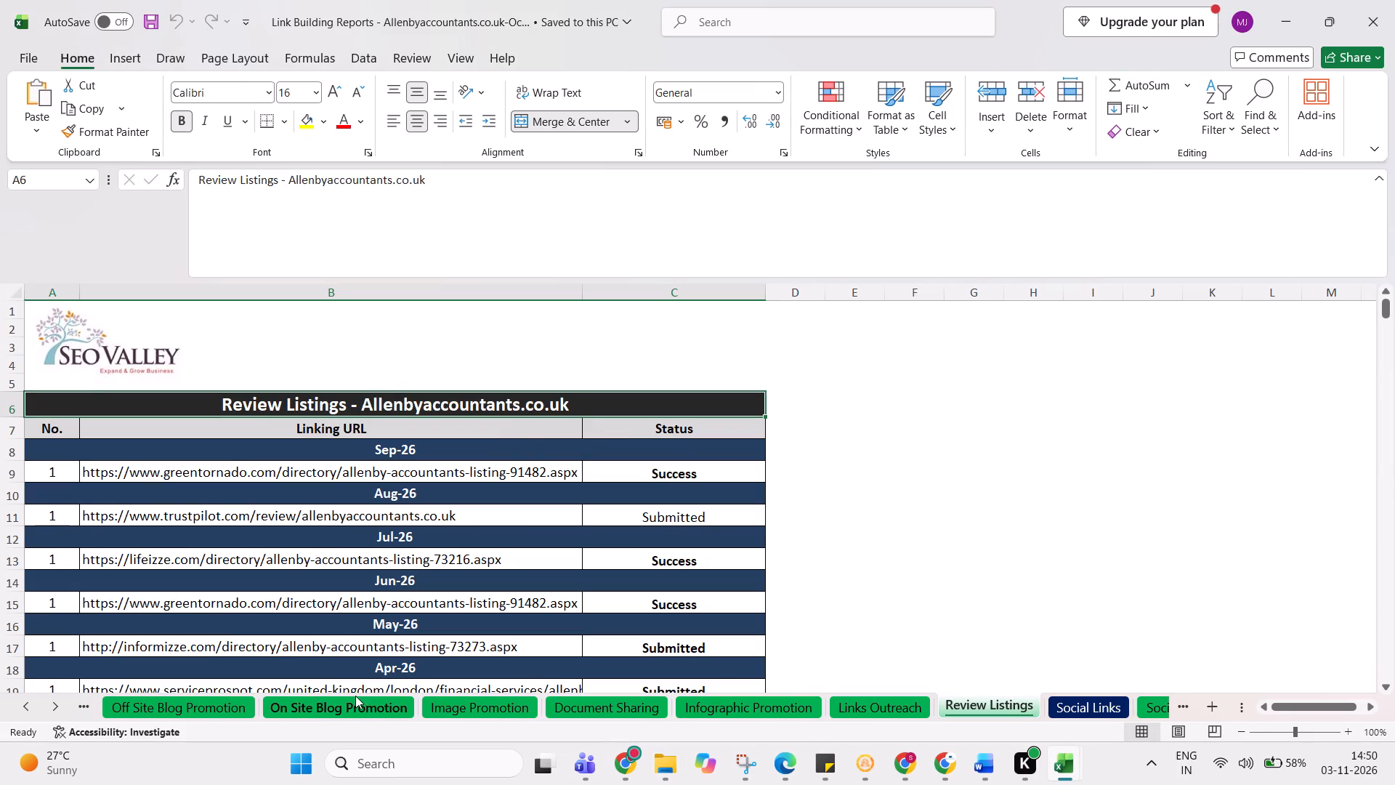
Copy the five Oct-26 linking URLs from the Infographic Promotion sheet and open them all in separate browser tabs.
{"action": "left_click", "coordinate": [761, 709]}
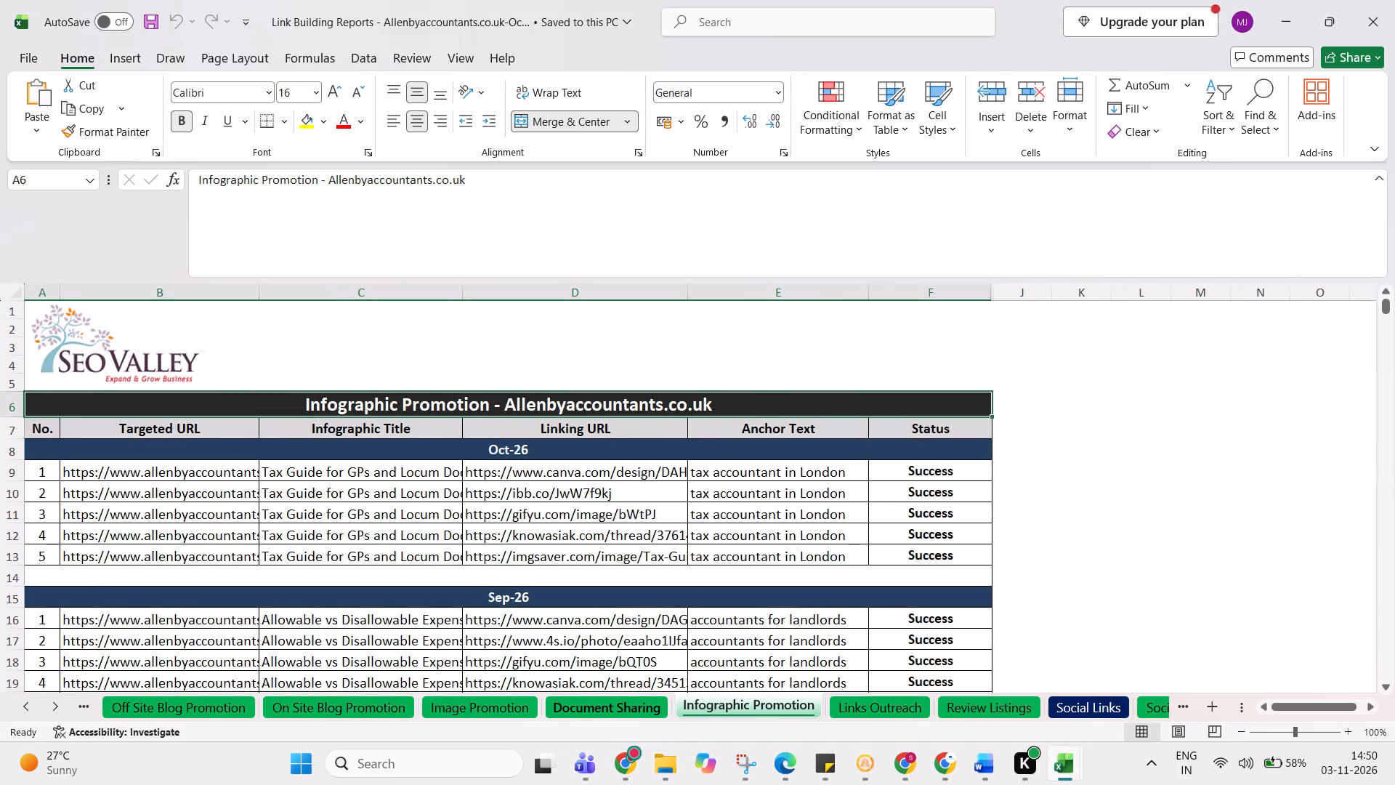
{"action": "left_click_drag", "start_coordinate": [566, 471], "coordinate": [575, 555]}
{"action": "key", "text": "ctrl+c"}
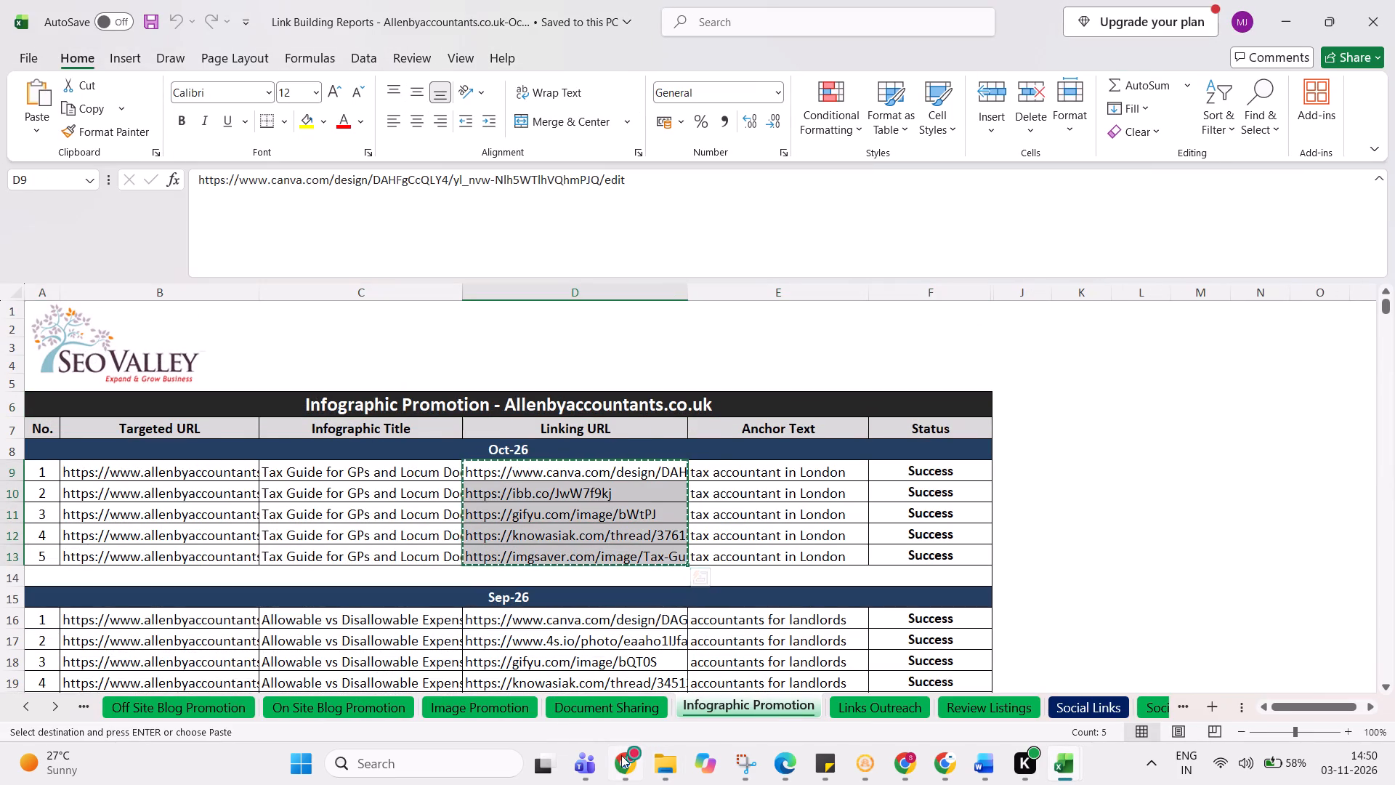
{"action": "left_click", "coordinate": [621, 755]}
{"action": "left_click", "coordinate": [1136, 50]}
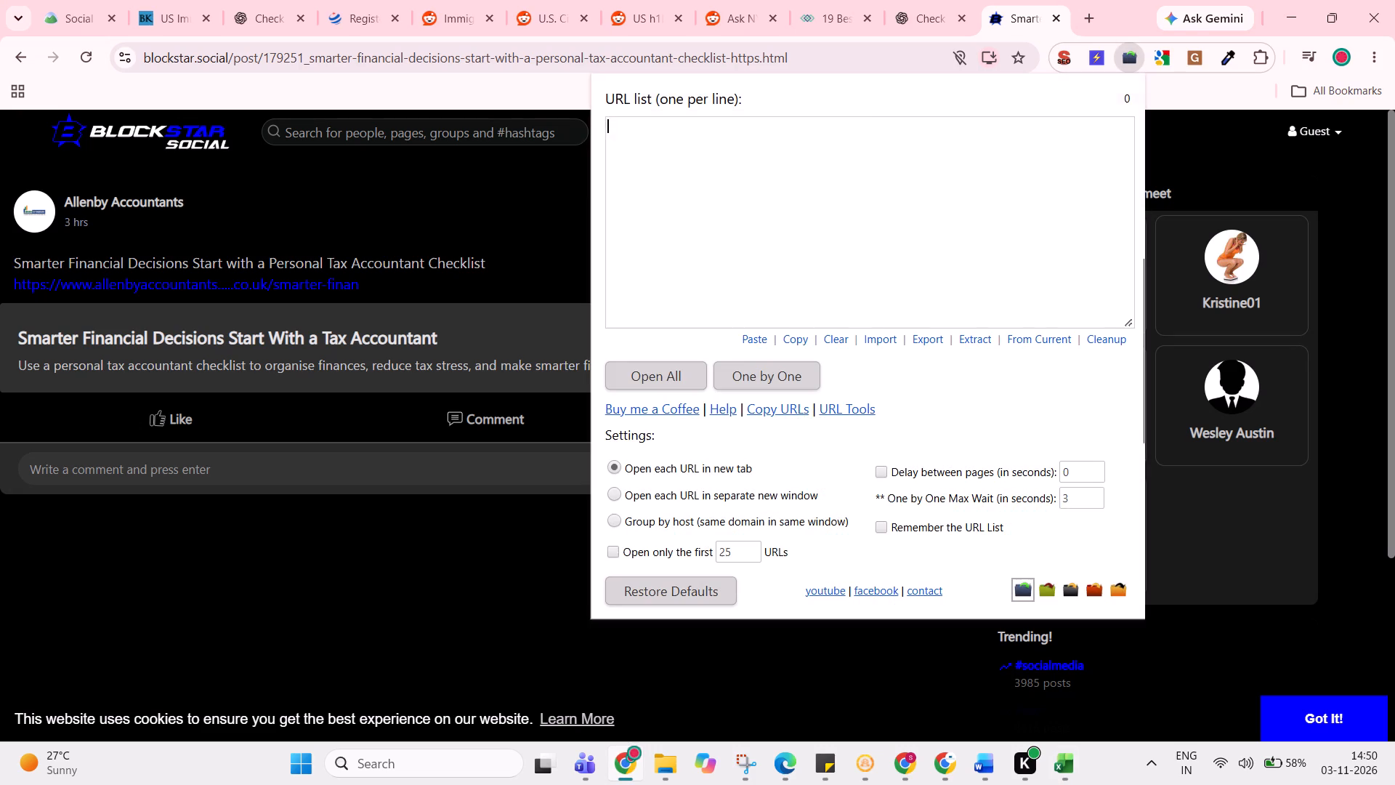
{"action": "key", "text": "ctrl+v"}
{"action": "left_click", "coordinate": [623, 382]}
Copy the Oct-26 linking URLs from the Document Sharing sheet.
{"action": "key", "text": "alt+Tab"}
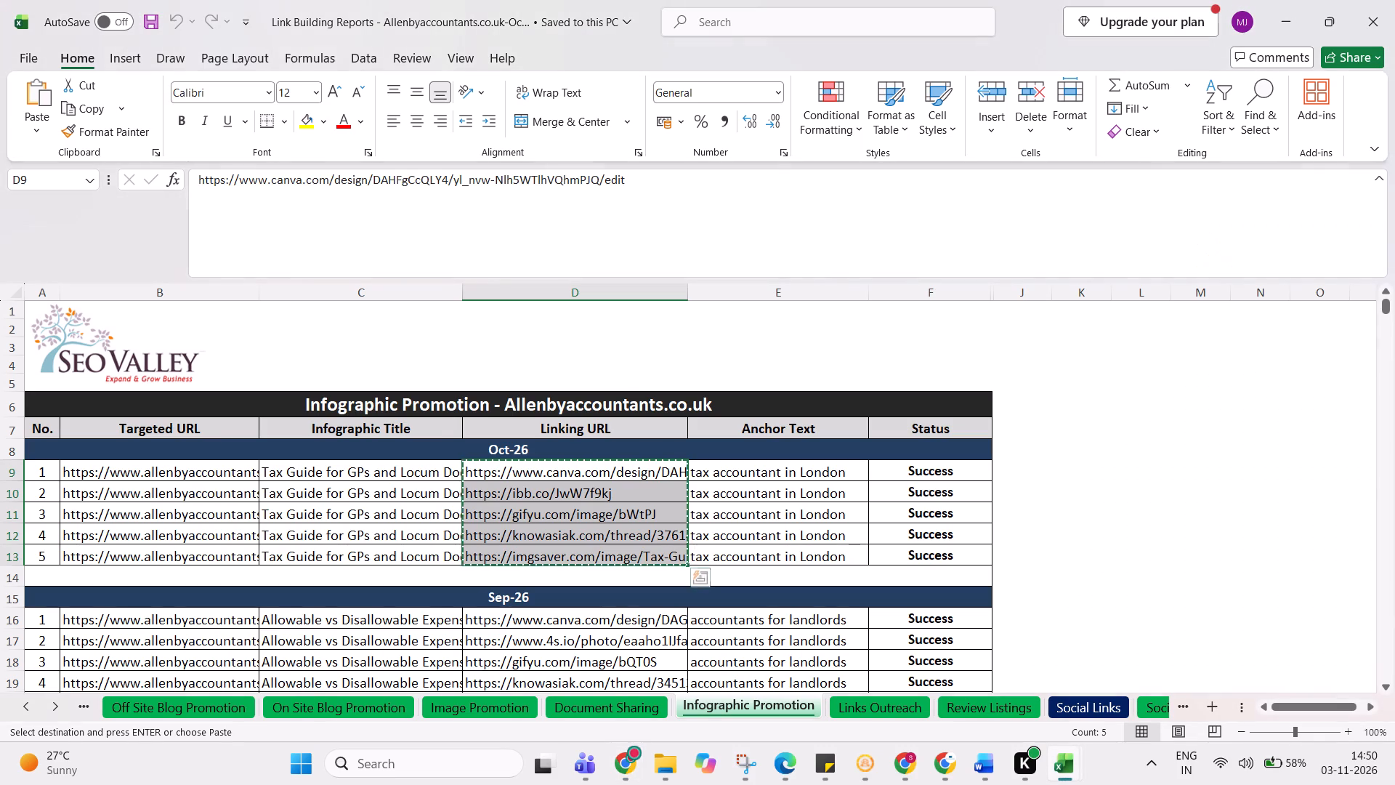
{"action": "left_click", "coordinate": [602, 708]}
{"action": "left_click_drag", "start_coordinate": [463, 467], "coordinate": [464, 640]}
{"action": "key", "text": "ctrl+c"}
Check each opened infographic page for the GP and locum doctors tax guide, closing those tabs and the Blockstar post tab.
{"action": "key", "text": "alt+Tab"}
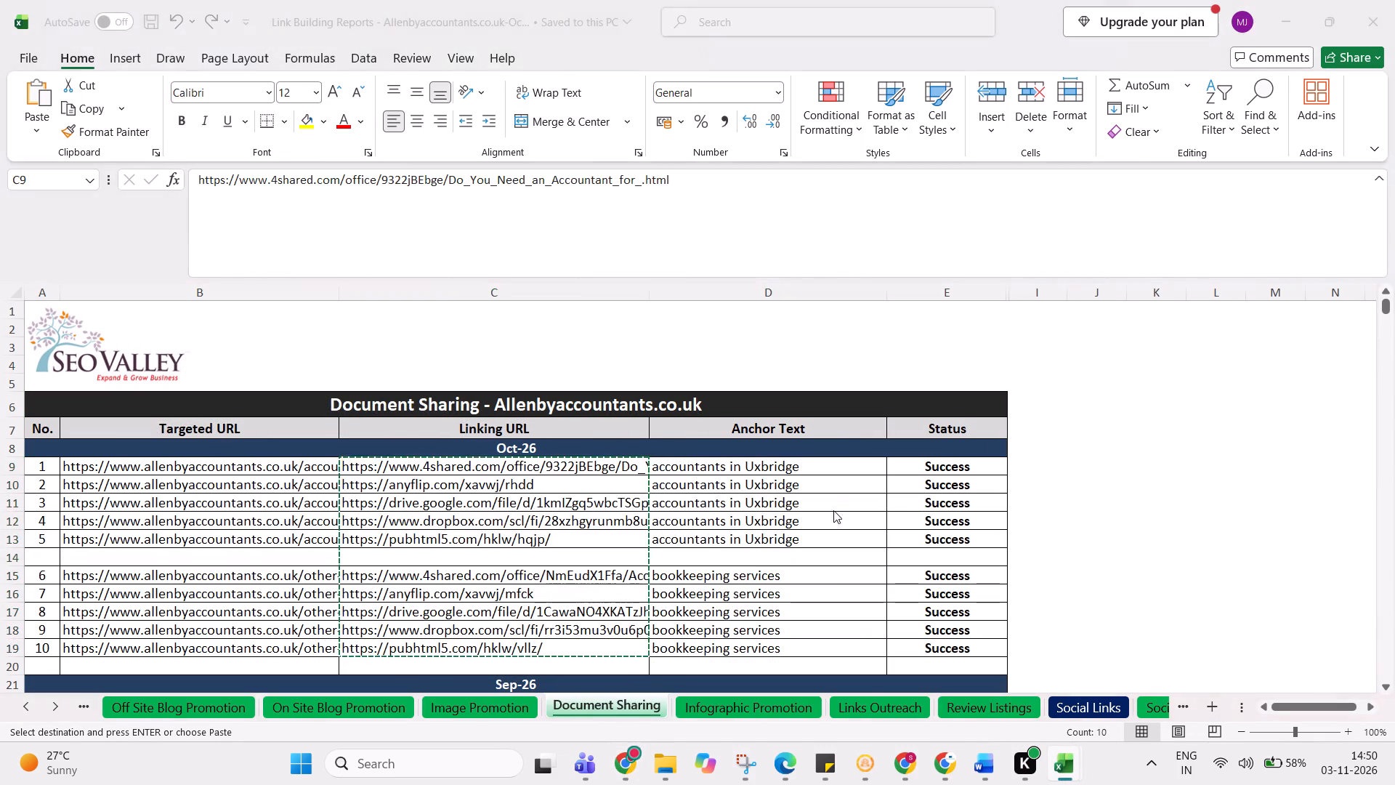
{"action": "left_click", "coordinate": [773, 0]}
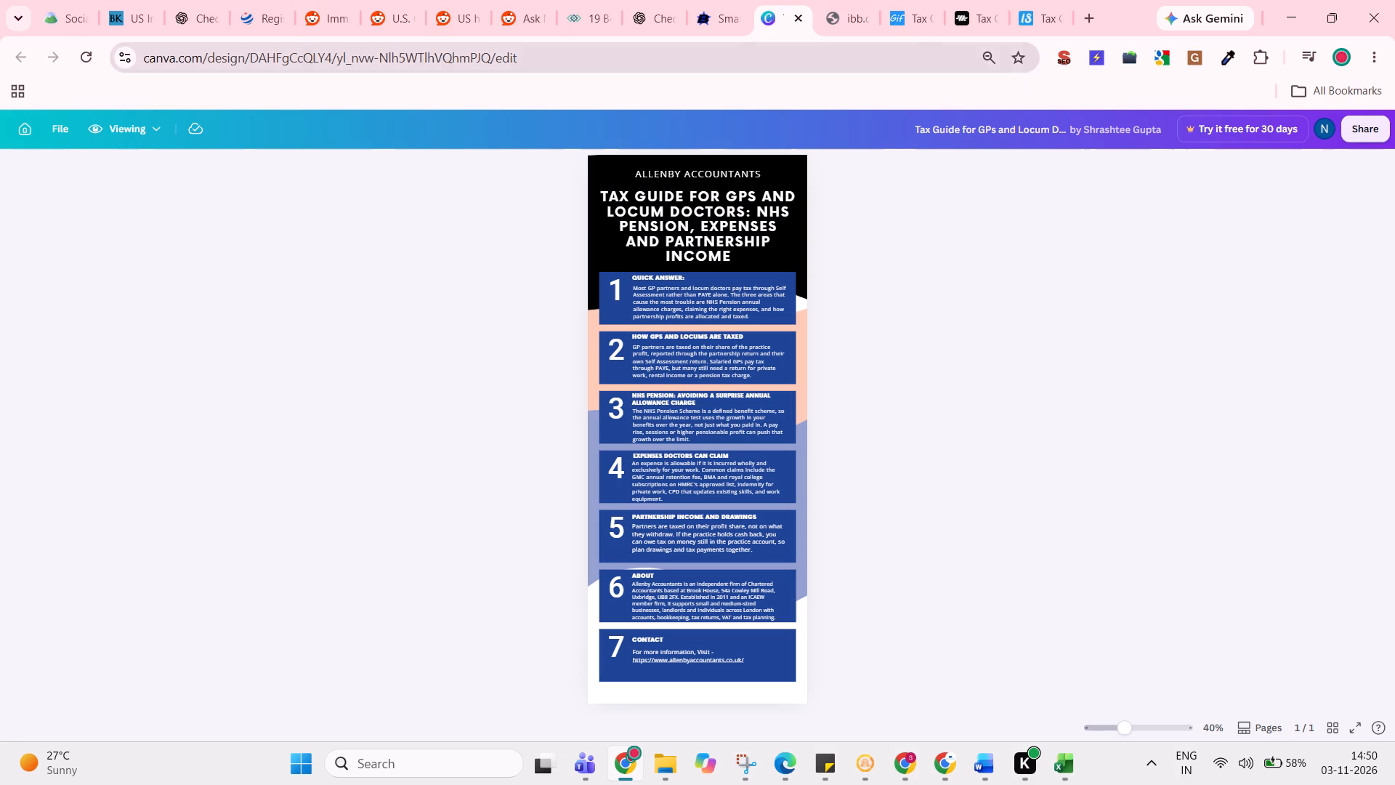
{"action": "left_click", "coordinate": [800, 20]}
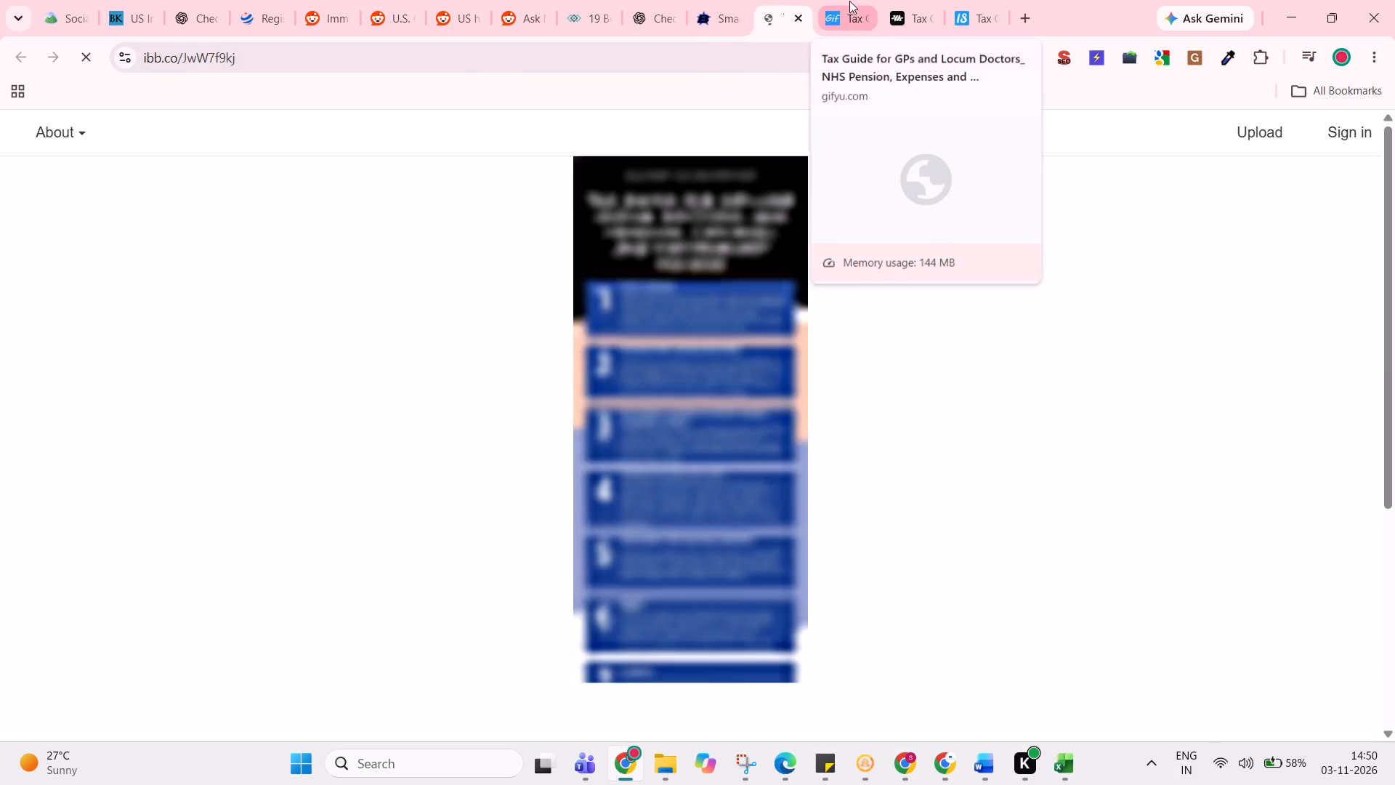
{"action": "left_click", "coordinate": [800, 20]}
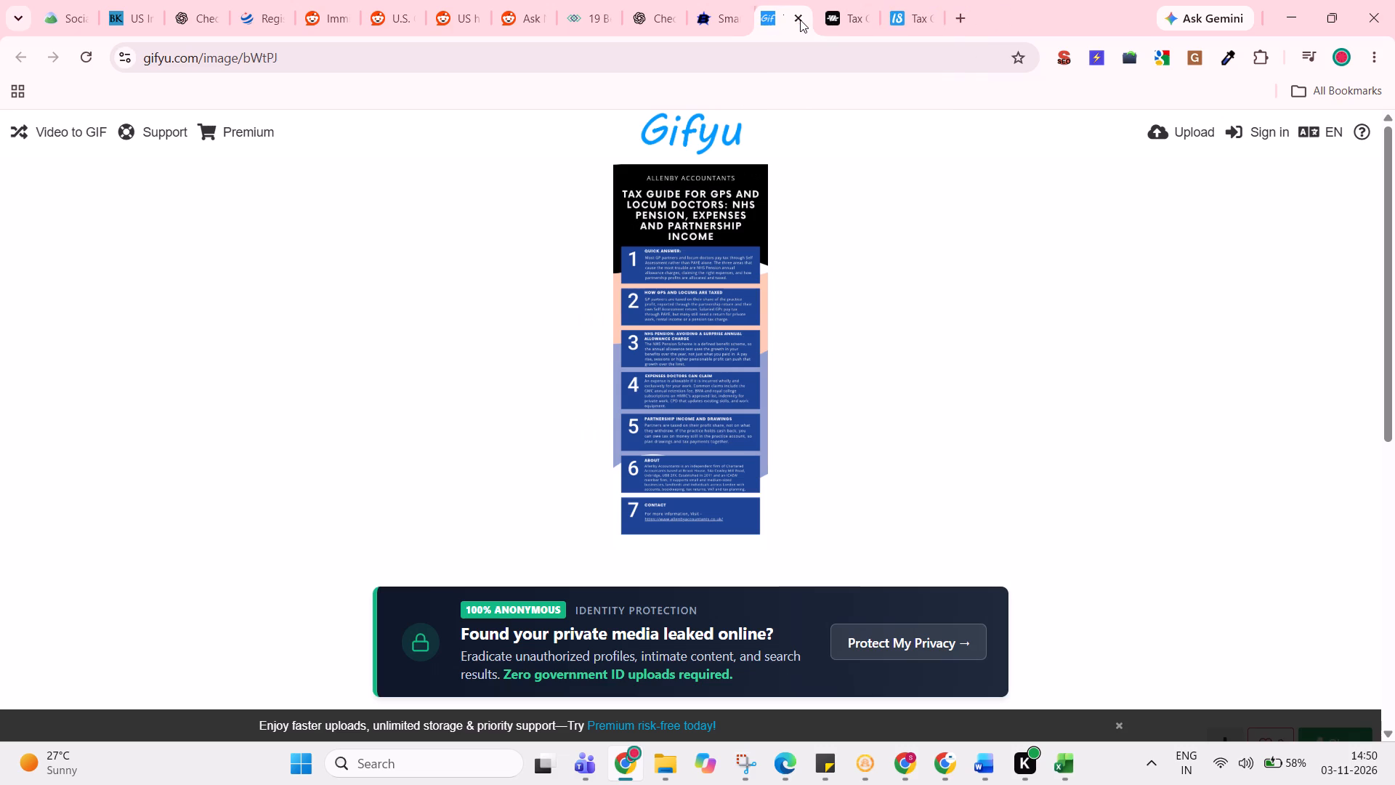
{"action": "left_click", "coordinate": [800, 20]}
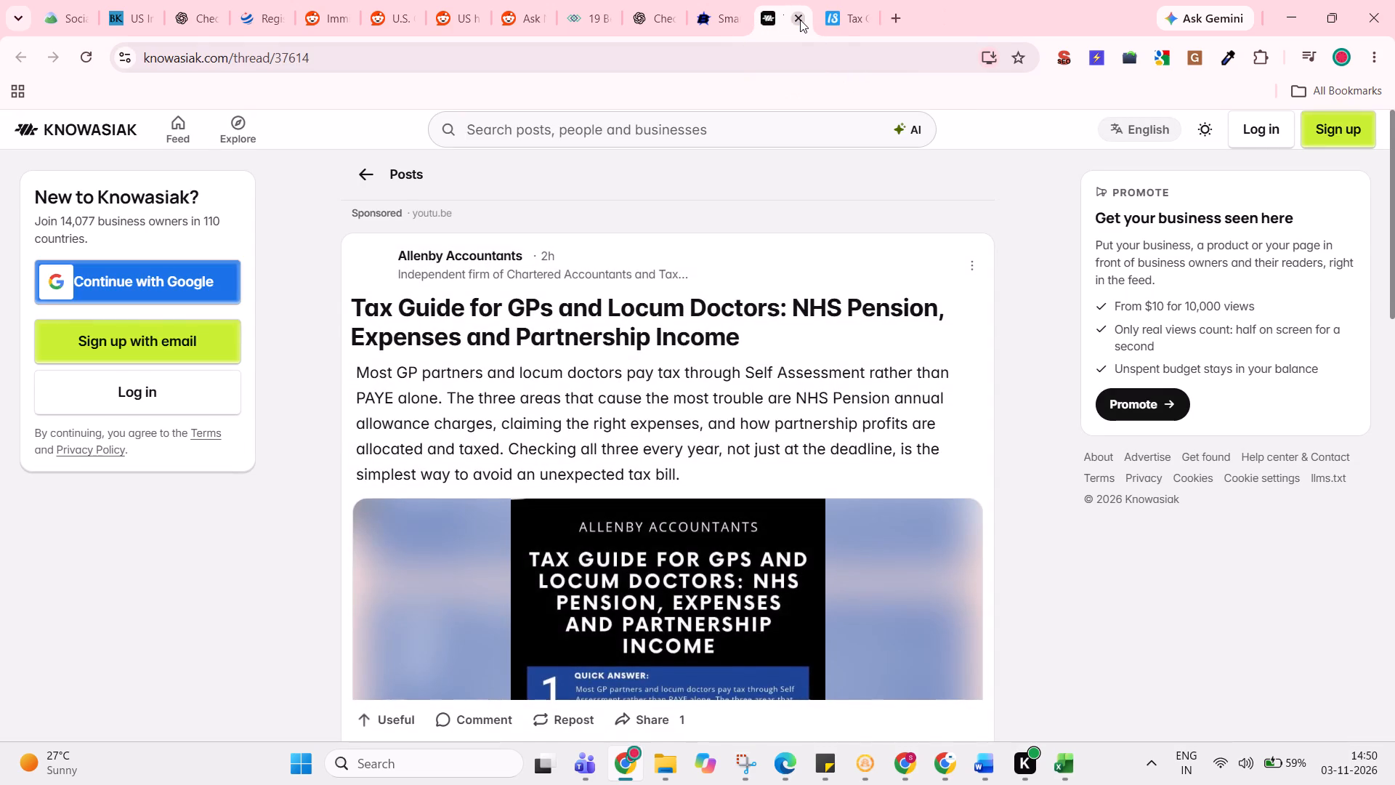
{"action": "left_click", "coordinate": [800, 20]}
{"action": "left_click", "coordinate": [800, 20]}
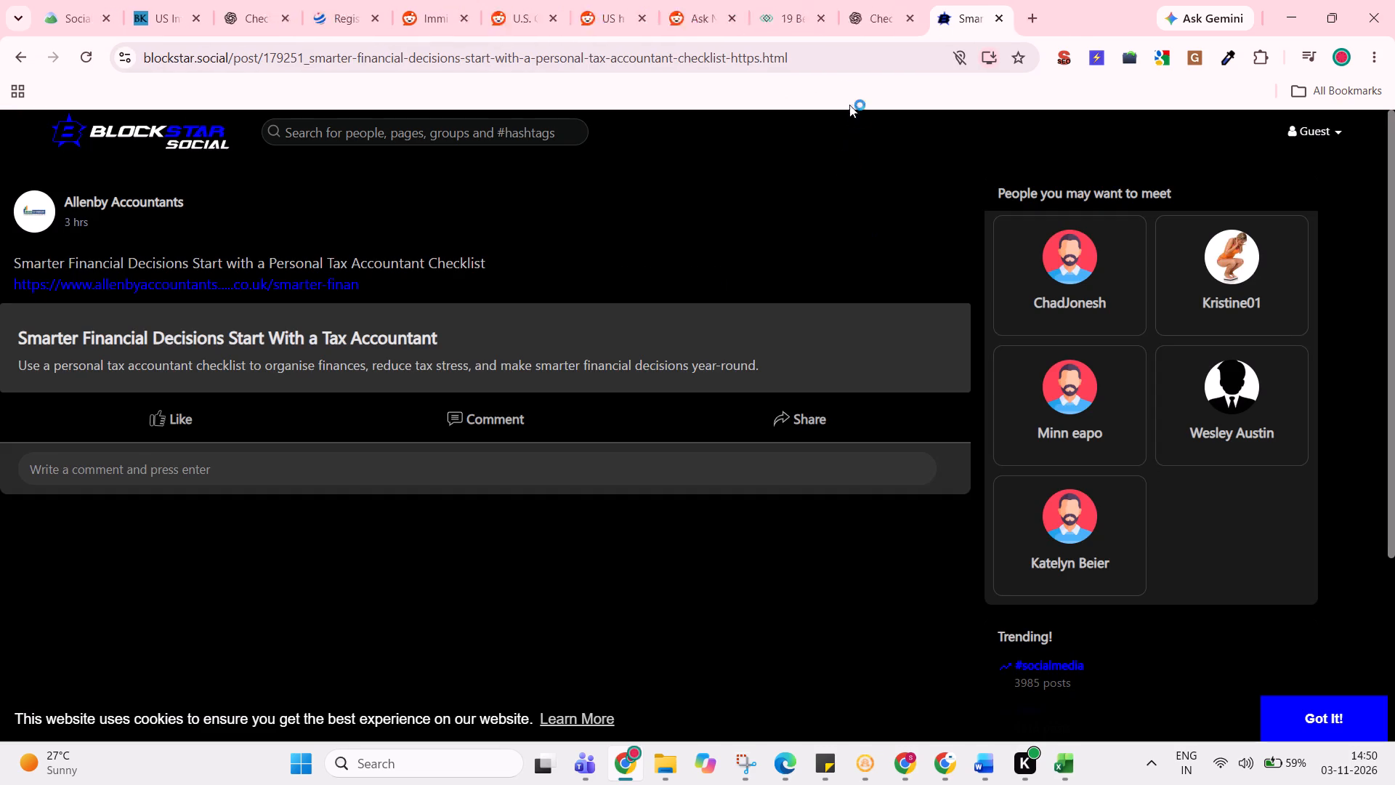
{"action": "left_click", "coordinate": [1053, 17]}
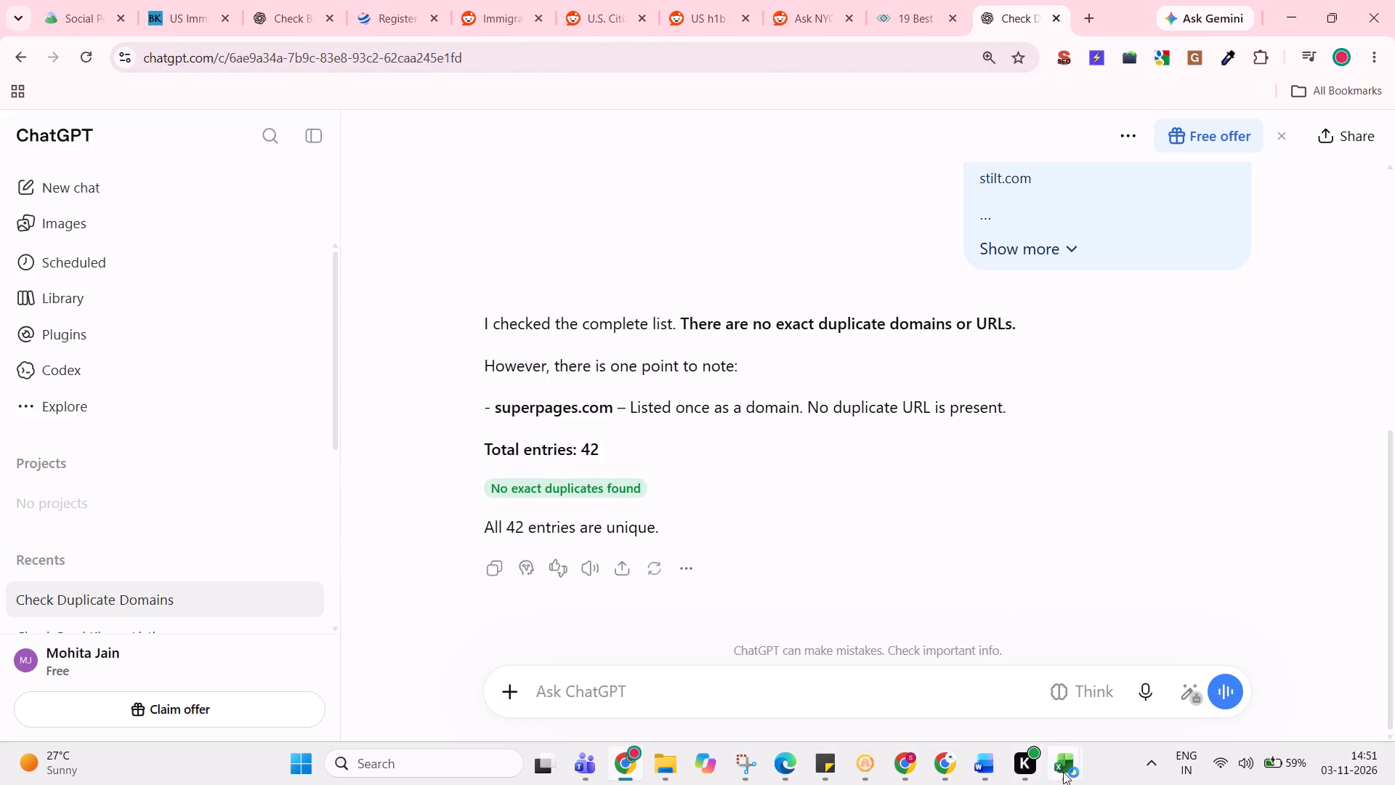
Copy the ten Oct-26 linking URLs from the Document Sharing sheet and open them all in separate browser tabs.
{"action": "left_click", "coordinate": [1063, 772]}
{"action": "left_click", "coordinate": [1128, 685]}
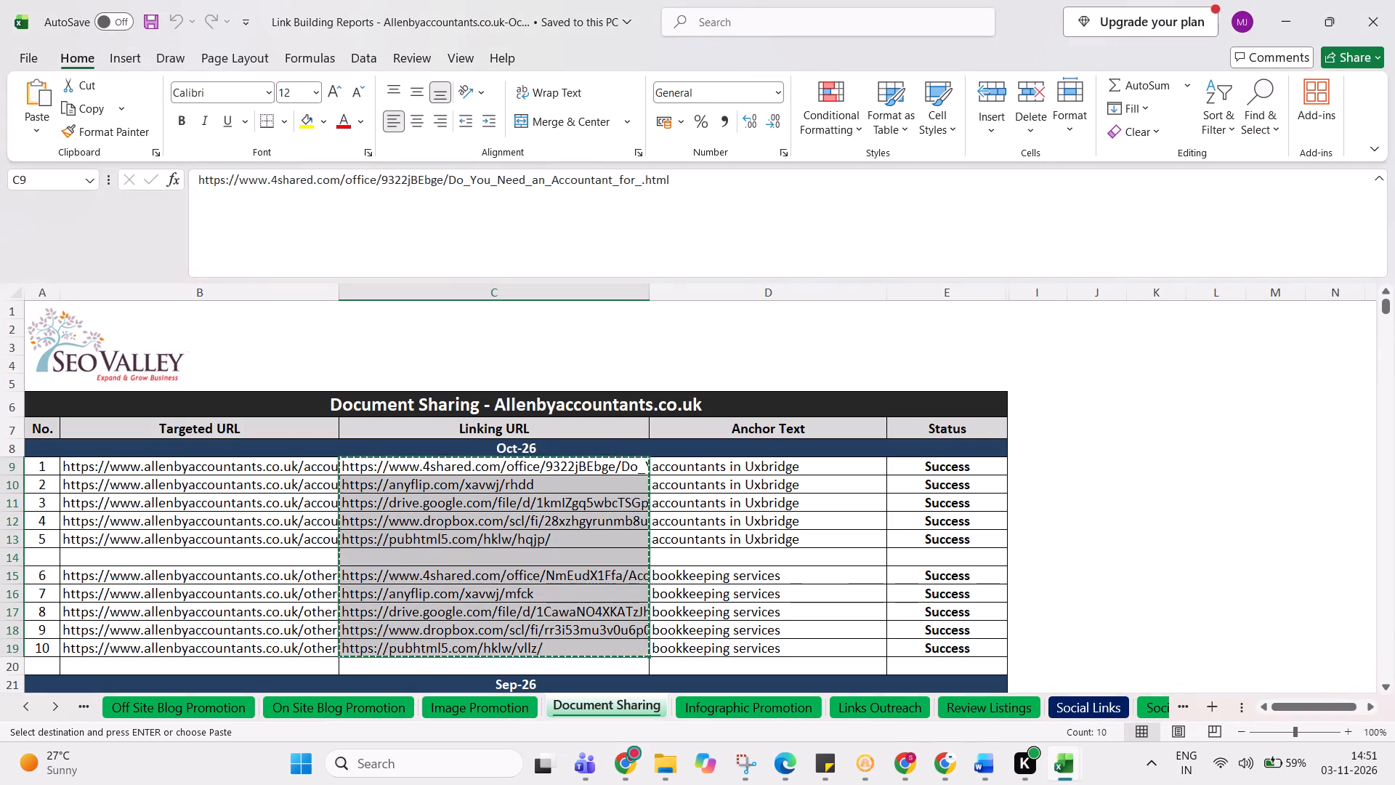
{"action": "left_click", "coordinate": [628, 406]}
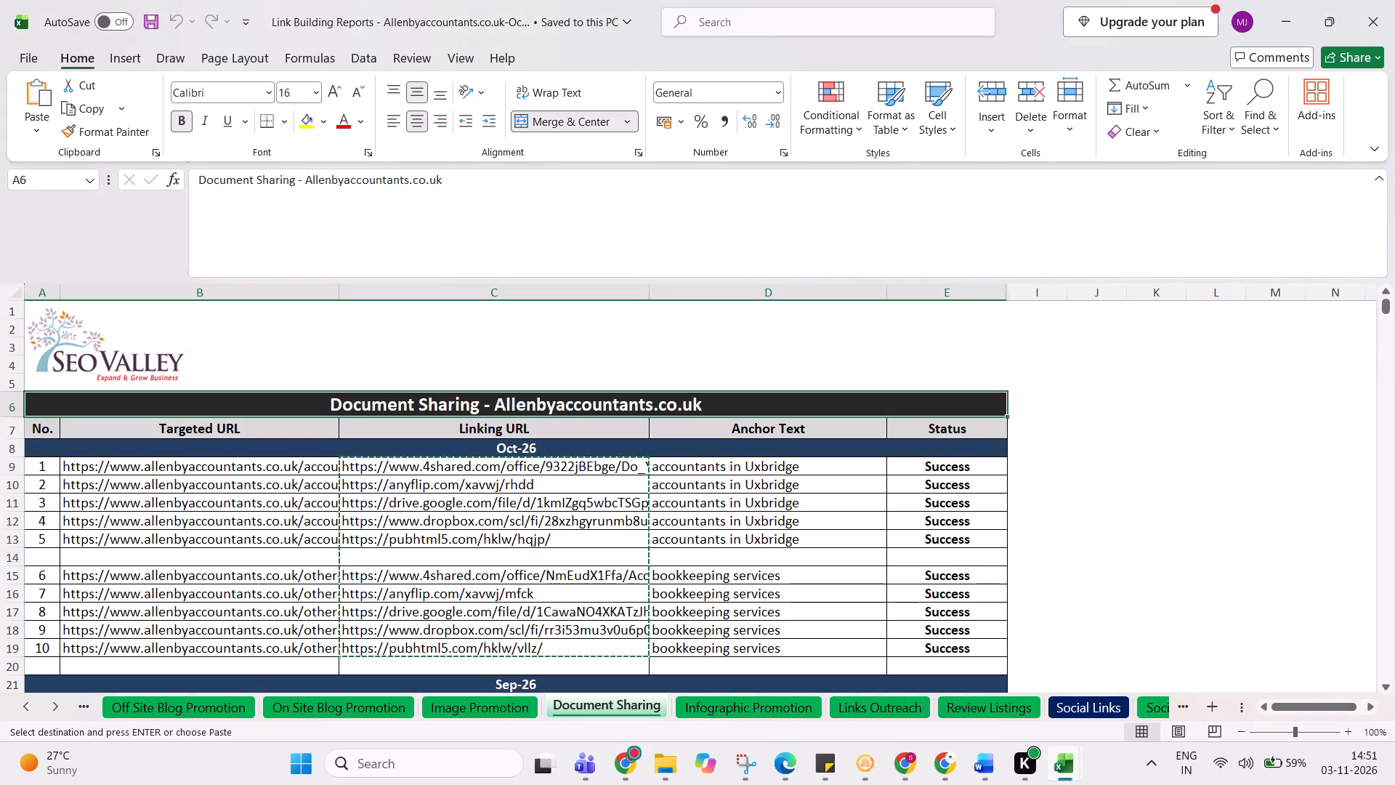
{"action": "left_click_drag", "start_coordinate": [500, 470], "coordinate": [506, 648]}
{"action": "key", "text": "ctrl+c"}
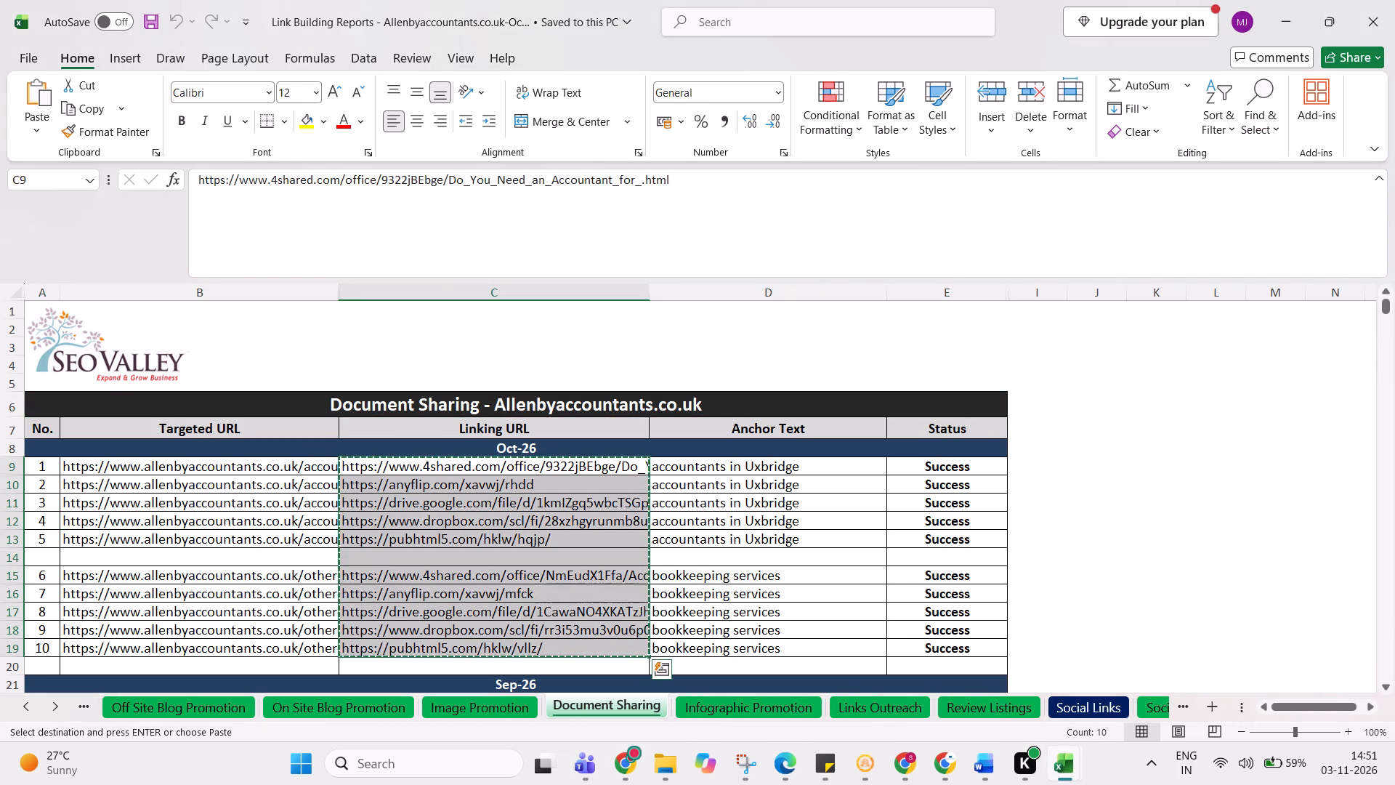
{"action": "left_click", "coordinate": [639, 761]}
{"action": "left_click", "coordinate": [1138, 57]}
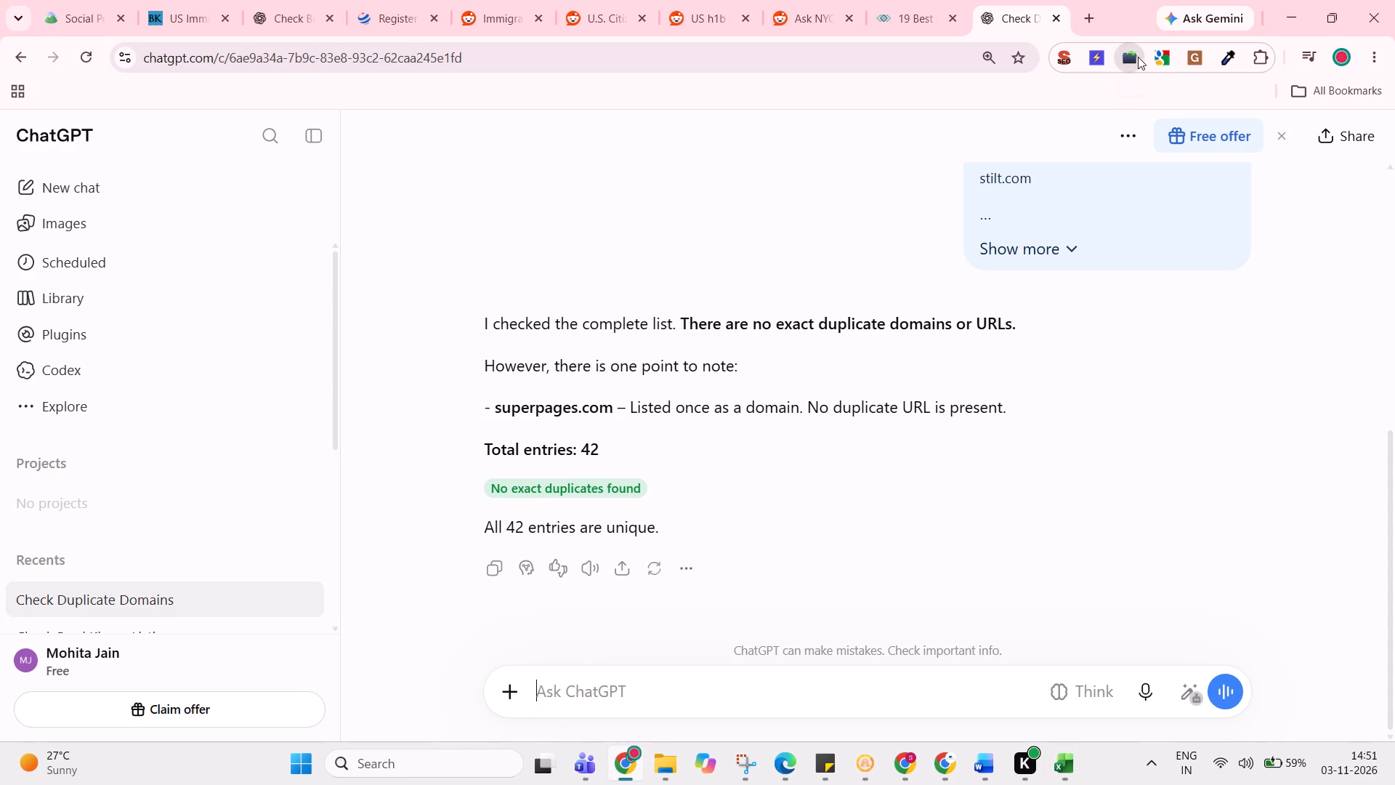
{"action": "key", "text": "ctrl+v"}
{"action": "left_click", "coordinate": [639, 382]}
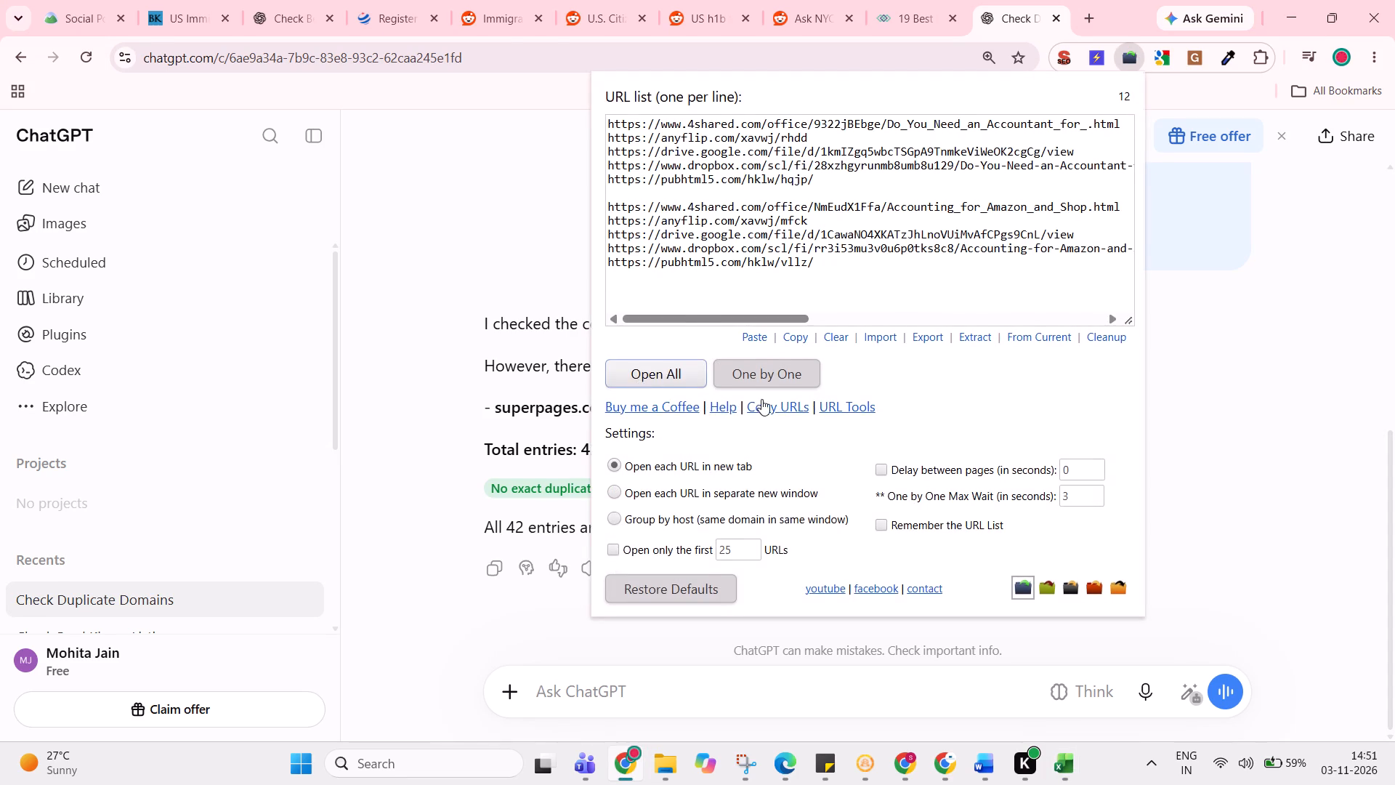
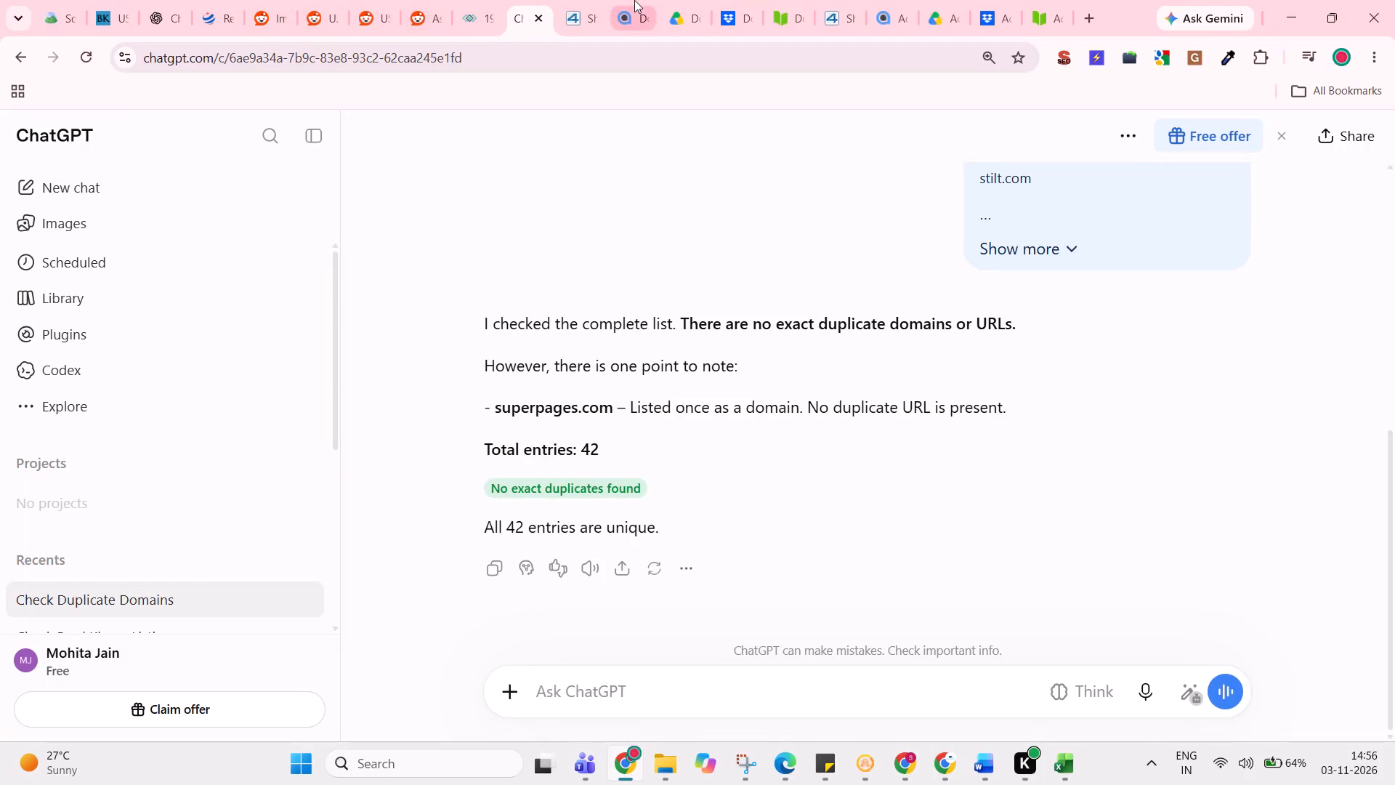
Check each opened document page for the self assessment accountant and Amazon and Shopify sellers articles, closing those tabs.
{"action": "left_click", "coordinate": [592, 0]}
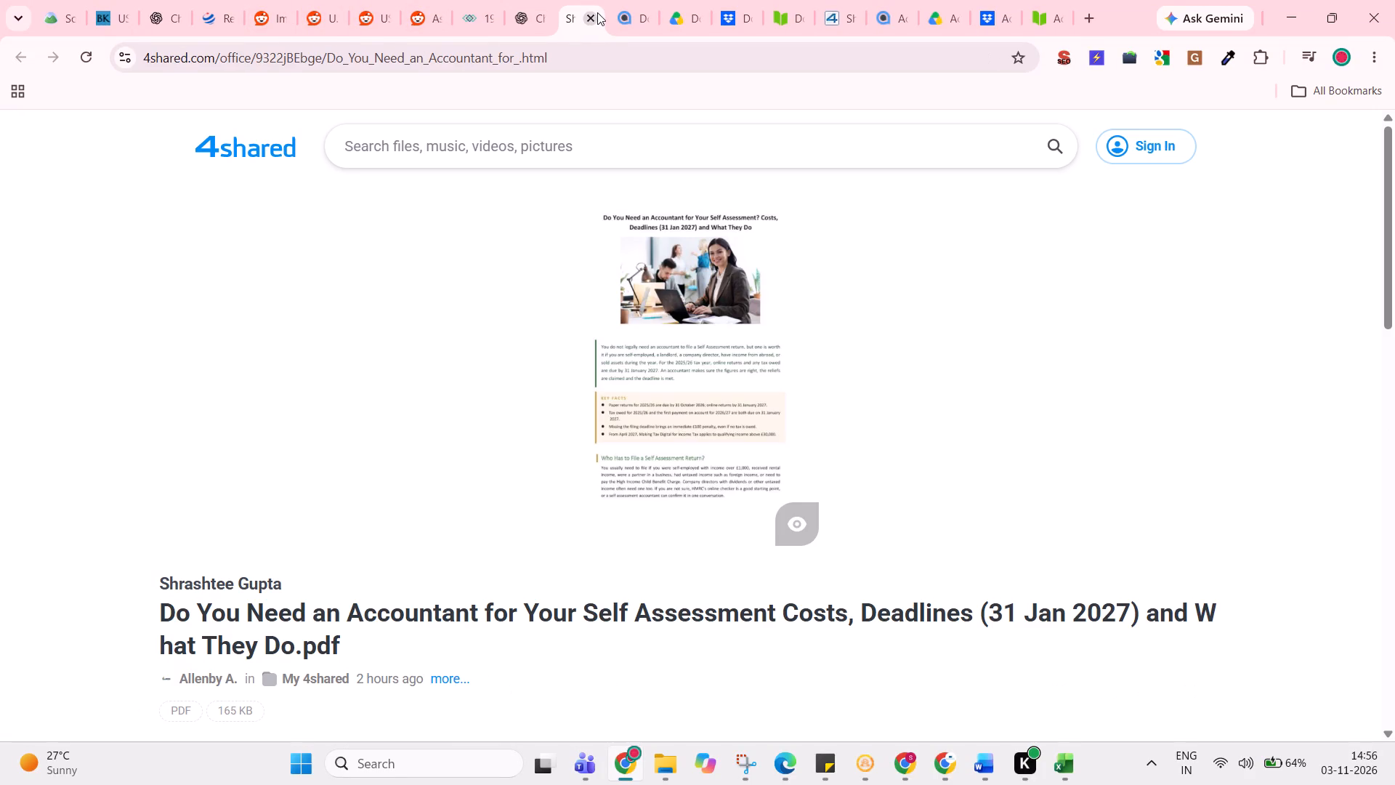
{"action": "left_click", "coordinate": [594, 15]}
{"action": "left_click", "coordinate": [594, 15]}
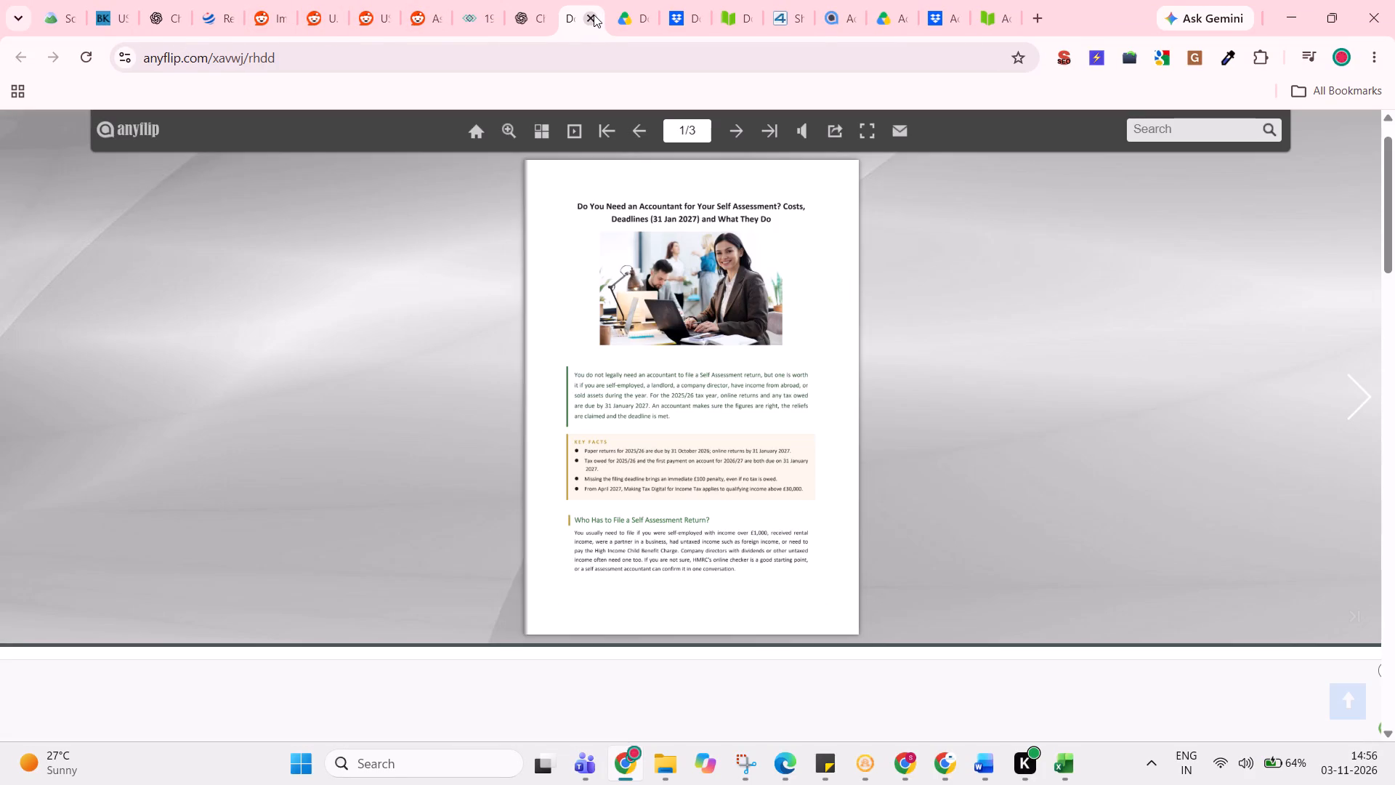
{"action": "left_click", "coordinate": [594, 15]}
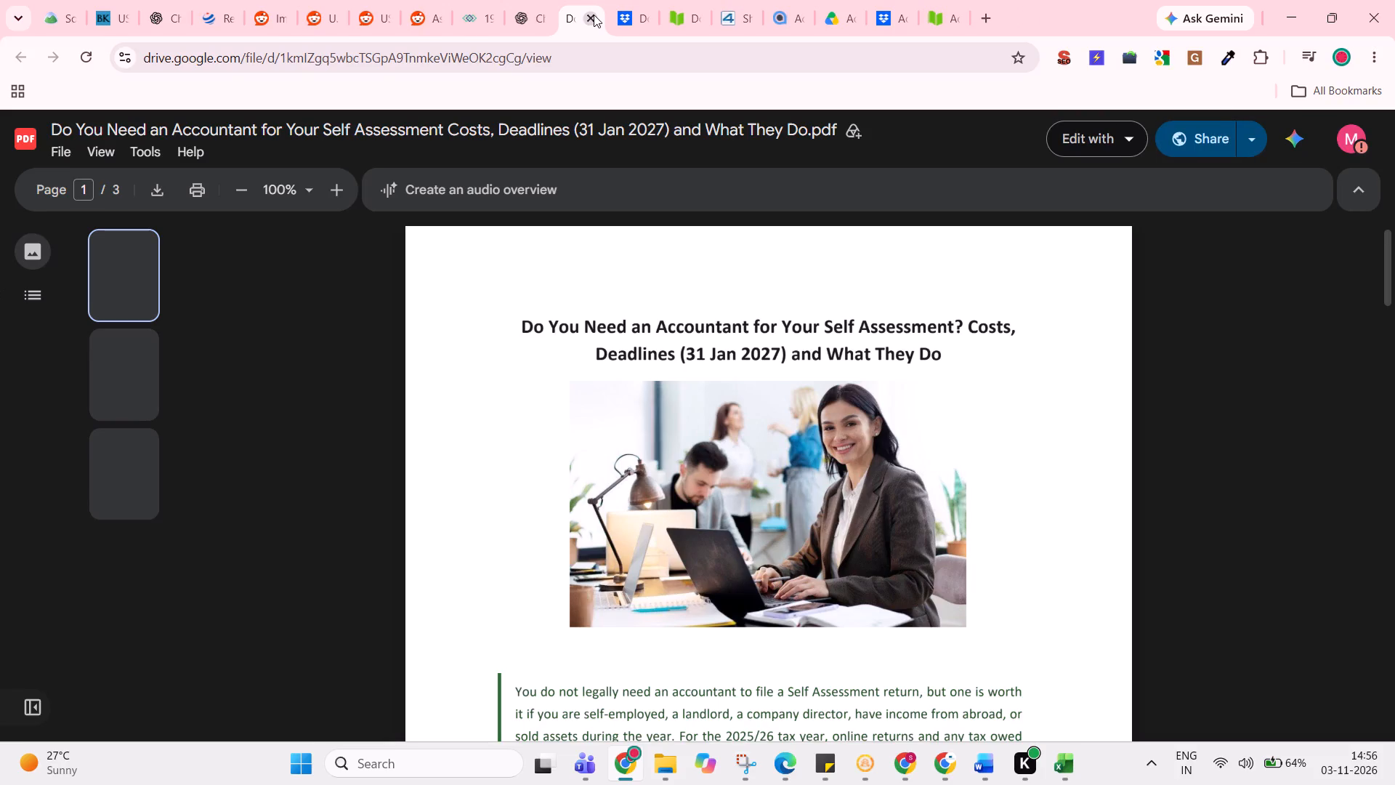
{"action": "left_click", "coordinate": [594, 15]}
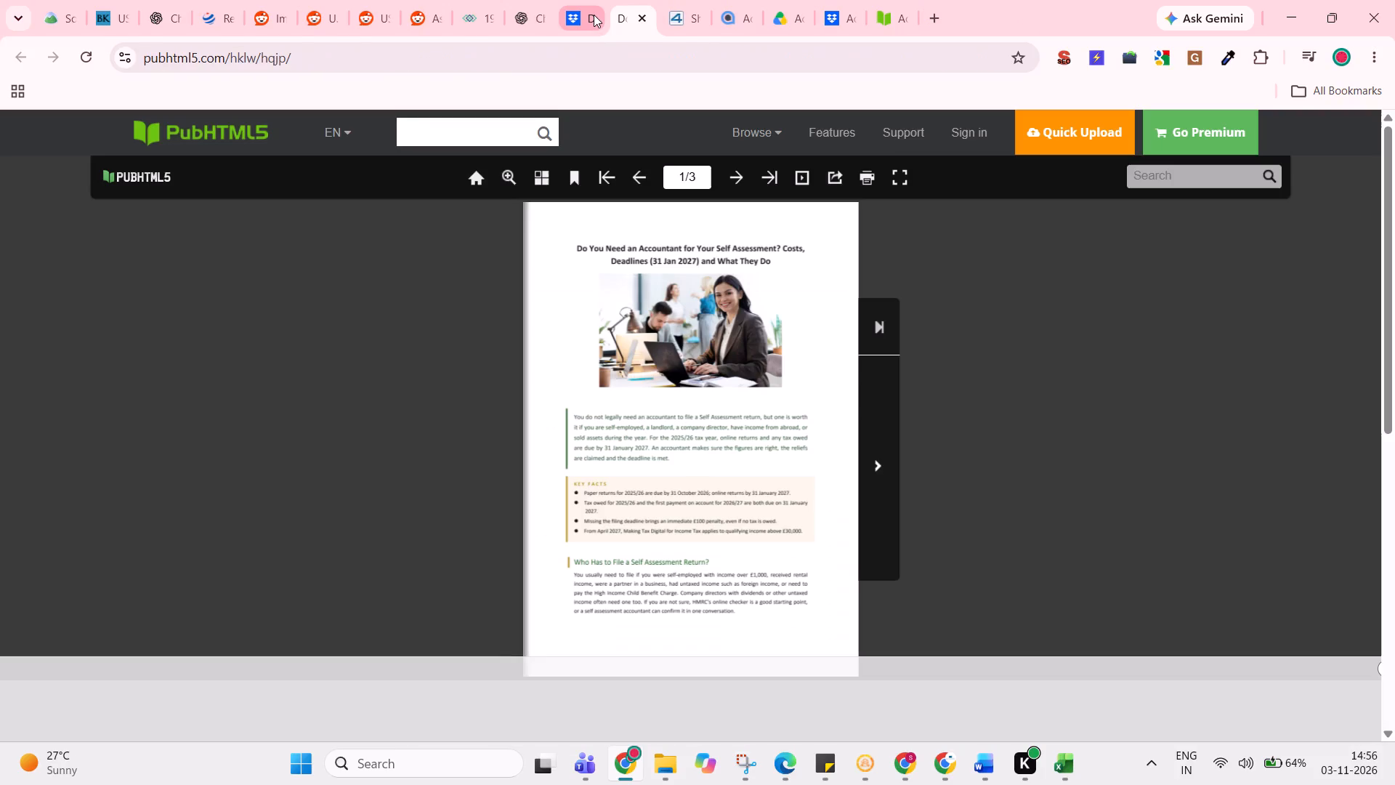
{"action": "left_click", "coordinate": [594, 15]}
{"action": "left_click", "coordinate": [594, 15]}
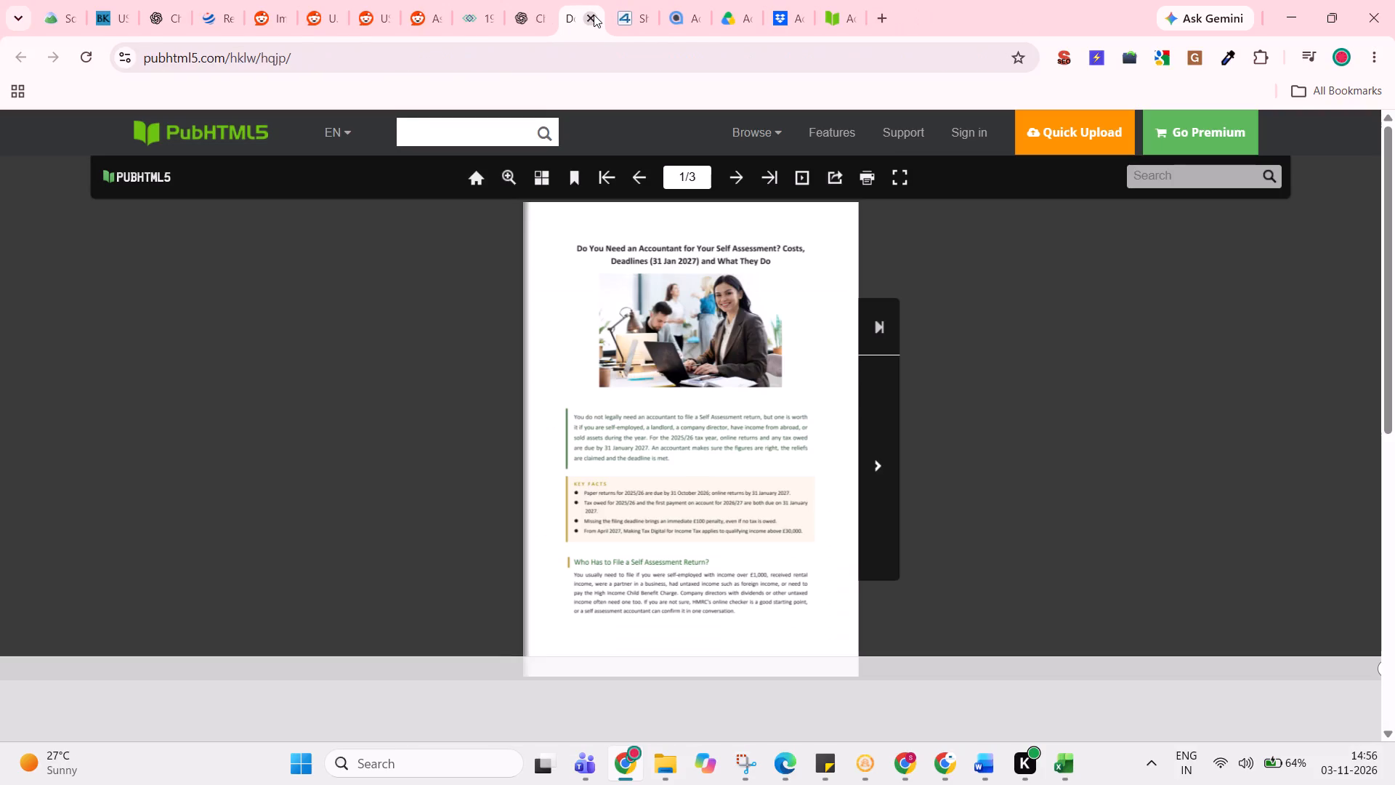
{"action": "left_click", "coordinate": [594, 15]}
{"action": "left_click", "coordinate": [594, 15]}
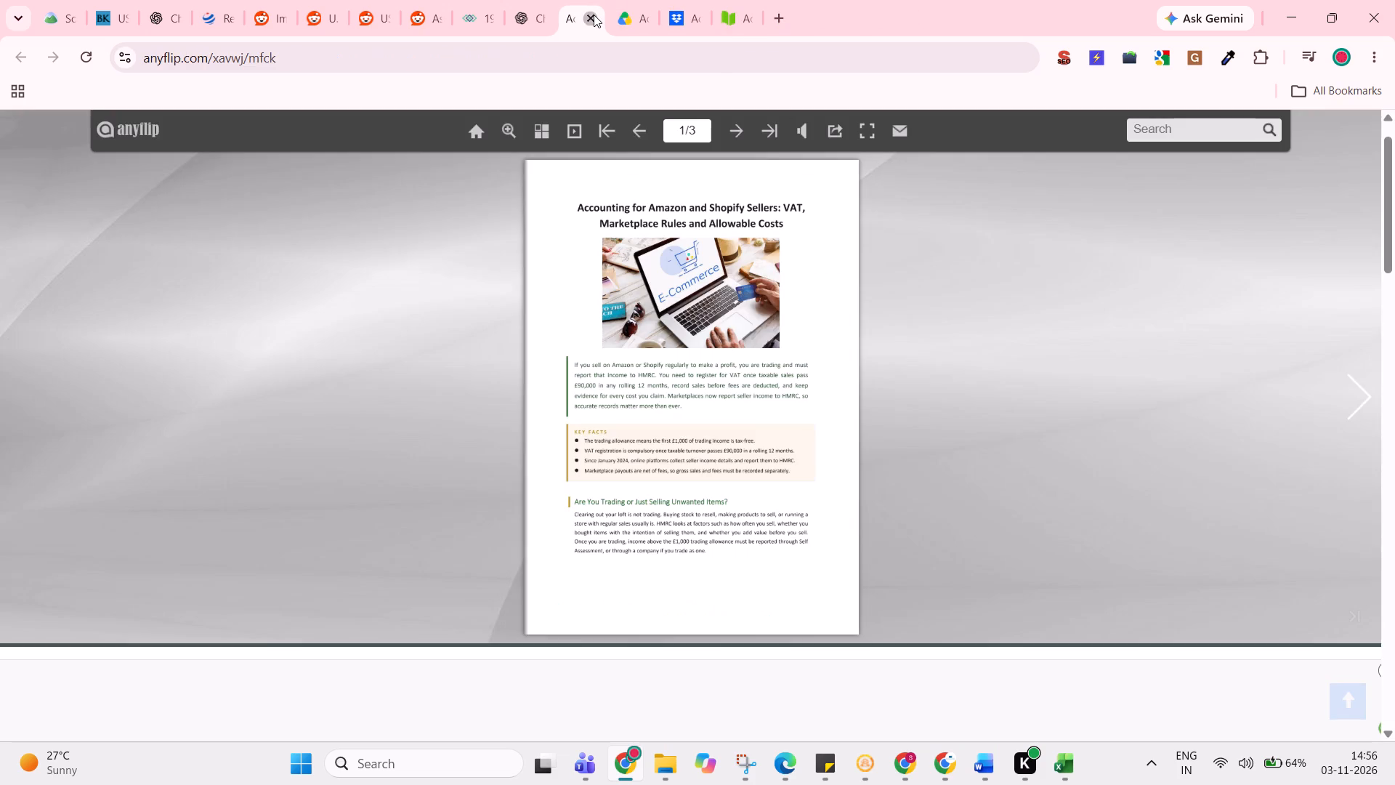
{"action": "left_click", "coordinate": [594, 15]}
{"action": "left_click", "coordinate": [594, 15]}
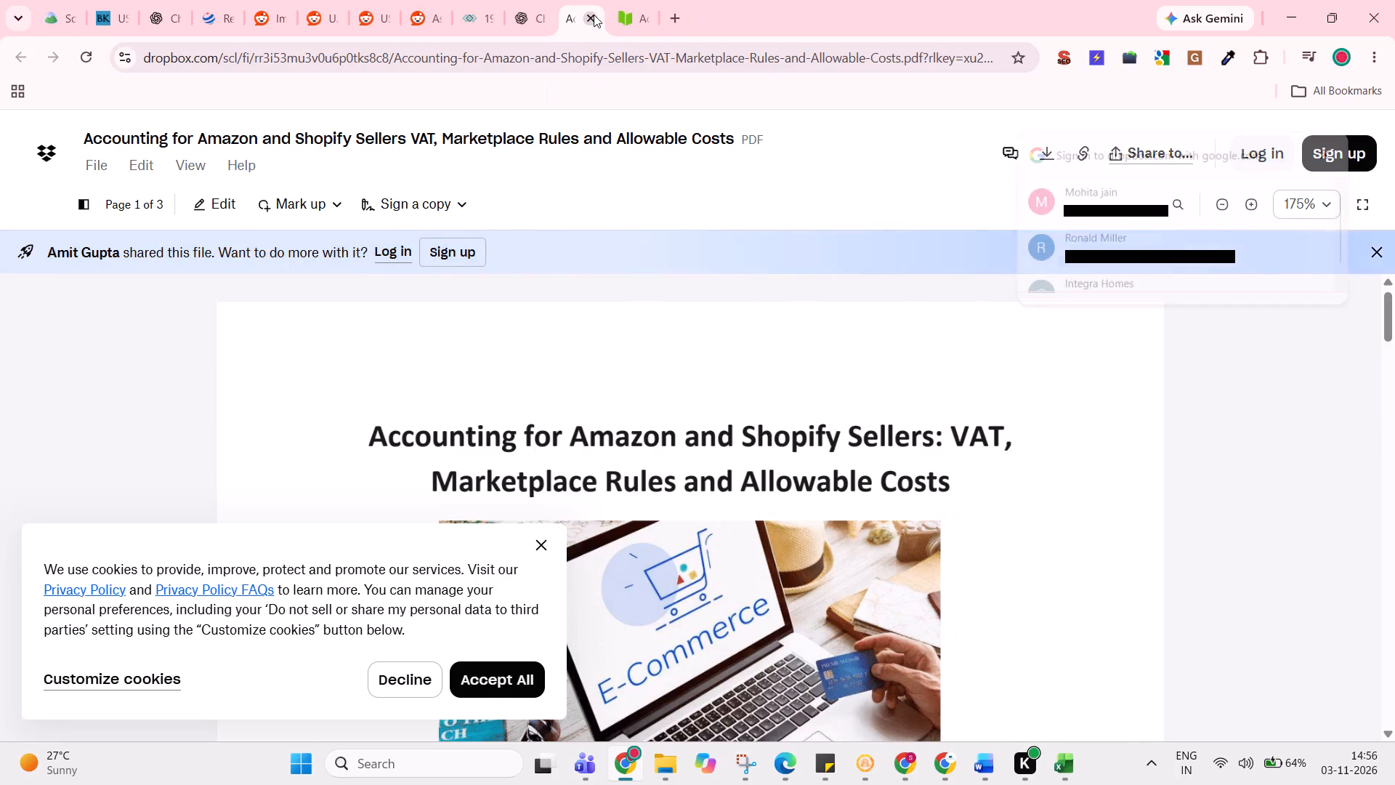
{"action": "left_click", "coordinate": [594, 15]}
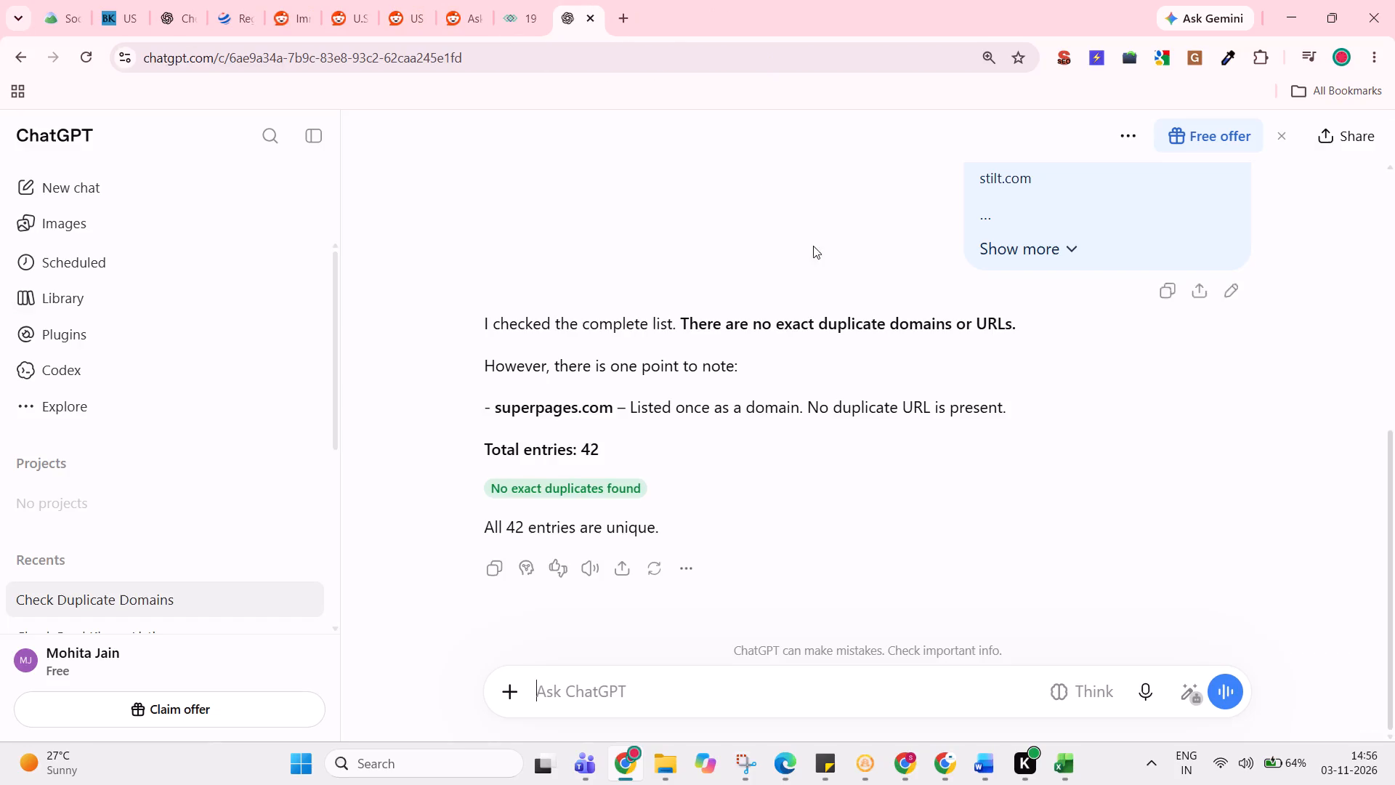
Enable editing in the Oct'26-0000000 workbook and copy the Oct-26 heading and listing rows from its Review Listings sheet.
{"action": "left_click", "coordinate": [1079, 760]}
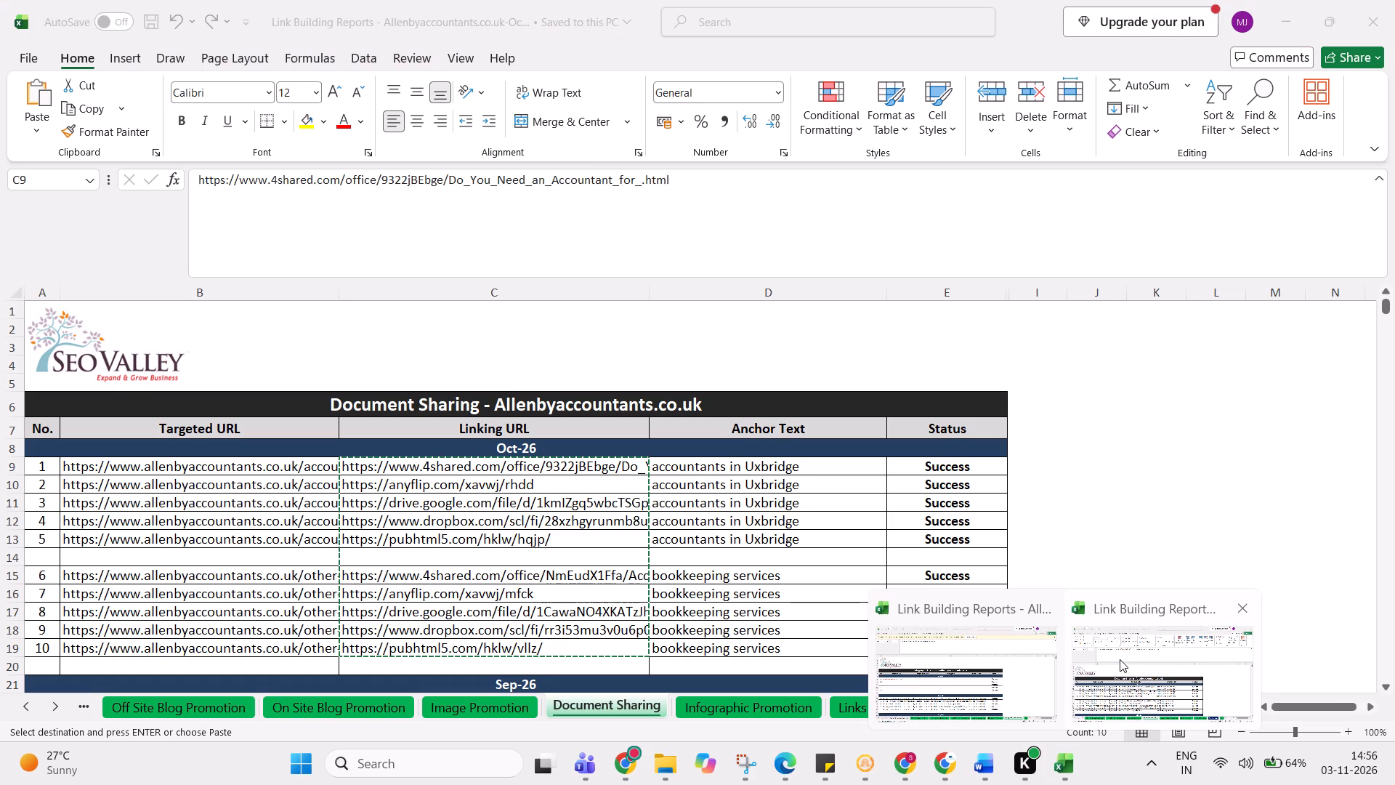
{"action": "left_click", "coordinate": [1120, 659]}
{"action": "left_click", "coordinate": [545, 406]}
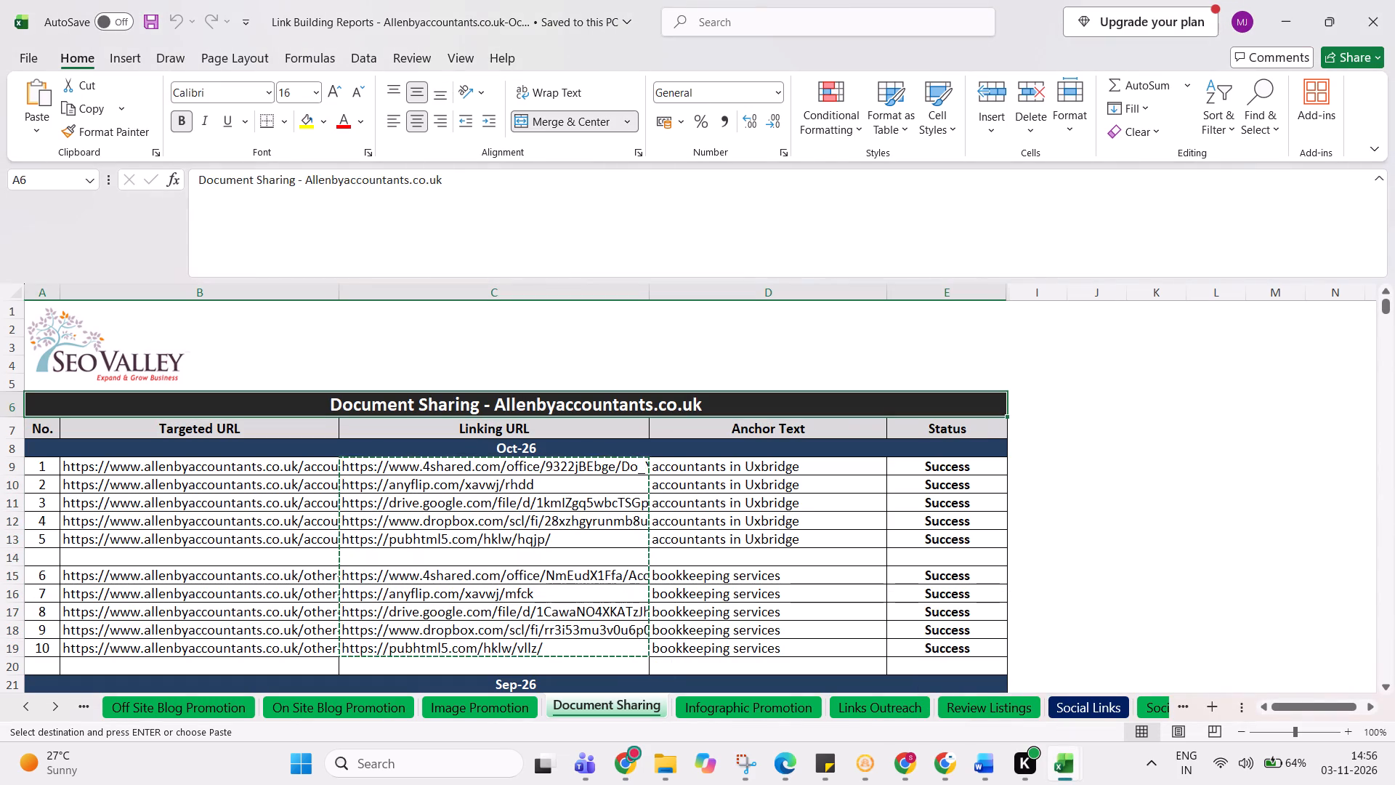
{"action": "left_click", "coordinate": [1069, 774]}
{"action": "left_click", "coordinate": [976, 673]}
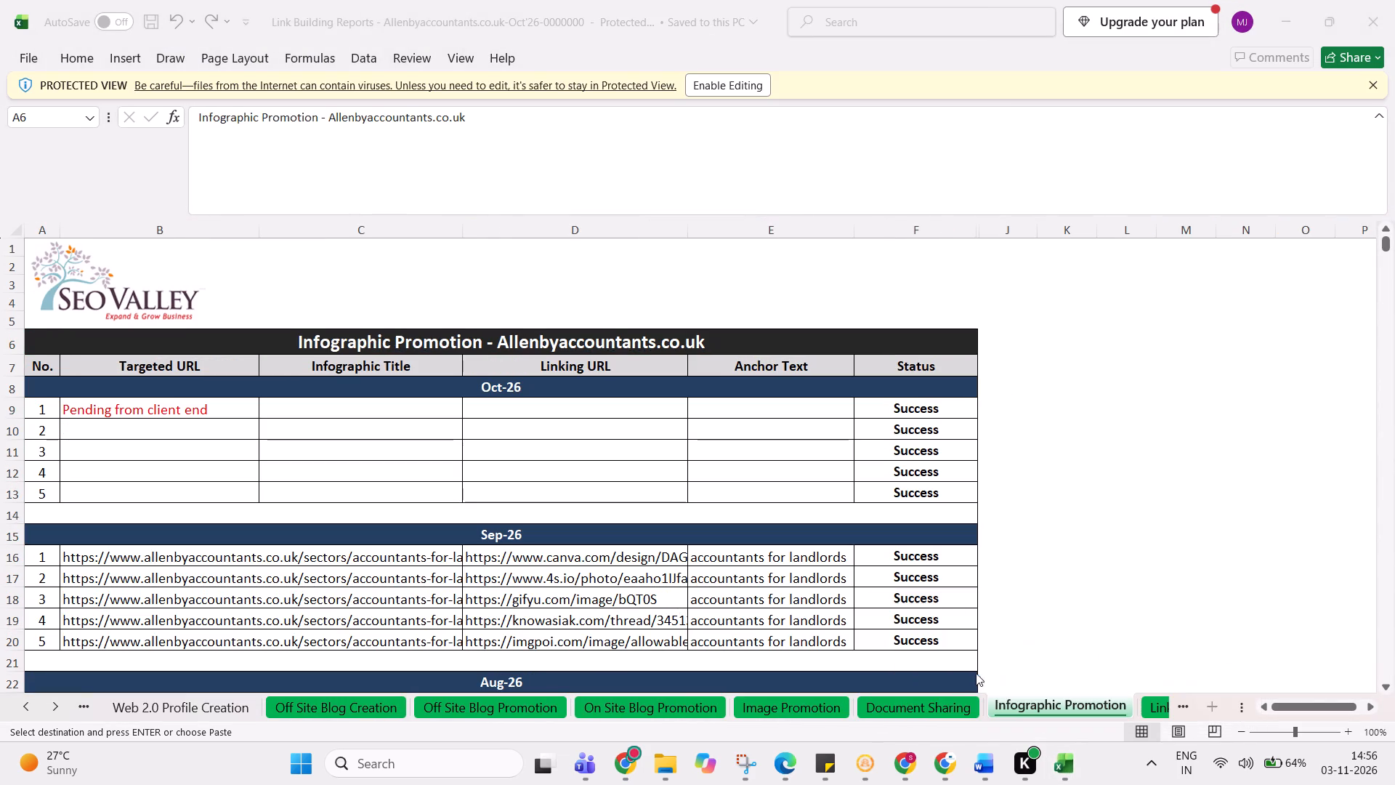
{"action": "left_click", "coordinate": [1144, 709]}
{"action": "left_click", "coordinate": [1144, 709]}
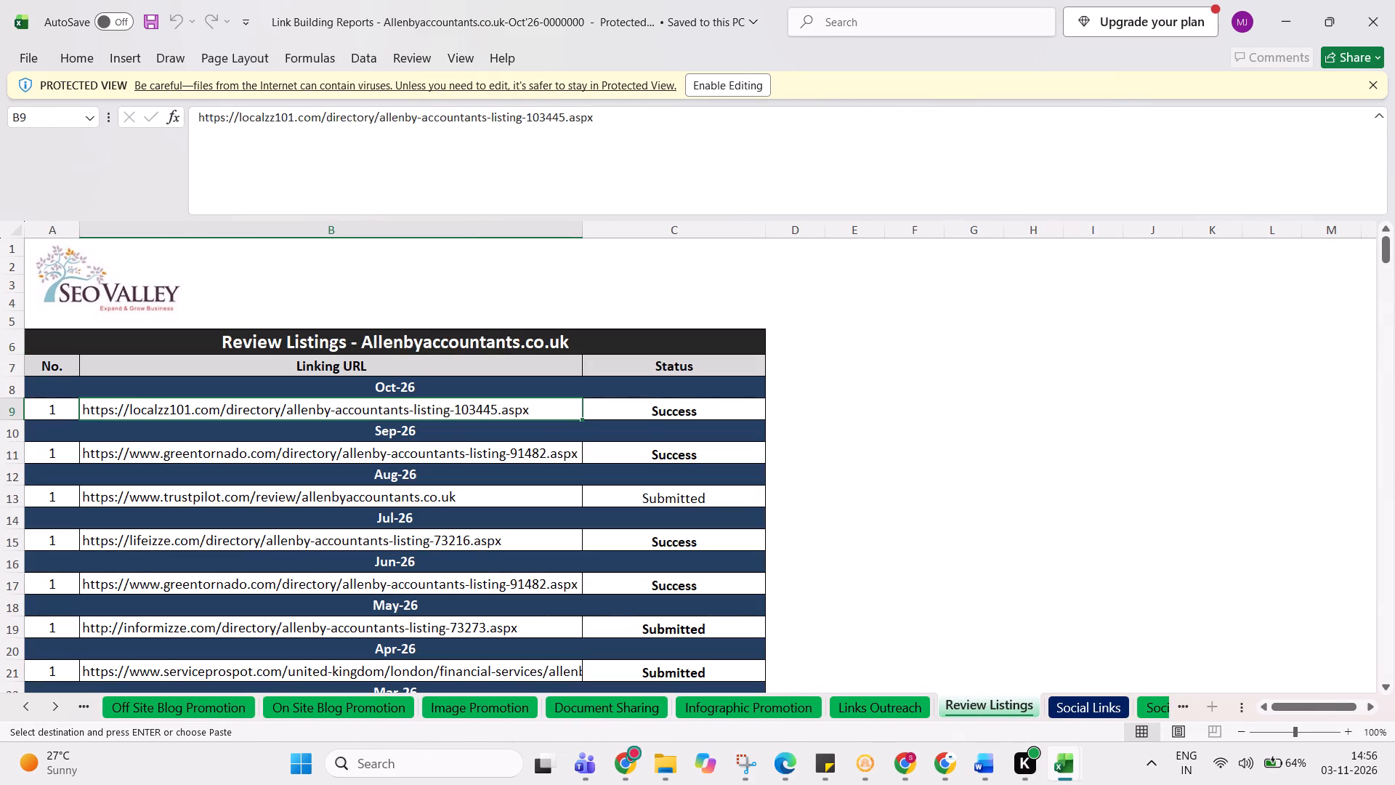
{"action": "left_click", "coordinate": [711, 86]}
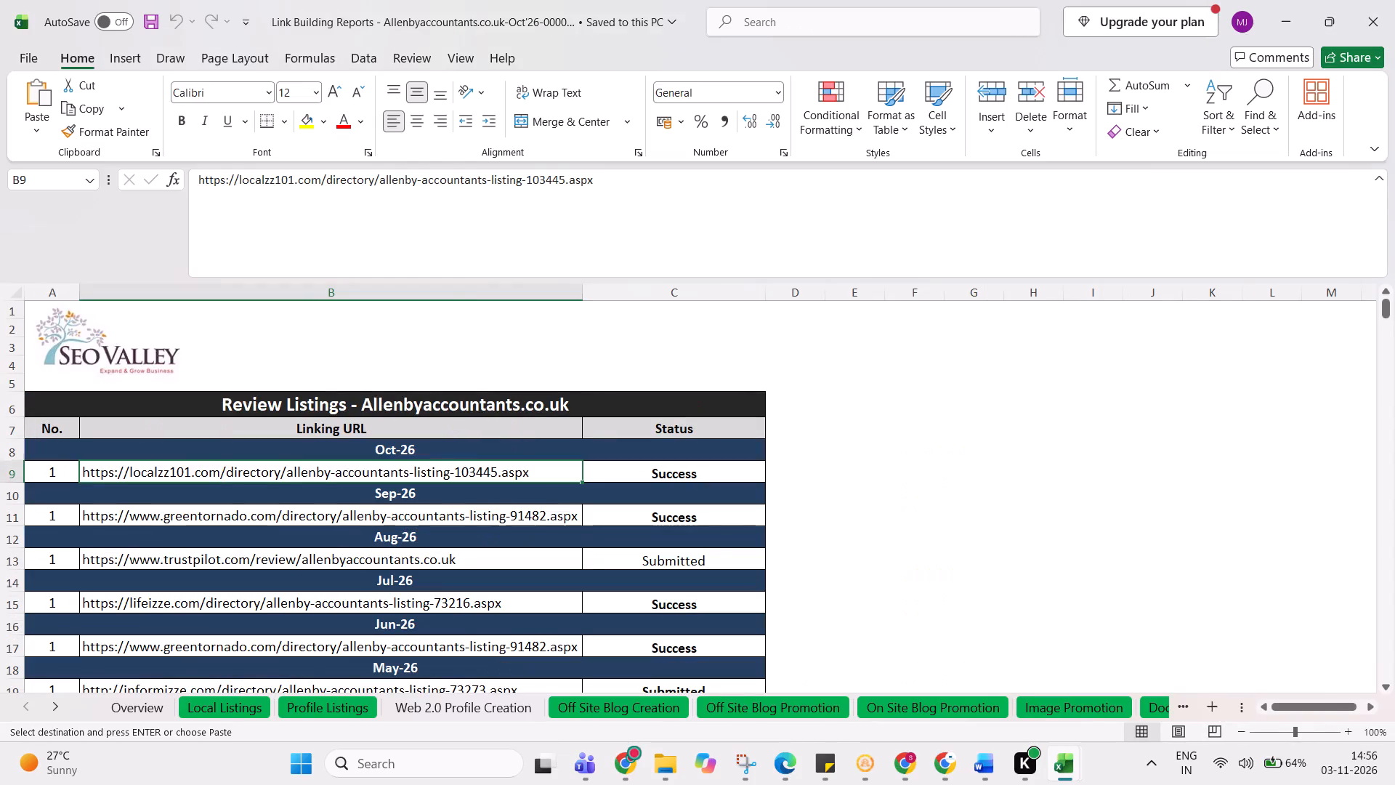
{"action": "left_click_drag", "start_coordinate": [0, 451], "coordinate": [4, 469]}
{"action": "key", "text": "ctrl+c"}
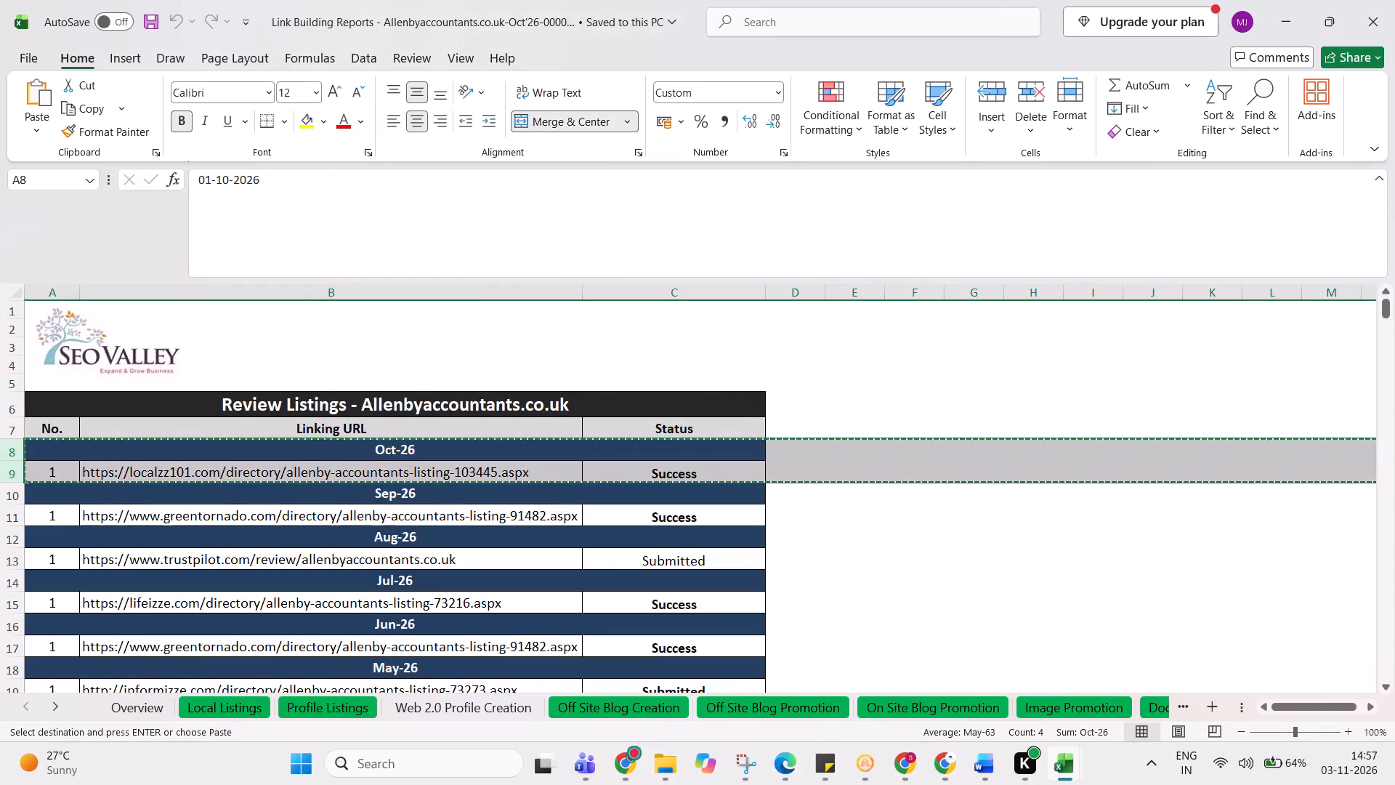
Insert the copied Oct-26 rows above Sep-26 on the other link building workbook's Review Listings sheet and save it.
{"action": "left_click", "coordinate": [1074, 778]}
{"action": "left_click", "coordinate": [969, 641]}
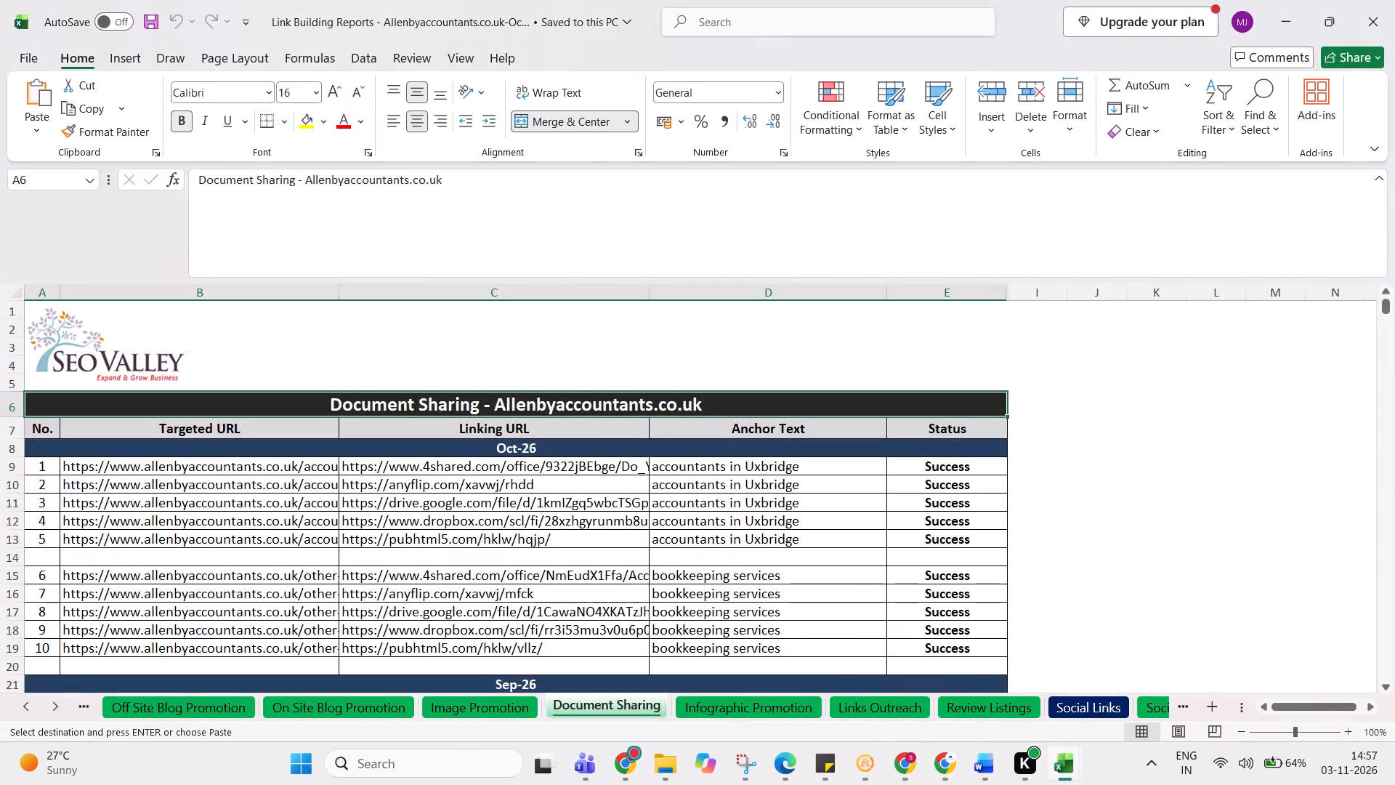
{"action": "left_click", "coordinate": [1160, 713]}
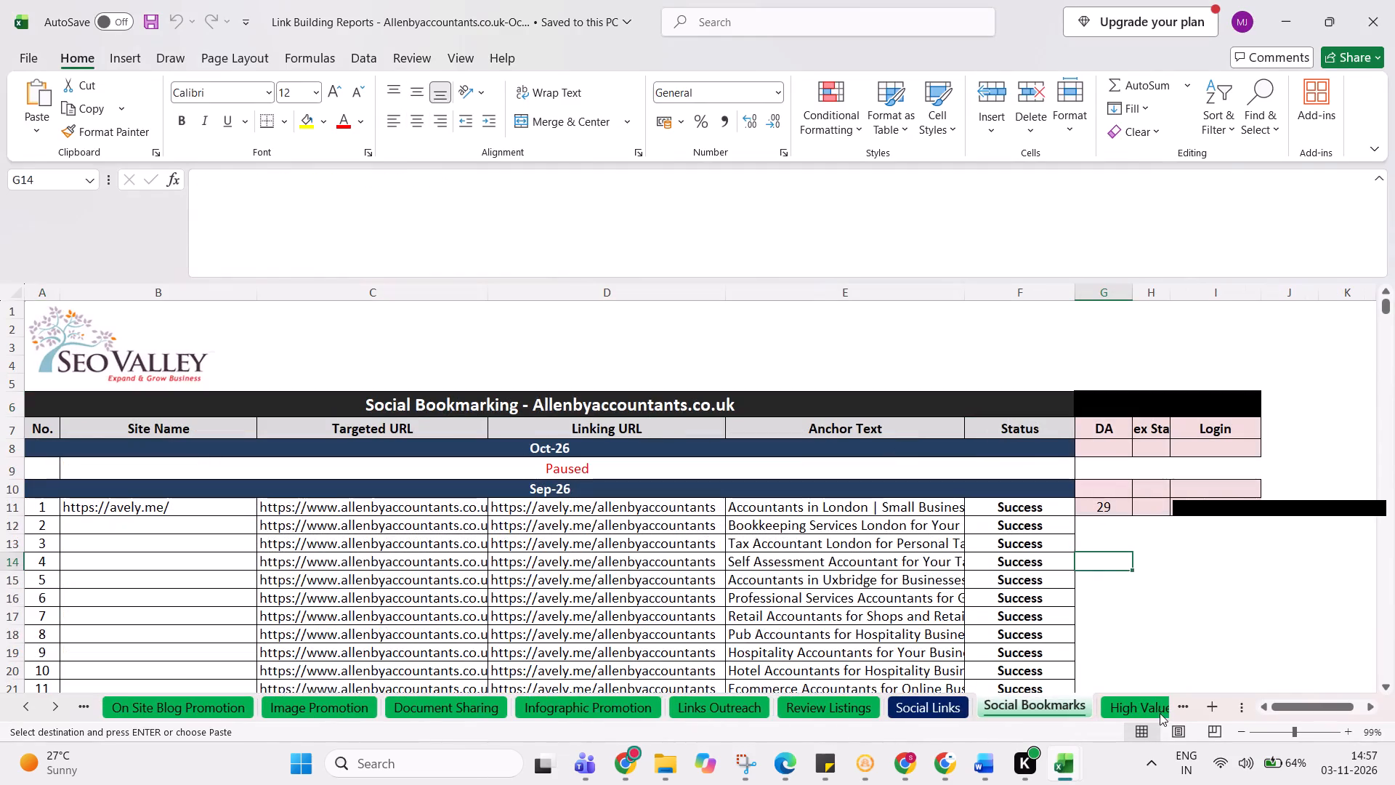
{"action": "left_click", "coordinate": [1155, 712]}
{"action": "left_click", "coordinate": [1151, 711]}
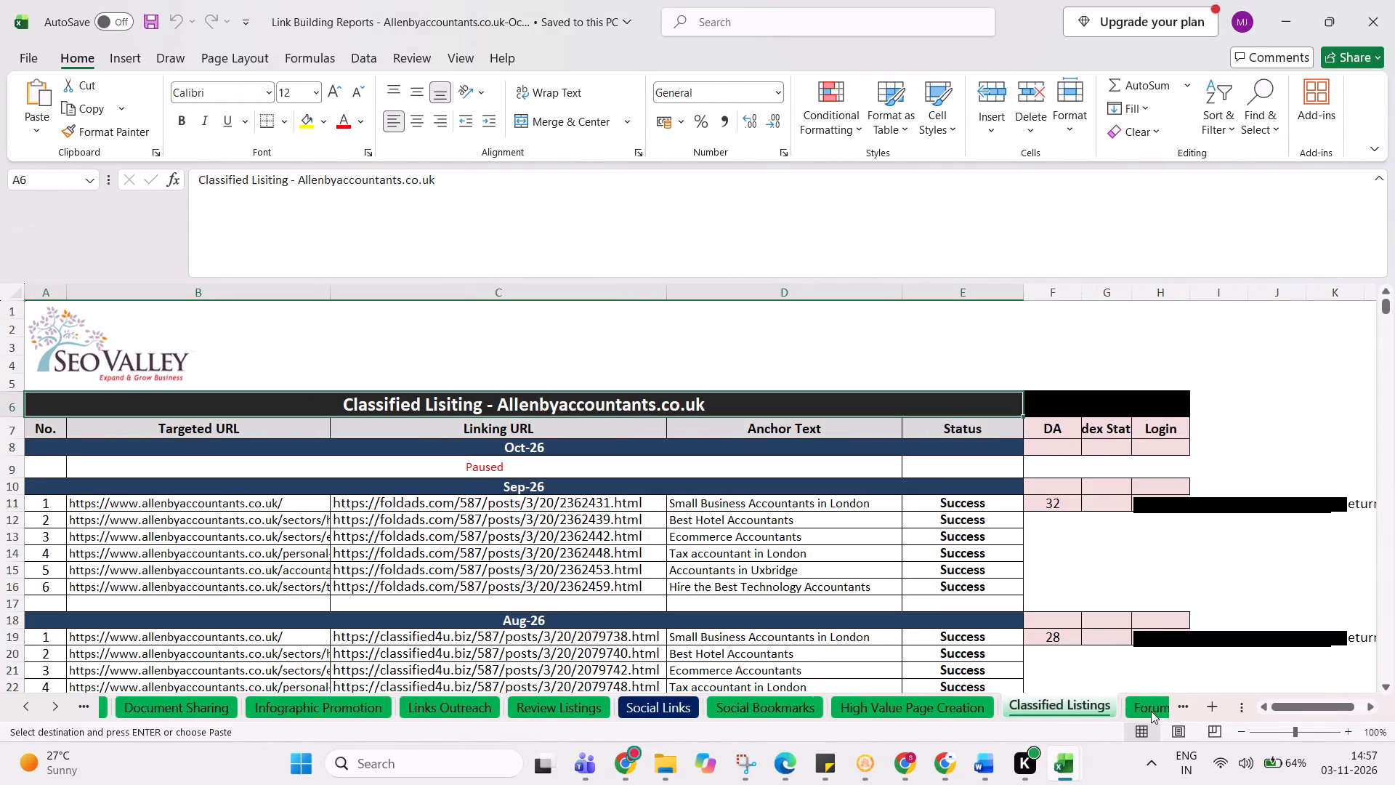
{"action": "left_click", "coordinate": [437, 712]}
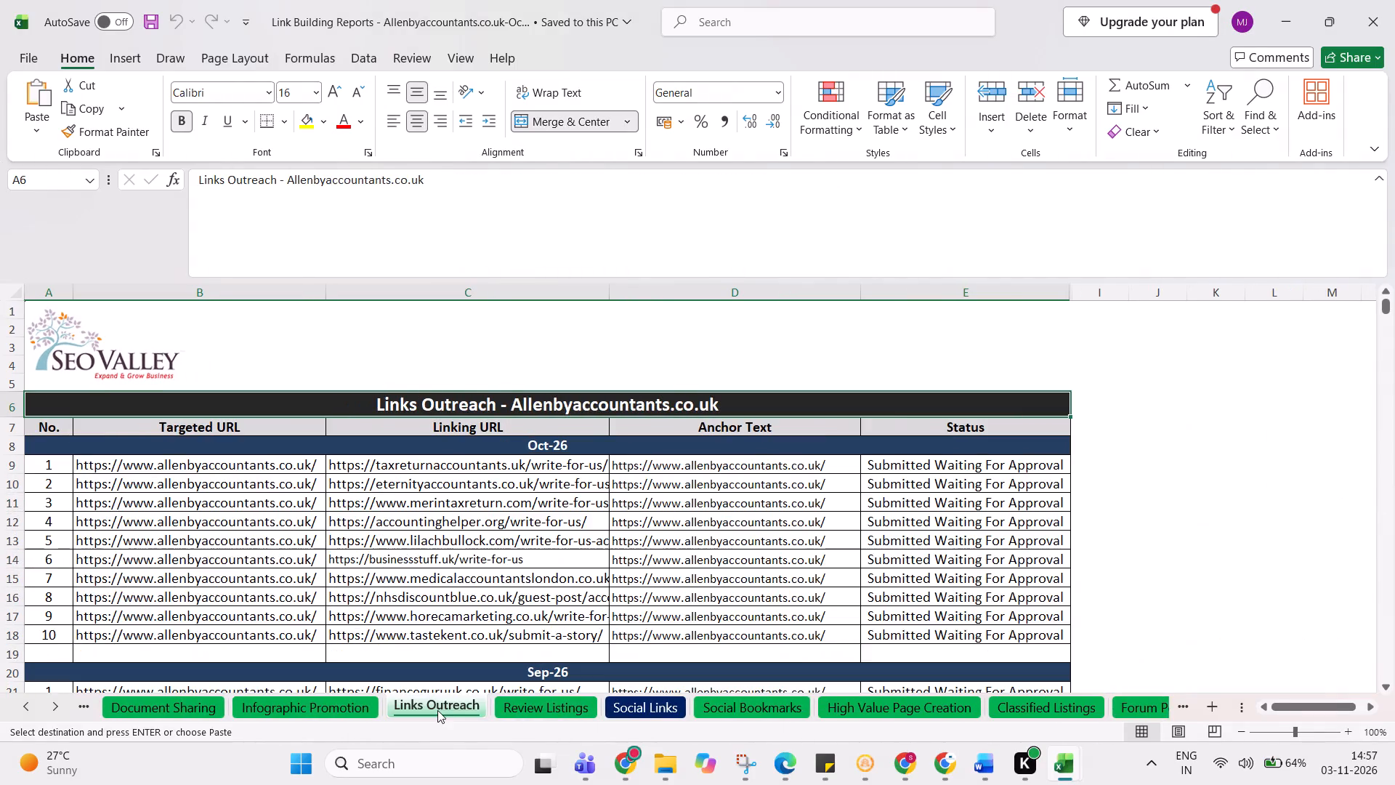
{"action": "left_click", "coordinate": [309, 712]}
{"action": "left_click", "coordinate": [527, 705]}
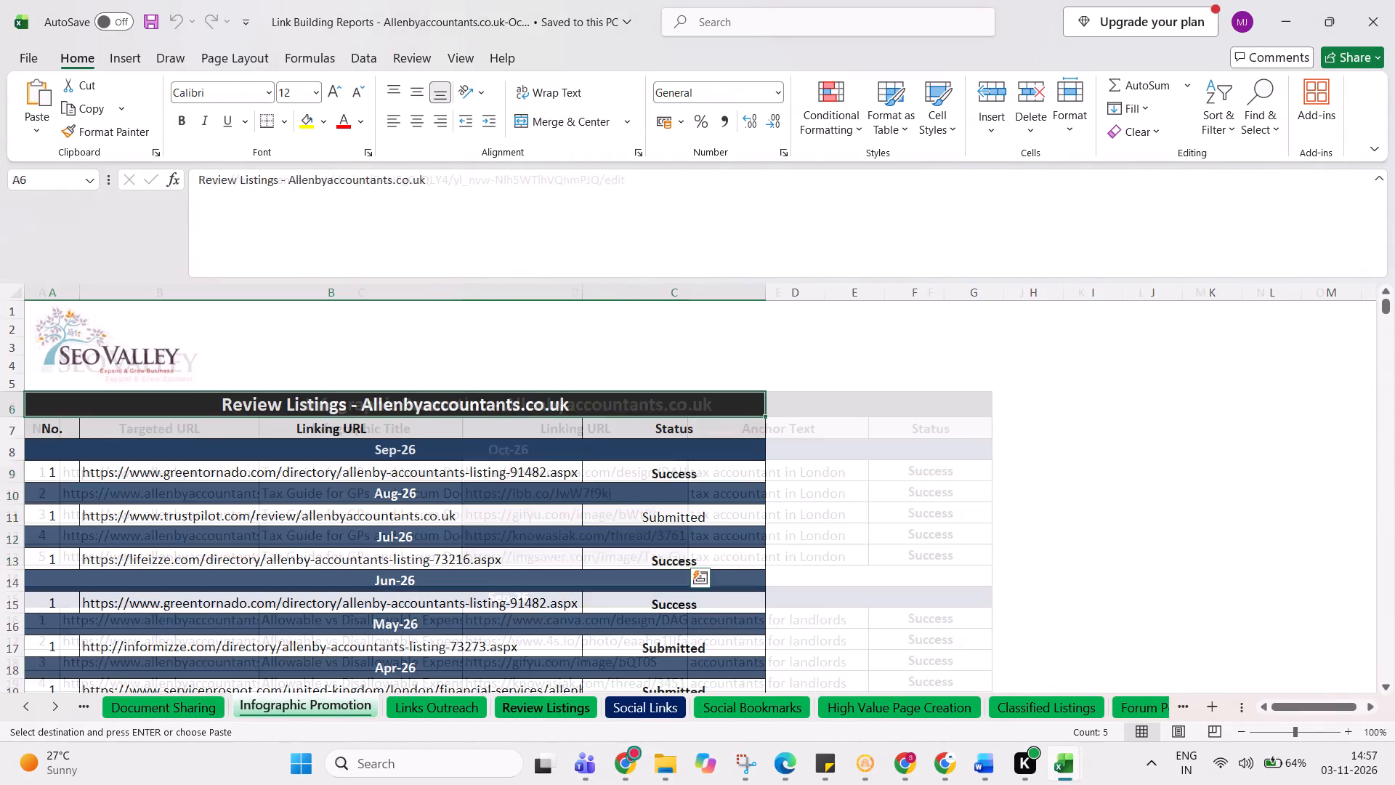
{"action": "left_click", "coordinate": [0, 451]}
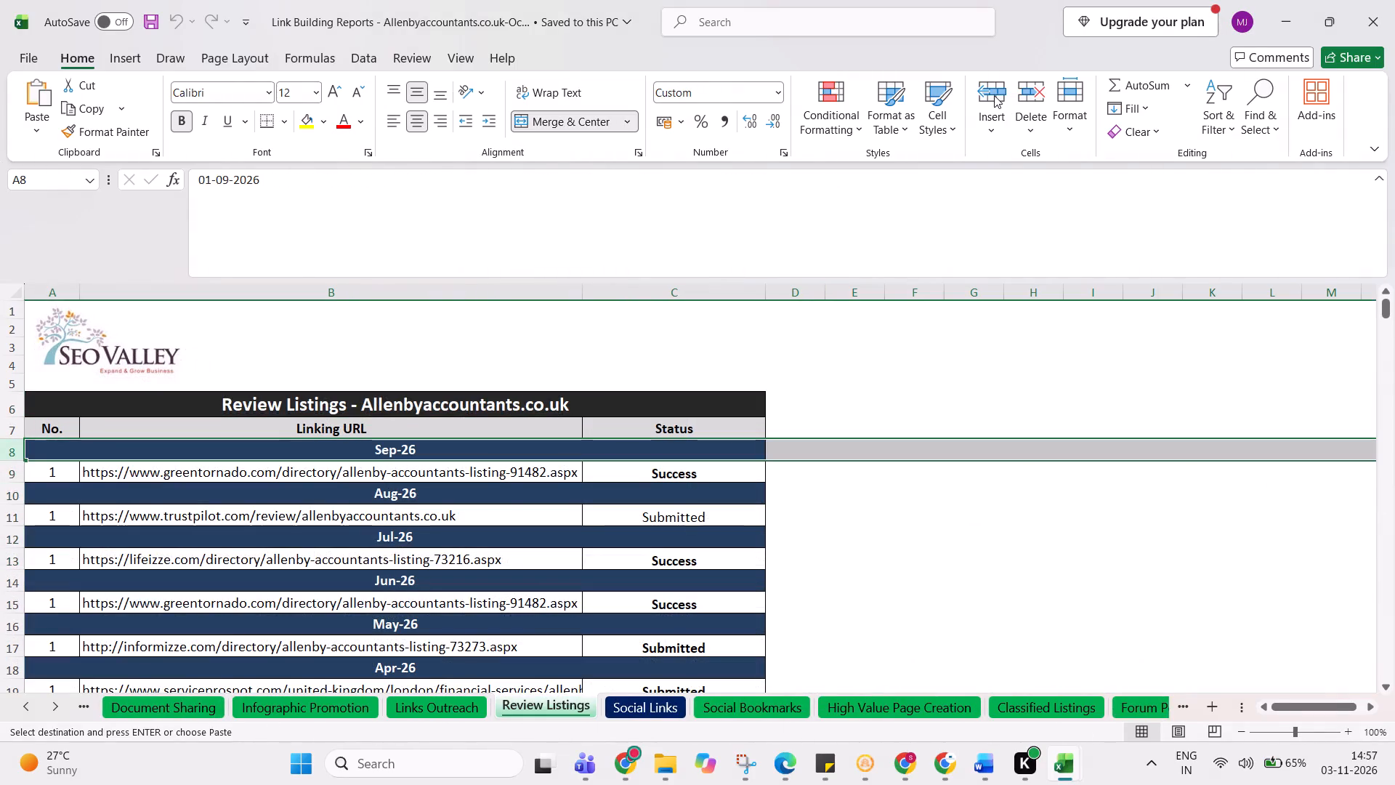
{"action": "left_click", "coordinate": [993, 94]}
{"action": "left_click", "coordinate": [378, 400]}
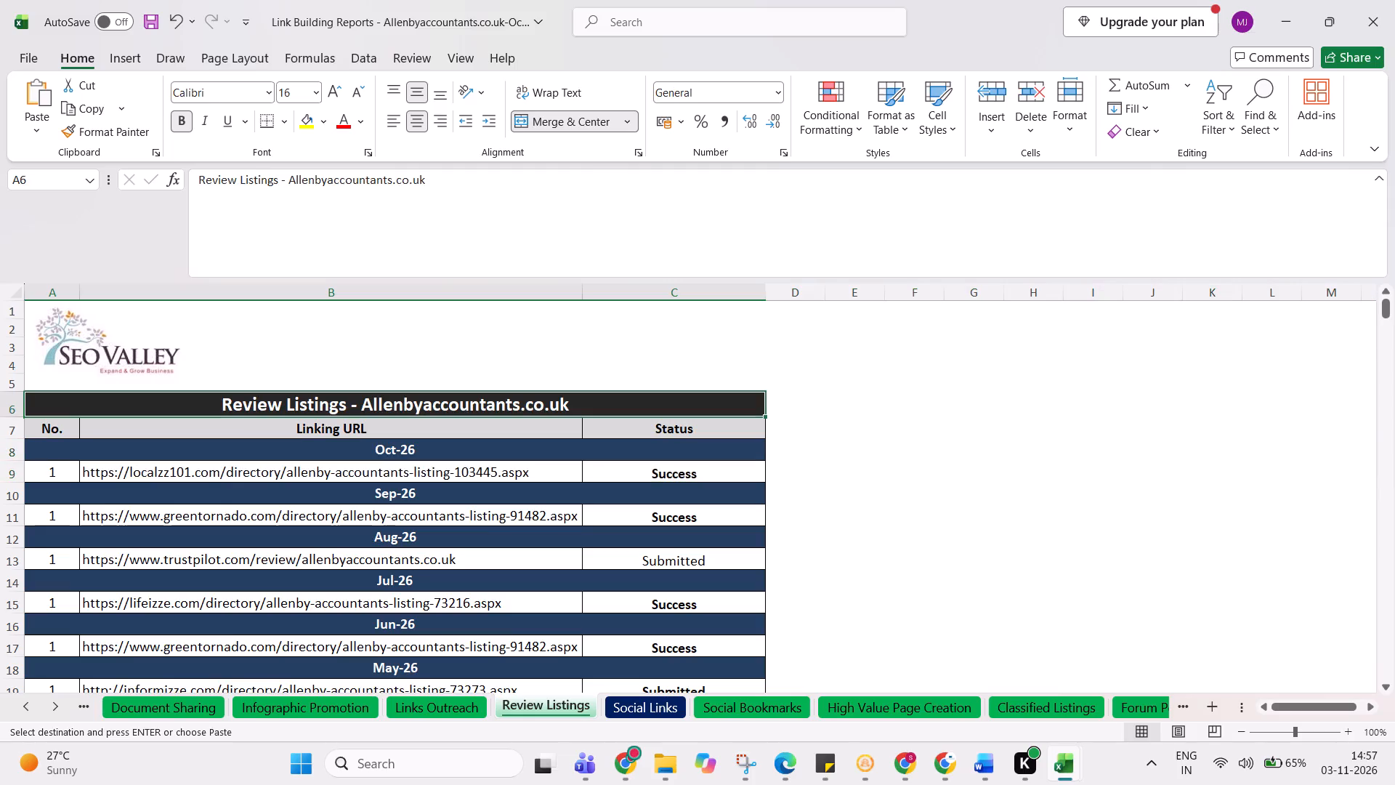
{"action": "key", "text": "ctrl+s"}
Hide the internal DA, Index Status and Login columns (G to I) on the Social Bookmarks sheet.
{"action": "left_click", "coordinate": [793, 715]}
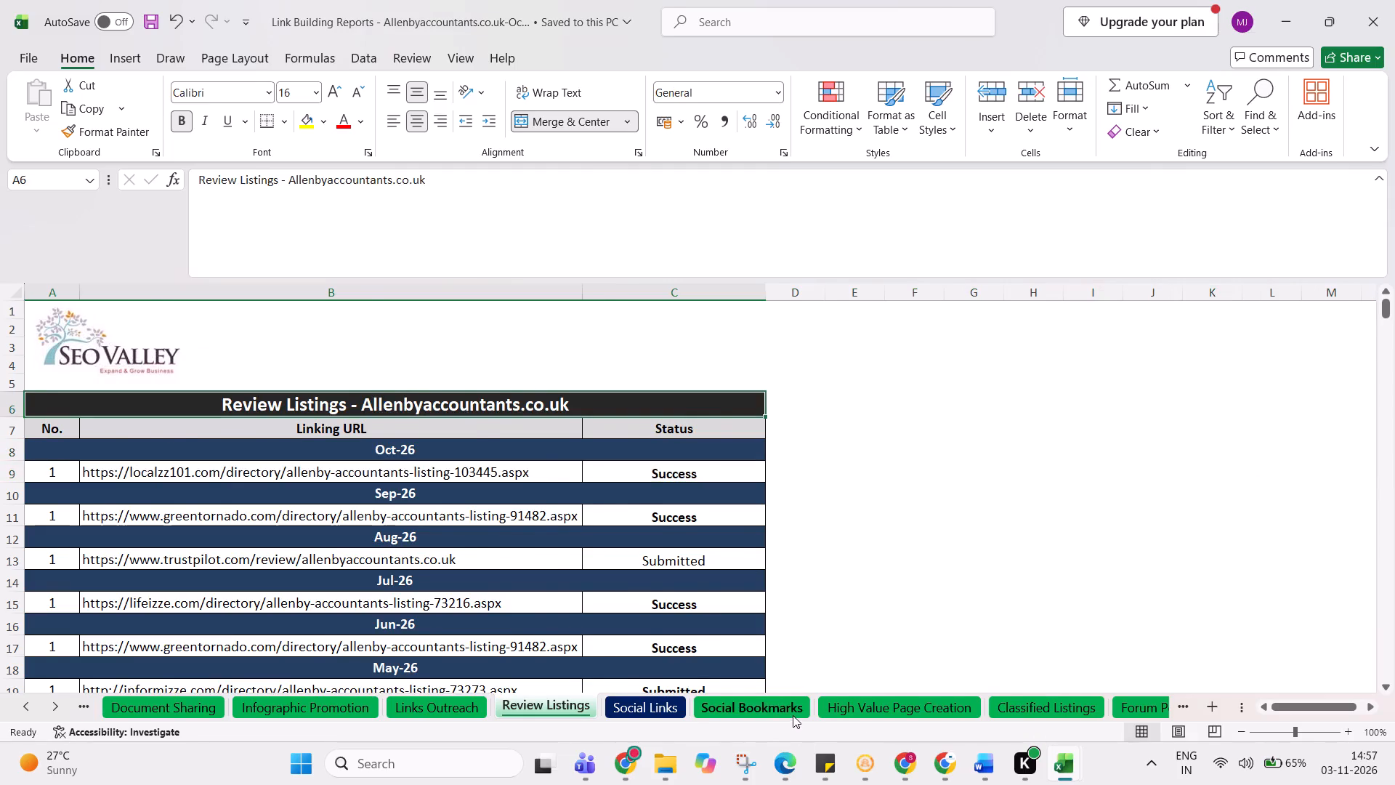
{"action": "left_click_drag", "start_coordinate": [1116, 292], "coordinate": [1218, 296]}
{"action": "right_click", "coordinate": [1176, 423]}
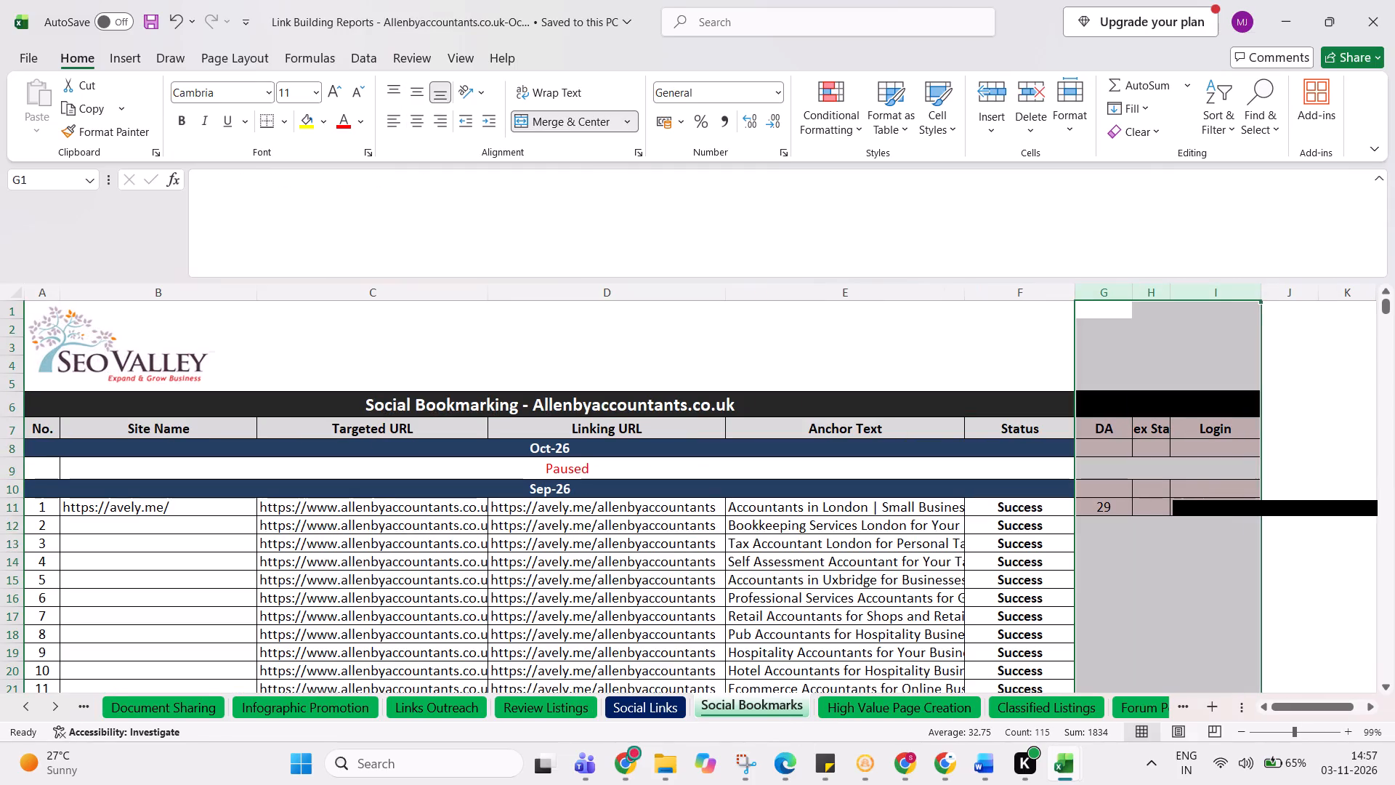
{"action": "left_click", "coordinate": [1198, 376]}
{"action": "left_click", "coordinate": [939, 406]}
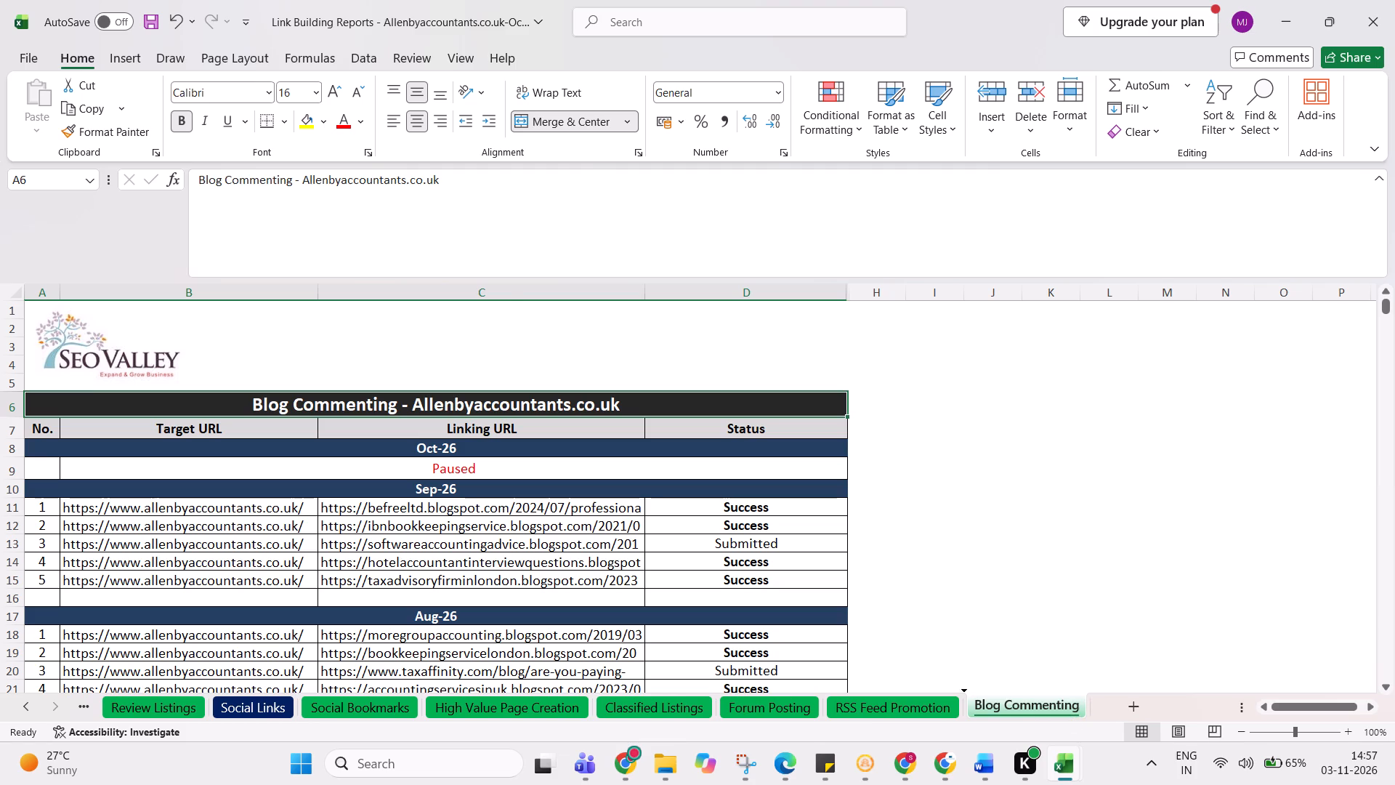
{"action": "left_click_drag", "start_coordinate": [990, 711], "coordinate": [990, 711]}
{"action": "left_click", "coordinate": [918, 709]}
{"action": "left_click", "coordinate": [806, 712]}
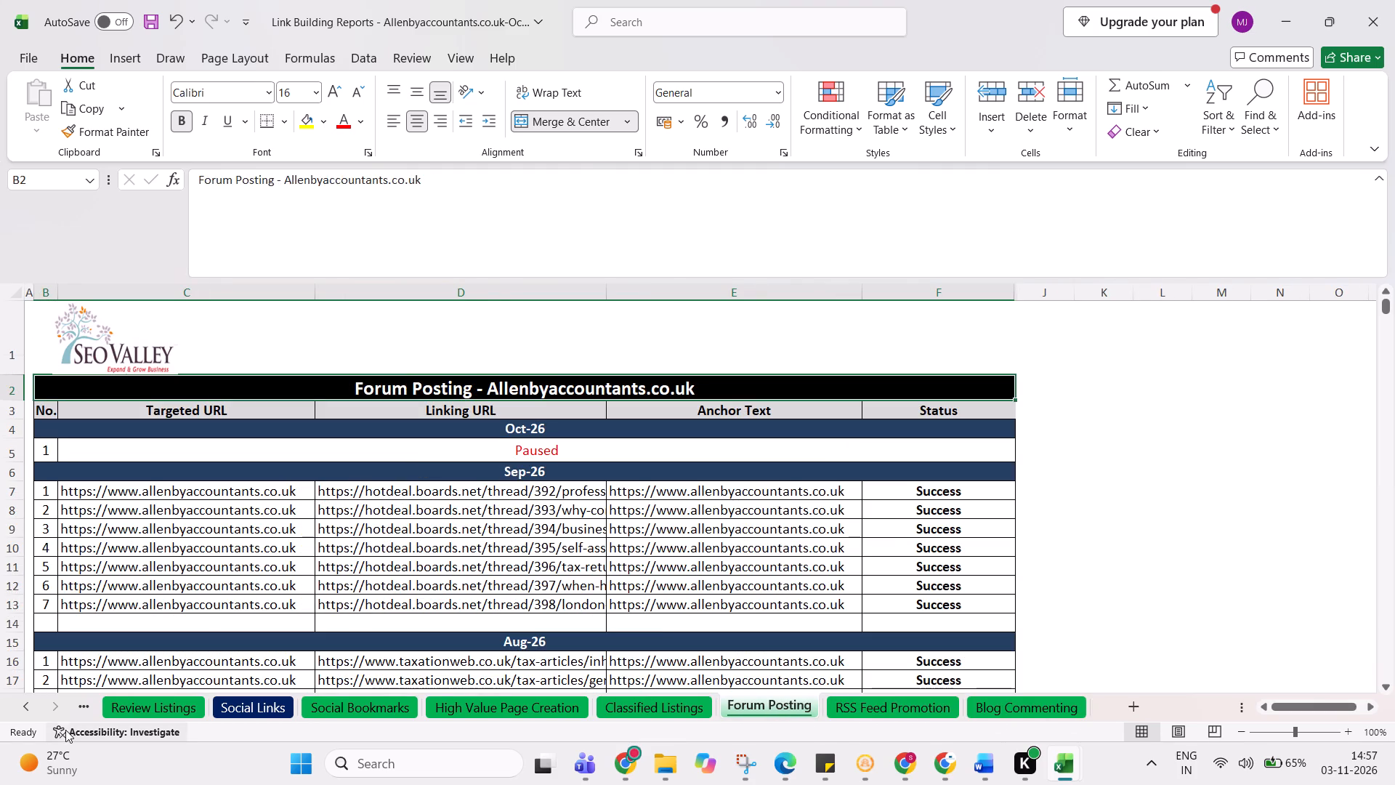
{"action": "triple_click", "coordinate": [13, 714]}
{"action": "triple_click", "coordinate": [13, 713]}
{"action": "triple_click", "coordinate": [13, 713]}
{"action": "left_click", "coordinate": [13, 713]}
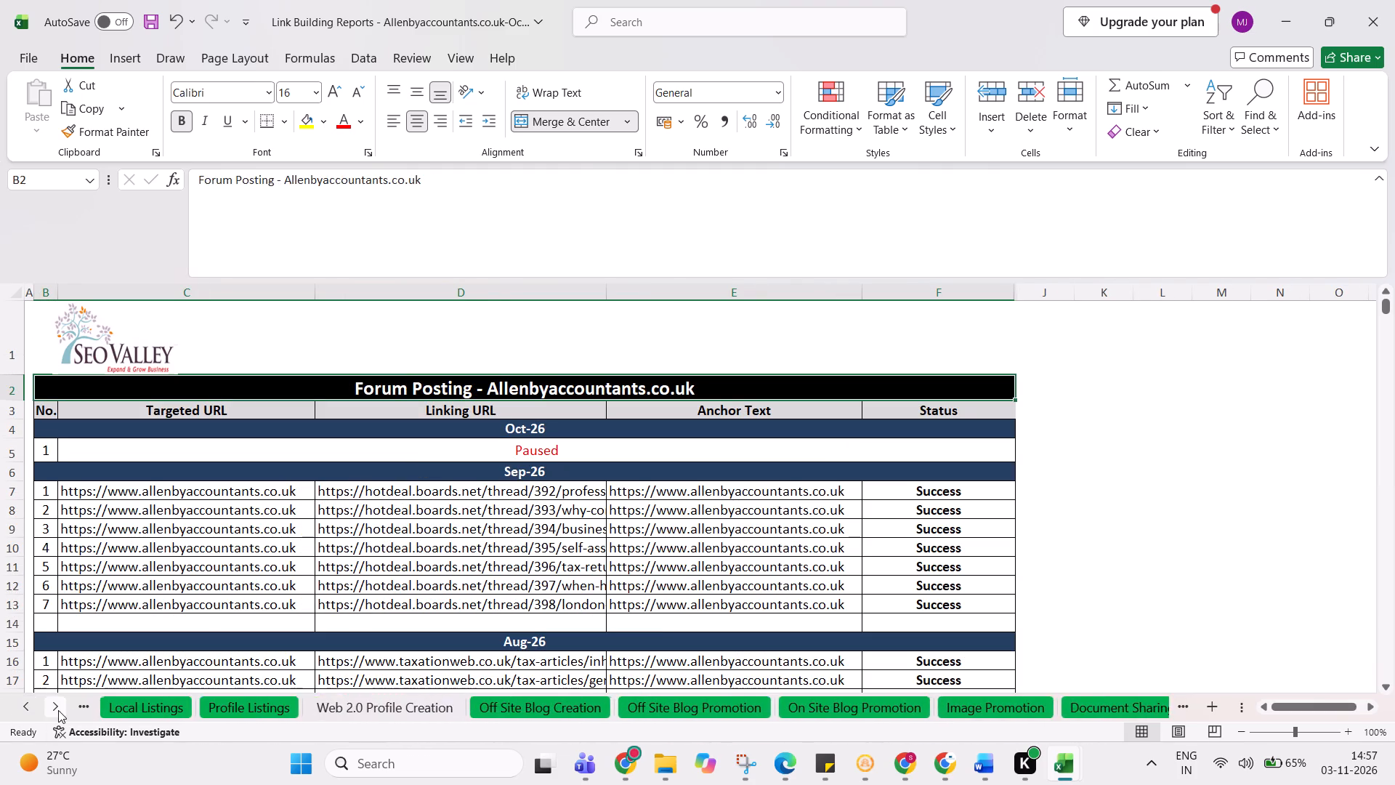
{"action": "triple_click", "coordinate": [37, 712]}
{"action": "left_click", "coordinate": [133, 706]}
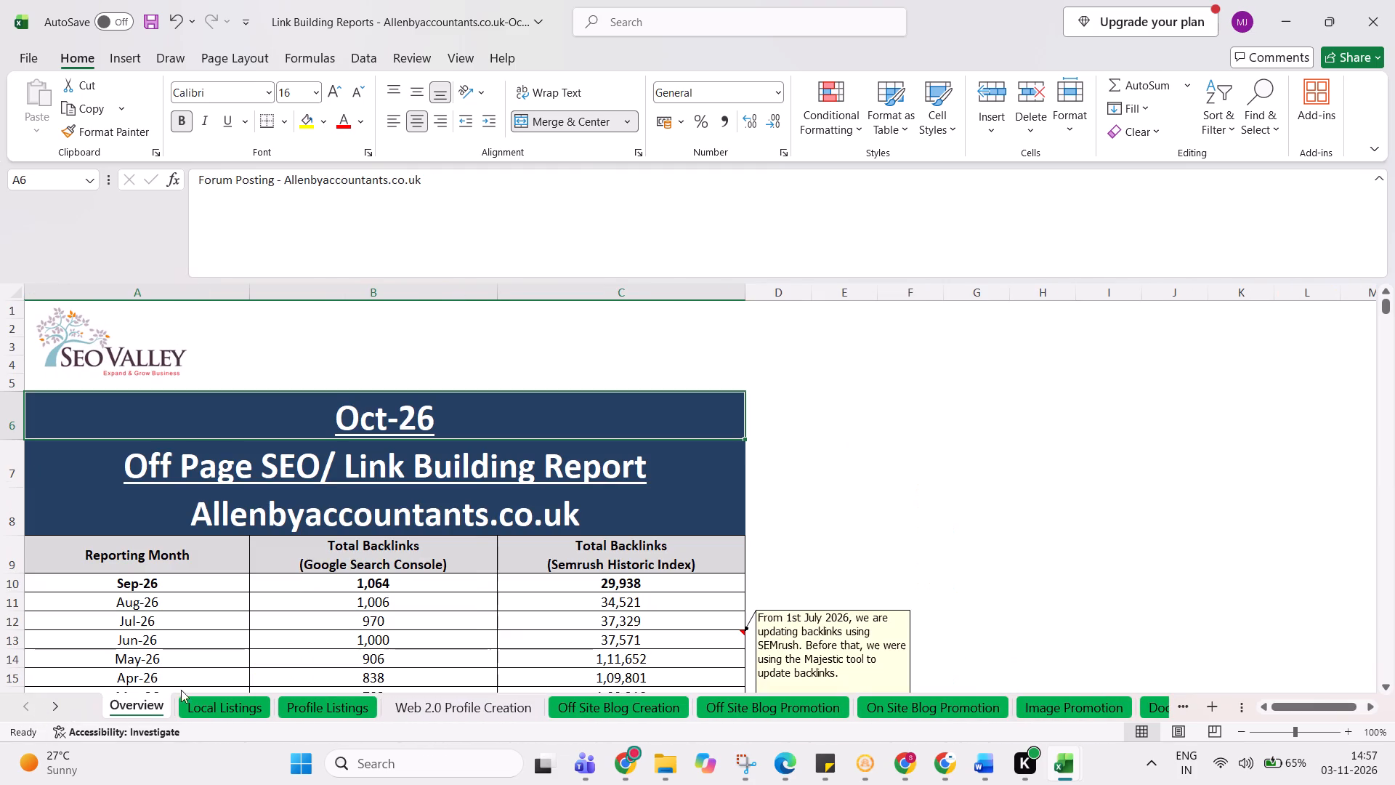
{"action": "key", "text": "ctrl+s"}
Insert a row above Sep-26 in the Overview backlinks table and apply the Sep-26 row's formatting to it.
{"action": "left_click", "coordinate": [17, 579]}
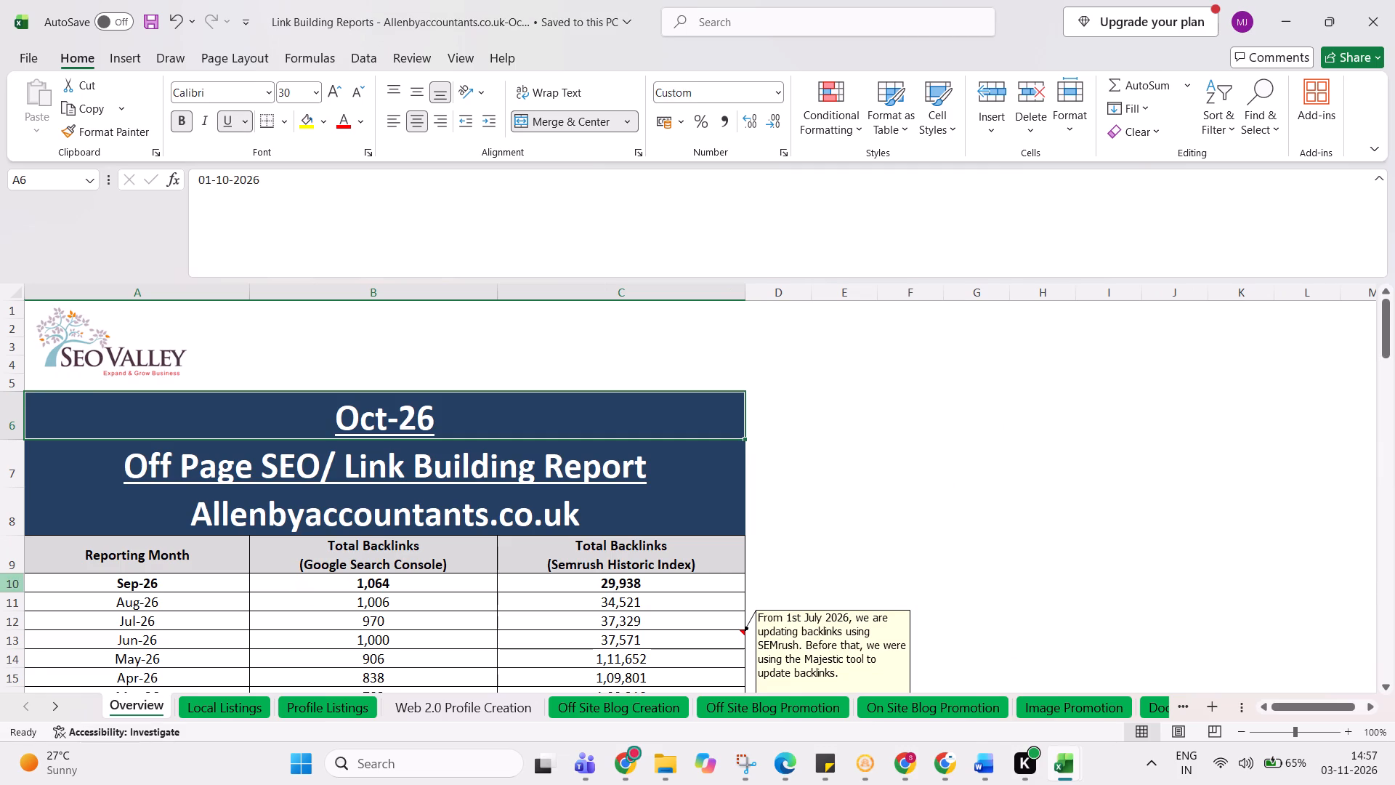
{"action": "left_click", "coordinate": [982, 93]}
{"action": "left_click", "coordinate": [472, 627]}
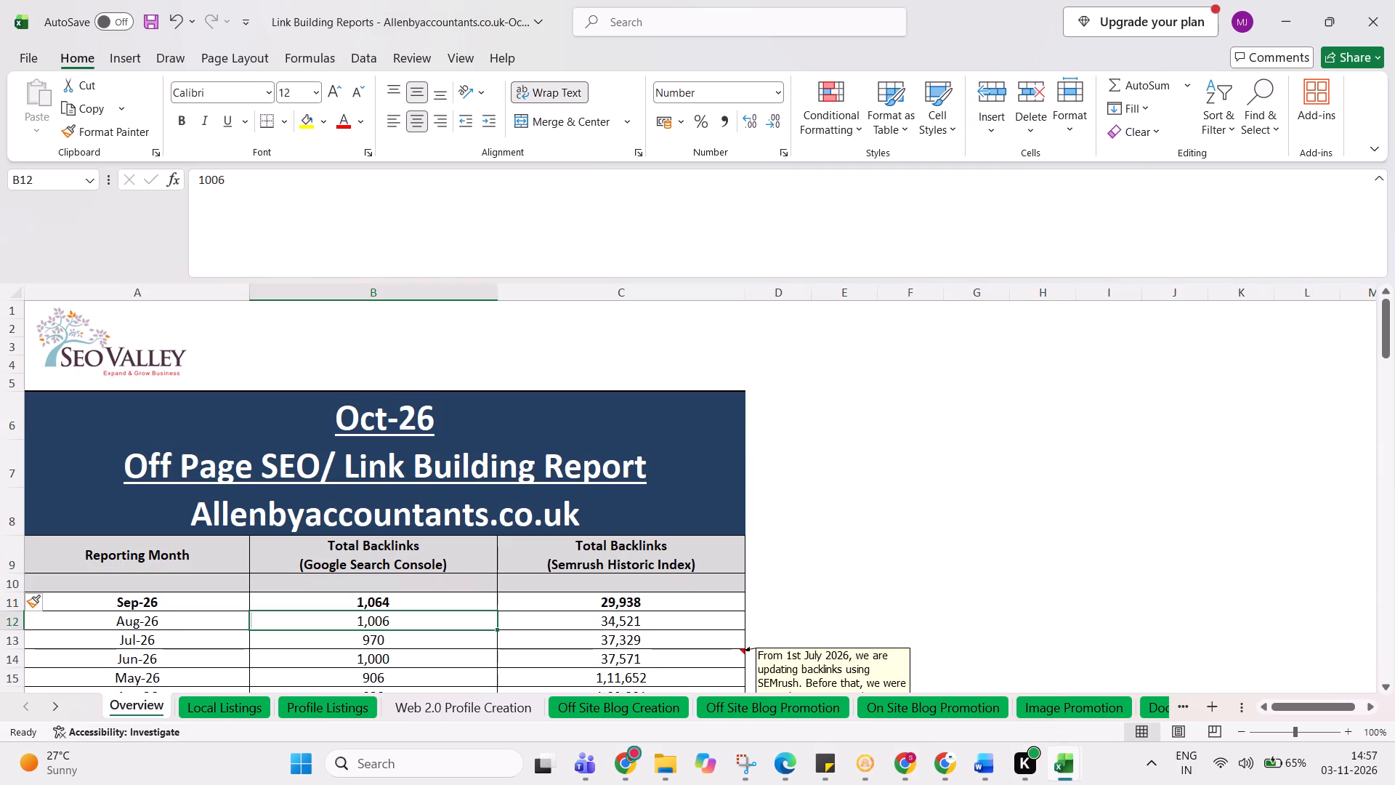
{"action": "left_click", "coordinate": [167, 602]}
{"action": "left_click", "coordinate": [132, 135]}
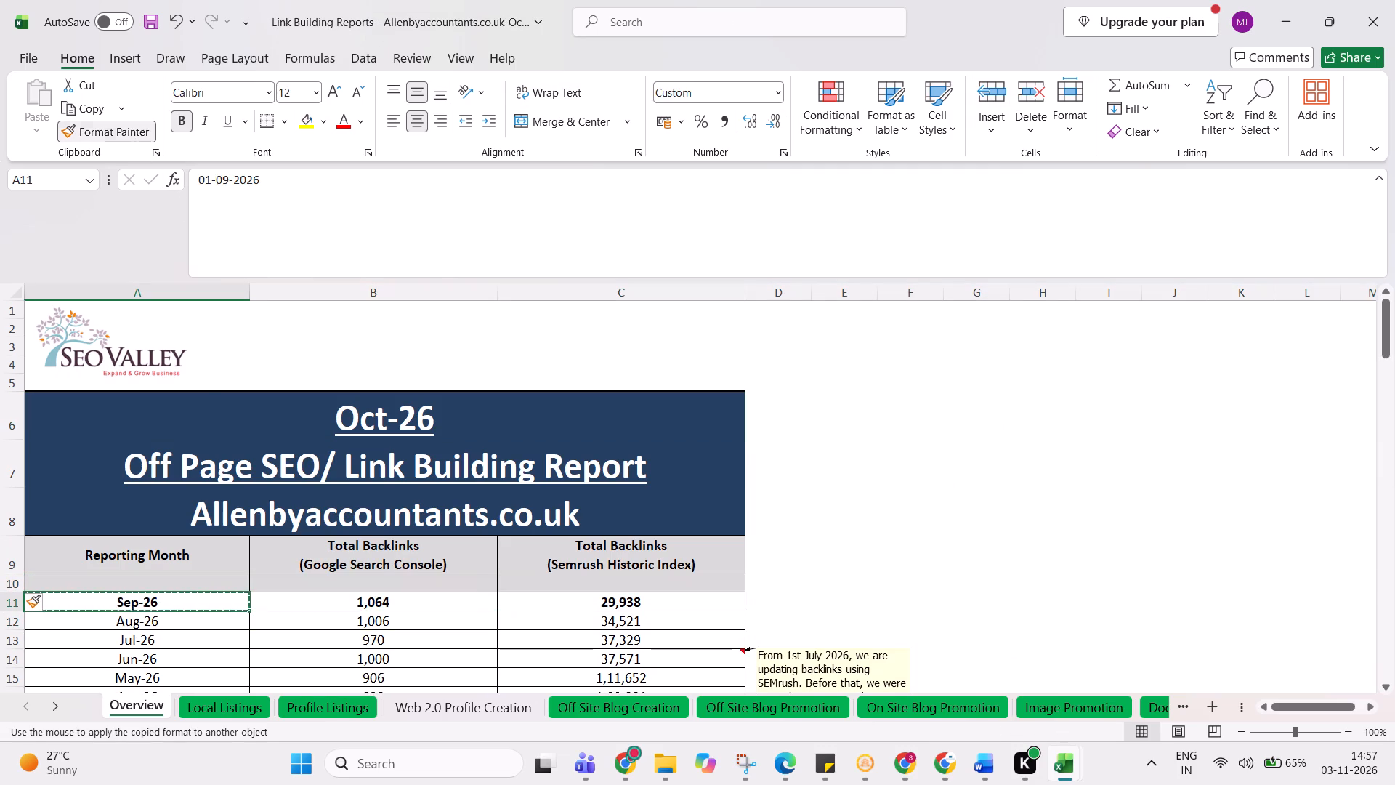
{"action": "left_click", "coordinate": [214, 579]}
{"action": "left_click", "coordinate": [371, 603]}
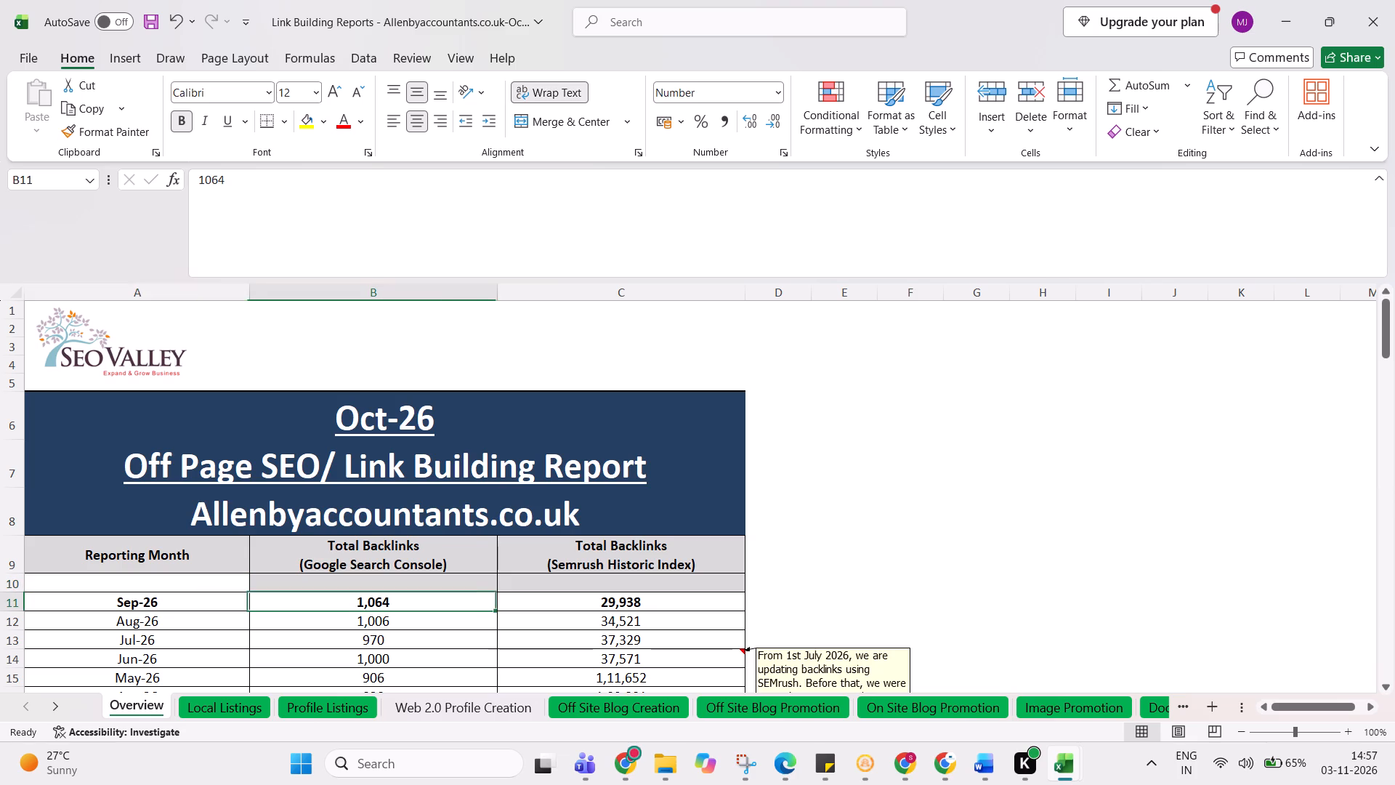
{"action": "left_click", "coordinate": [107, 130]}
{"action": "left_click_drag", "start_coordinate": [392, 578], "coordinate": [498, 579]}
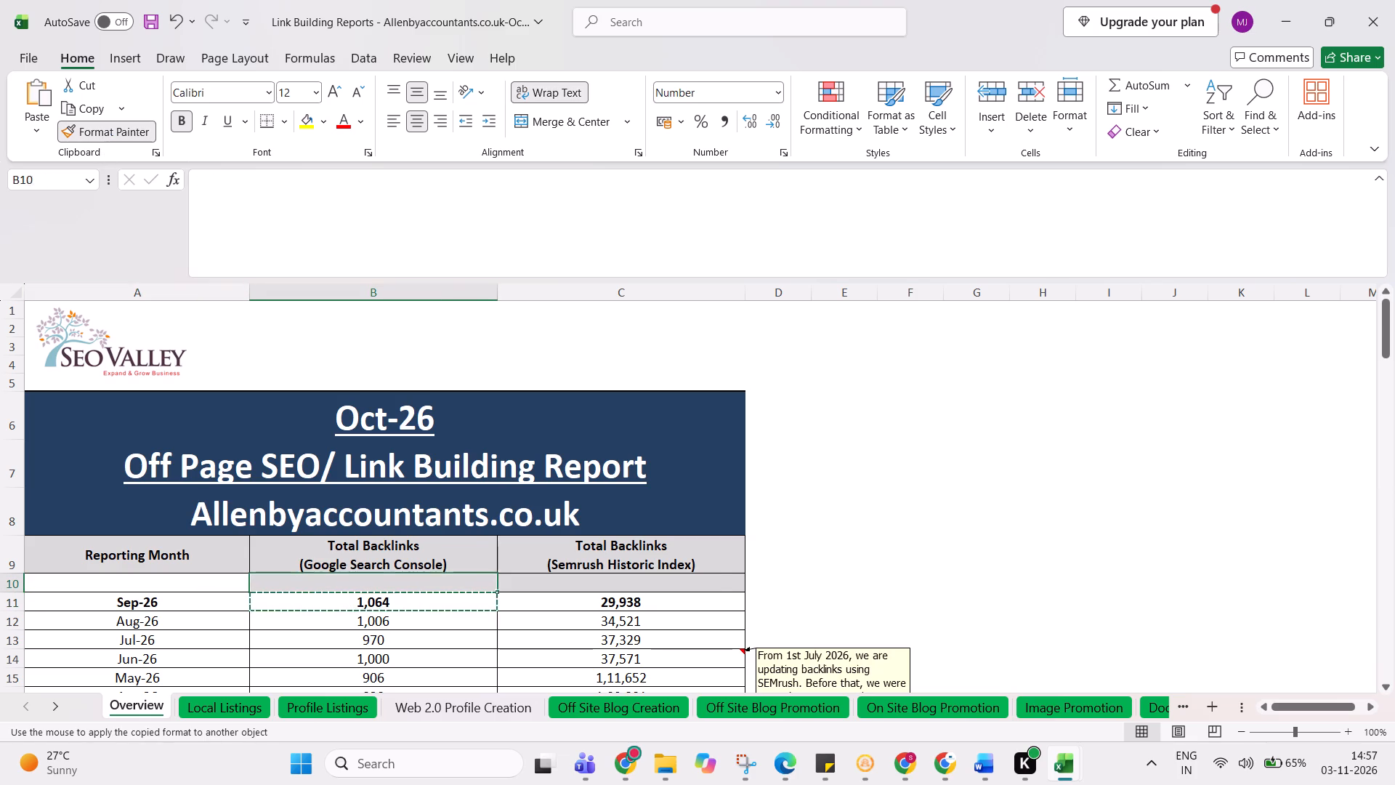
{"action": "left_click_drag", "start_coordinate": [498, 579], "coordinate": [546, 580]}
Copy the Oct-26 row (967 and 34,159) from the other Link Building Reports workbook's Overview into the blank row and save.
{"action": "left_click", "coordinate": [1068, 767]}
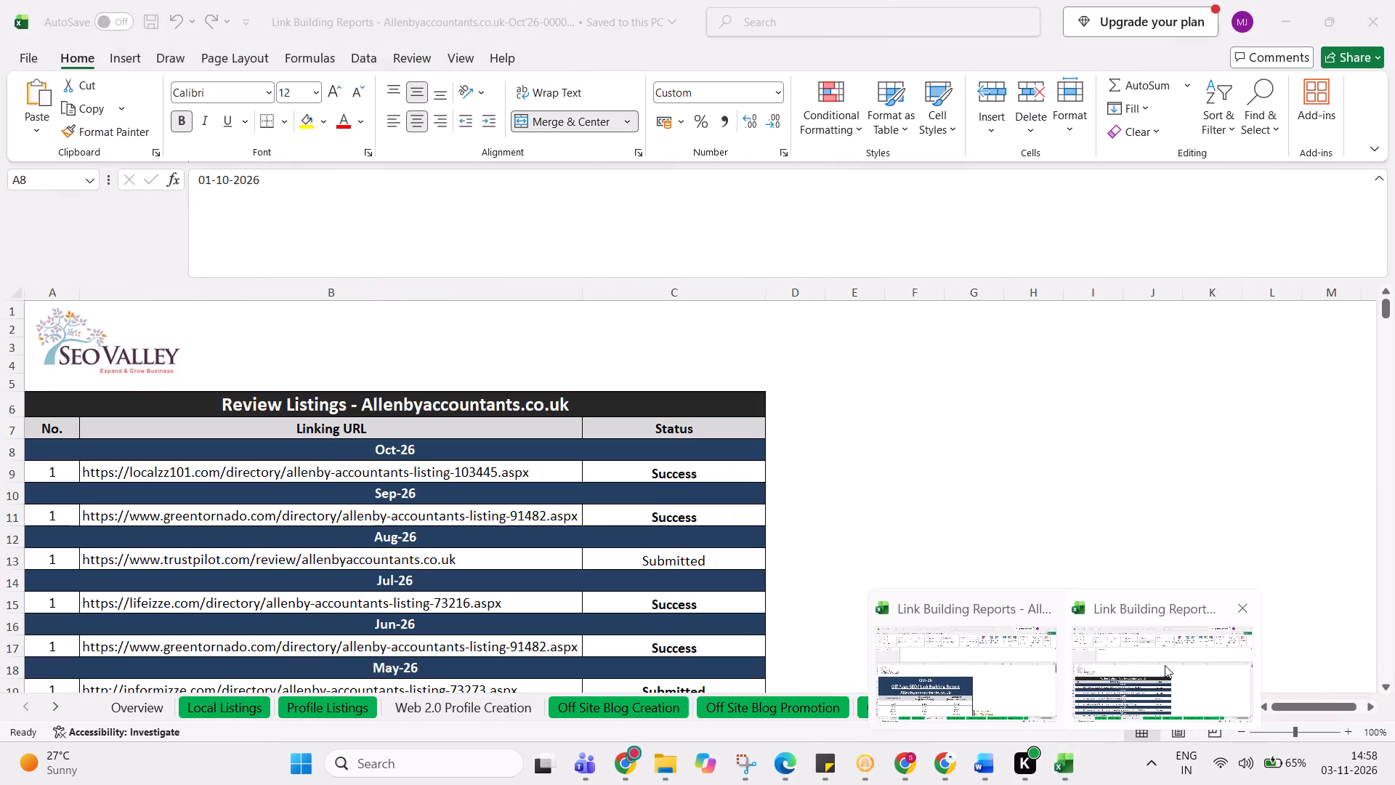
{"action": "left_click", "coordinate": [1165, 665]}
{"action": "left_click", "coordinate": [125, 701]}
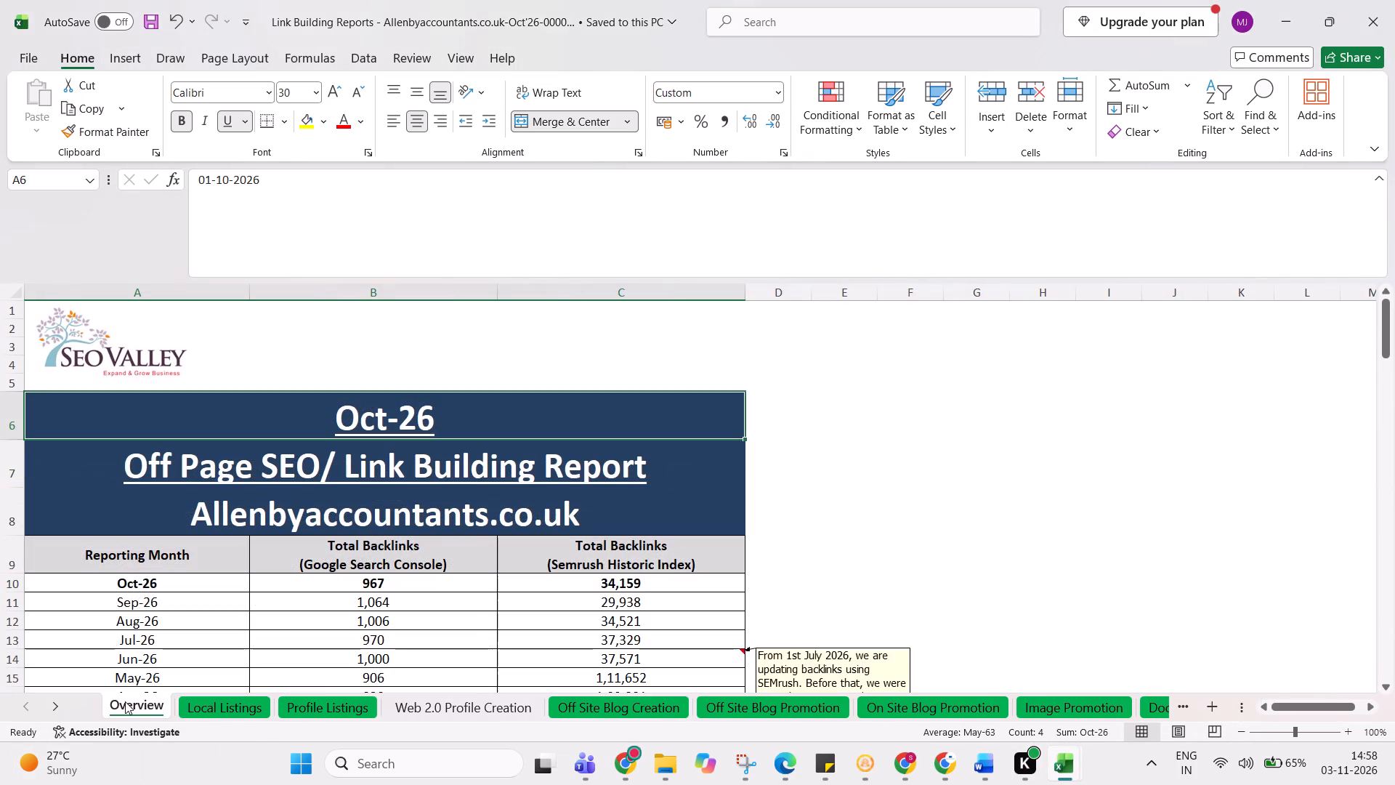
{"action": "left_click_drag", "start_coordinate": [181, 584], "coordinate": [570, 576]}
{"action": "key", "text": "ctrl+c"}
{"action": "key", "text": "alt+Tab"}
{"action": "left_click", "coordinate": [201, 584]}
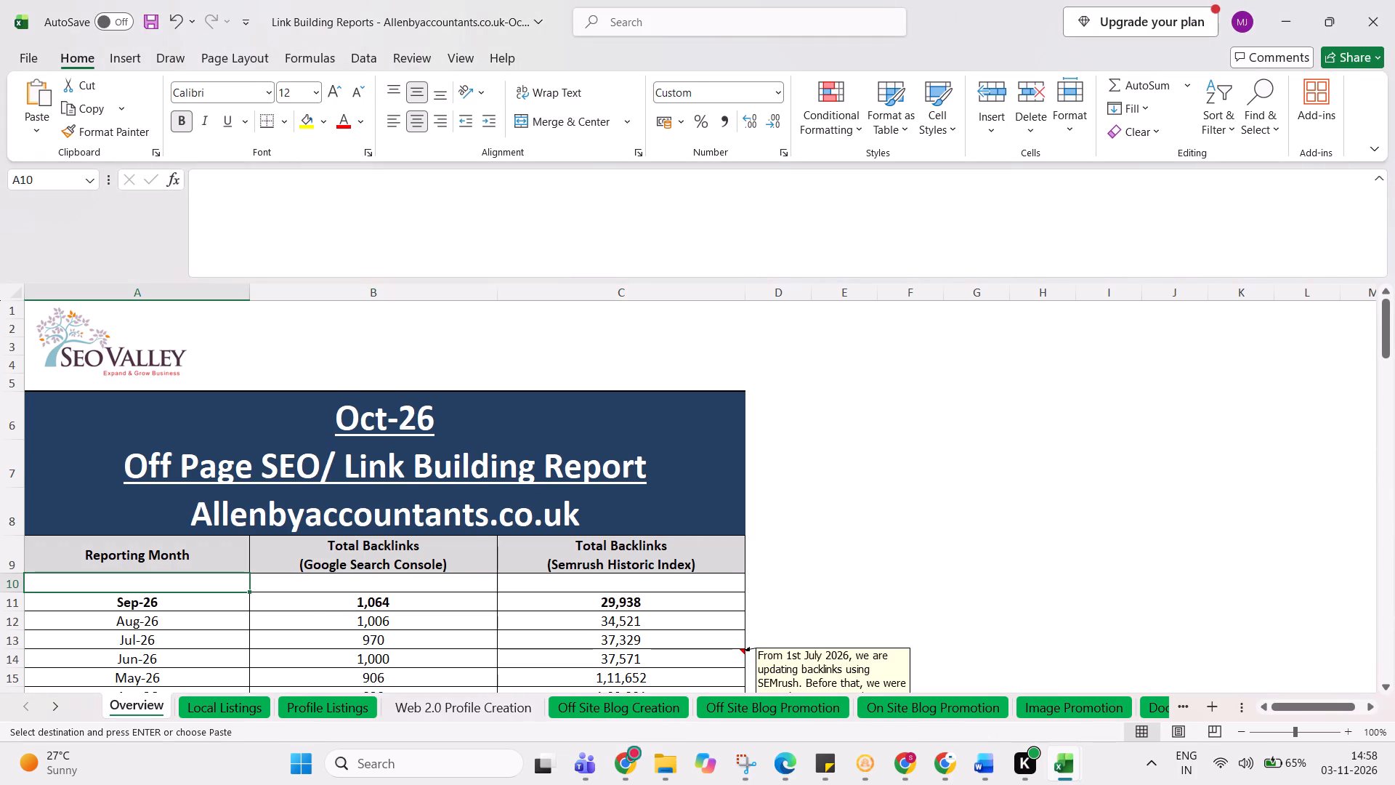
{"action": "key", "text": "ctrl+v"}
{"action": "left_click", "coordinate": [342, 421]}
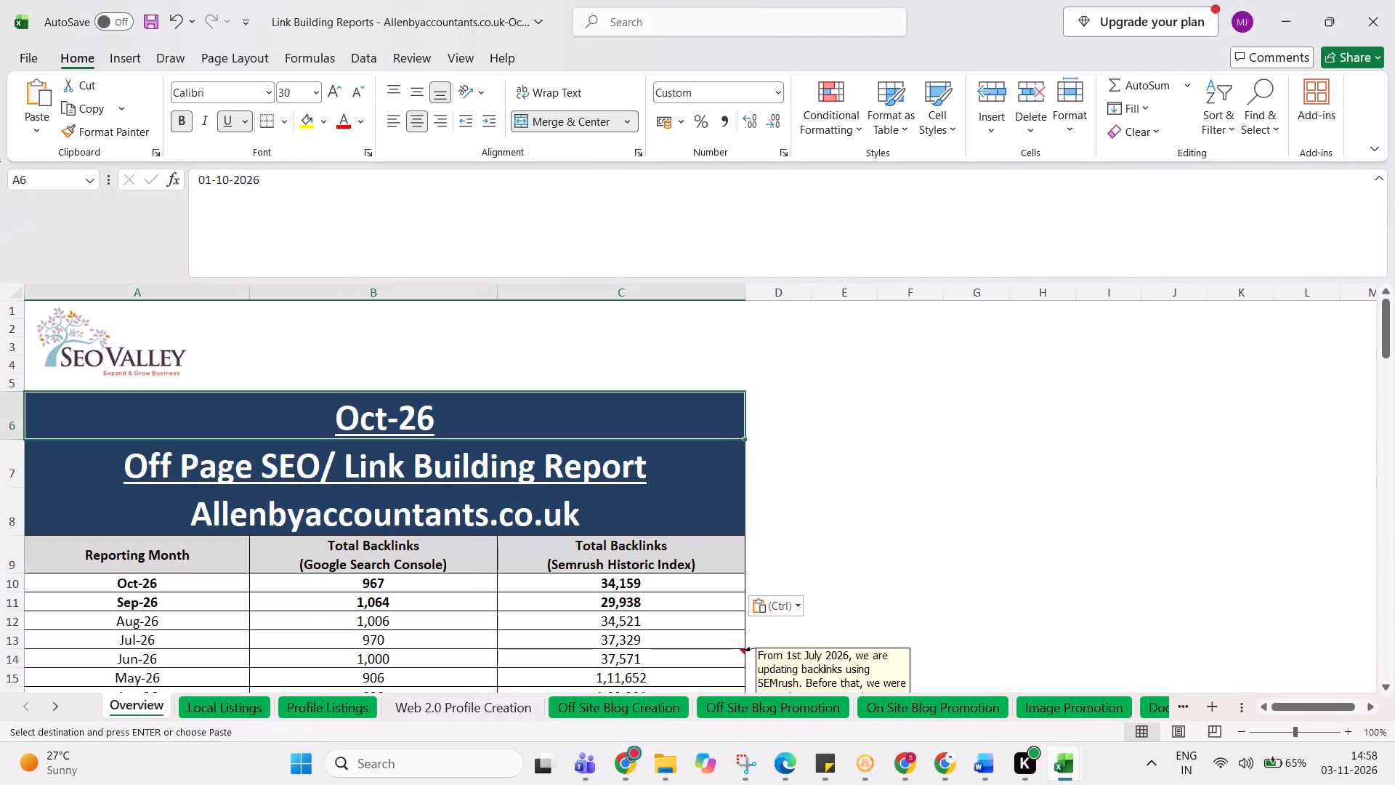
{"action": "key", "text": "ctrl+s"}
Remove the bold formatting from the Sep-26 row of the Overview backlinks table and save the workbook.
{"action": "left_click_drag", "start_coordinate": [161, 604], "coordinate": [582, 611]}
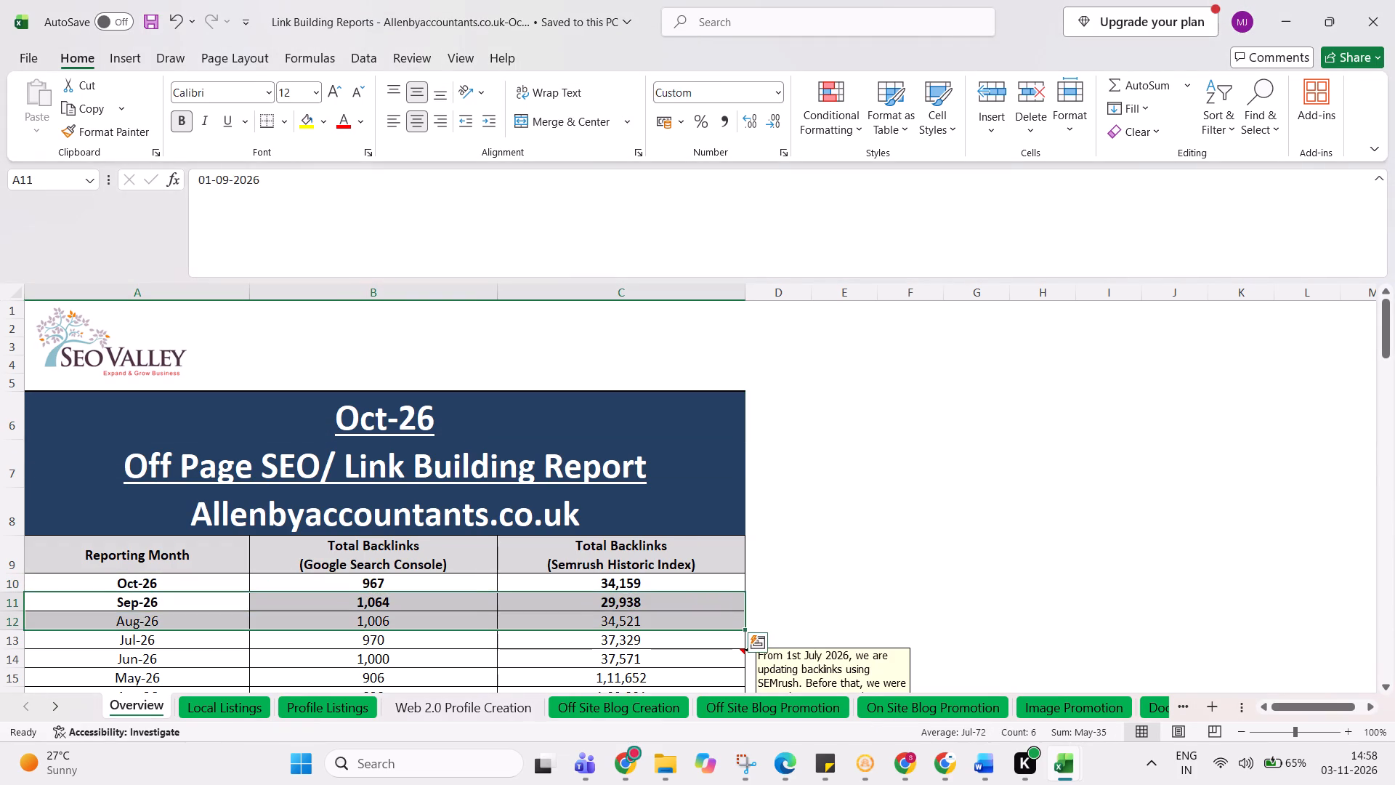
{"action": "key", "text": "ctrl+b"}
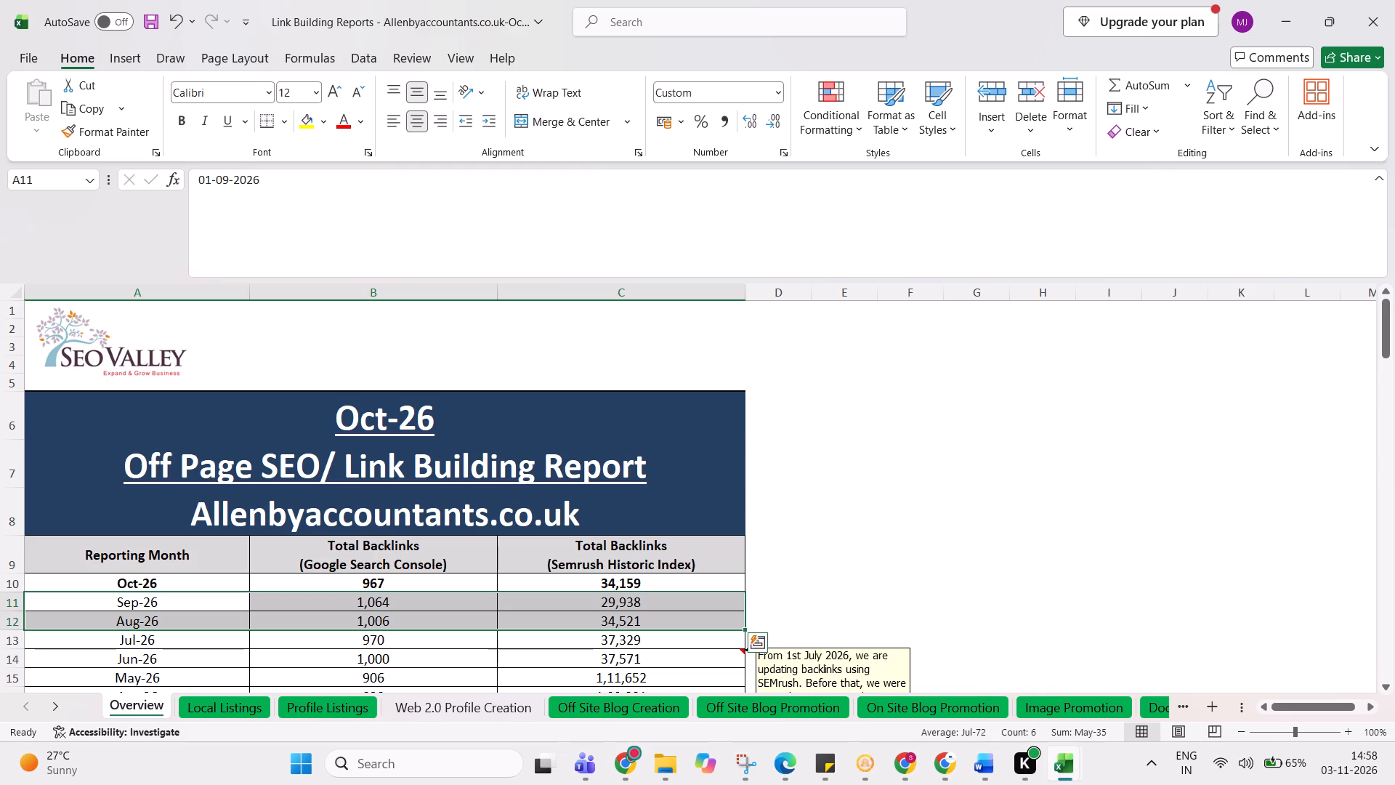
{"action": "left_click", "coordinate": [373, 423]}
{"action": "key", "text": "ctrl+s"}
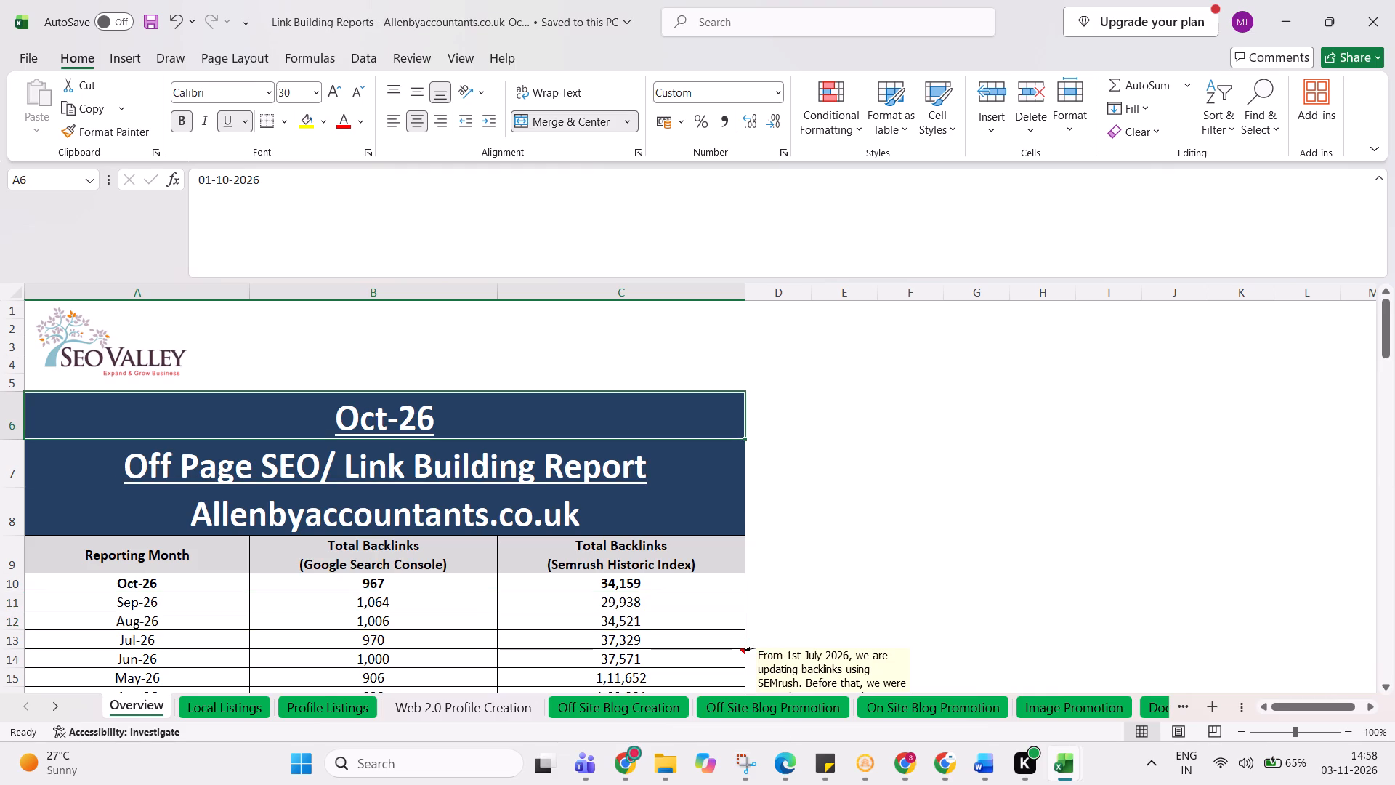
Close the other Link Building Reports workbook, the Oct'26-0000 version.
{"action": "left_click", "coordinate": [1078, 767]}
{"action": "left_click", "coordinate": [1161, 678]}
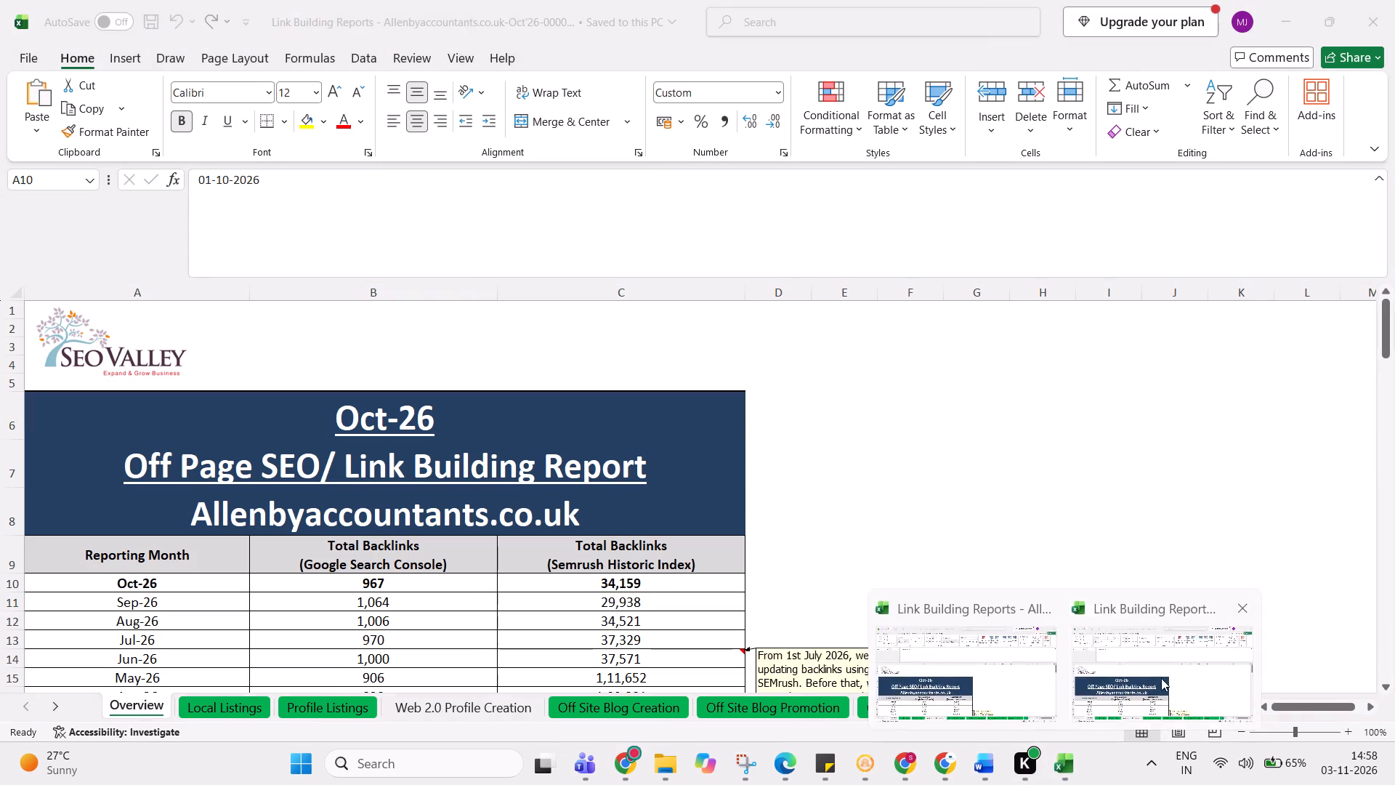
{"action": "left_click", "coordinate": [1373, 16]}
Review the report sheets in order from Local Listings through Infographic Promotion.
{"action": "left_click", "coordinate": [222, 708]}
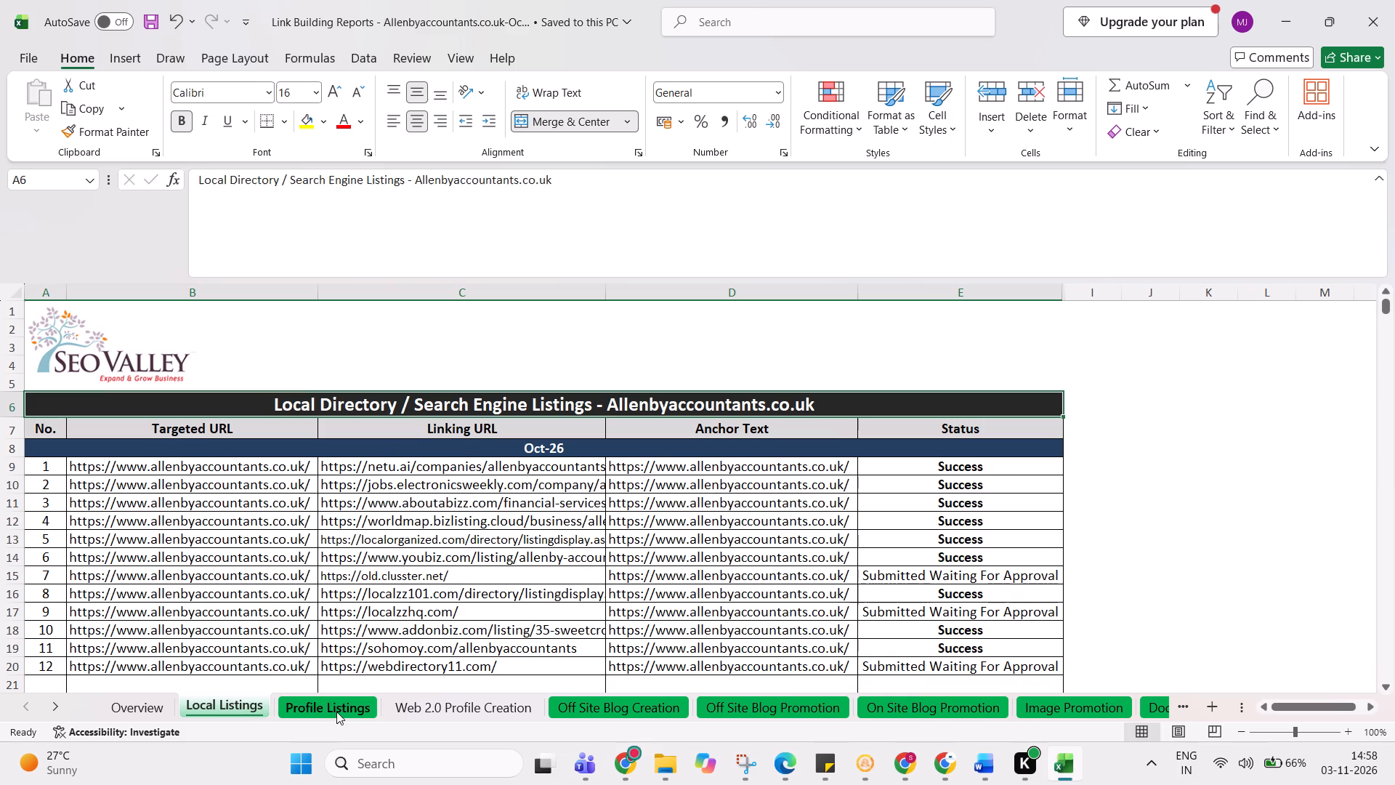
{"action": "left_click", "coordinate": [339, 711]}
{"action": "left_click", "coordinate": [474, 710]}
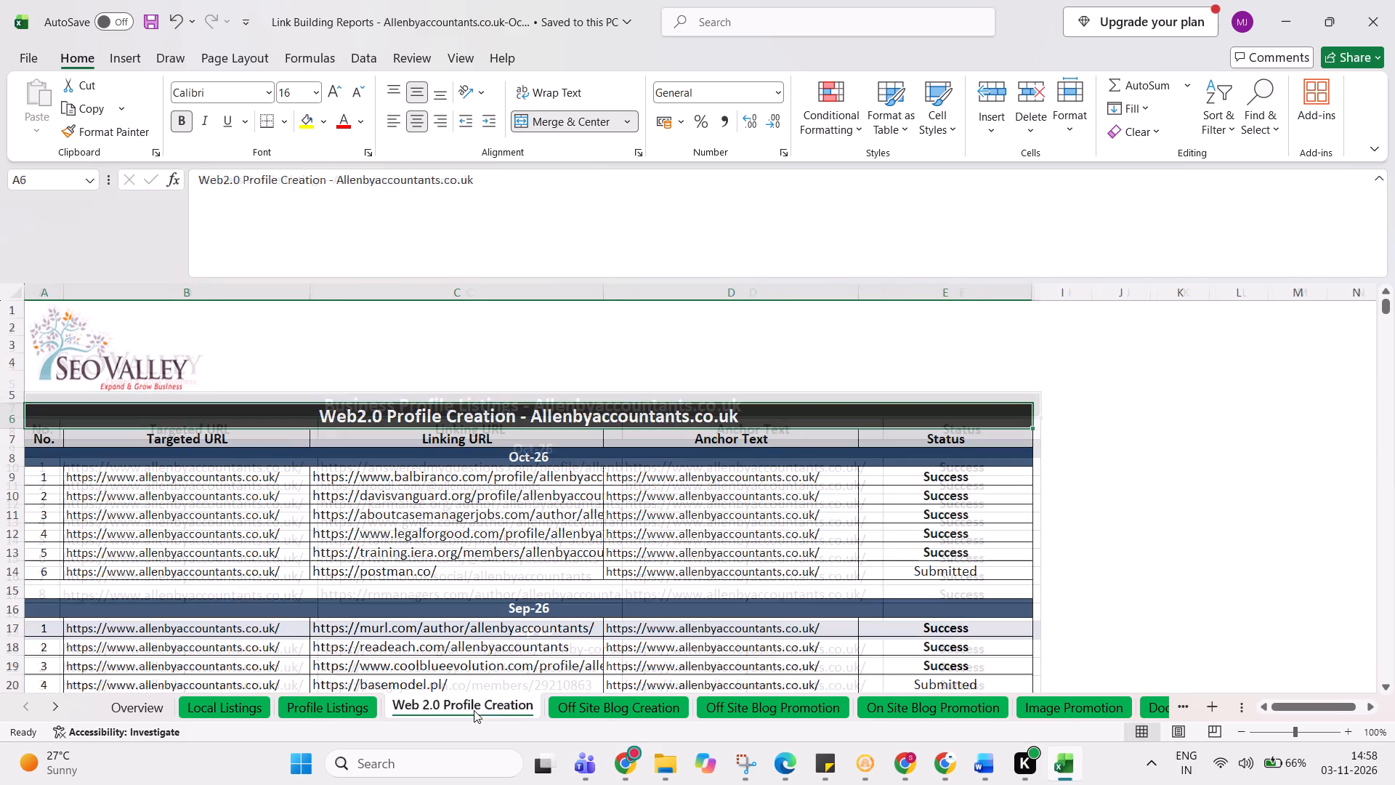
{"action": "left_click", "coordinate": [622, 710]}
{"action": "left_click", "coordinate": [783, 709]}
{"action": "left_click", "coordinate": [941, 708]}
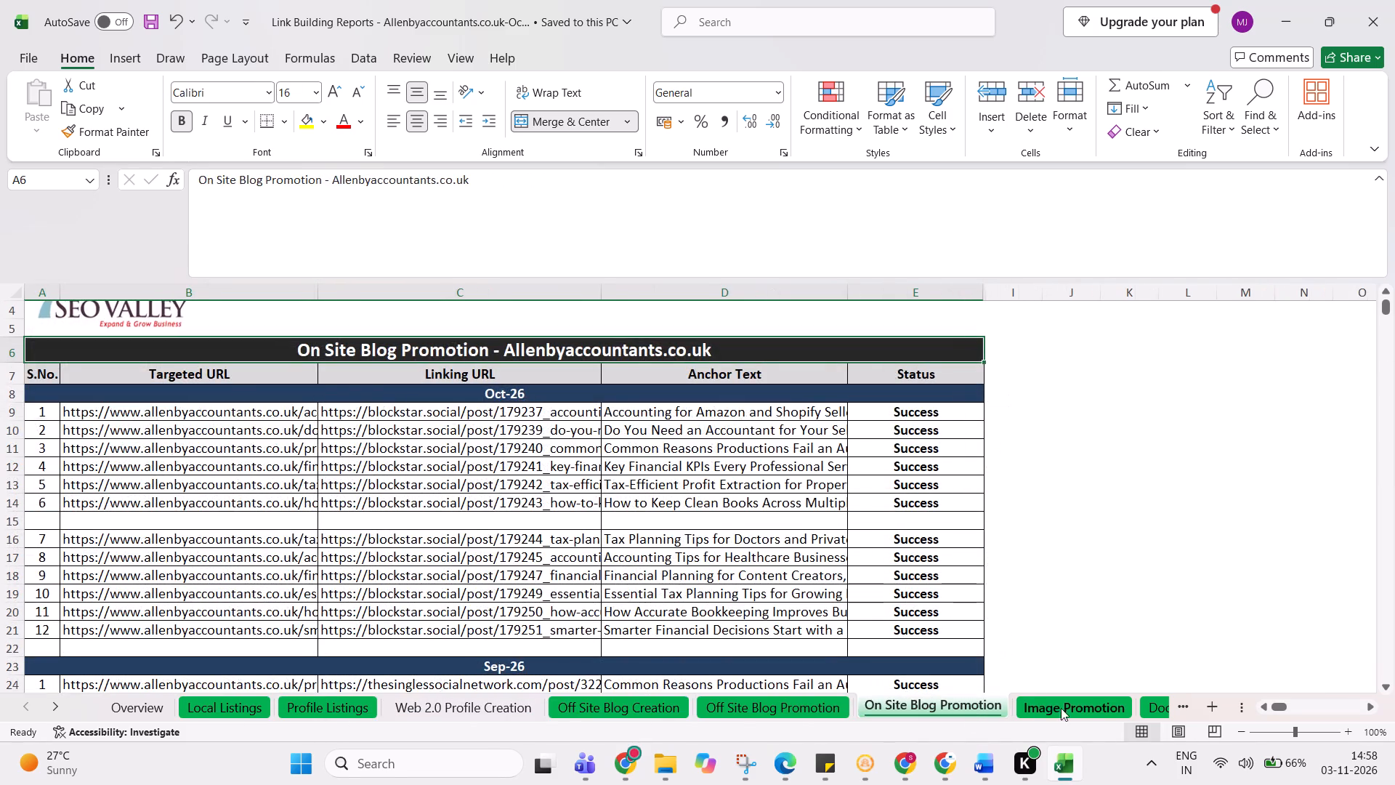
{"action": "left_click", "coordinate": [1061, 708]}
{"action": "left_click", "coordinate": [1155, 709]}
{"action": "left_click", "coordinate": [1155, 709]}
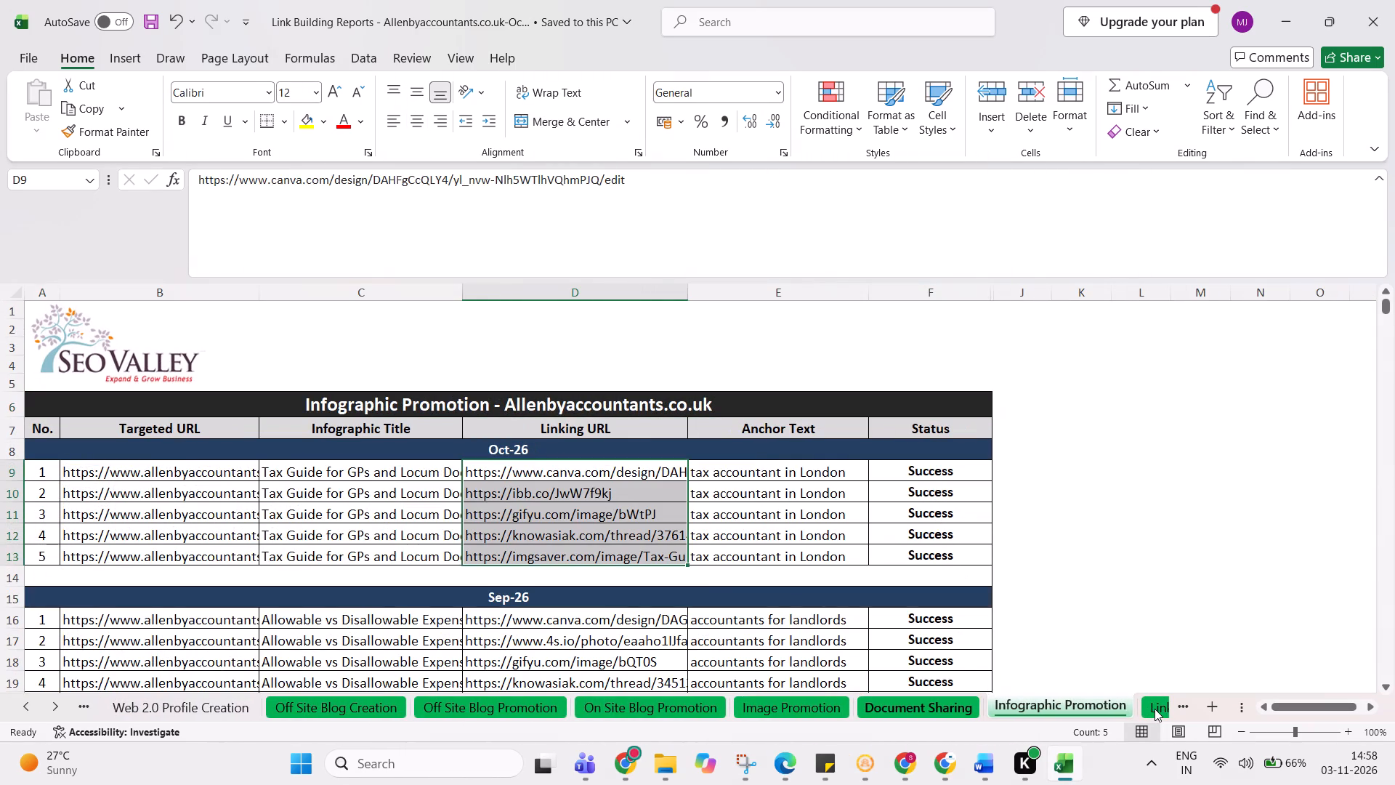
Move the selection to the title cell of the Infographic Promotion sheet and save the workbook.
{"action": "left_click", "coordinate": [510, 405]}
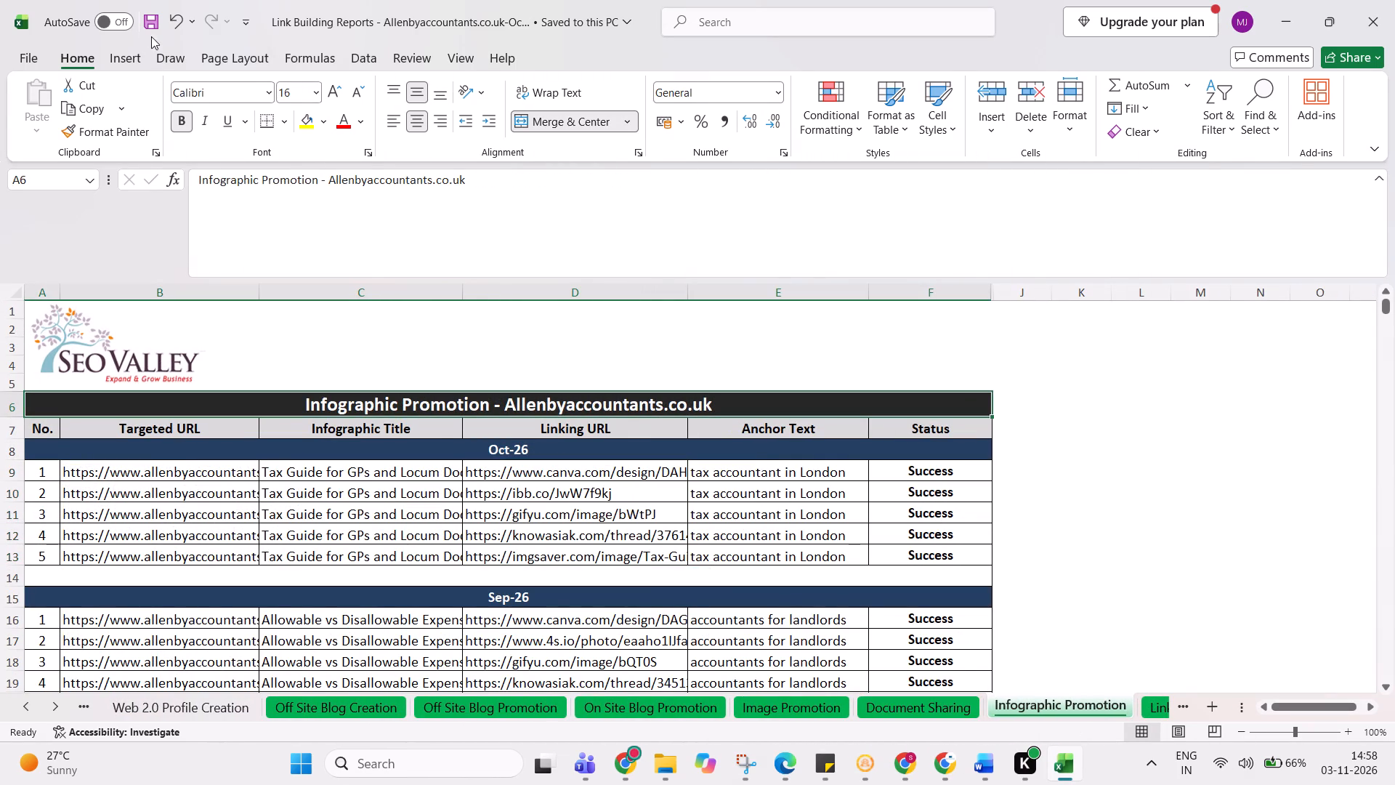
{"action": "left_click", "coordinate": [149, 28]}
Review the Links Outreach, Review Listings and Social Links sheets, then recheck the earlier sheets back to Off Site Blog Promotion.
{"action": "left_click", "coordinate": [1152, 706]}
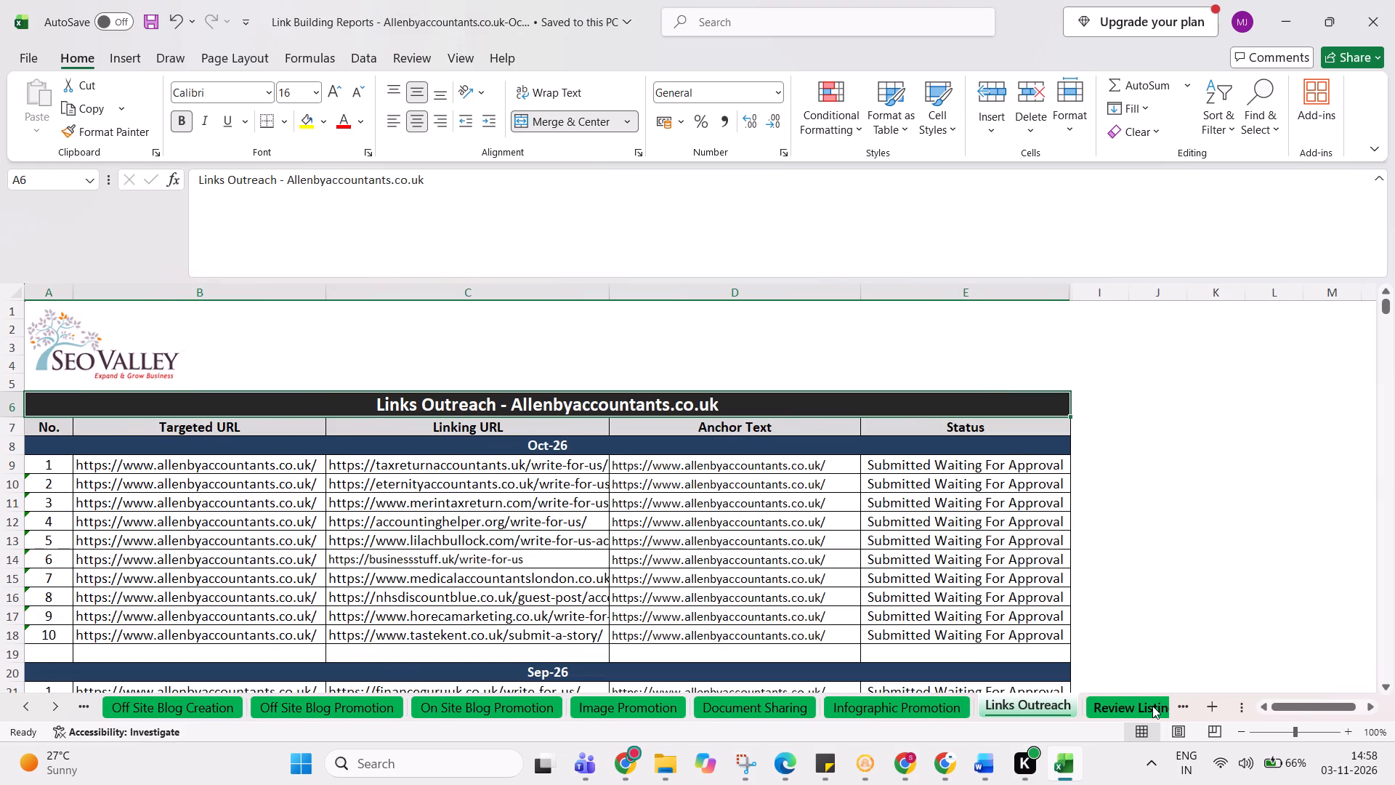
{"action": "left_click", "coordinate": [1155, 706]}
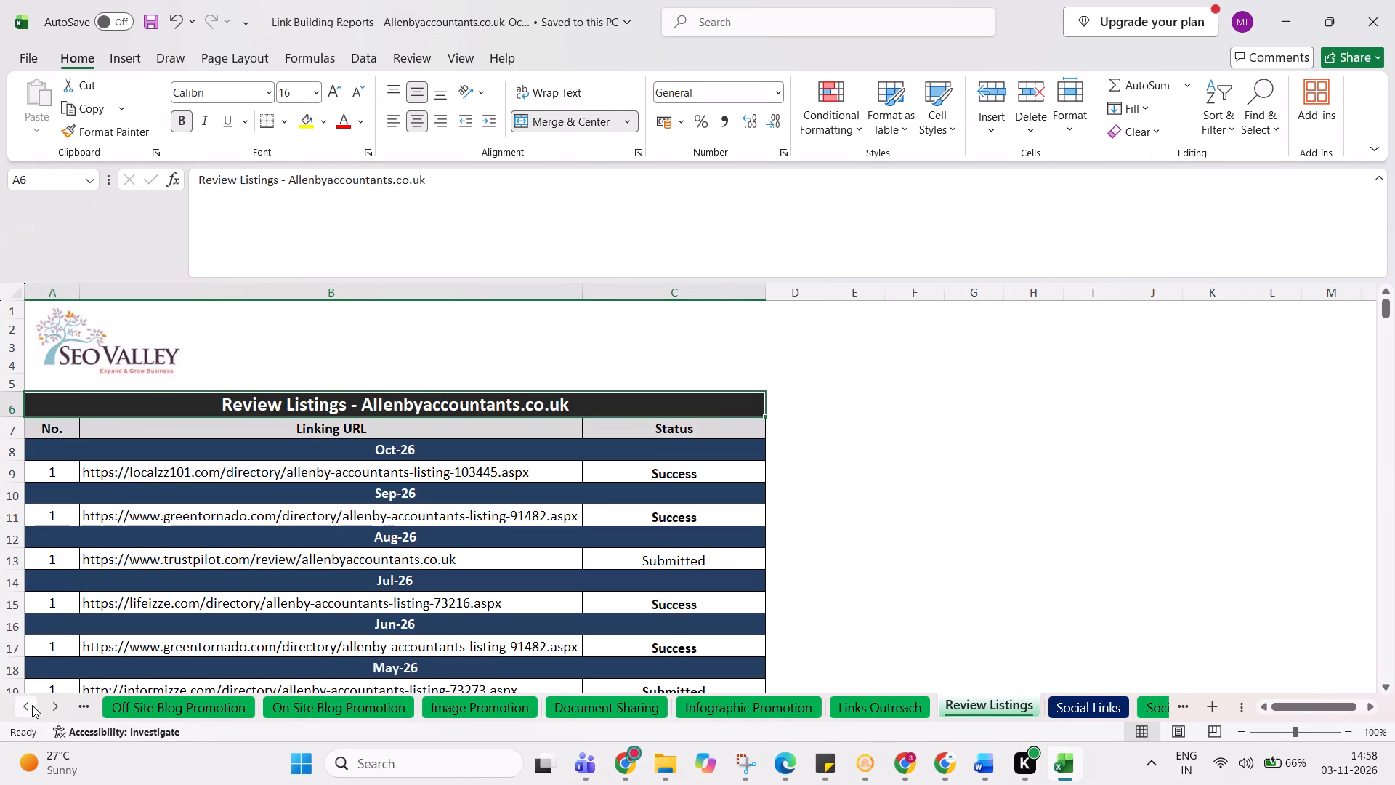
{"action": "left_click", "coordinate": [1091, 706]}
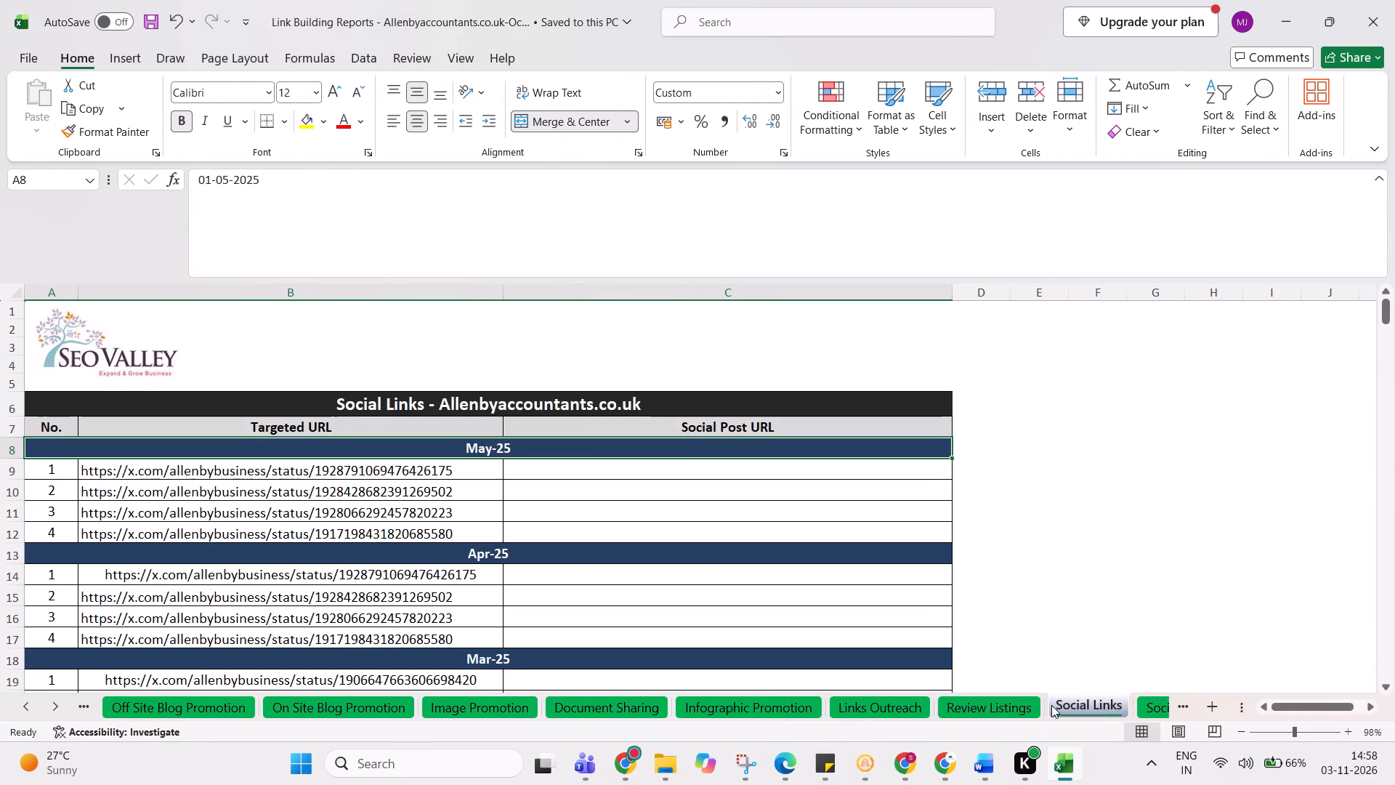
{"action": "left_click", "coordinate": [978, 709]}
{"action": "left_click", "coordinate": [863, 713]}
{"action": "left_click", "coordinate": [736, 713]}
{"action": "left_click", "coordinate": [604, 713]}
{"action": "left_click", "coordinate": [488, 712]}
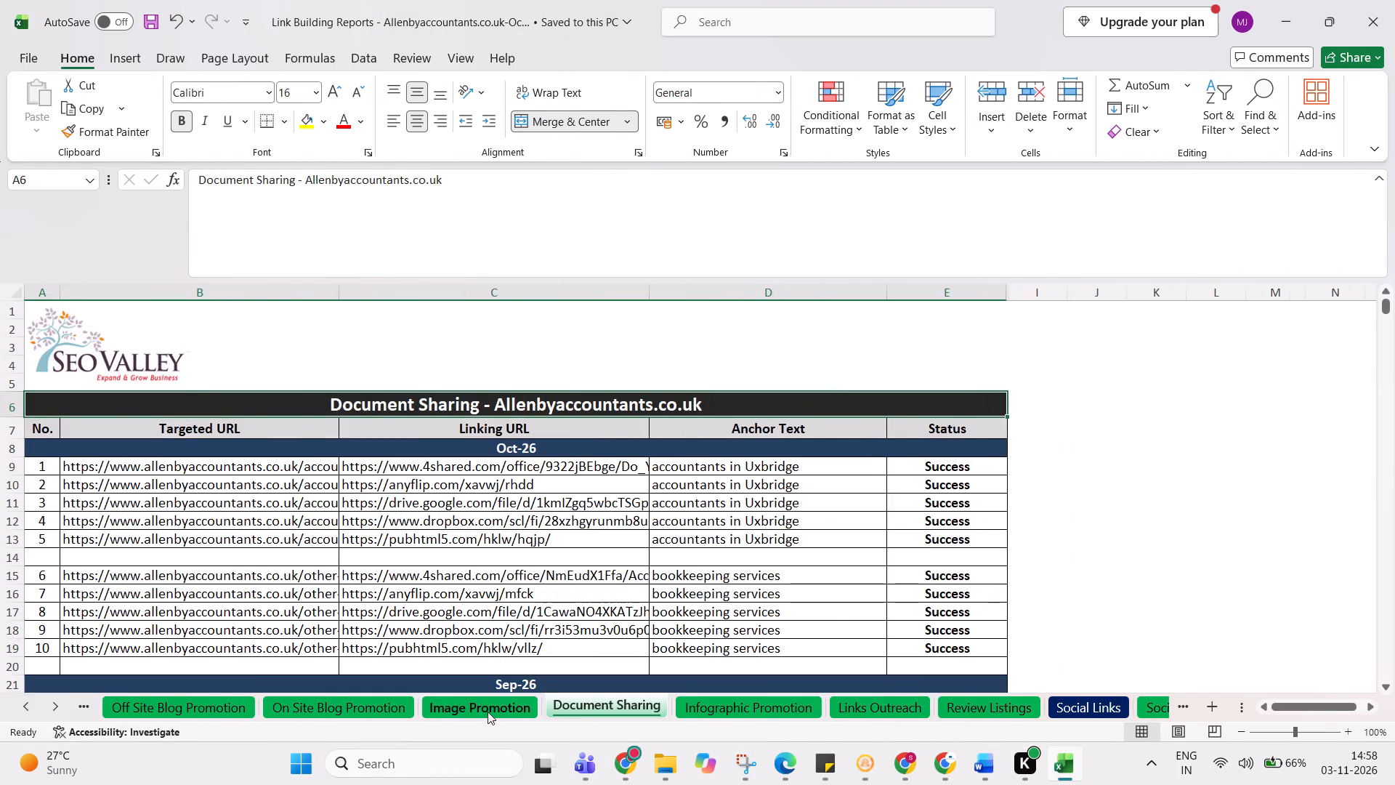
{"action": "left_click", "coordinate": [327, 710]}
{"action": "left_click", "coordinate": [165, 710]}
{"action": "triple_click", "coordinate": [30, 713]}
{"action": "triple_click", "coordinate": [30, 713]}
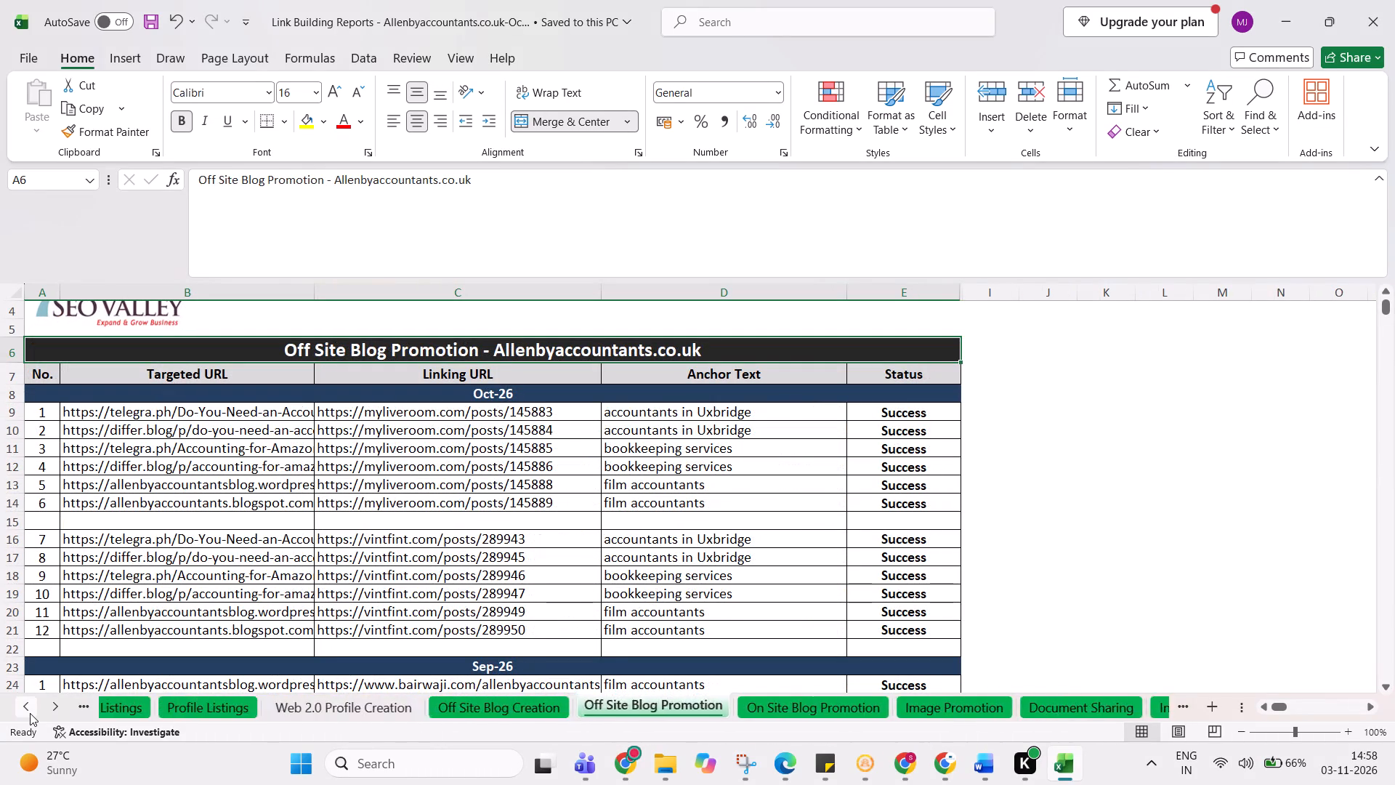
{"action": "triple_click", "coordinate": [30, 713]}
{"action": "left_click", "coordinate": [140, 709]}
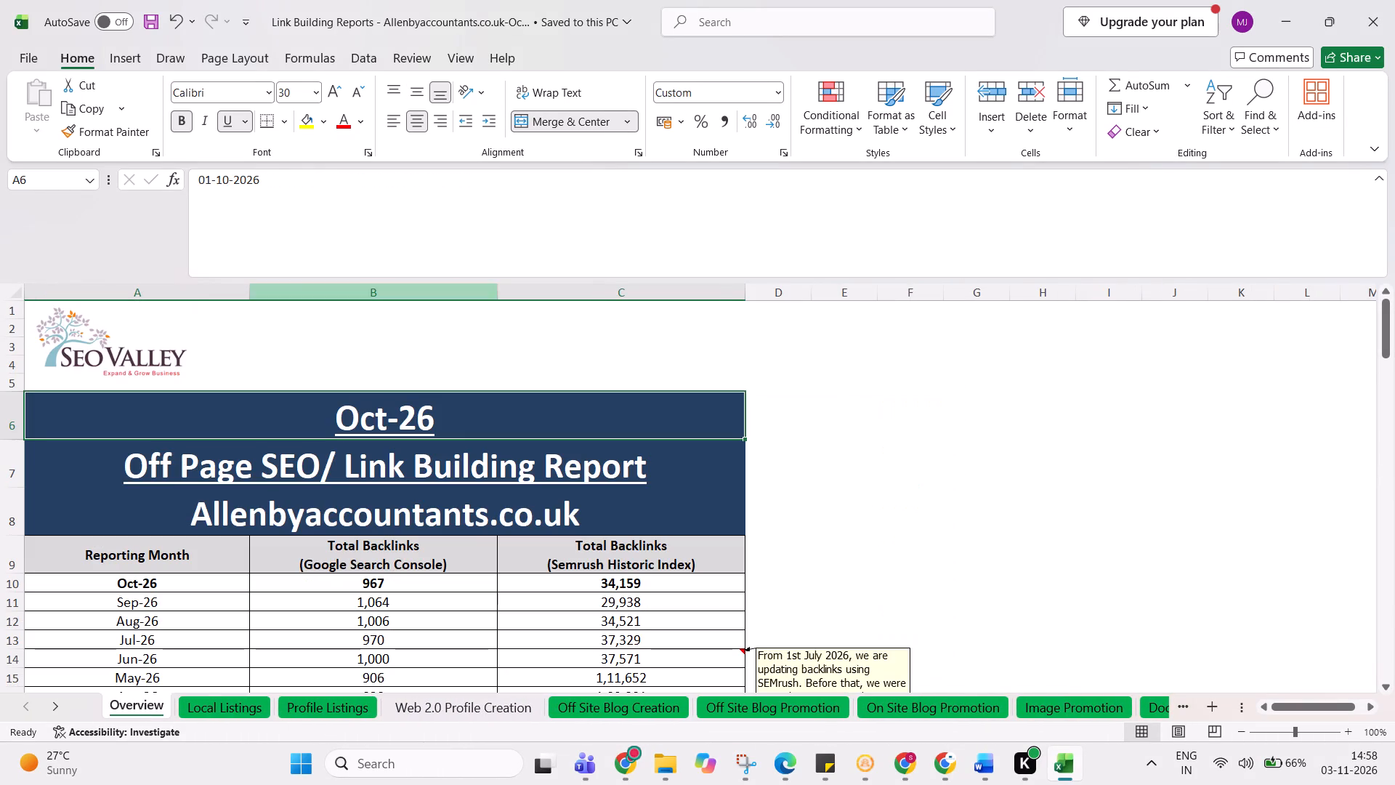
{"action": "left_click", "coordinate": [153, 23]}
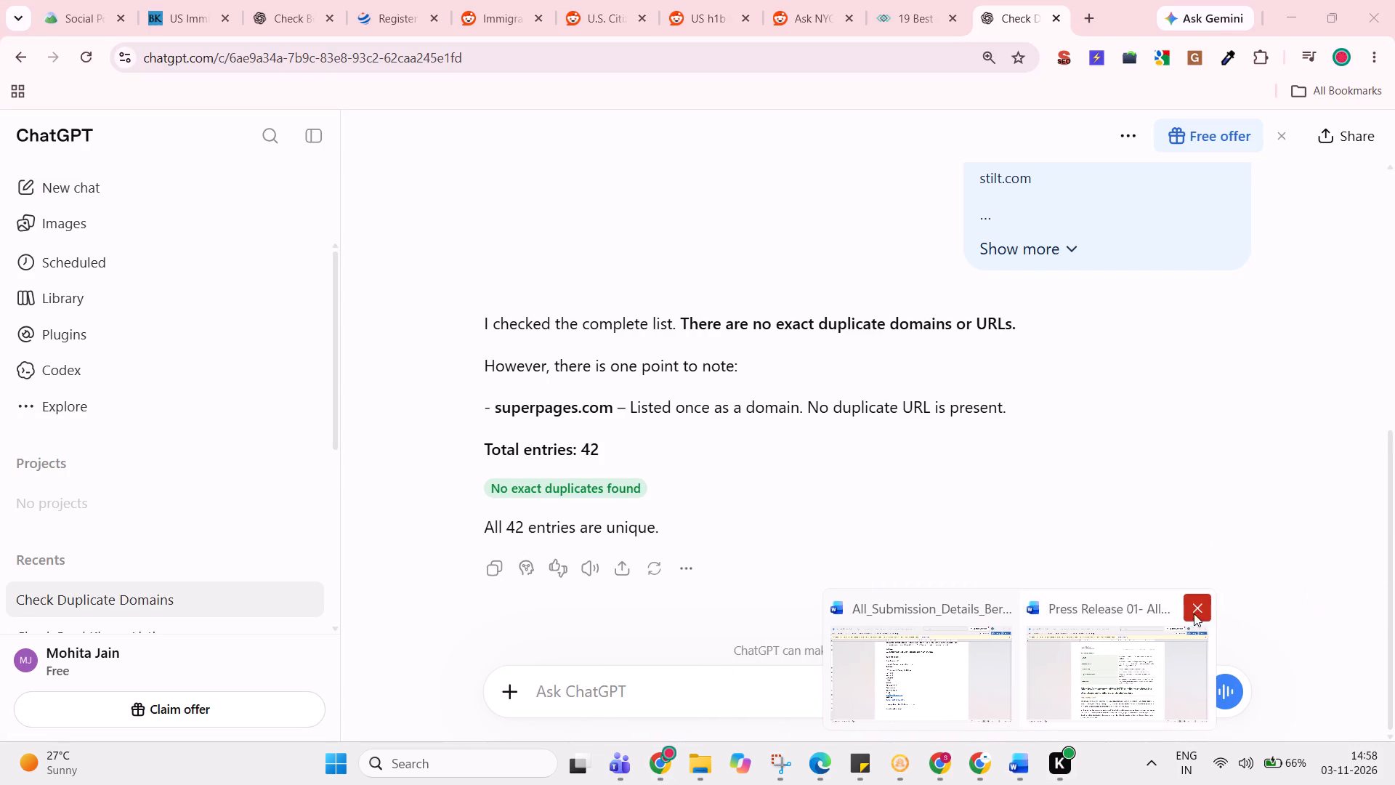
{"action": "left_click", "coordinate": [1194, 610]}
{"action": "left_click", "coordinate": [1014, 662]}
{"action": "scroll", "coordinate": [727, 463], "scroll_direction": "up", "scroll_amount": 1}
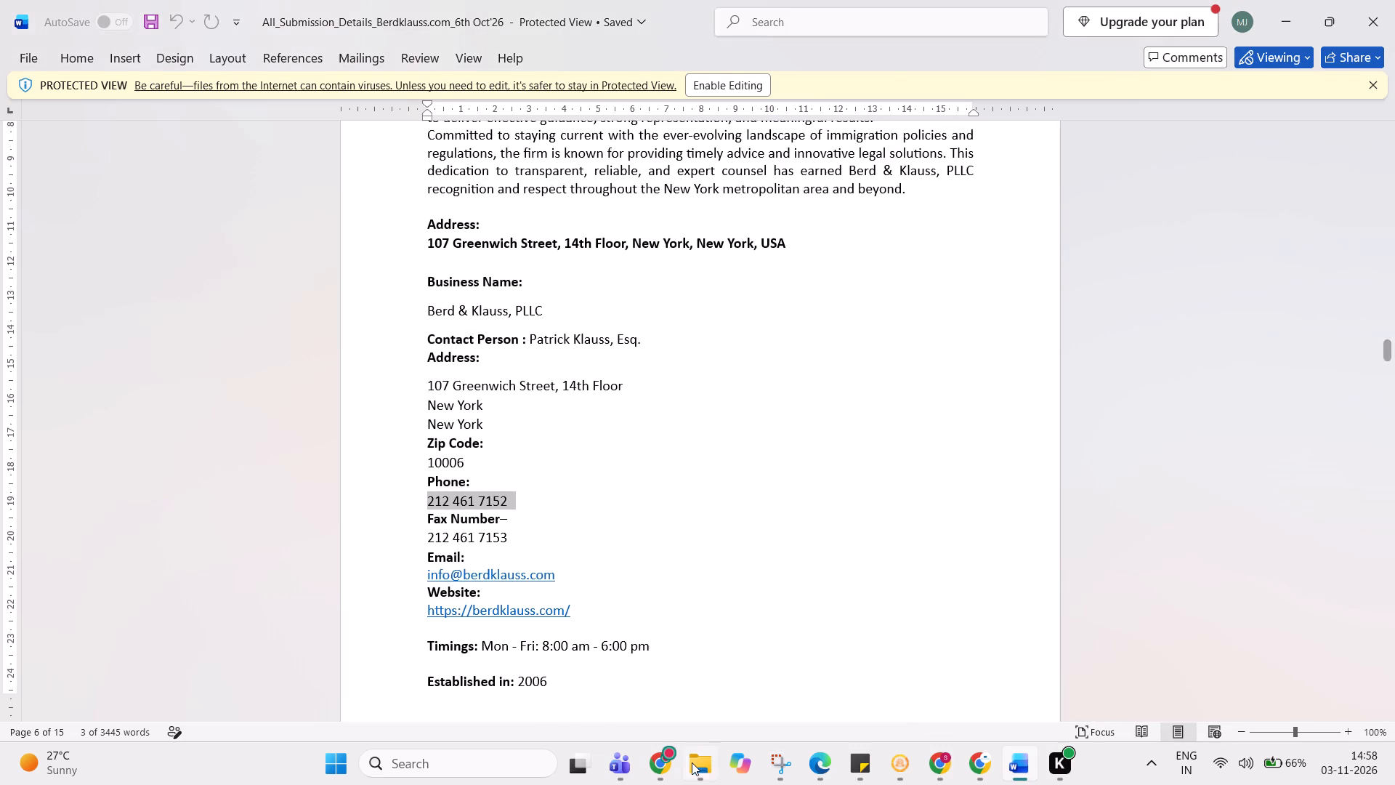
Move the Competitor_Link-Building_Report workbook from the nested Monthly_Report folder up to the Allenbyaccountants Oct'26 folder.
{"action": "left_click", "coordinate": [692, 762]}
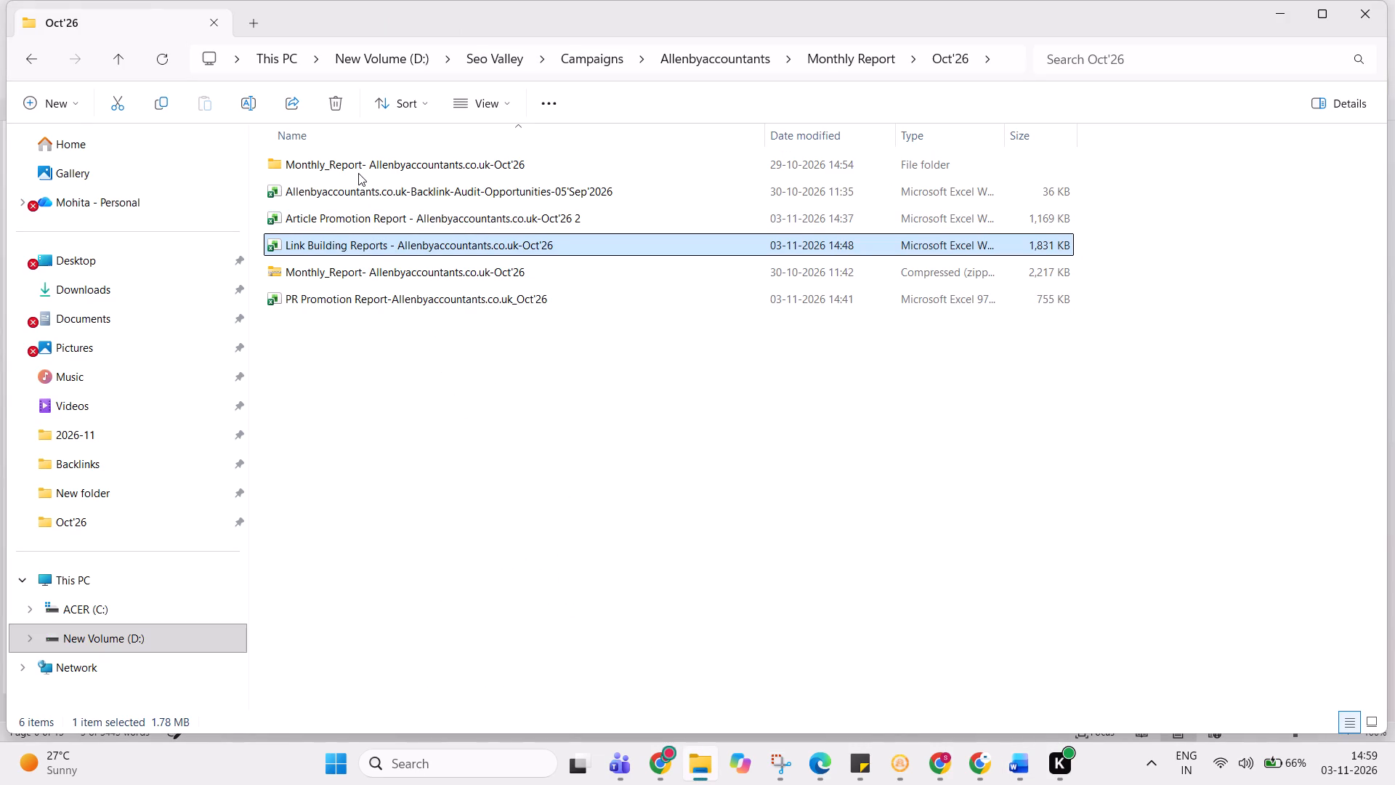
{"action": "double_click", "coordinate": [369, 164]}
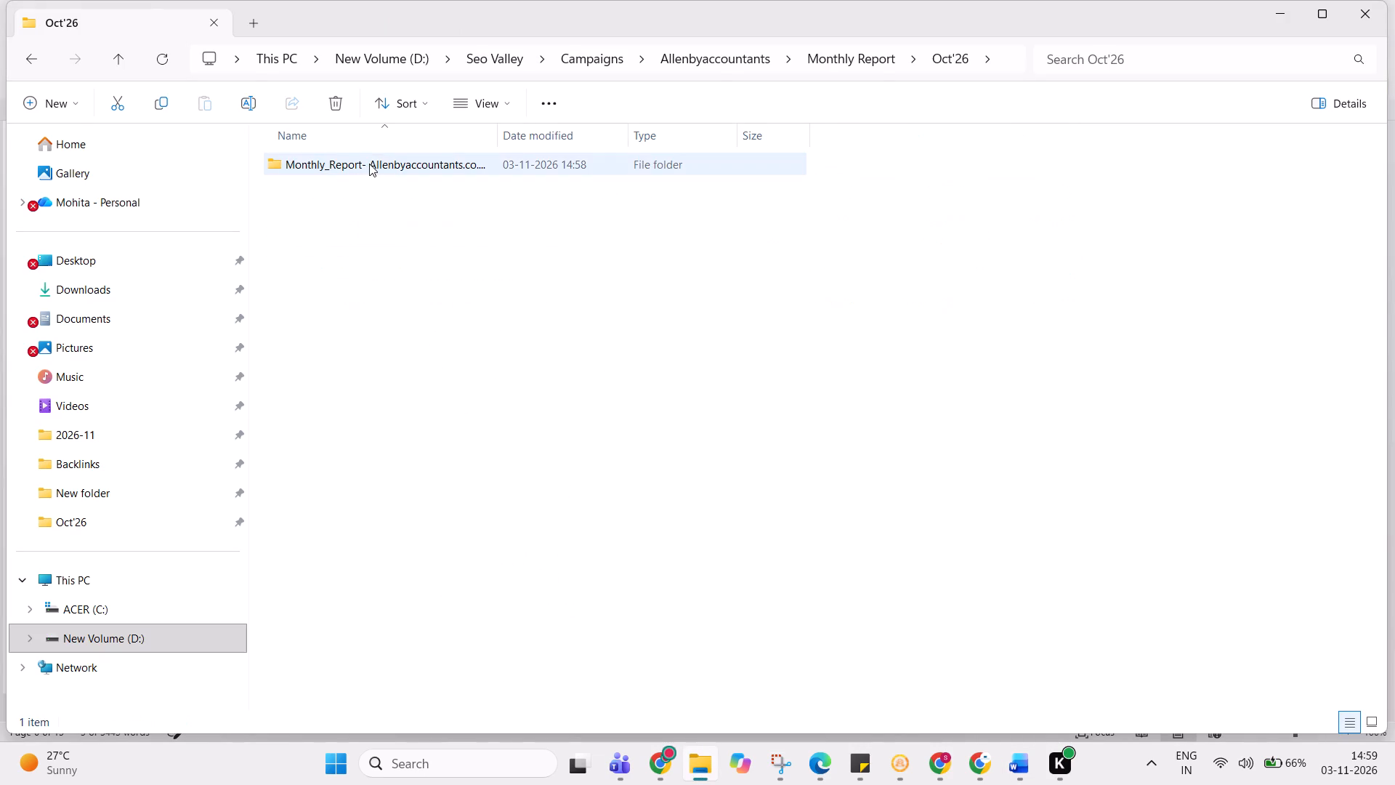
{"action": "double_click", "coordinate": [369, 164]}
{"action": "left_click", "coordinate": [351, 195]}
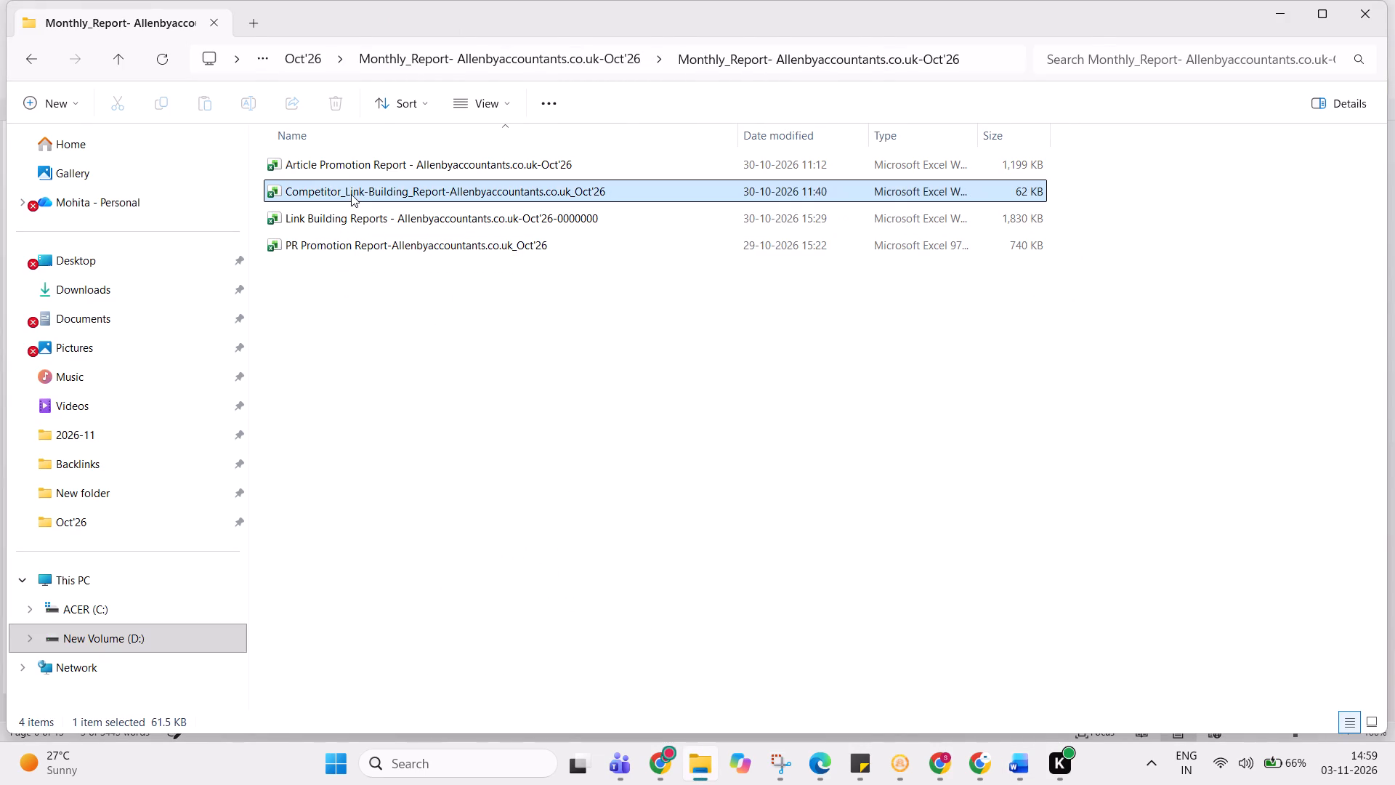
{"action": "key", "text": "ctrl+x"}
{"action": "left_click", "coordinate": [504, 64]}
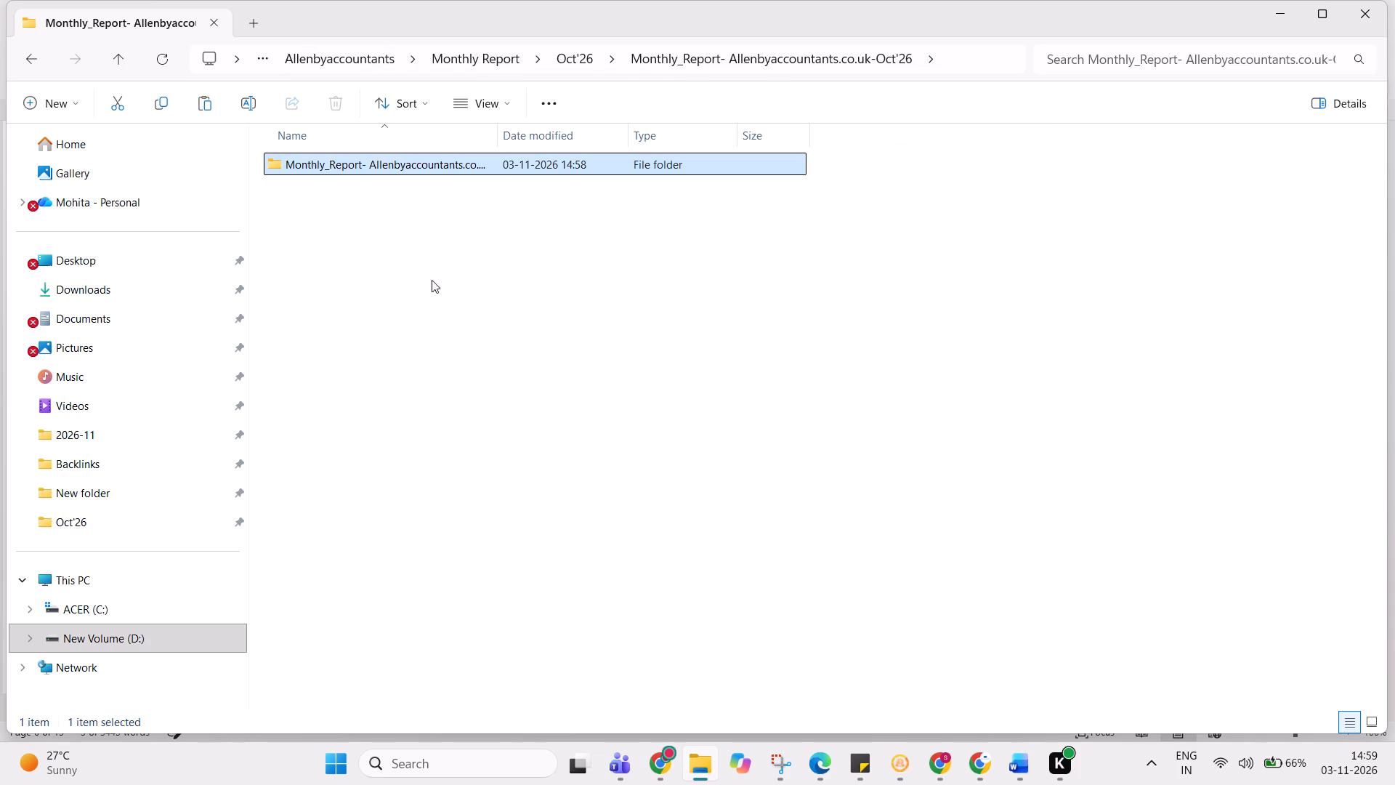
{"action": "left_click", "coordinate": [561, 62]}
{"action": "left_click", "coordinate": [477, 419]}
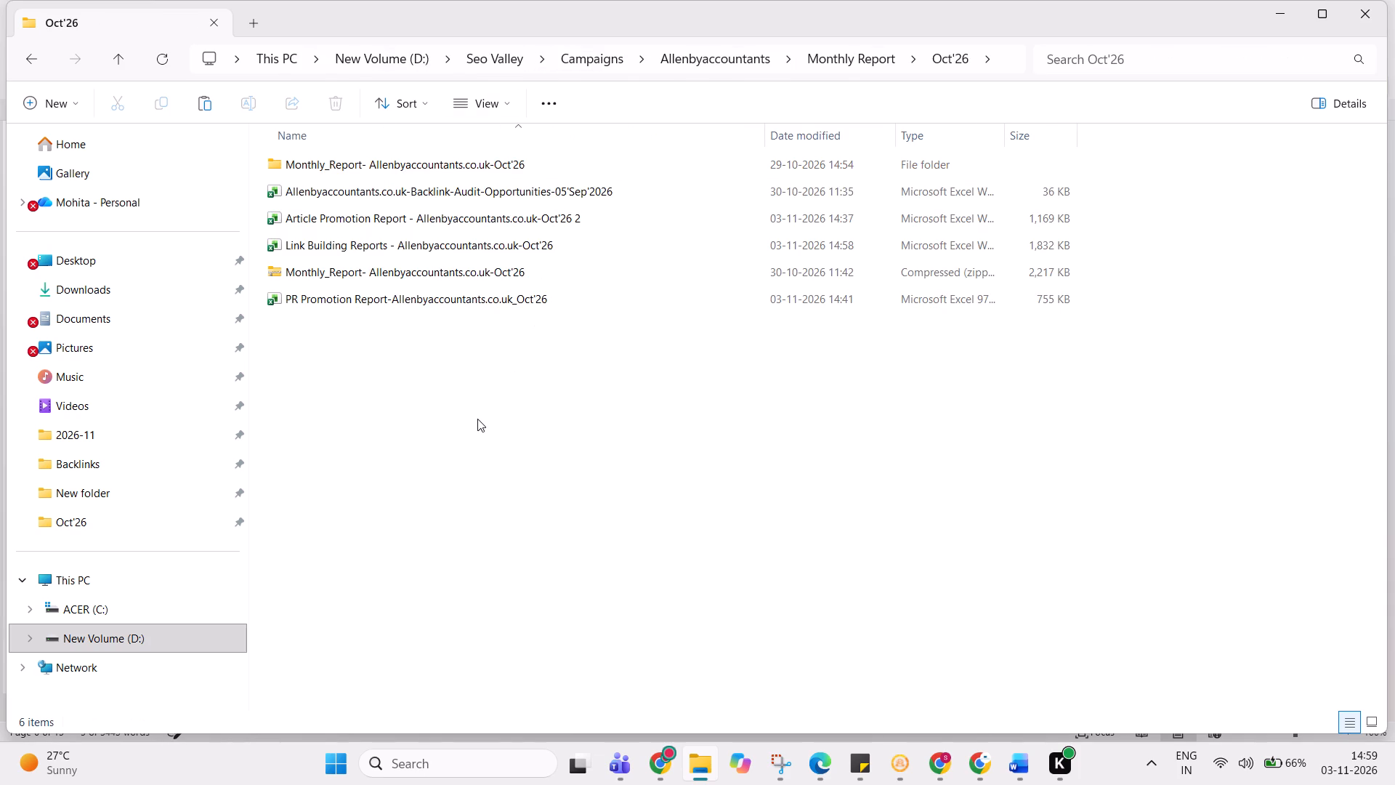
{"action": "key", "text": "ctrl+v"}
Delete the old Monthly_Report- Allenbyaccountants.co.uk-Oct'26 compressed archive from the Oct'26 folder.
{"action": "left_click", "coordinate": [442, 277]}
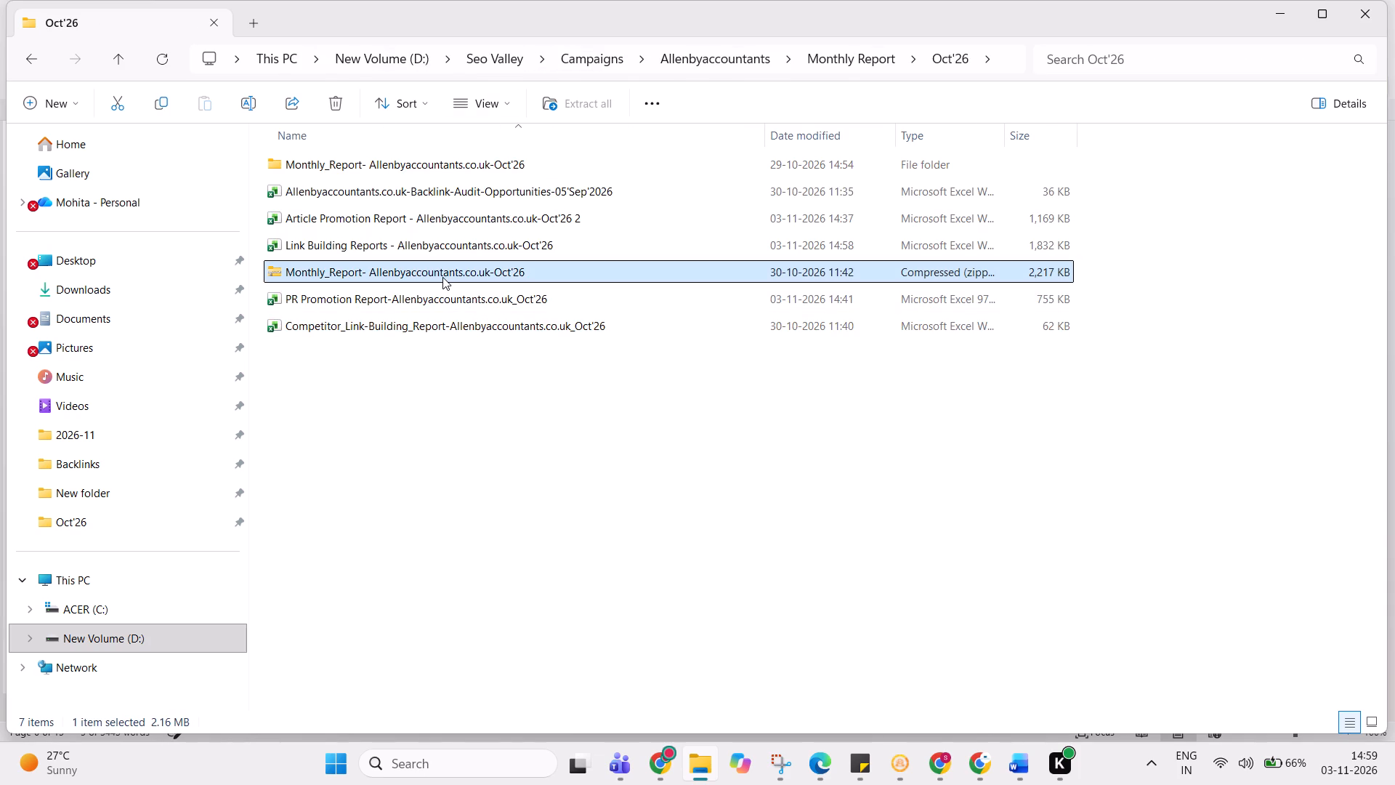
{"action": "key", "text": "Delete"}
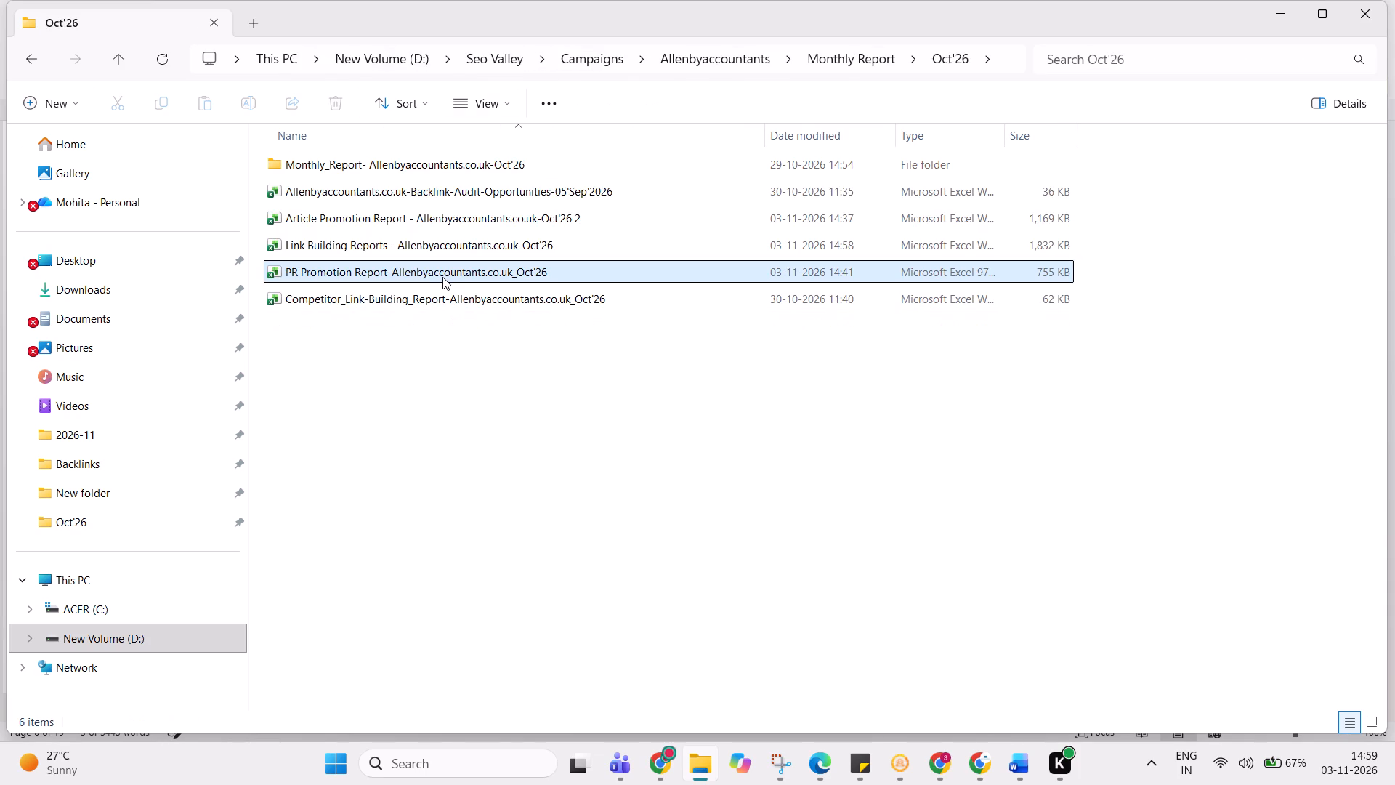
Compress the Article Promotion, Link Building, PR Promotion and Competitor Link-Building report workbooks into one ZIP archive.
{"action": "left_click", "coordinate": [409, 375]}
{"action": "left_click_drag", "start_coordinate": [383, 333], "coordinate": [375, 233]}
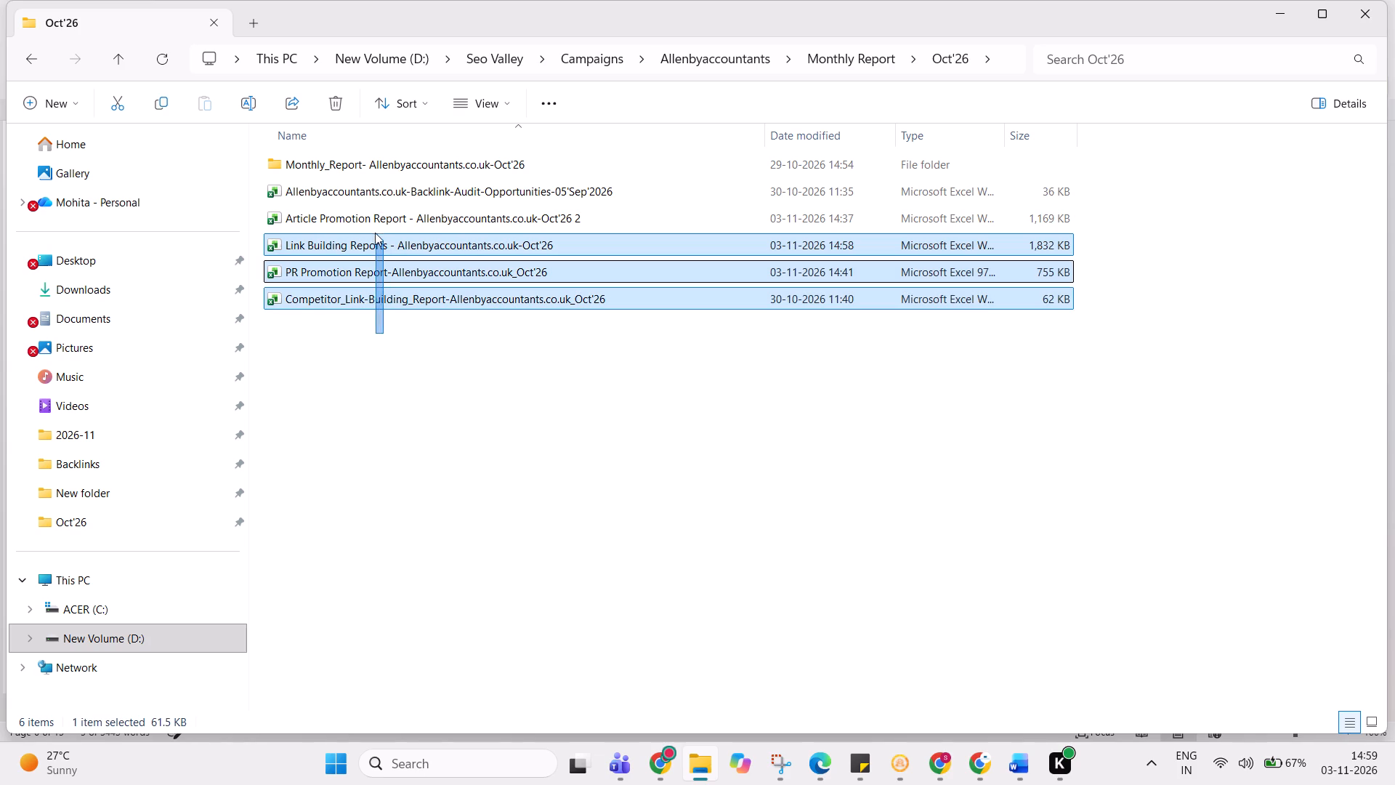
{"action": "left_click_drag", "start_coordinate": [375, 233], "coordinate": [374, 219]}
{"action": "right_click", "coordinate": [373, 219]}
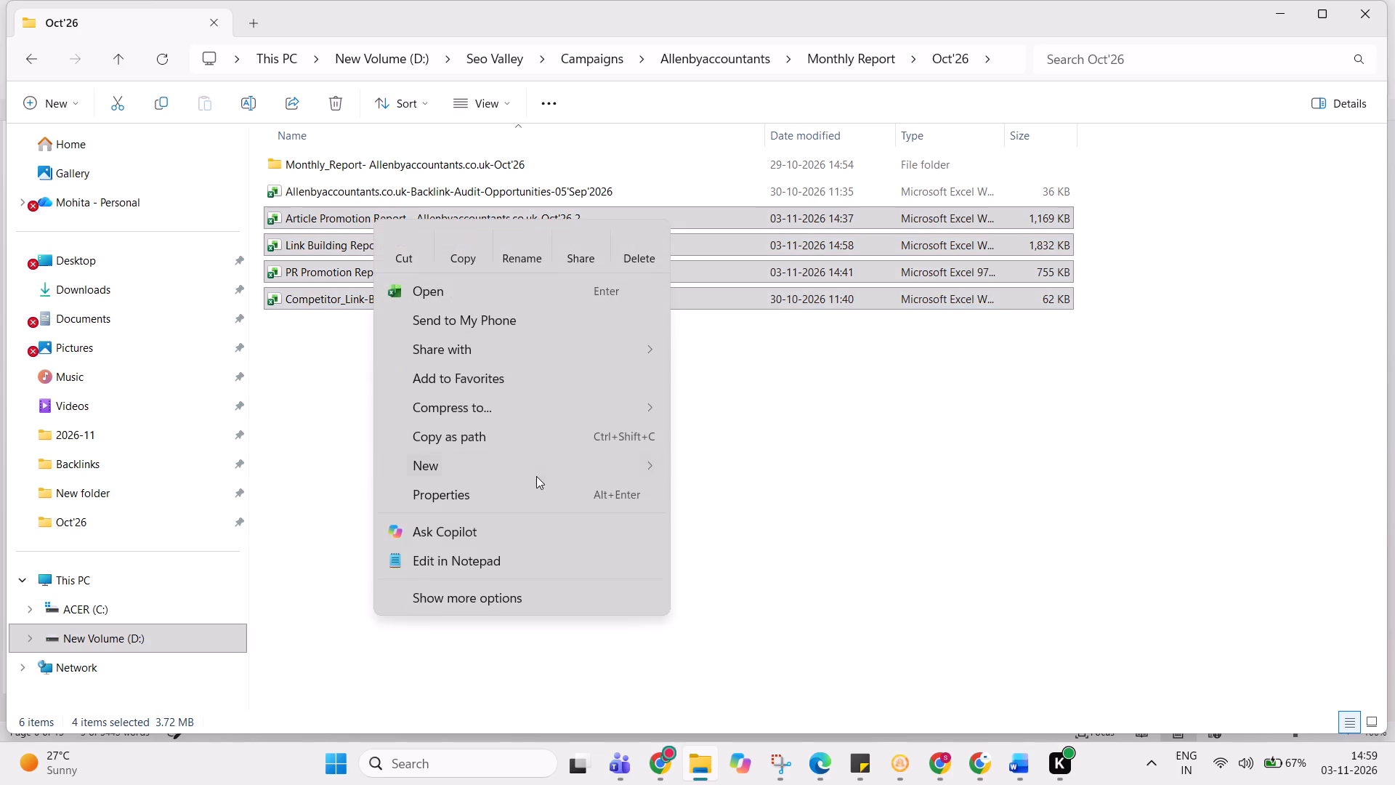
{"action": "left_click", "coordinate": [498, 406]}
{"action": "left_click", "coordinate": [698, 404]}
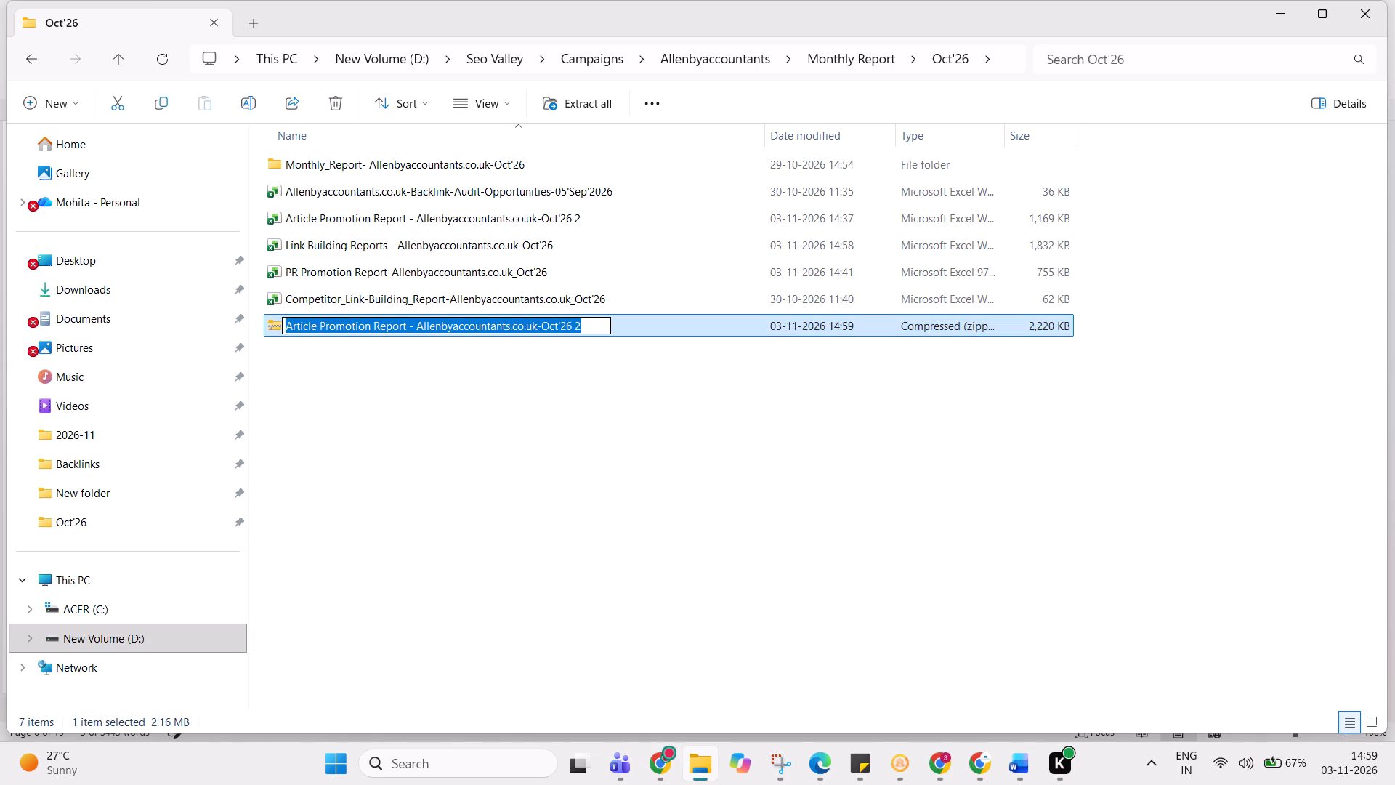
Rename the new ZIP archive as Monthly Report - Allenbyaccountants.co.uk-Oct'26 2.
{"action": "left_click_drag", "start_coordinate": [372, 323], "coordinate": [266, 325]}
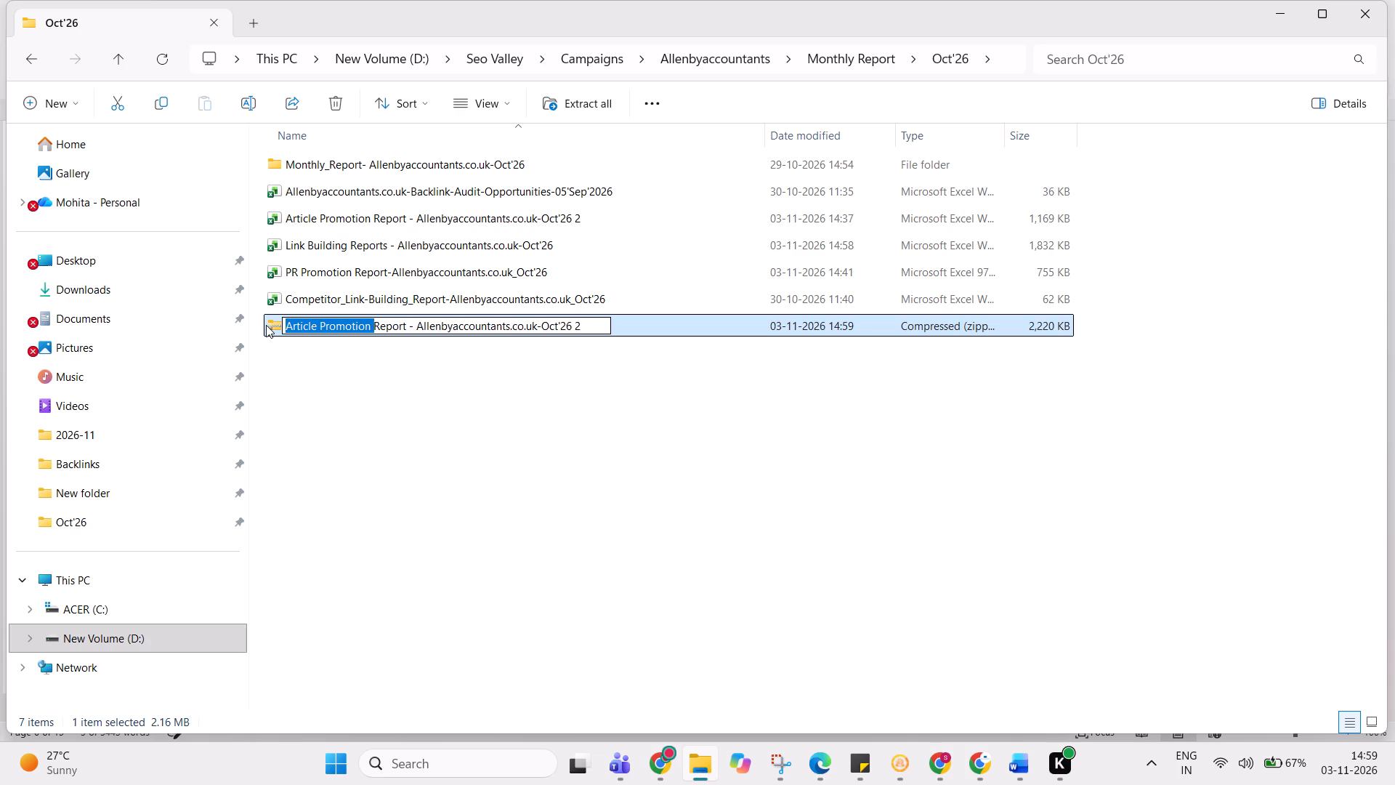
{"action": "type", "text": "Monthly"}
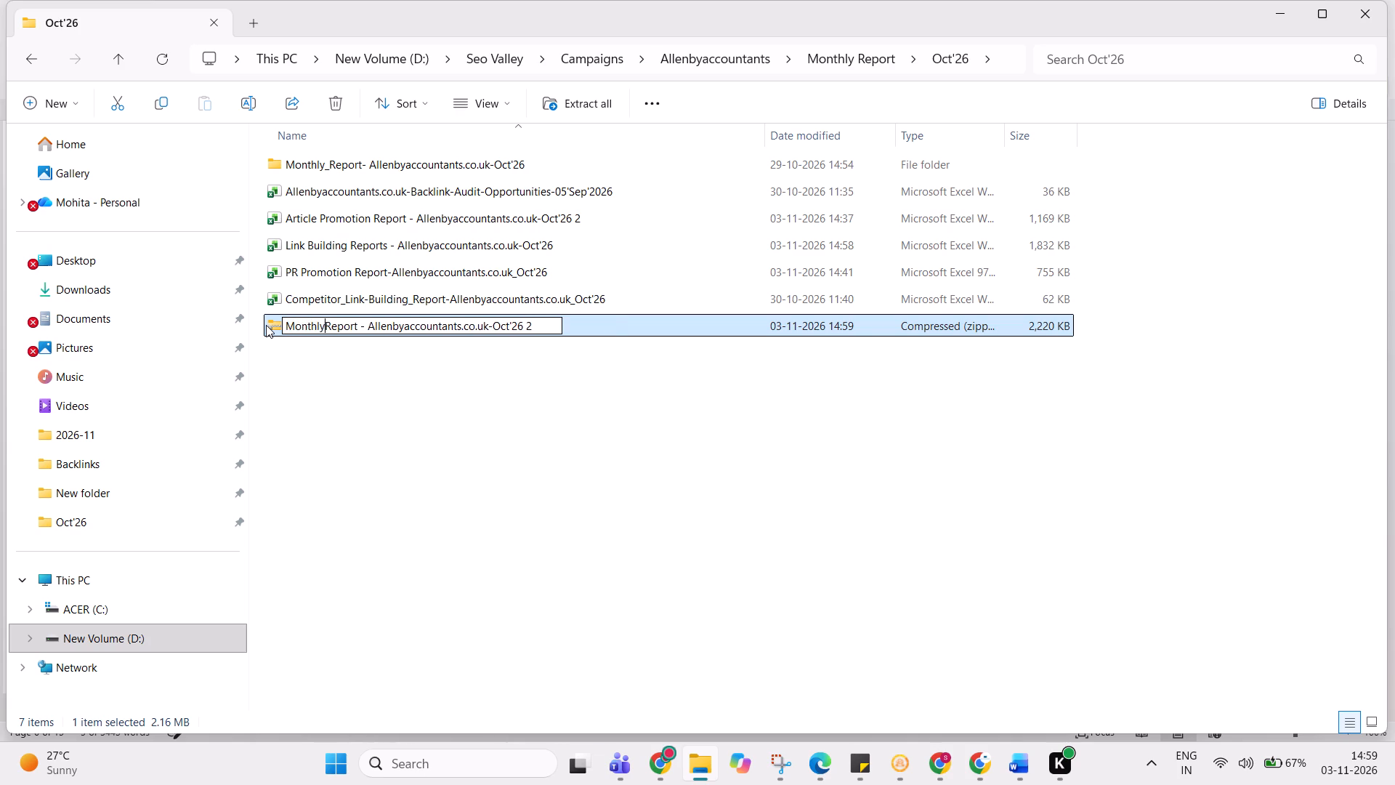
{"action": "key", "text": "space"}
{"action": "left_click", "coordinate": [383, 419]}
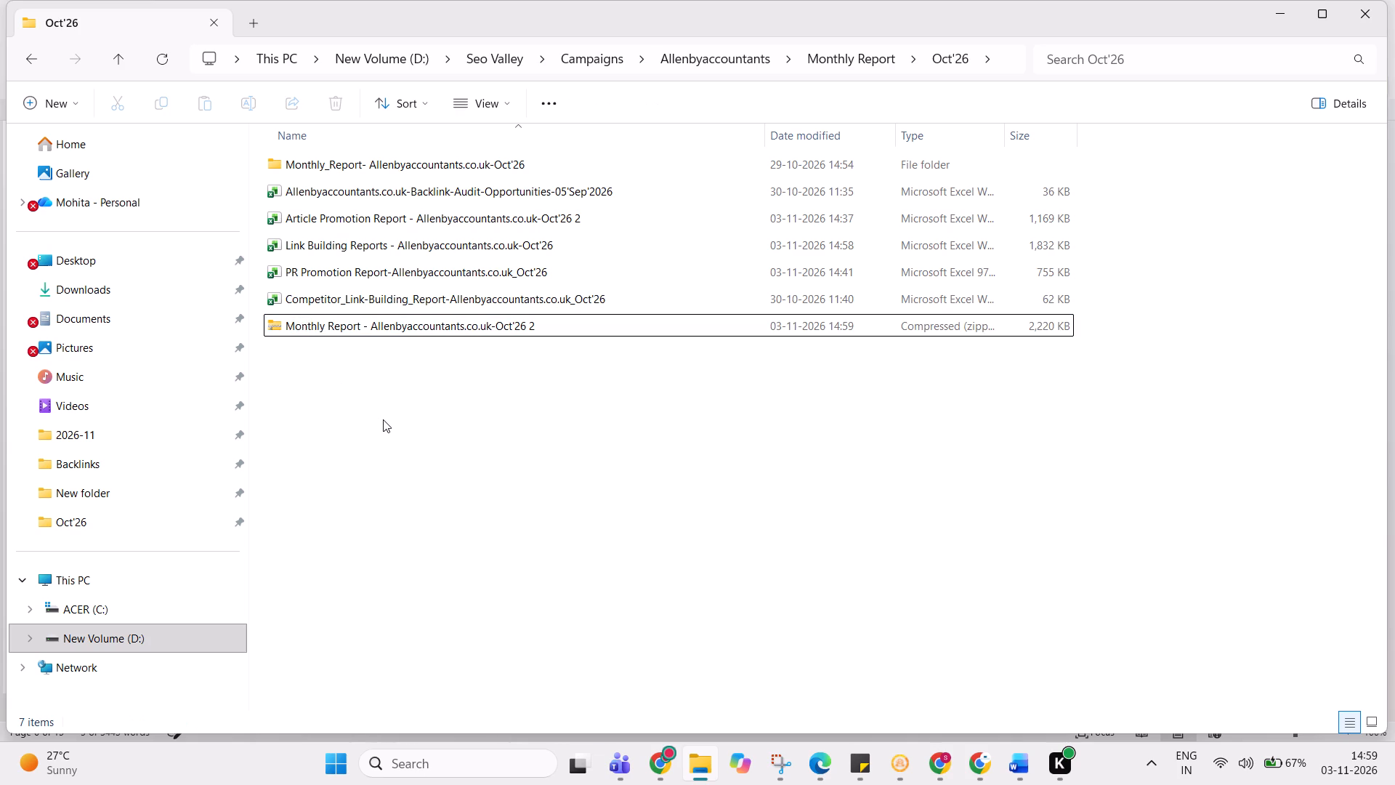
Open the Article Promotion Report workbook from inside the new Monthly Report archive.
{"action": "double_click", "coordinate": [388, 328]}
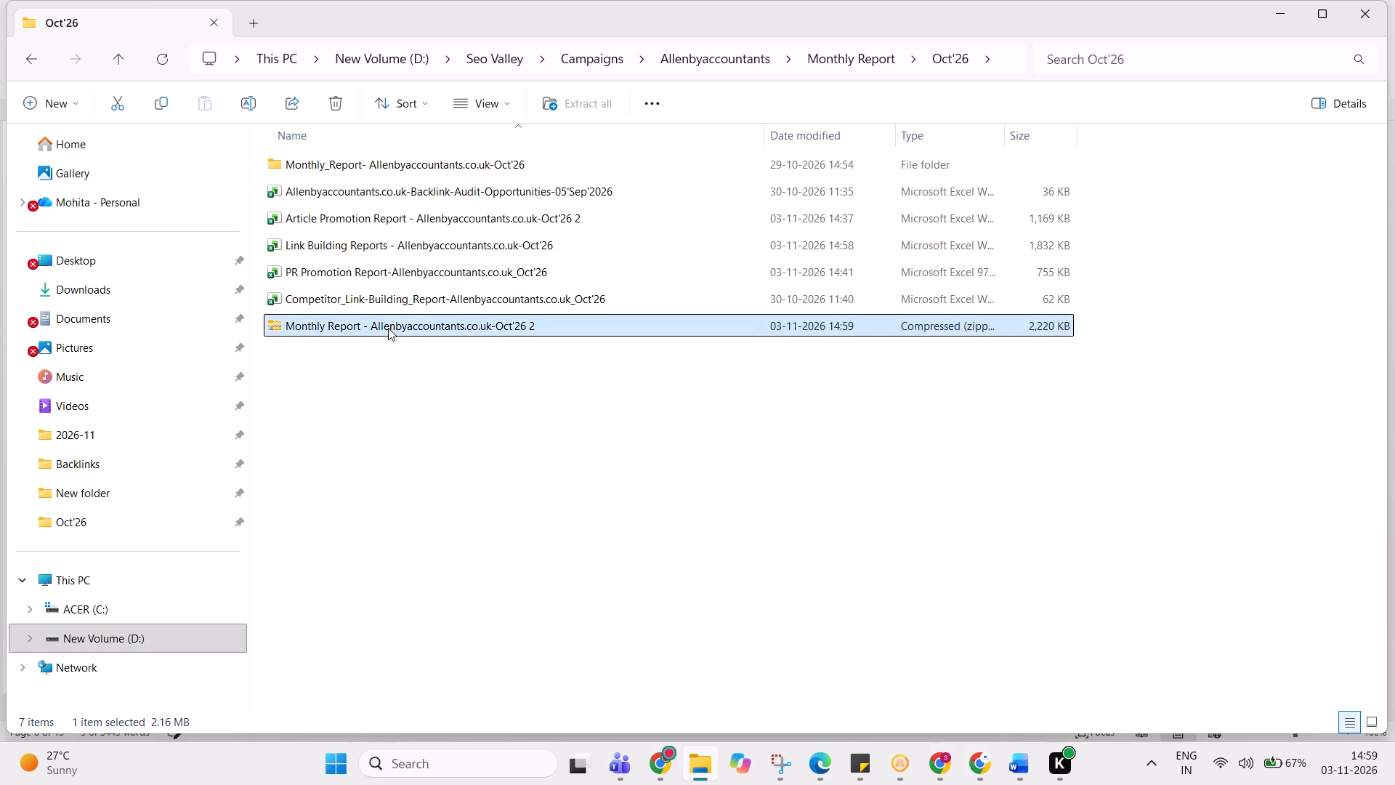
{"action": "double_click", "coordinate": [366, 169]}
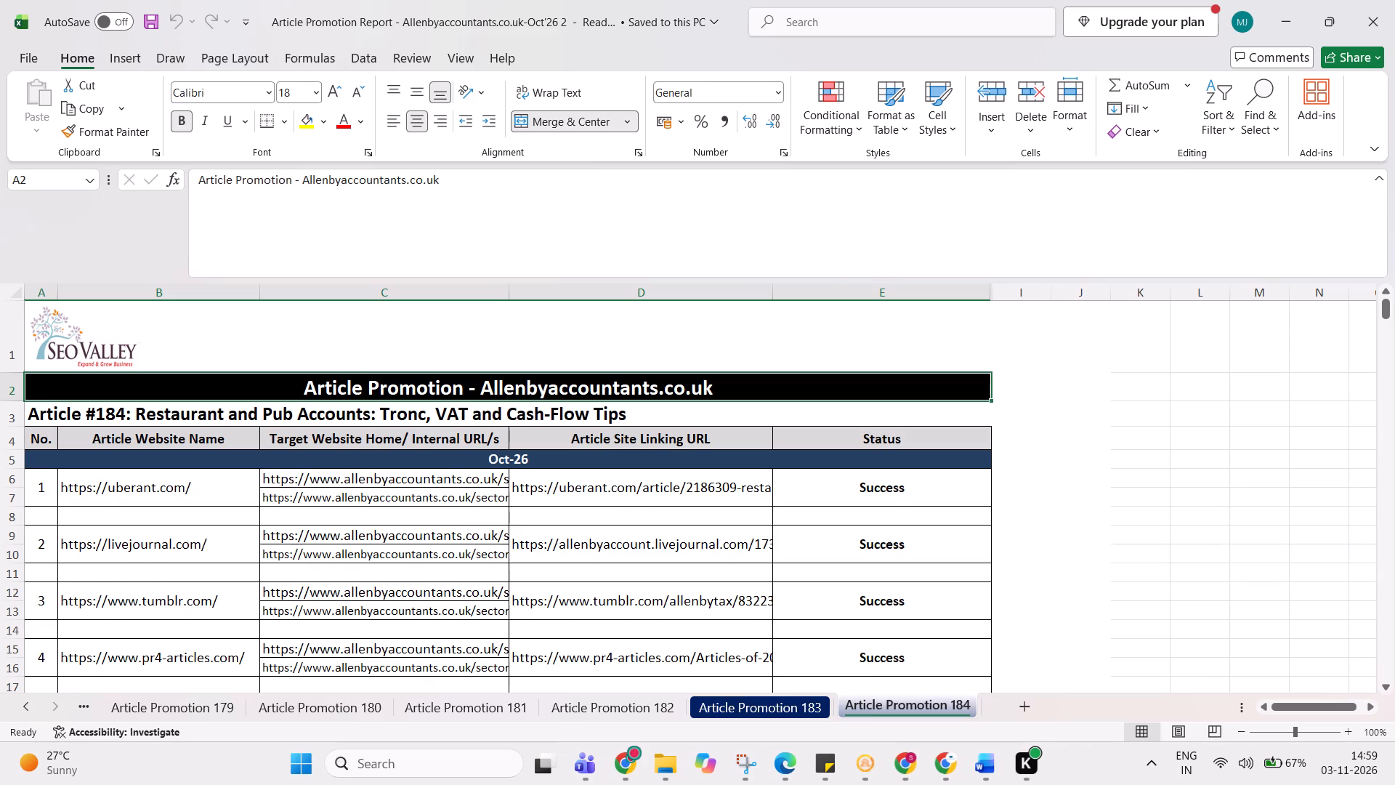
Review the Article Promotion sheets one by one from 182 back to 171.
{"action": "left_click", "coordinate": [636, 707]}
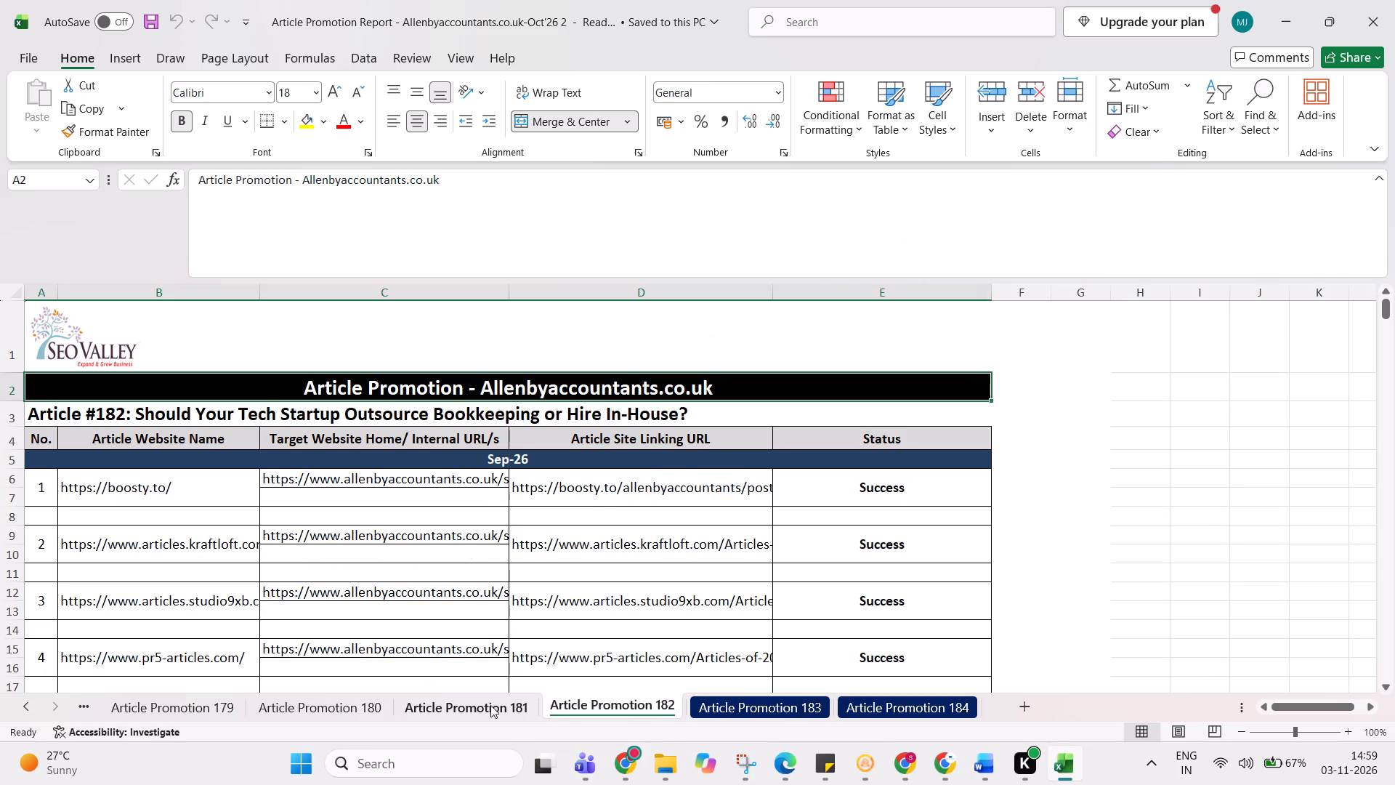
{"action": "left_click", "coordinate": [464, 703]}
{"action": "left_click", "coordinate": [330, 704]}
{"action": "left_click", "coordinate": [132, 704]}
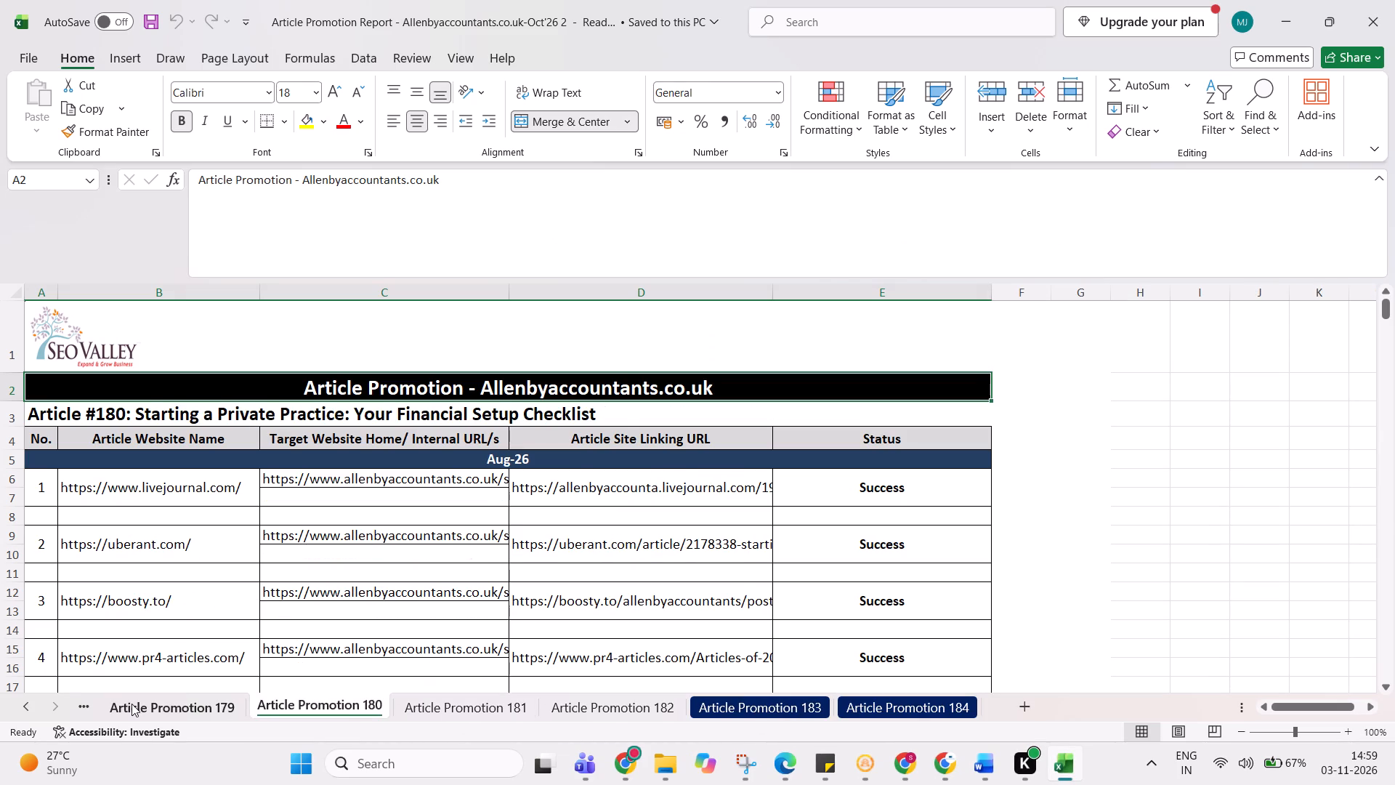
{"action": "double_click", "coordinate": [17, 706]}
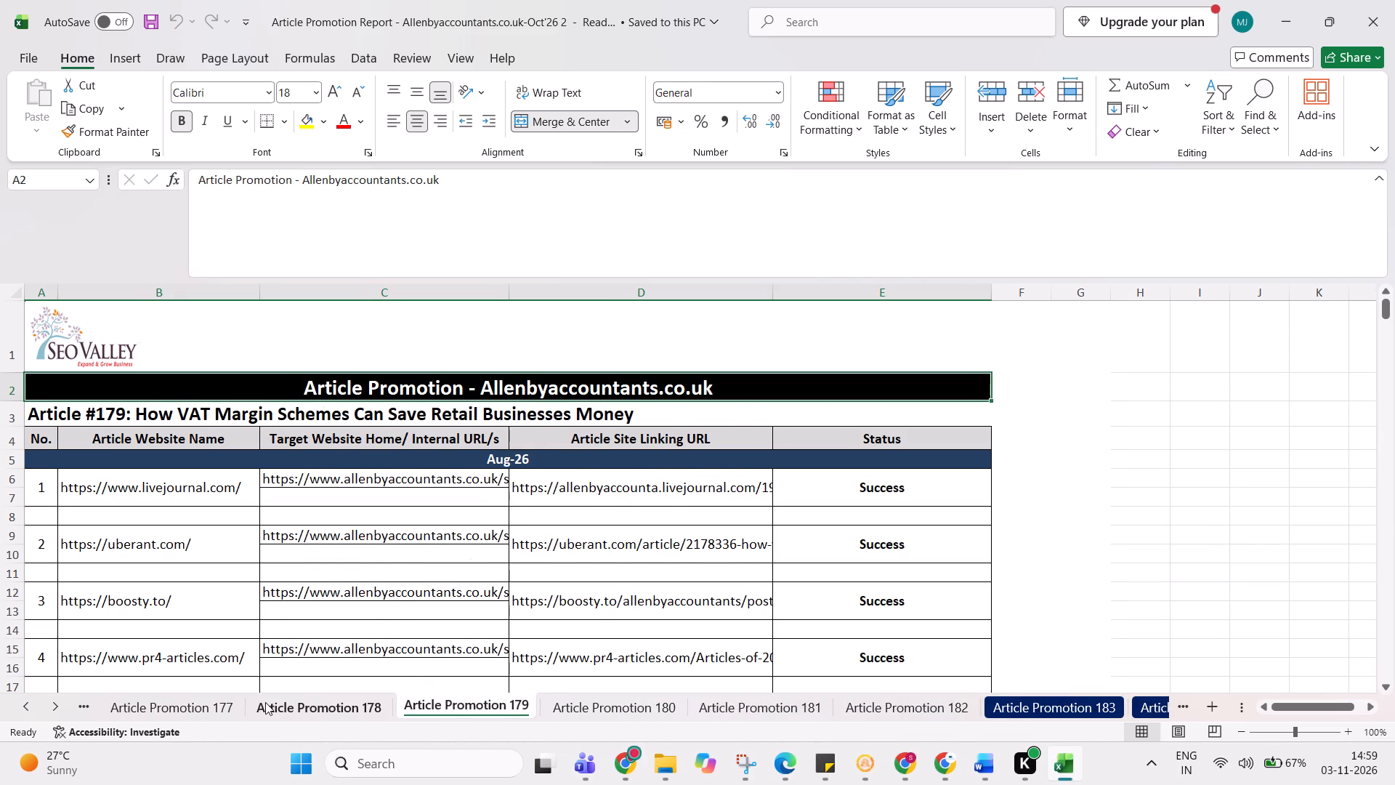
{"action": "left_click", "coordinate": [265, 702]}
{"action": "left_click", "coordinate": [188, 701]}
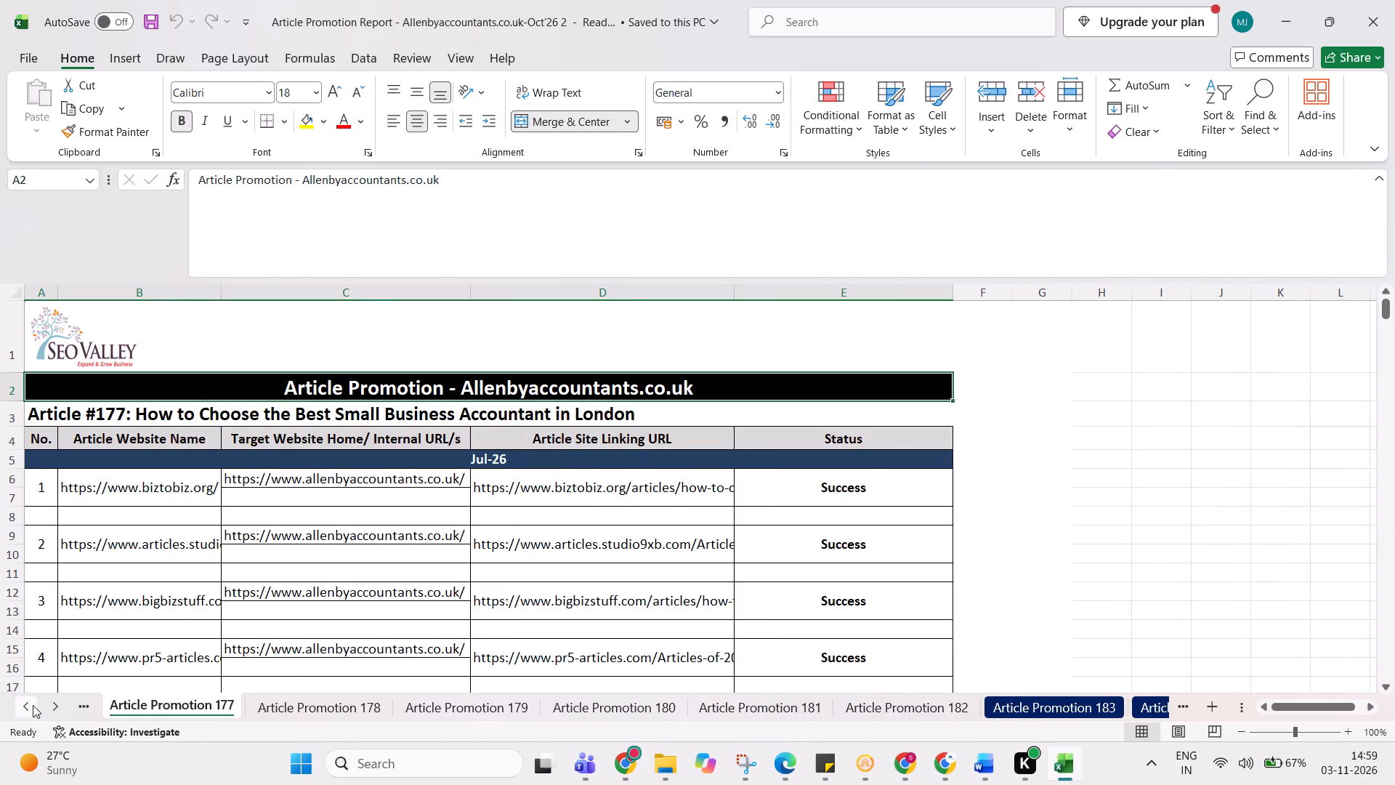
{"action": "double_click", "coordinate": [33, 705]}
{"action": "left_click", "coordinate": [300, 707]}
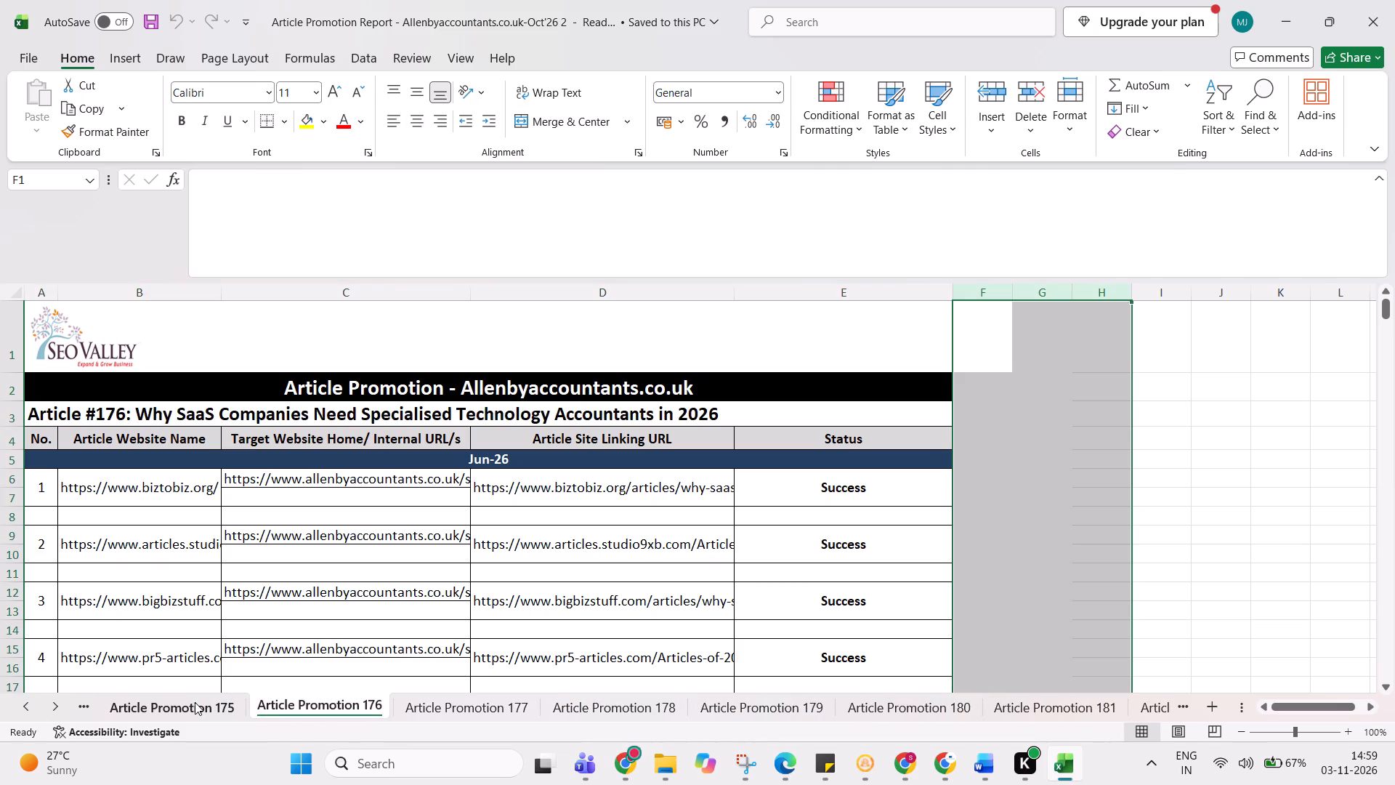
{"action": "left_click", "coordinate": [180, 706]}
{"action": "double_click", "coordinate": [21, 706]}
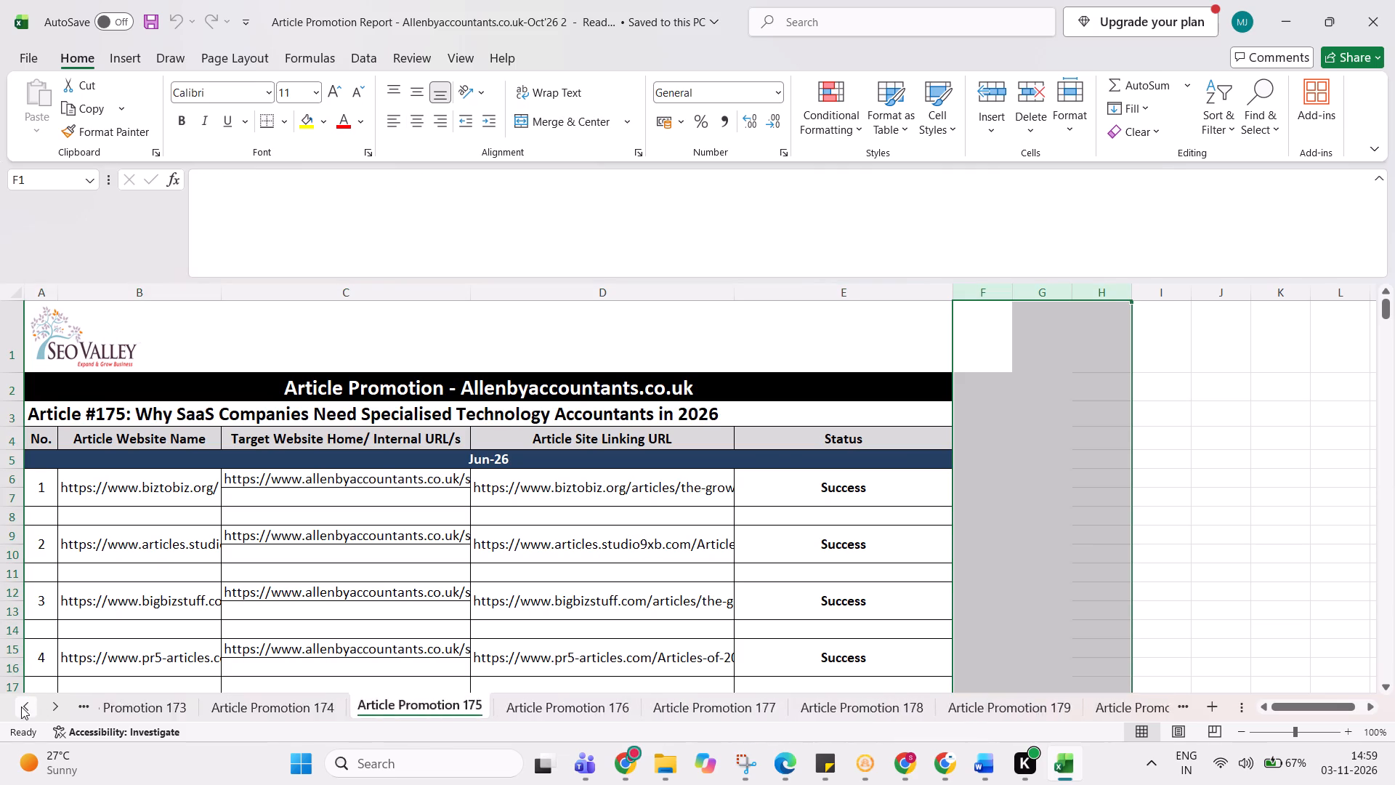
{"action": "left_click", "coordinate": [299, 704]}
{"action": "left_click", "coordinate": [181, 705]}
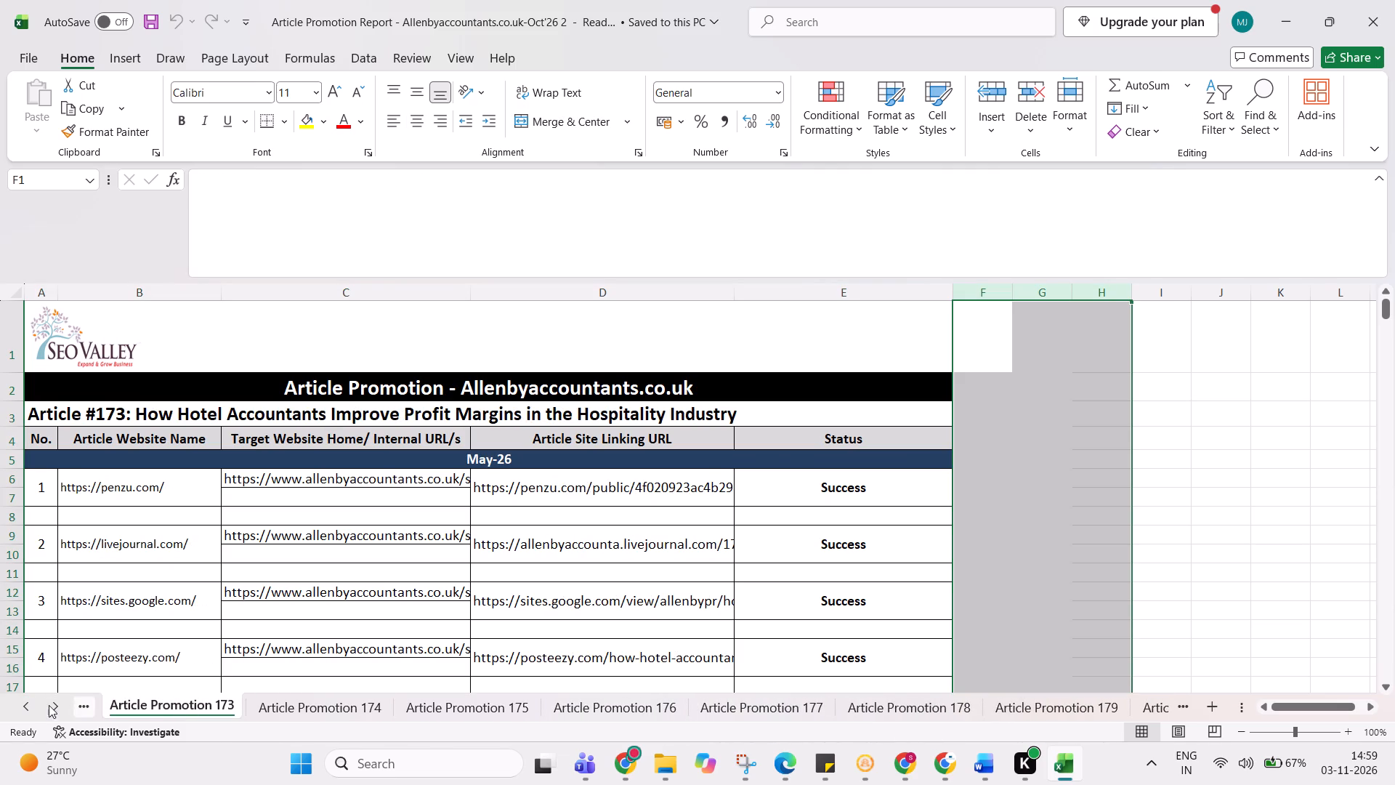
{"action": "double_click", "coordinate": [26, 706]}
{"action": "left_click", "coordinate": [333, 704]}
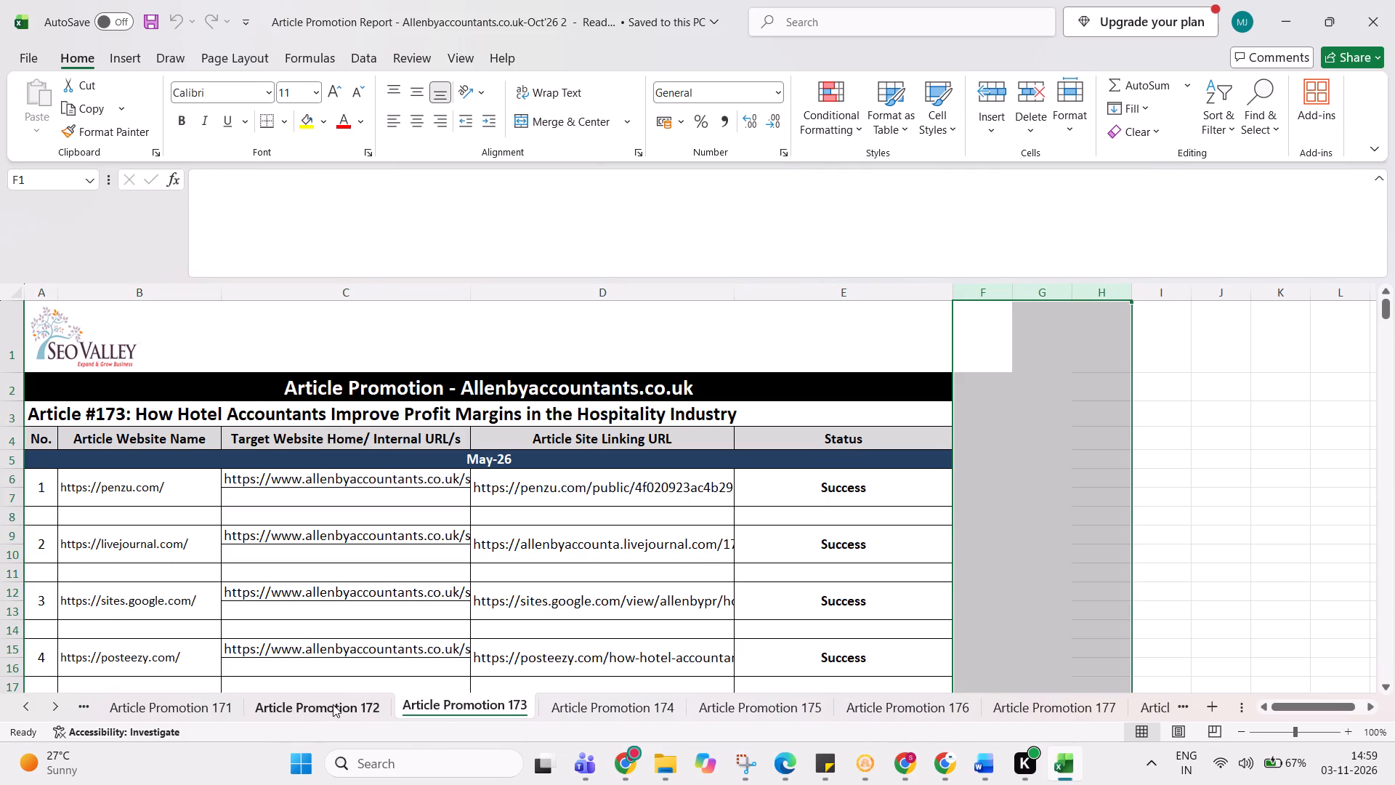
{"action": "left_click", "coordinate": [450, 706]}
{"action": "left_click", "coordinate": [264, 709]}
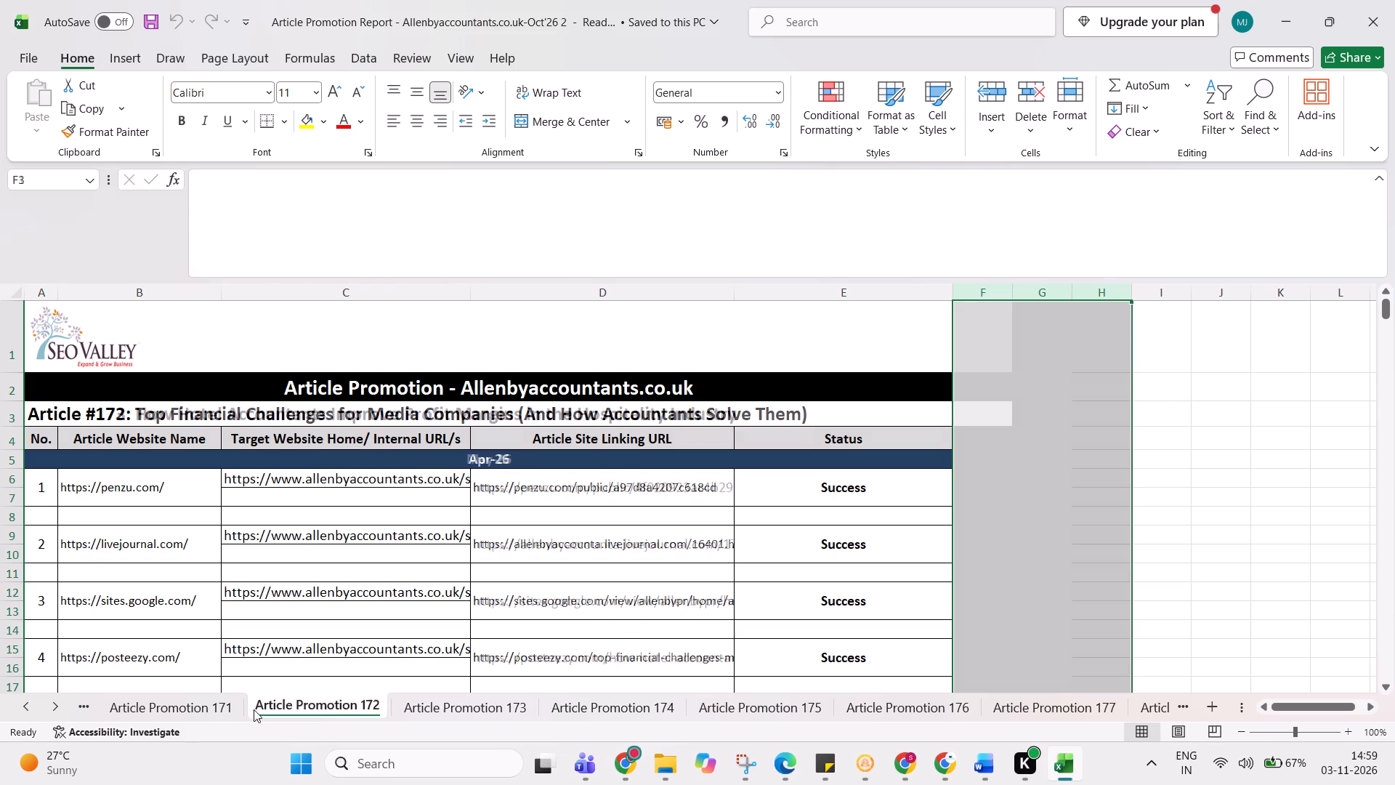
{"action": "left_click", "coordinate": [190, 709]}
Continue reviewing the Article Promotion sheets from 170 back to 161.
{"action": "triple_click", "coordinate": [31, 712]}
{"action": "double_click", "coordinate": [31, 712]}
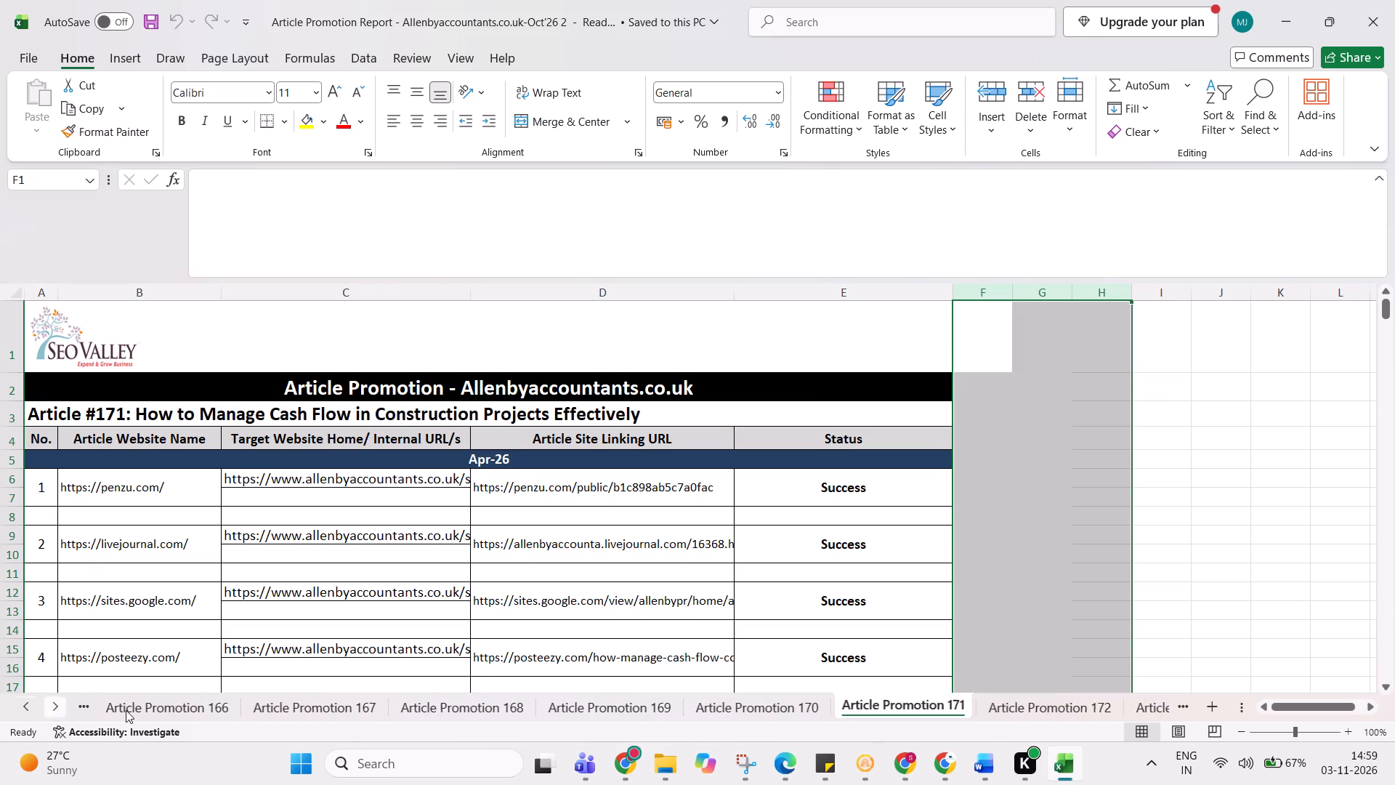
{"action": "left_click", "coordinate": [711, 705]}
{"action": "left_click", "coordinate": [655, 704]}
{"action": "left_click", "coordinate": [489, 704]}
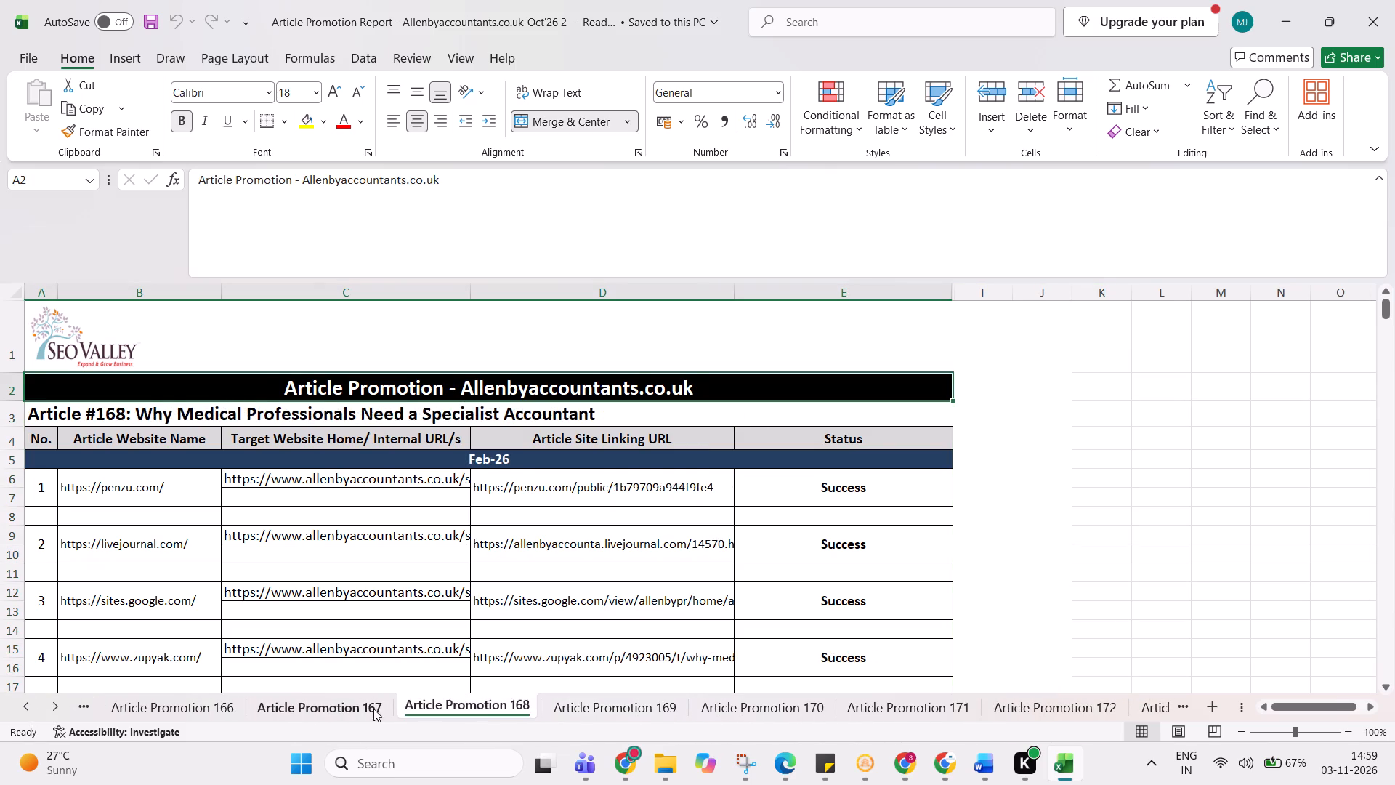
{"action": "left_click", "coordinate": [353, 709]}
{"action": "left_click", "coordinate": [205, 709]}
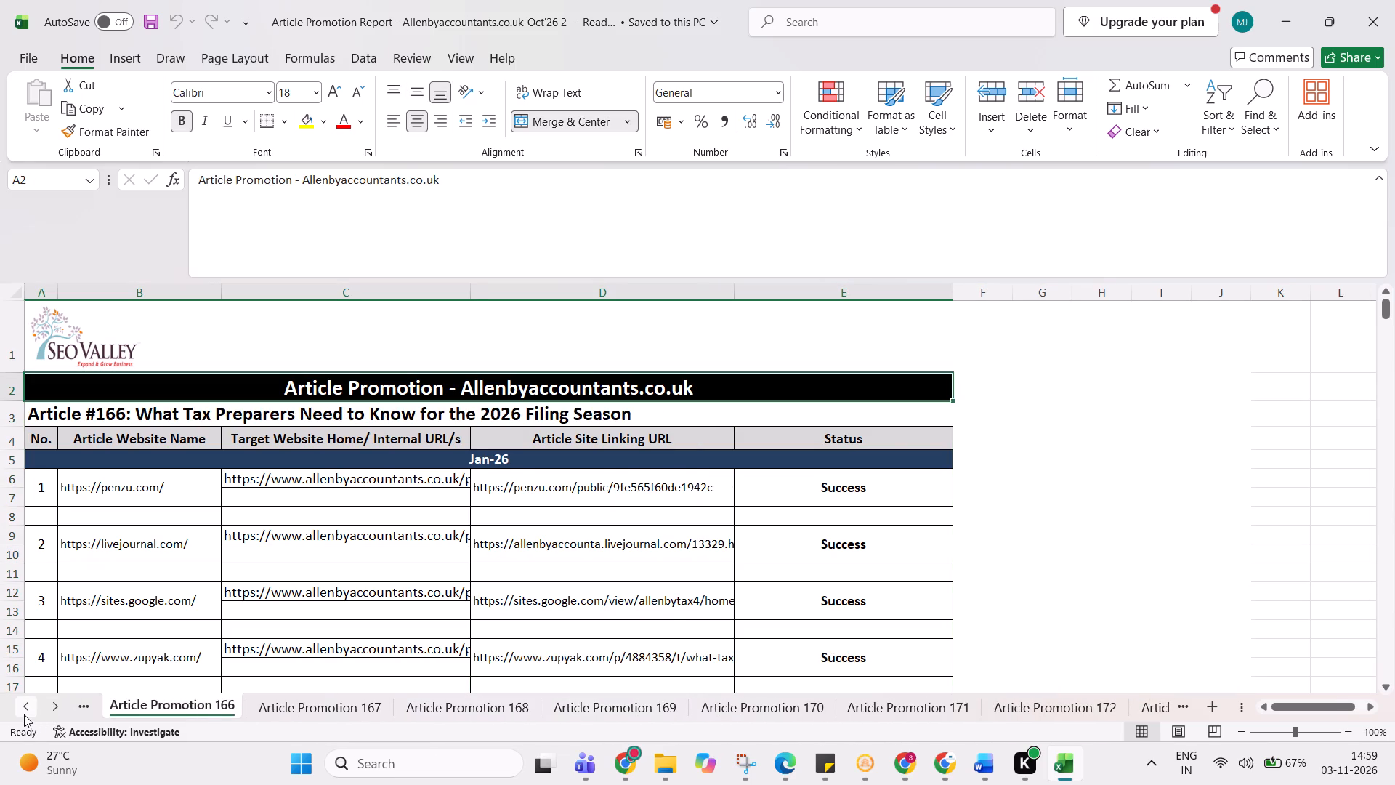
{"action": "triple_click", "coordinate": [24, 714]}
{"action": "double_click", "coordinate": [24, 714]}
{"action": "left_click", "coordinate": [604, 709]}
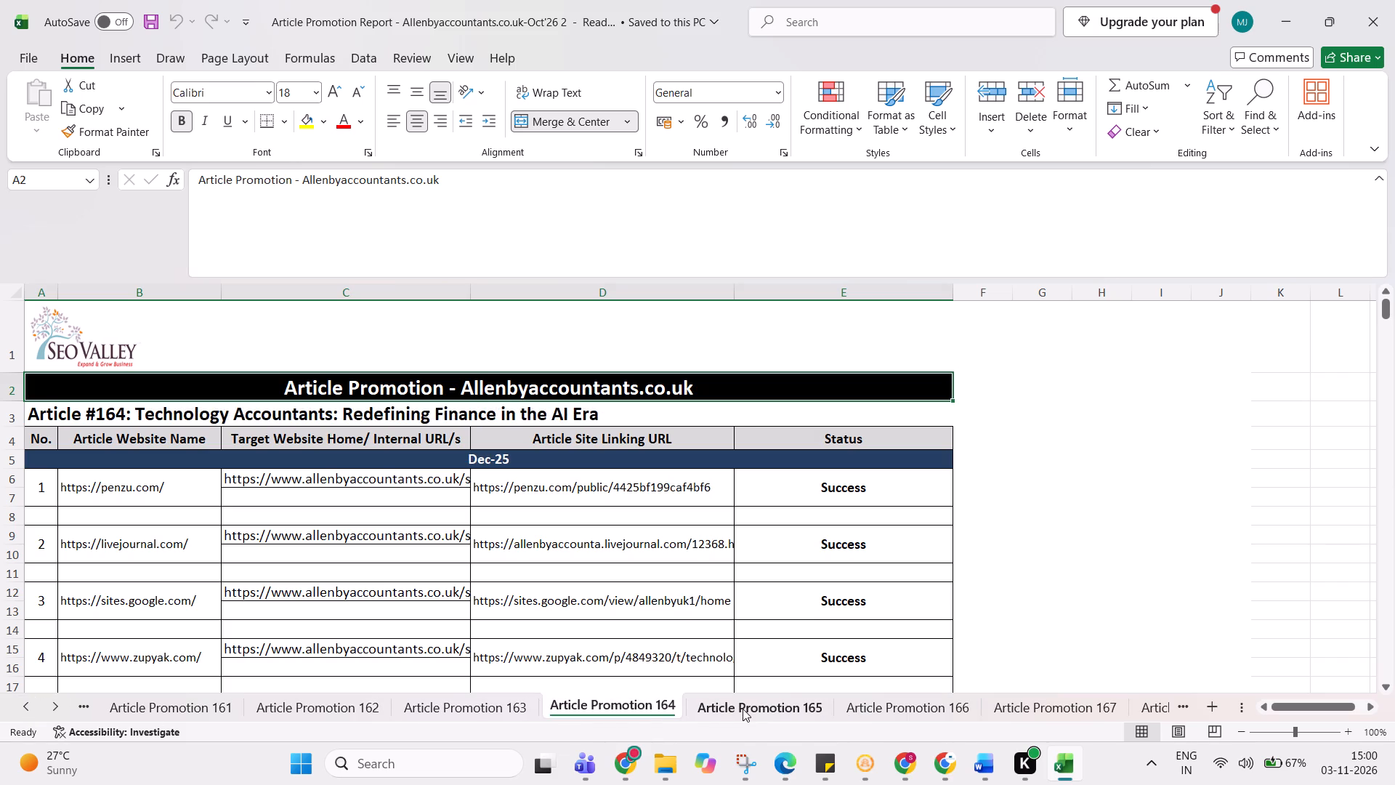
{"action": "left_click", "coordinate": [743, 709]}
{"action": "left_click", "coordinate": [419, 711]}
{"action": "left_click", "coordinate": [331, 711]}
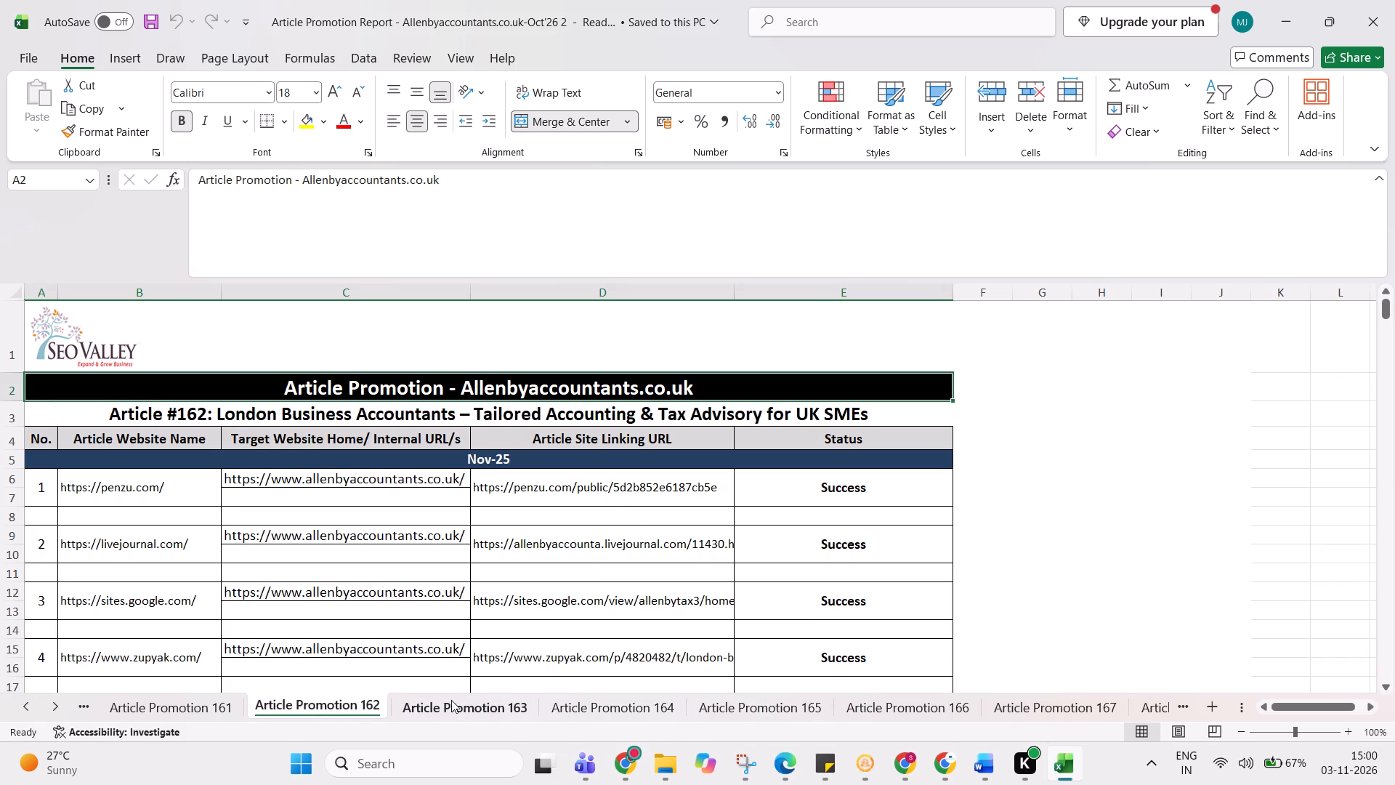
{"action": "left_click", "coordinate": [496, 702]}
{"action": "left_click", "coordinate": [174, 706]}
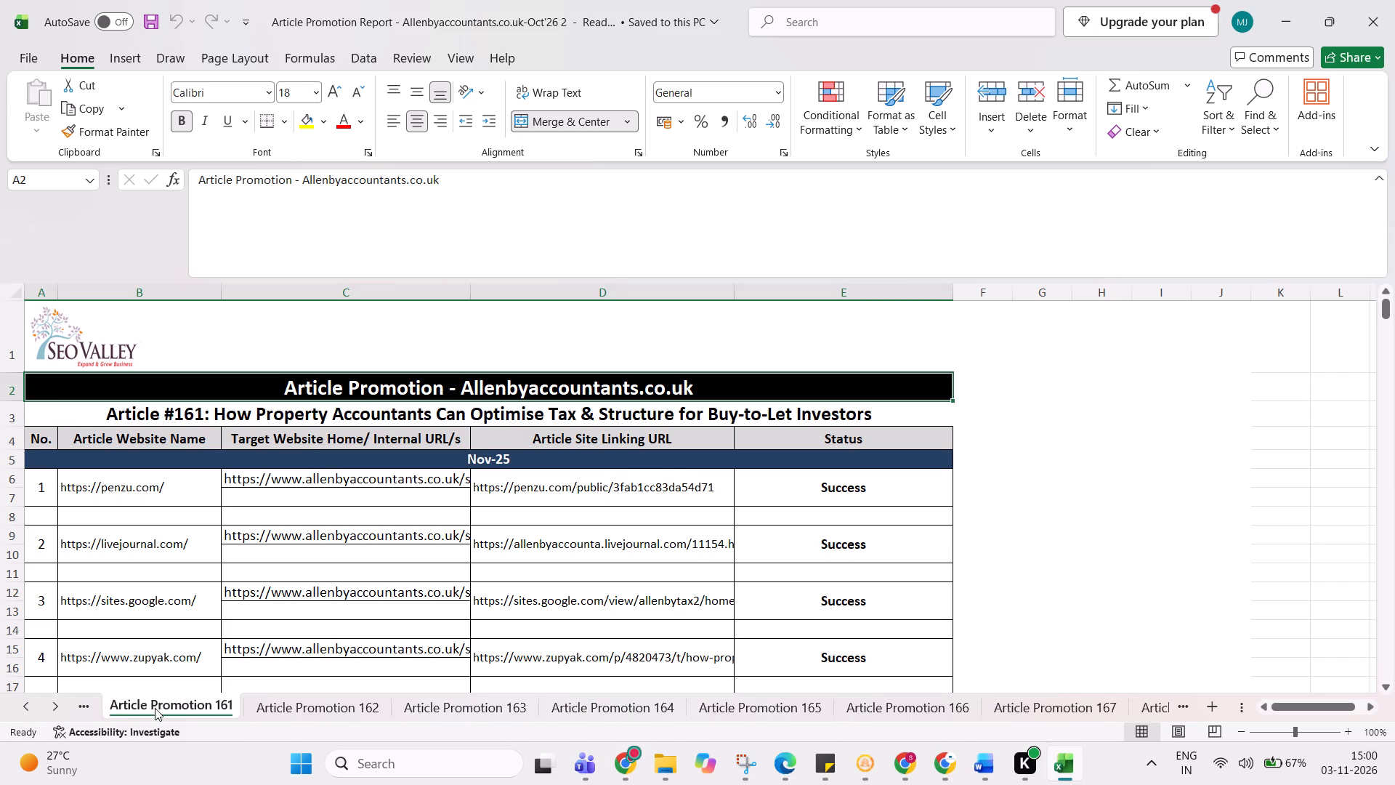
Go back to the latest sheets and check the Oct-26 entries on the Article Promotion 183 sheet.
{"action": "triple_click", "coordinate": [48, 710]}
{"action": "triple_click", "coordinate": [48, 710]}
{"action": "triple_click", "coordinate": [48, 710]}
{"action": "triple_click", "coordinate": [48, 710]}
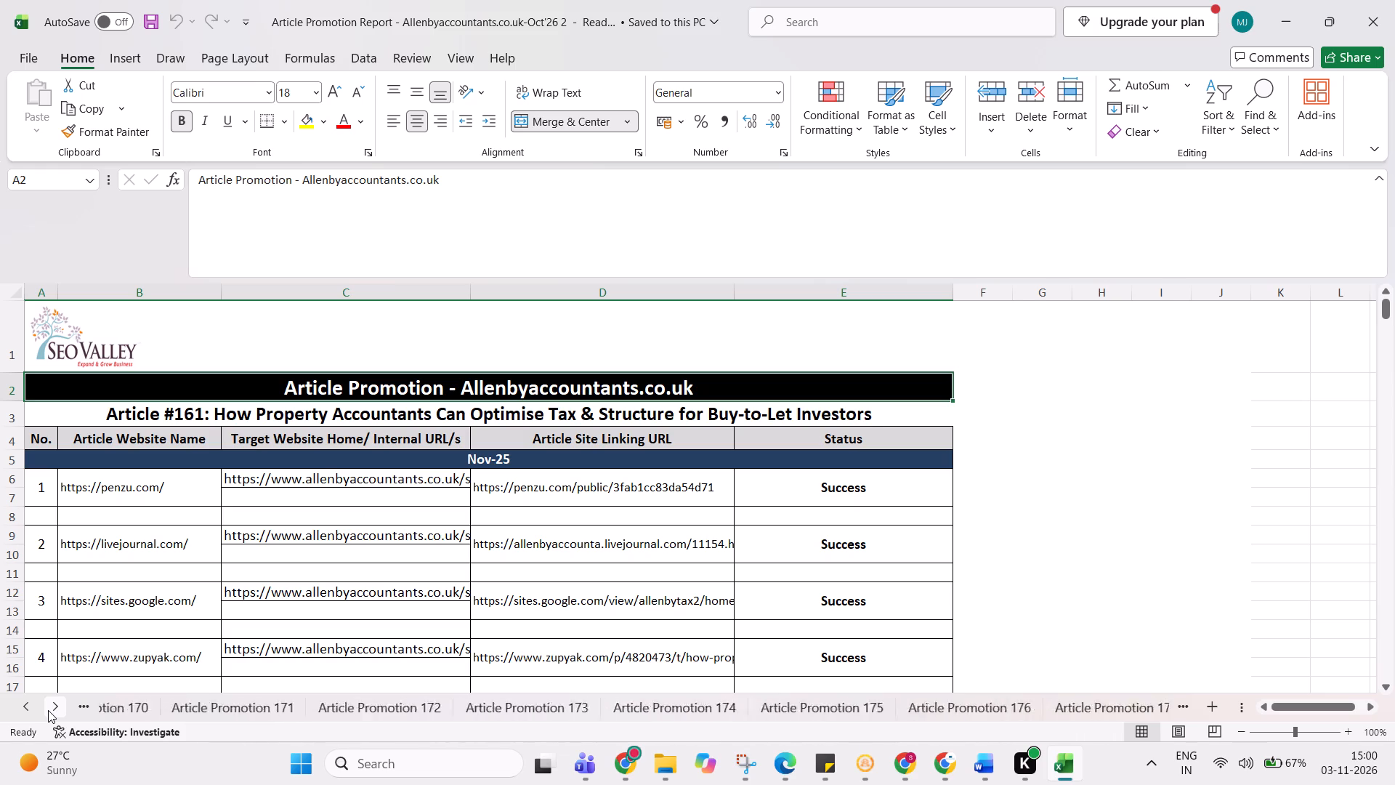
{"action": "triple_click", "coordinate": [48, 710]}
{"action": "triple_click", "coordinate": [48, 710]}
{"action": "left_click", "coordinate": [48, 710]}
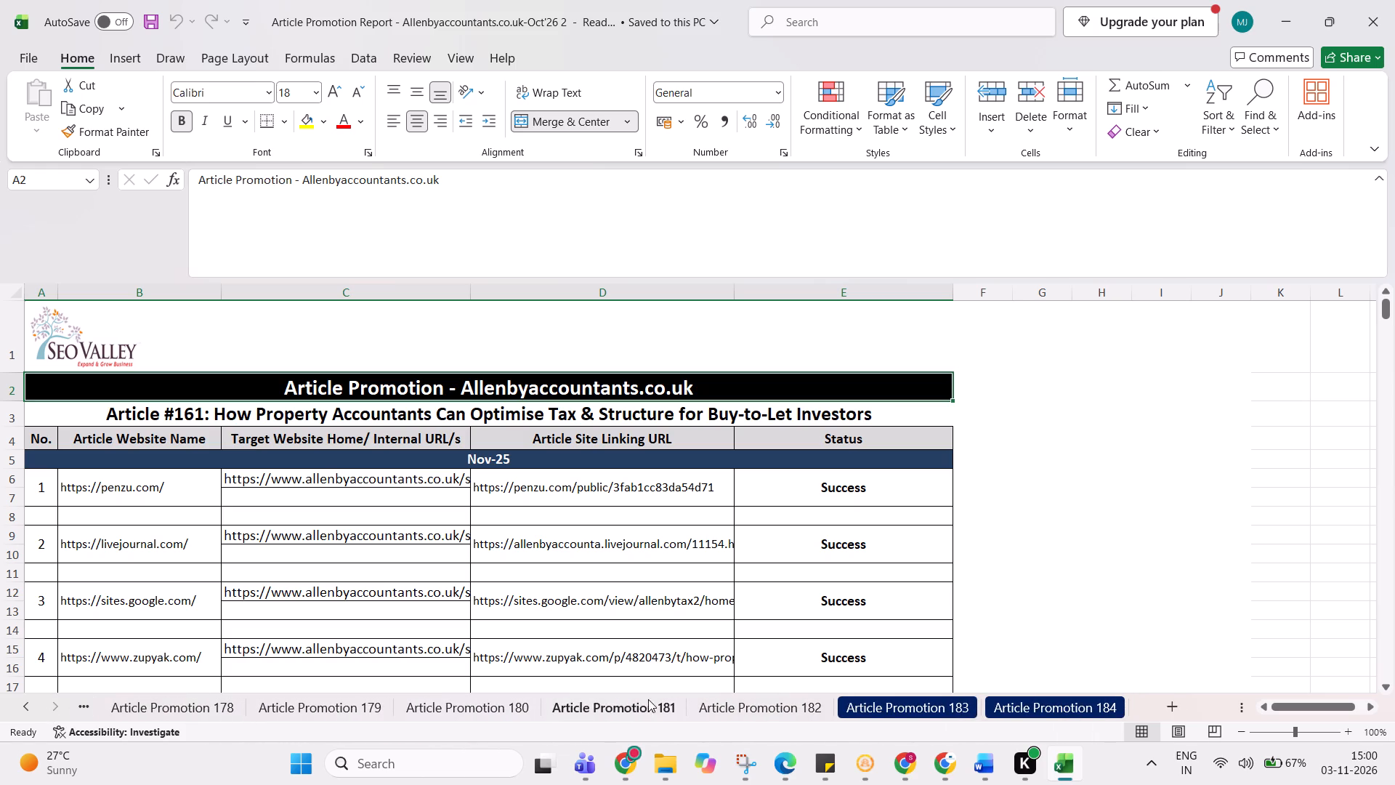
{"action": "left_click", "coordinate": [899, 700]}
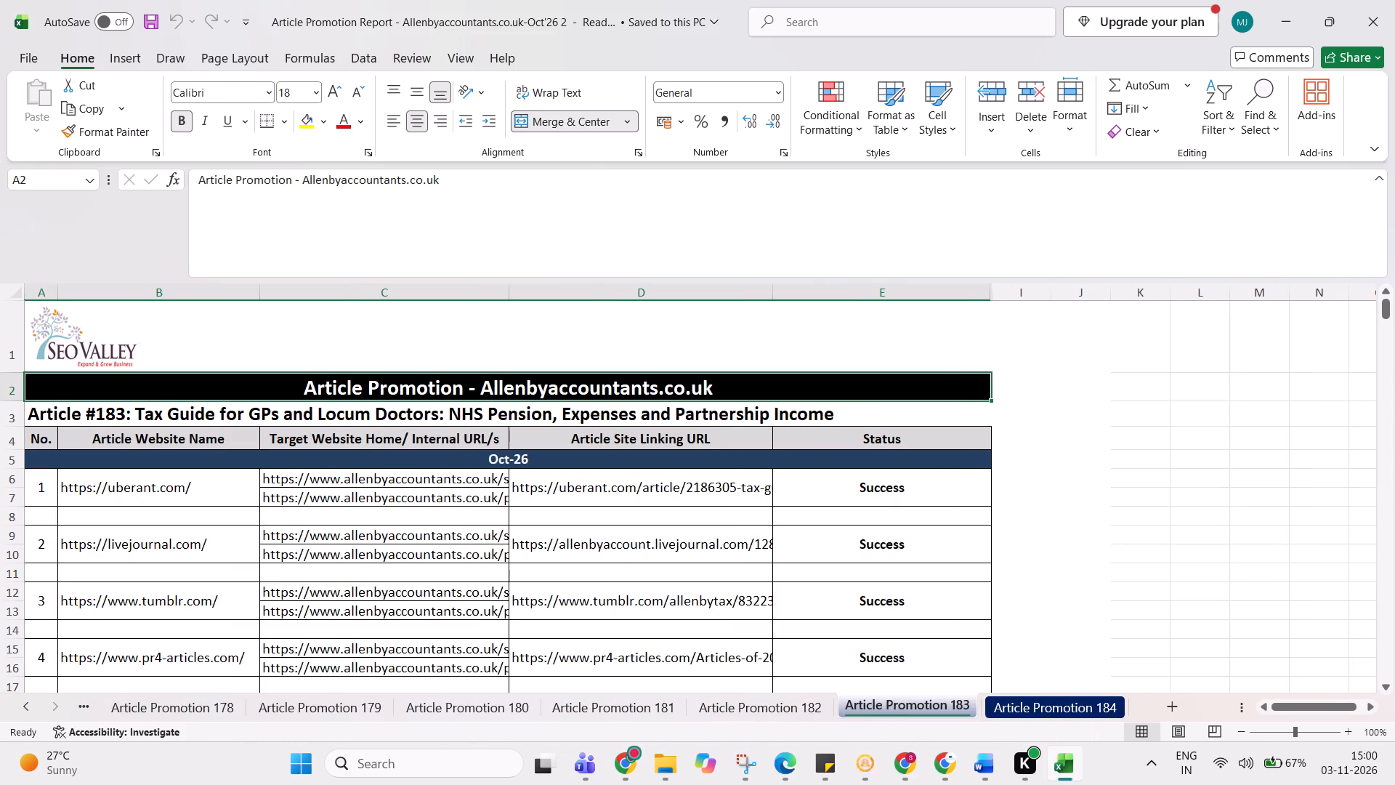
Go back to the Article Promotion 149 sheet and select its title cell.
{"action": "triple_click", "coordinate": [28, 713]}
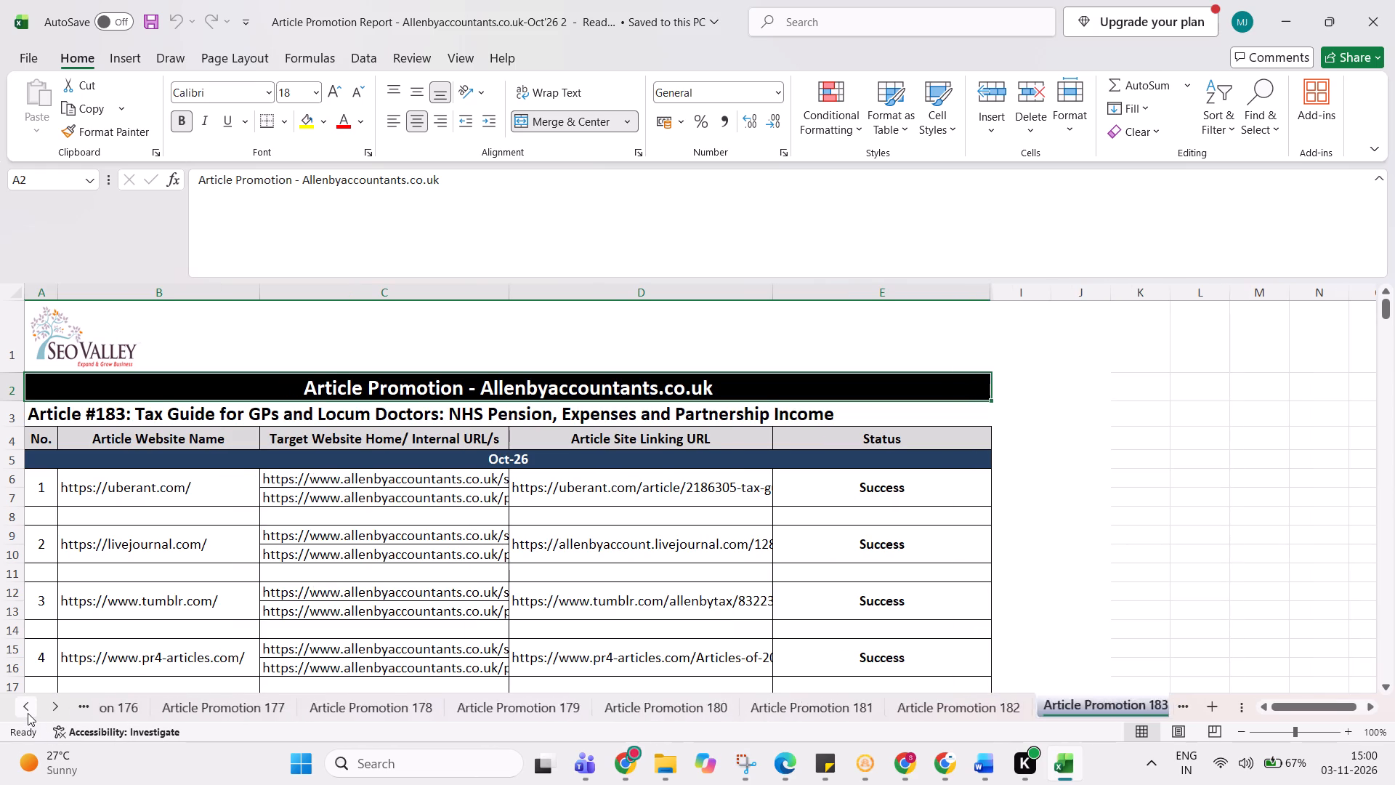
{"action": "triple_click", "coordinate": [28, 713]}
{"action": "triple_click", "coordinate": [28, 713]}
{"action": "triple_click", "coordinate": [28, 713]}
{"action": "triple_click", "coordinate": [28, 713]}
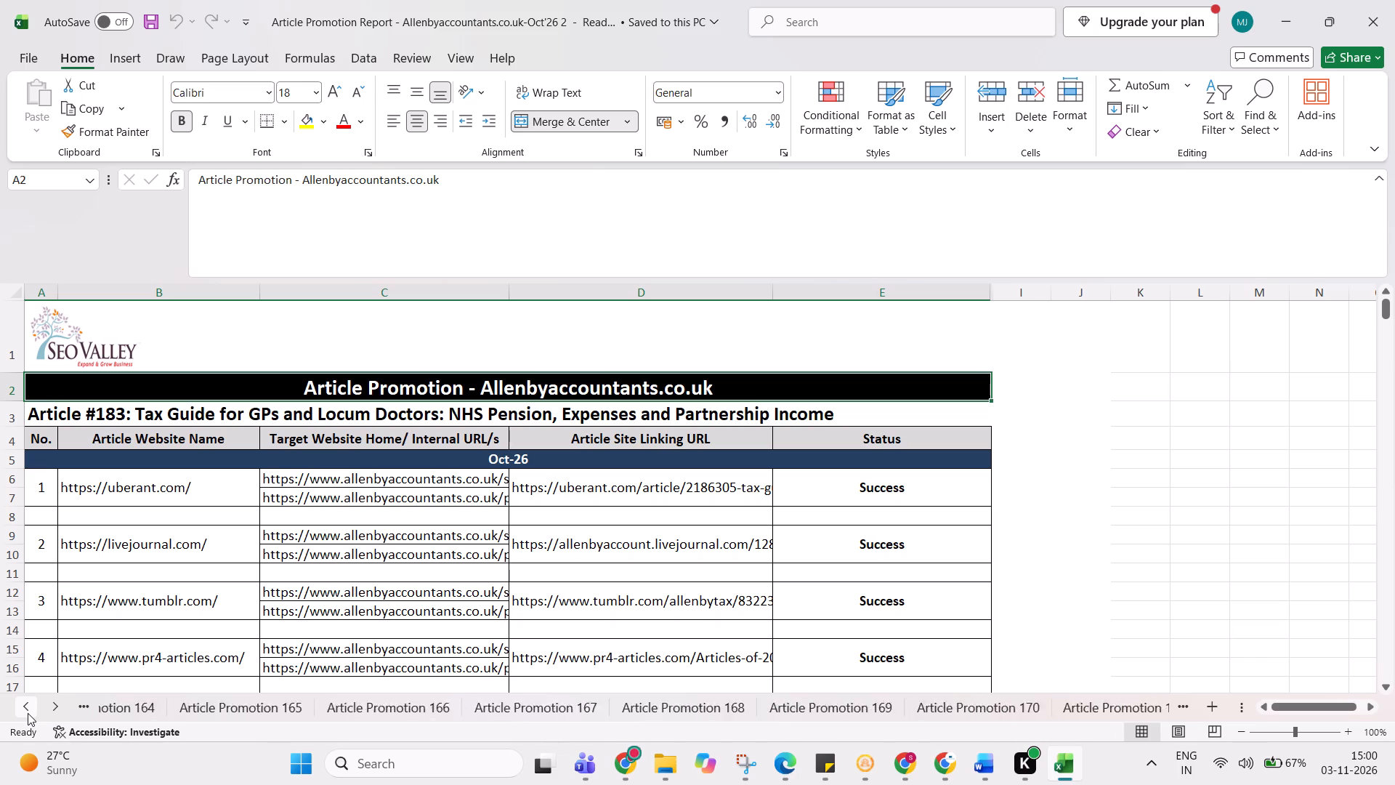
{"action": "triple_click", "coordinate": [28, 713]}
{"action": "triple_click", "coordinate": [28, 713]}
{"action": "triple_click", "coordinate": [28, 713]}
{"action": "triple_click", "coordinate": [28, 713]}
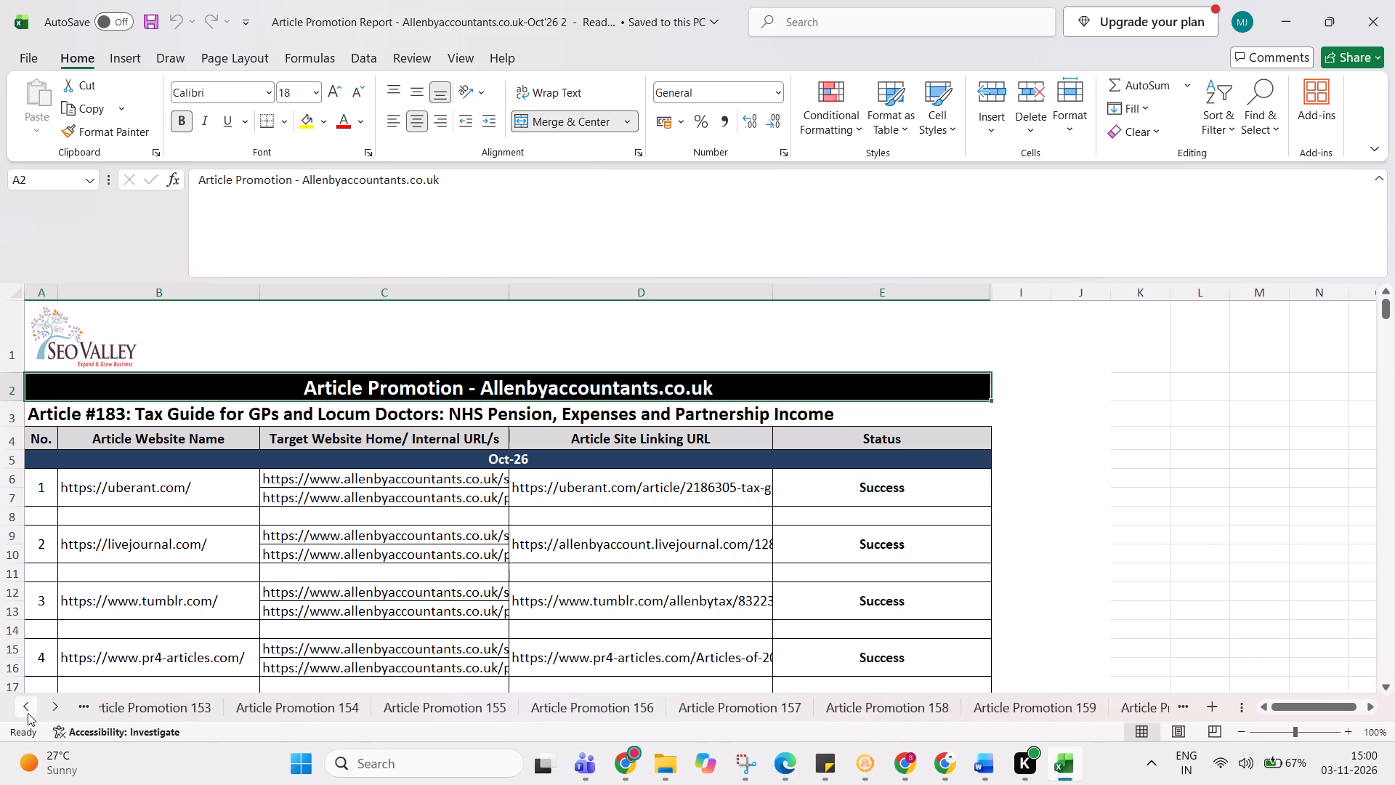
{"action": "double_click", "coordinate": [28, 713]}
{"action": "left_click", "coordinate": [180, 707]}
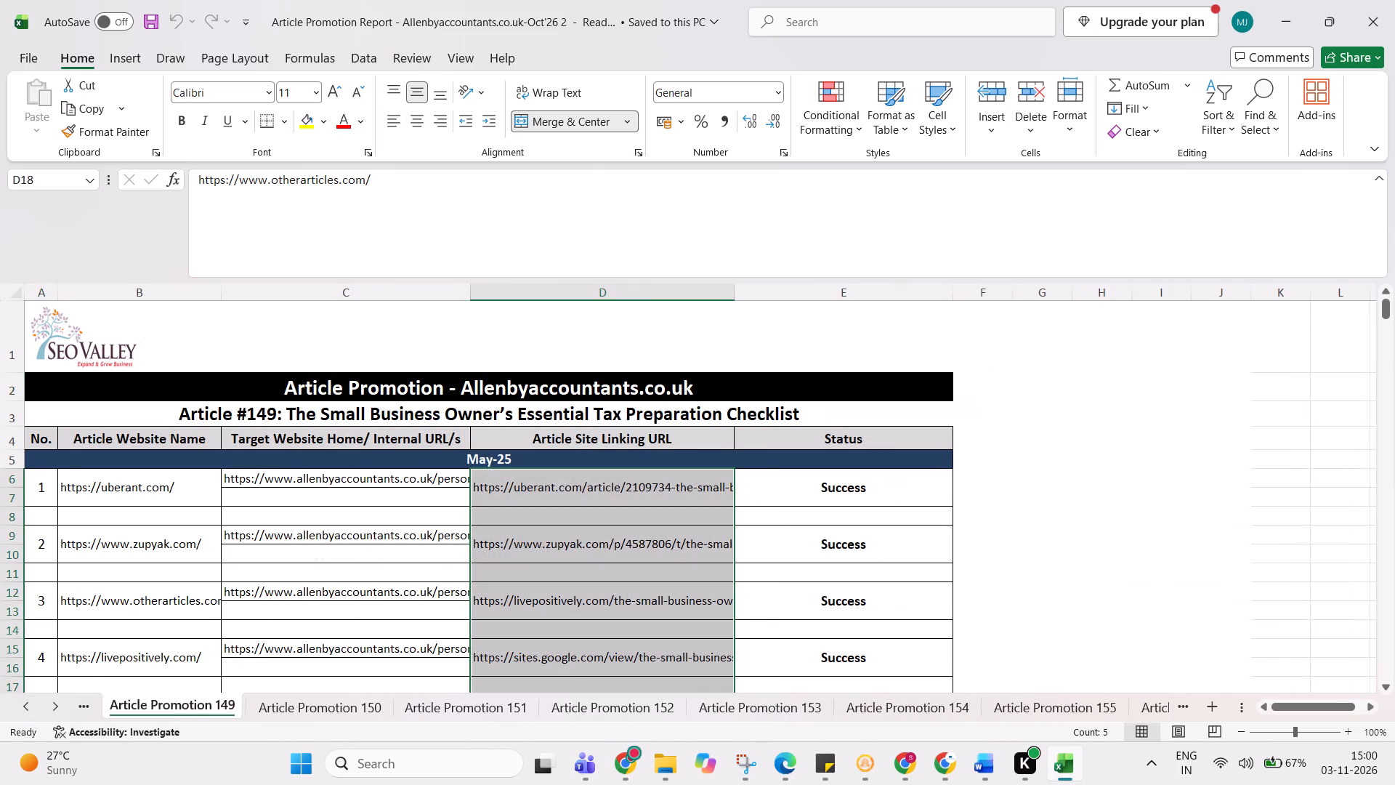
{"action": "left_click", "coordinate": [427, 389]}
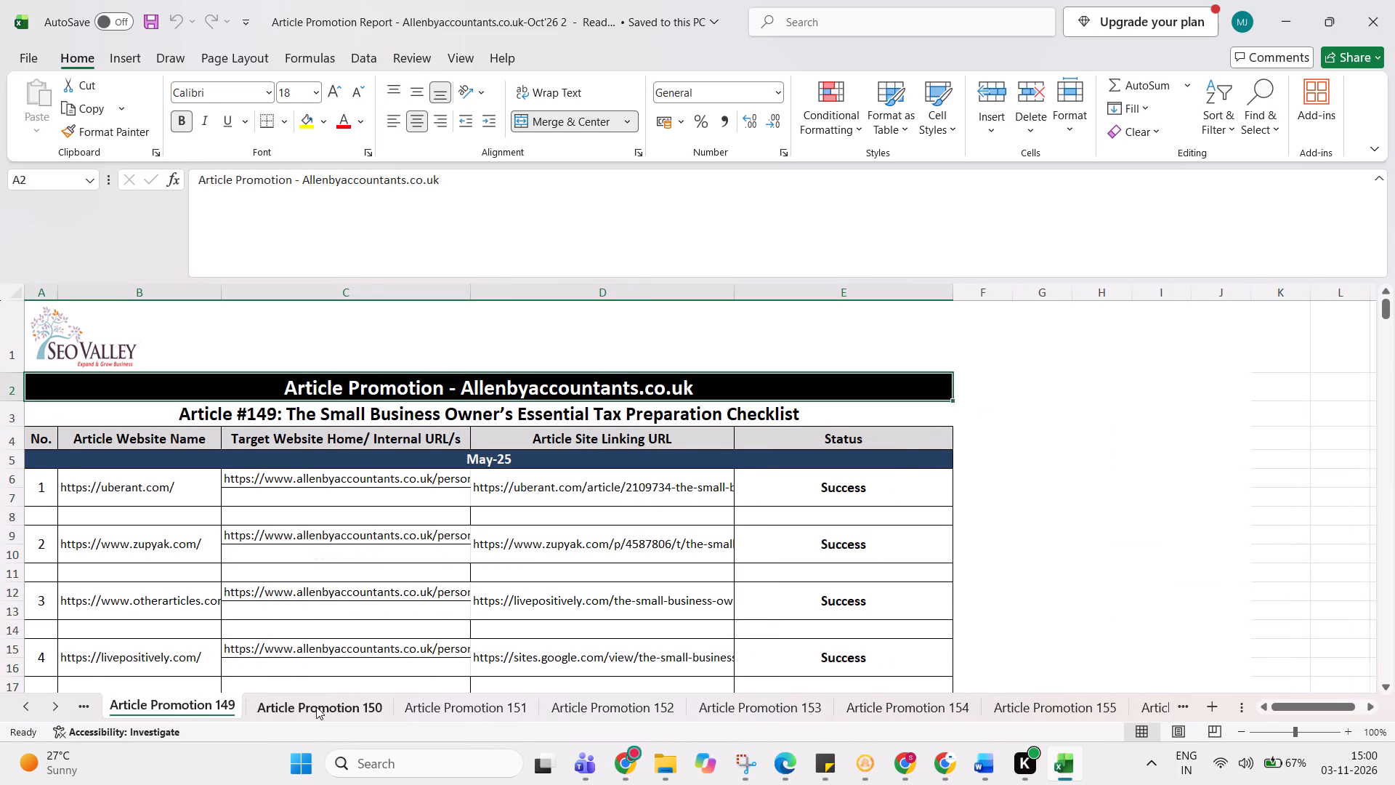
Review the Article Promotion sheets from 150 to 156, selecting the title cell on sheet 156.
{"action": "left_click", "coordinate": [316, 706]}
{"action": "left_click", "coordinate": [458, 711]}
{"action": "left_click", "coordinate": [598, 697]}
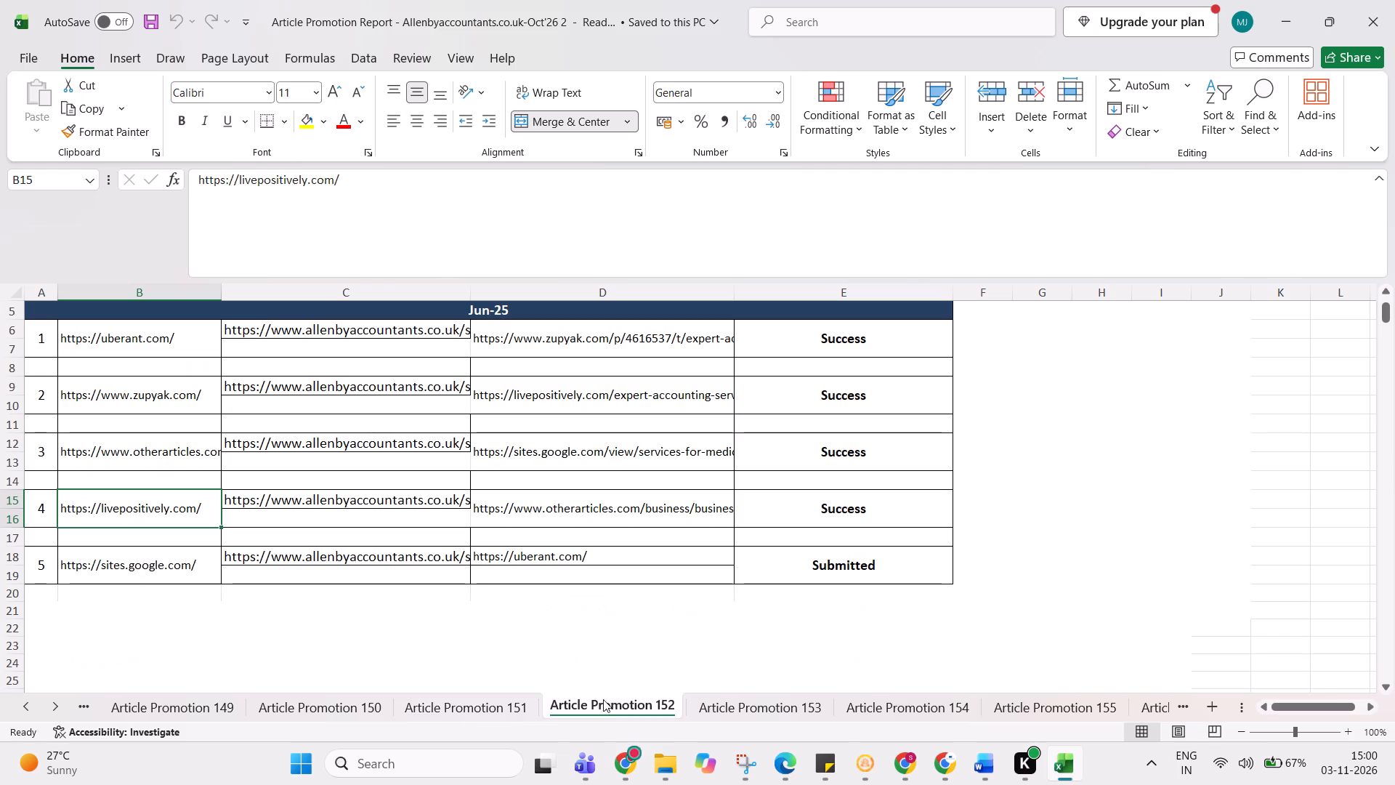
{"action": "scroll", "coordinate": [595, 697], "scroll_direction": "up", "scroll_amount": 3}
{"action": "left_click", "coordinate": [745, 712]}
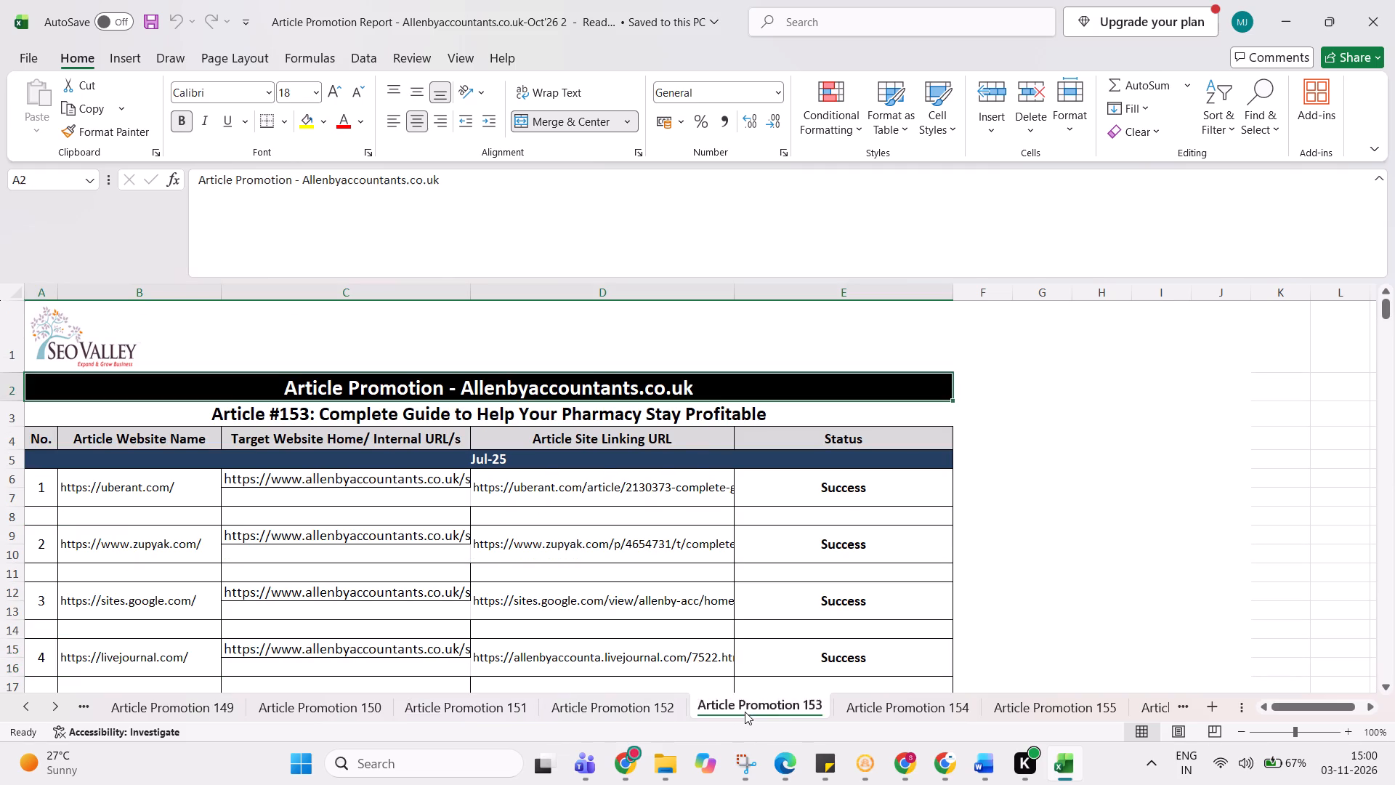
{"action": "left_click", "coordinate": [862, 712]}
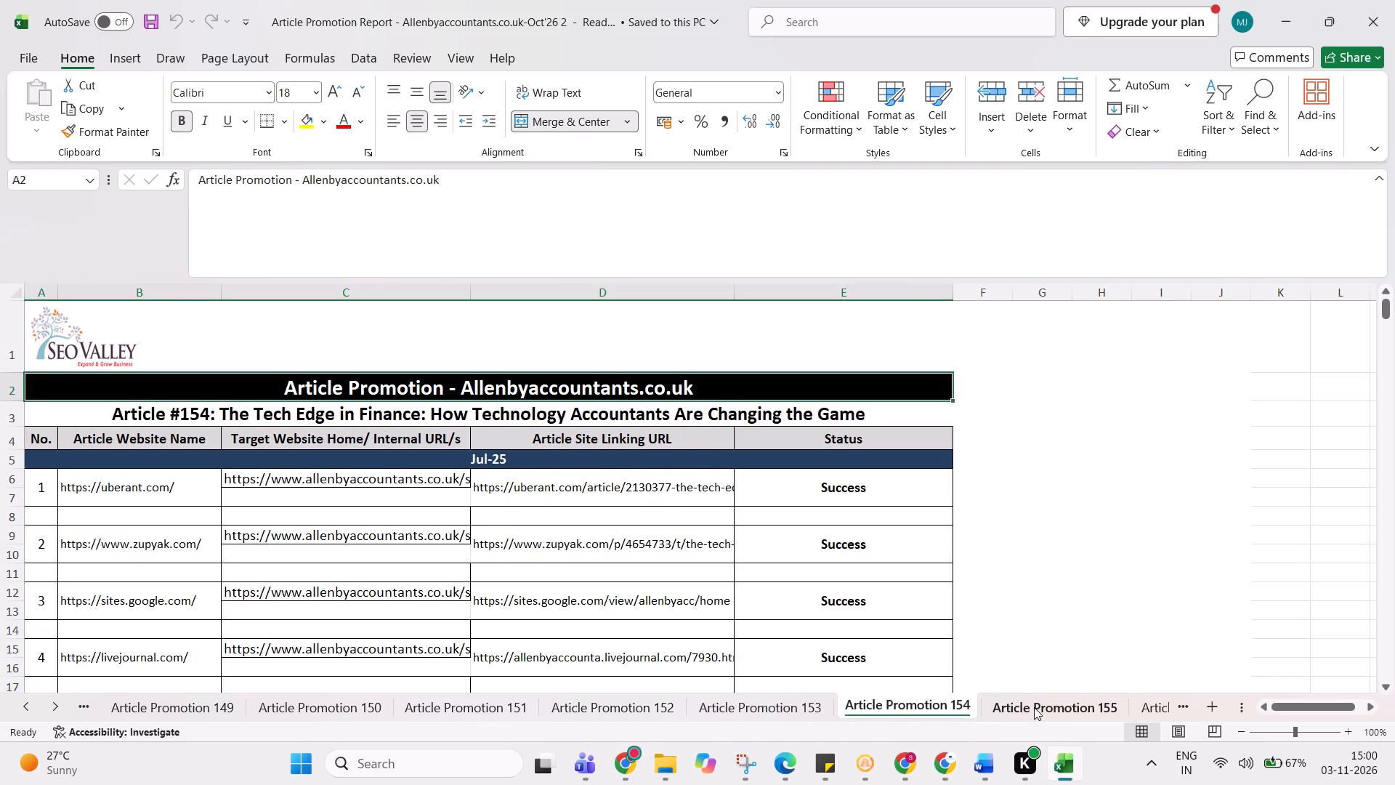
{"action": "left_click", "coordinate": [1034, 707]}
{"action": "left_click", "coordinate": [1136, 706]}
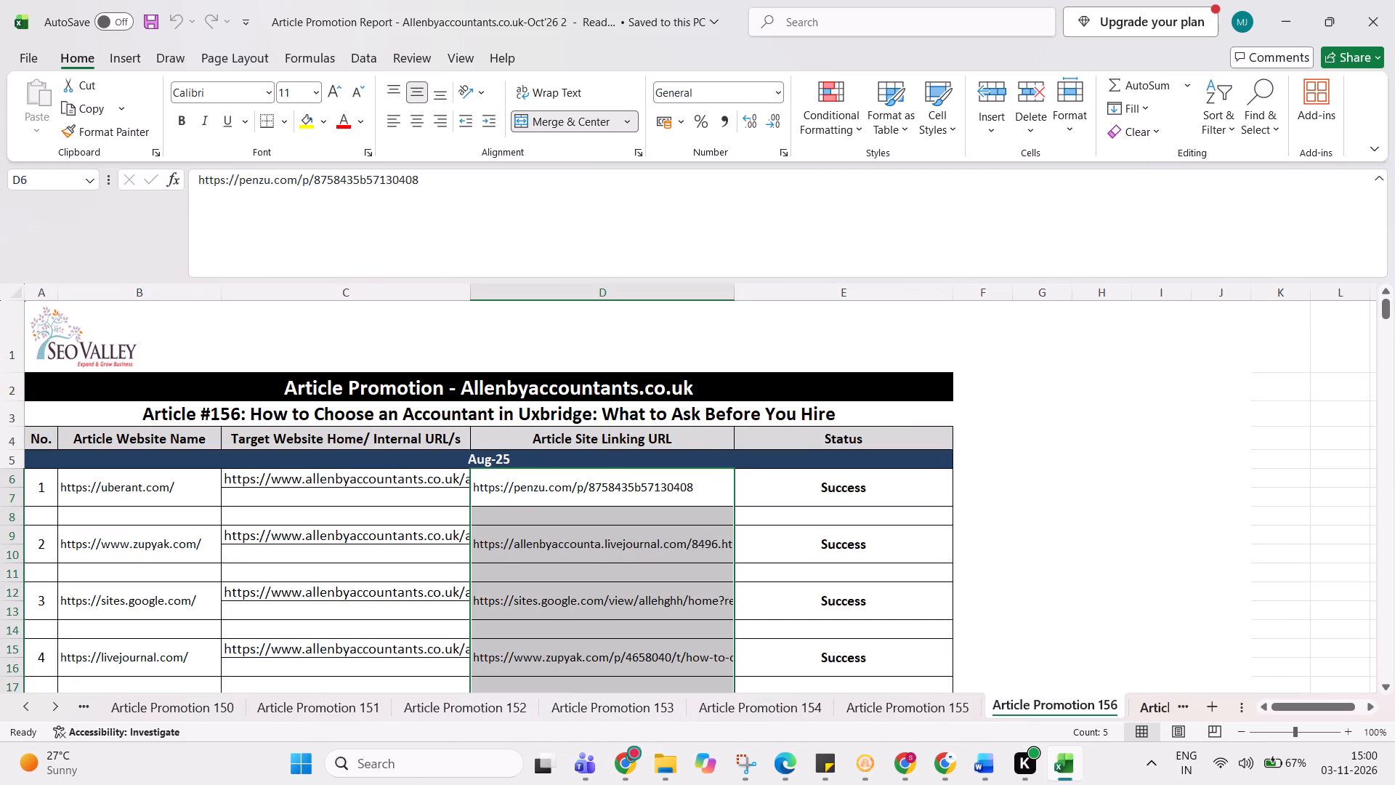
{"action": "left_click", "coordinate": [595, 394]}
Continue reviewing the Article Promotion sheets one by one from 157 to 170.
{"action": "left_click", "coordinate": [1149, 718]}
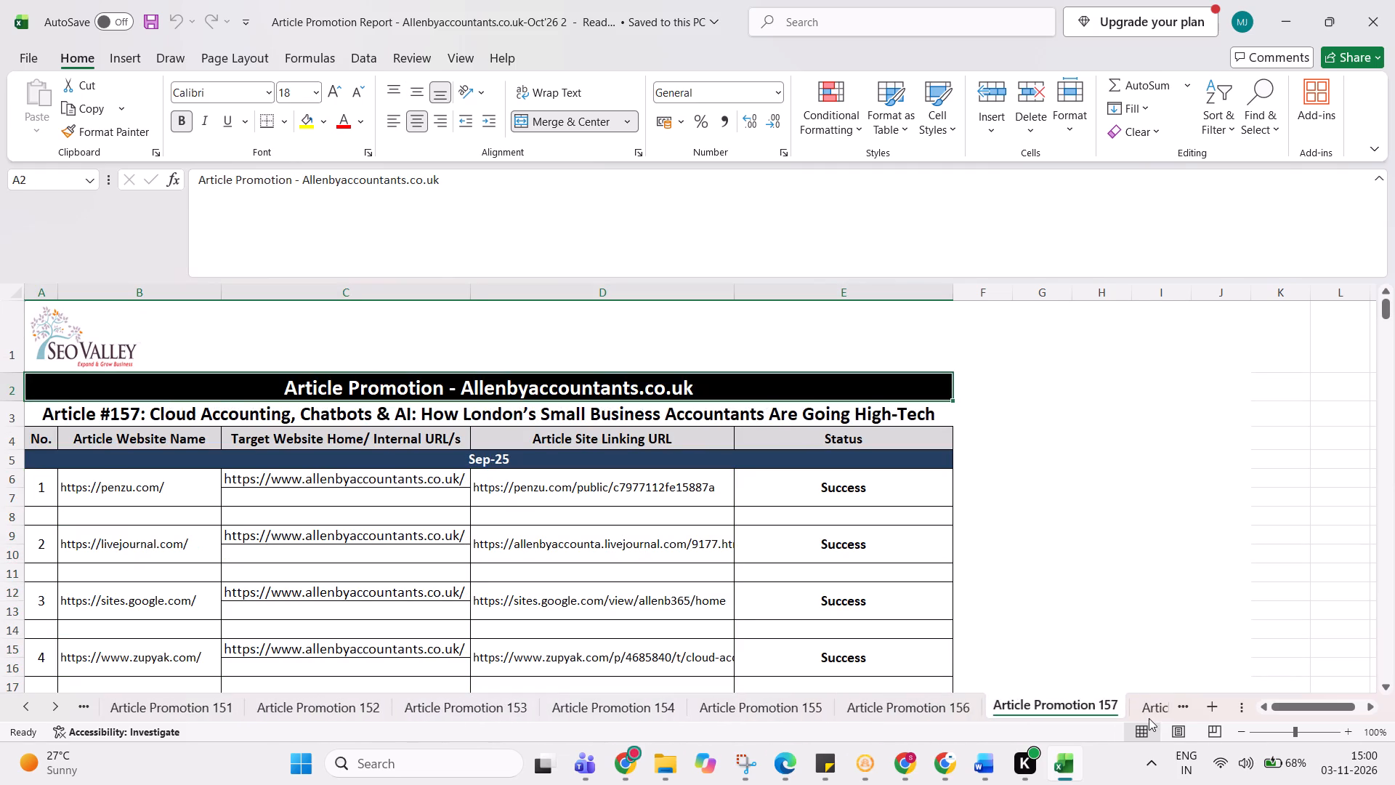
{"action": "left_click", "coordinate": [1141, 706]}
{"action": "left_click", "coordinate": [1141, 706]}
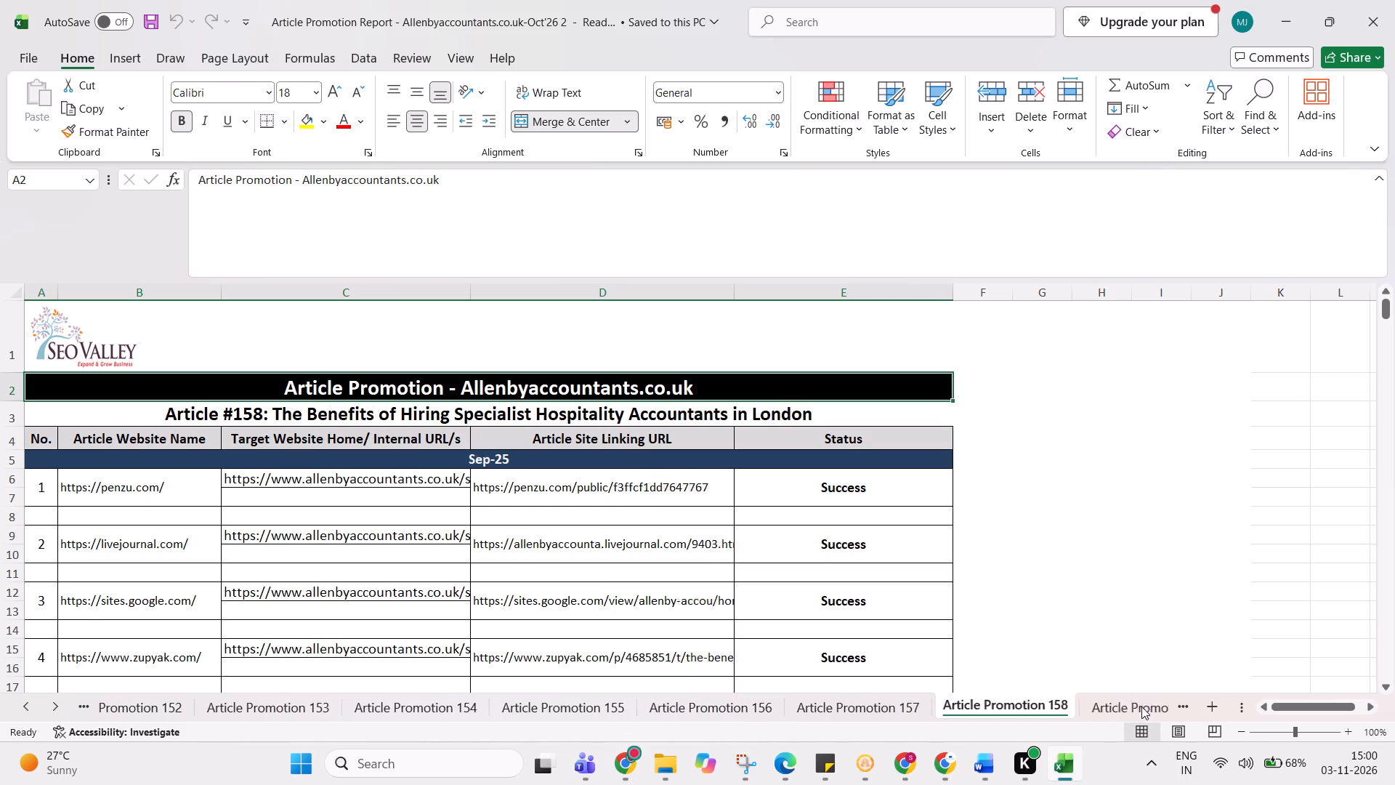
{"action": "left_click", "coordinate": [1141, 706]}
{"action": "left_click", "coordinate": [1141, 706]}
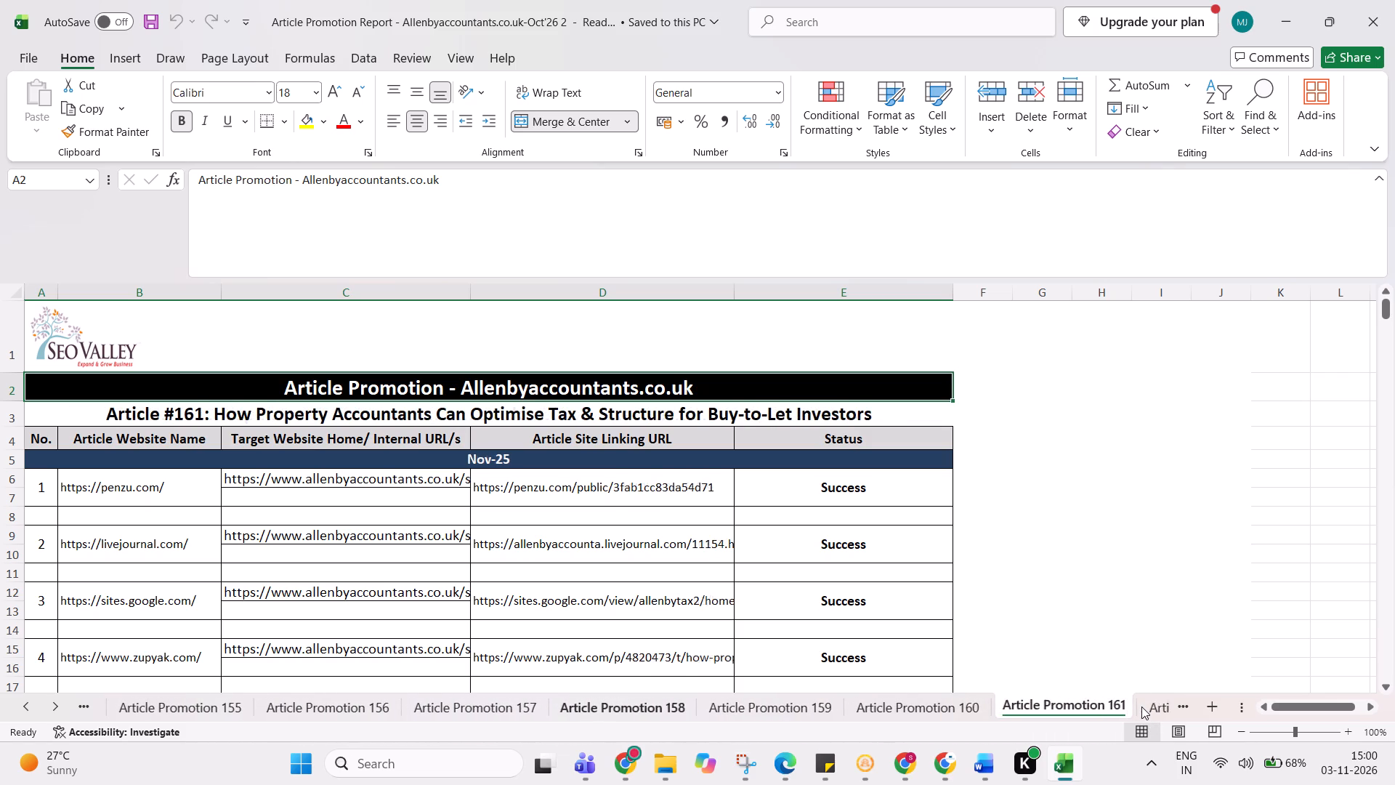
{"action": "left_click", "coordinate": [1141, 706]}
{"action": "left_click", "coordinate": [1141, 706]}
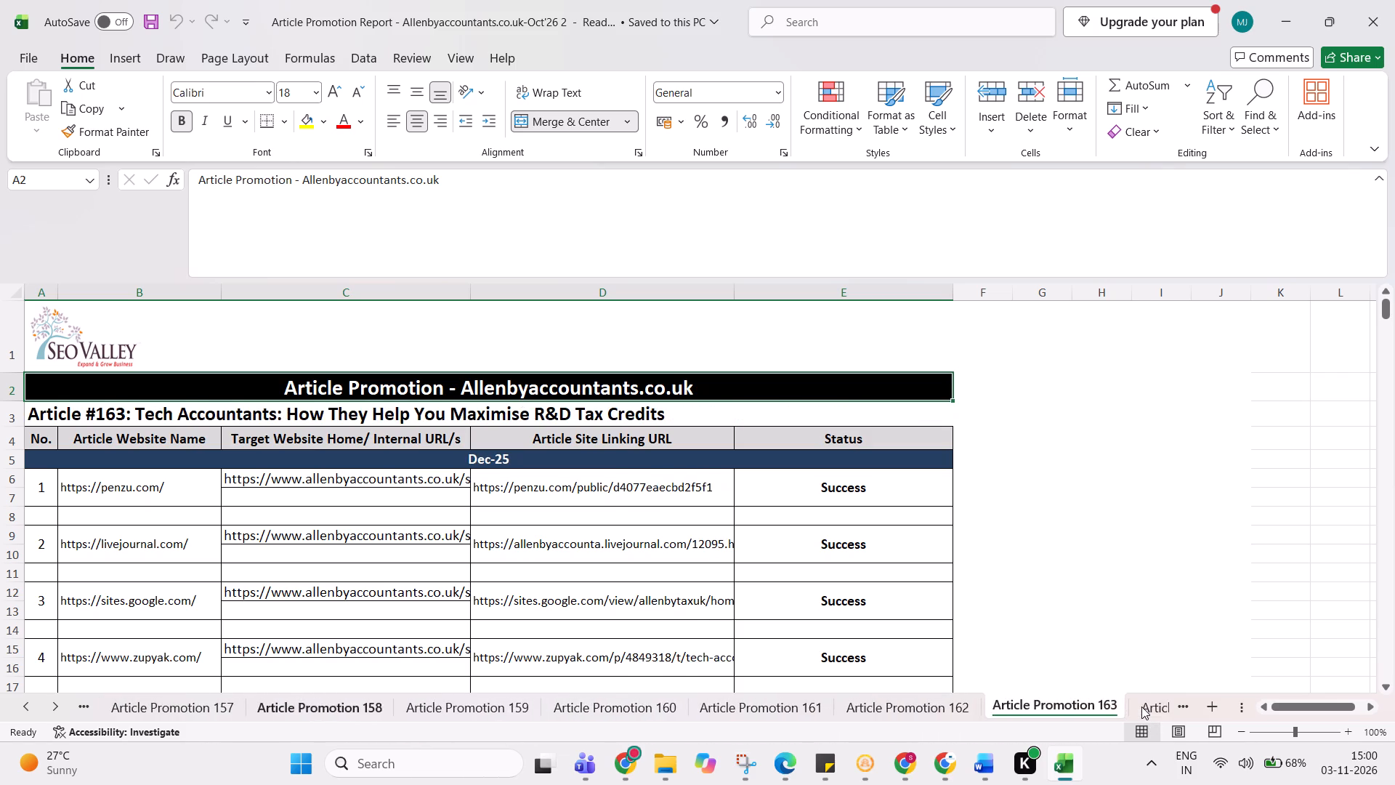
{"action": "left_click", "coordinate": [1141, 706]}
{"action": "left_click", "coordinate": [1141, 706]}
{"action": "left_click", "coordinate": [1141, 706]}
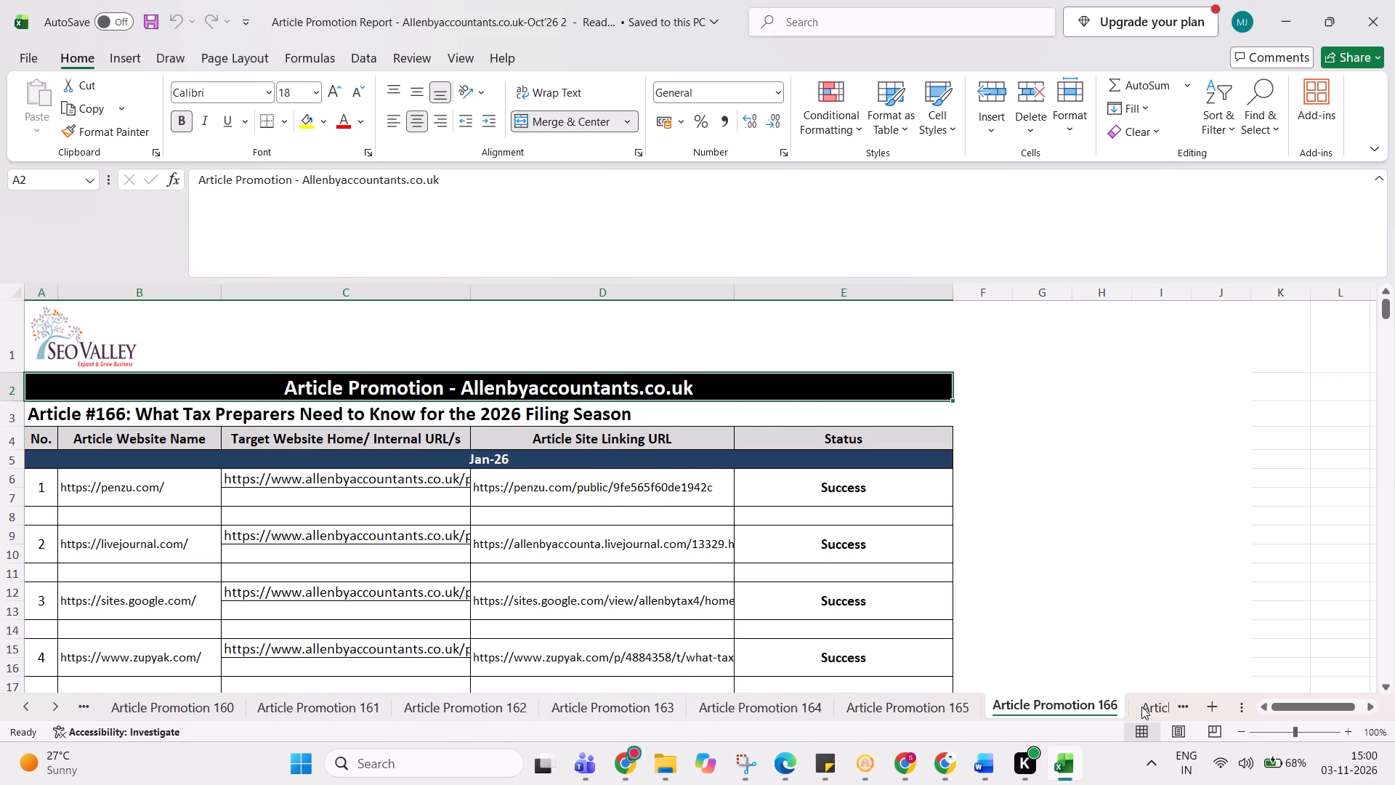
{"action": "left_click", "coordinate": [1141, 706]}
{"action": "left_click", "coordinate": [1141, 706]}
{"action": "left_click", "coordinate": [1141, 706]}
{"action": "left_click", "coordinate": [1141, 706]}
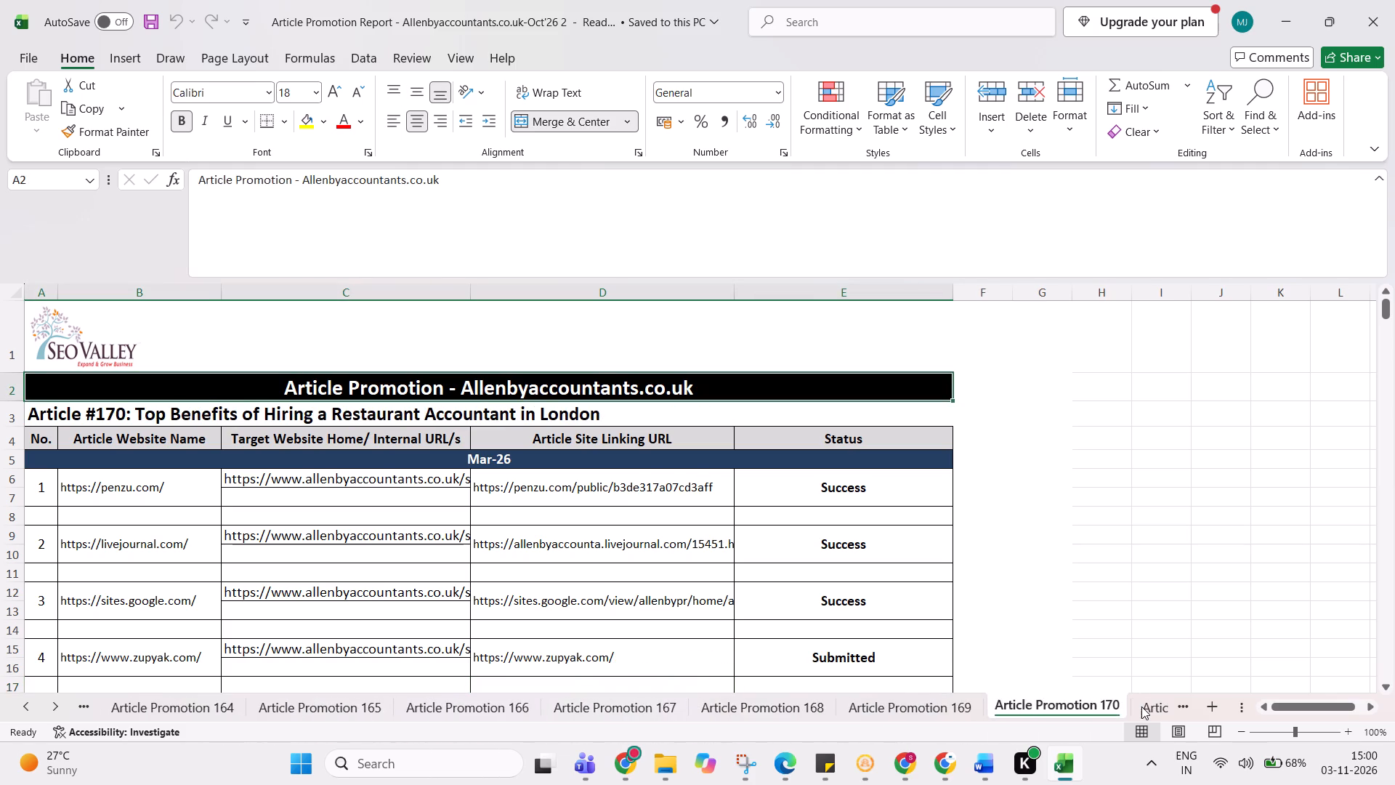
Check the Article Promotion sheets from 171 to 173, moving the selection on each to the title cell.
{"action": "left_click", "coordinate": [1141, 706]}
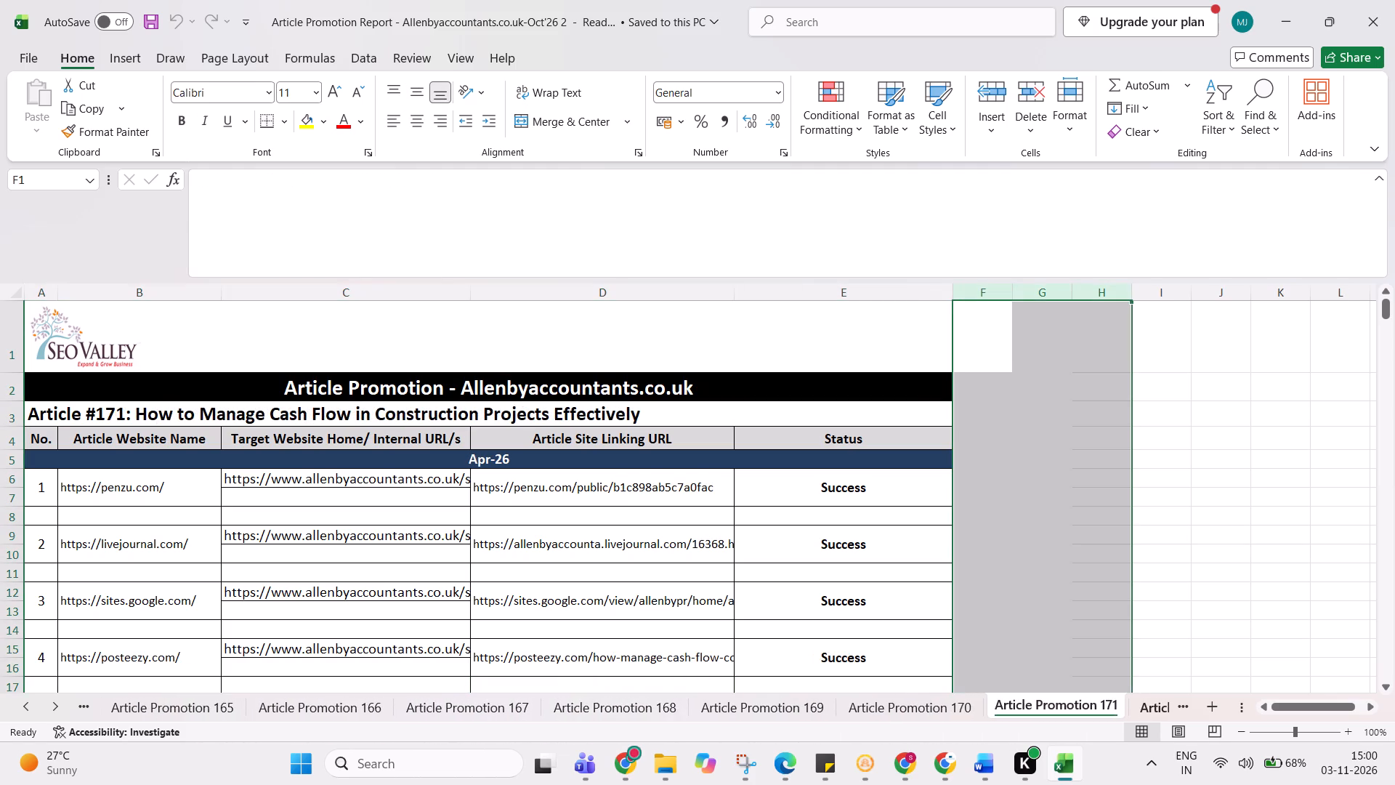
{"action": "left_click", "coordinate": [721, 393]}
{"action": "left_click", "coordinate": [894, 705]}
{"action": "left_click", "coordinate": [816, 706]}
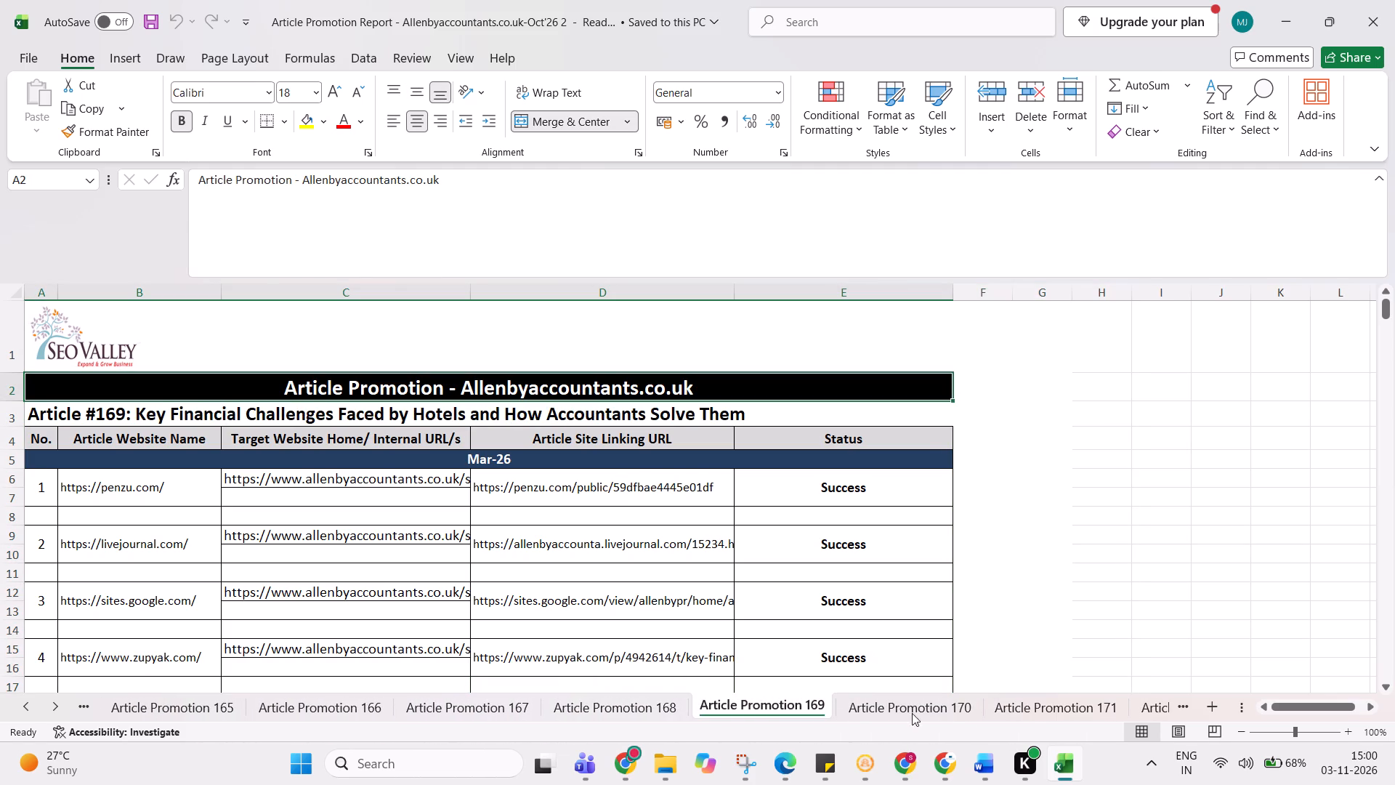
{"action": "left_click", "coordinate": [1030, 712]}
{"action": "left_click", "coordinate": [1134, 712]}
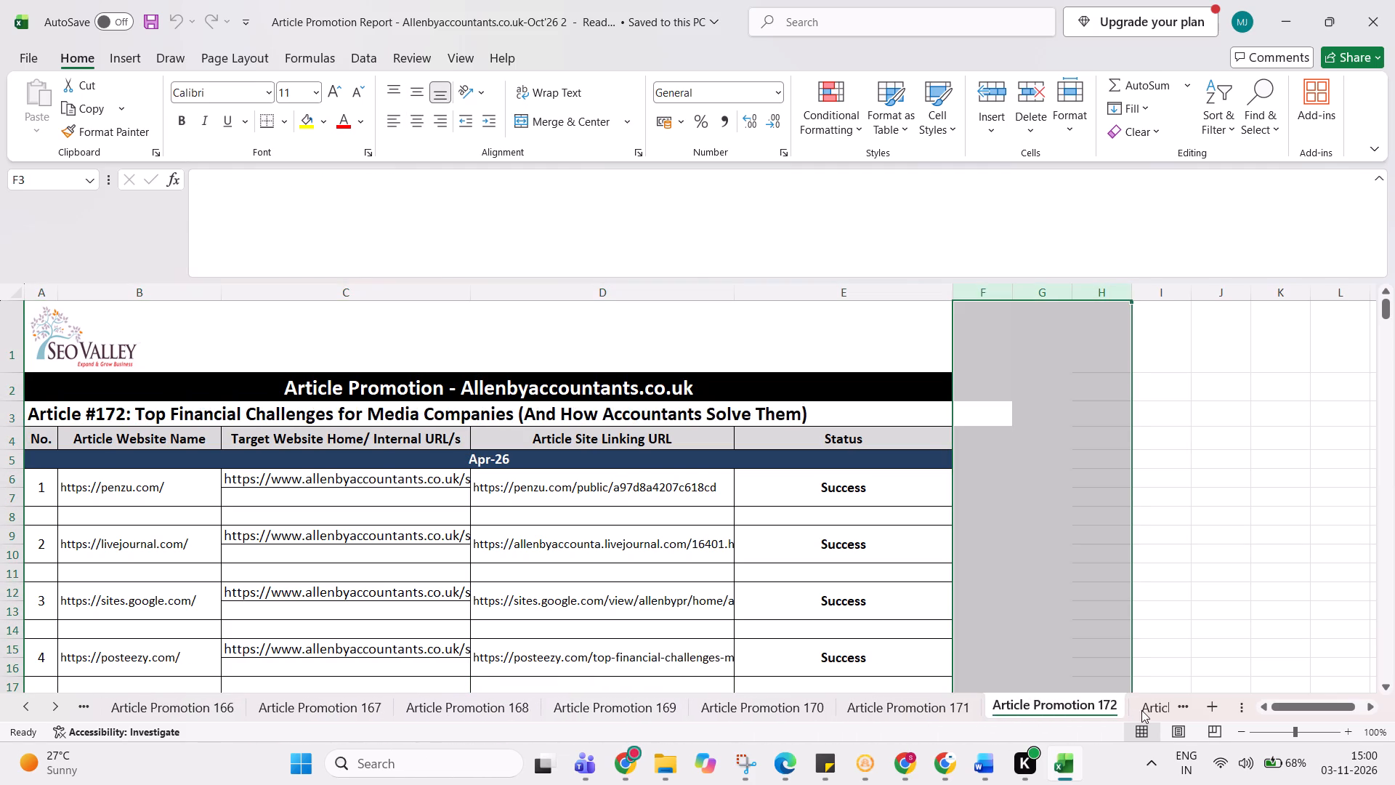
{"action": "left_click", "coordinate": [809, 398]}
{"action": "left_click", "coordinate": [1143, 710]}
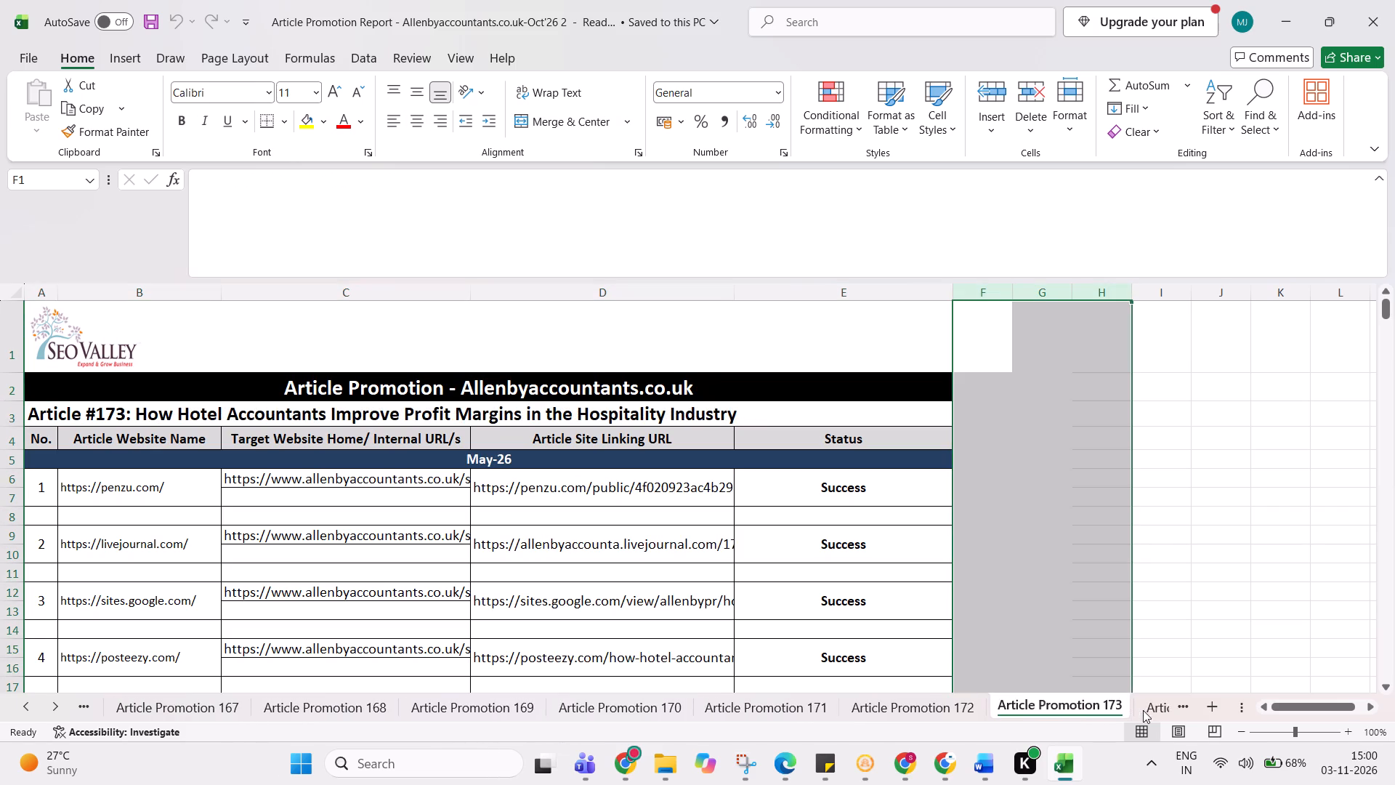
{"action": "left_click", "coordinate": [883, 385]}
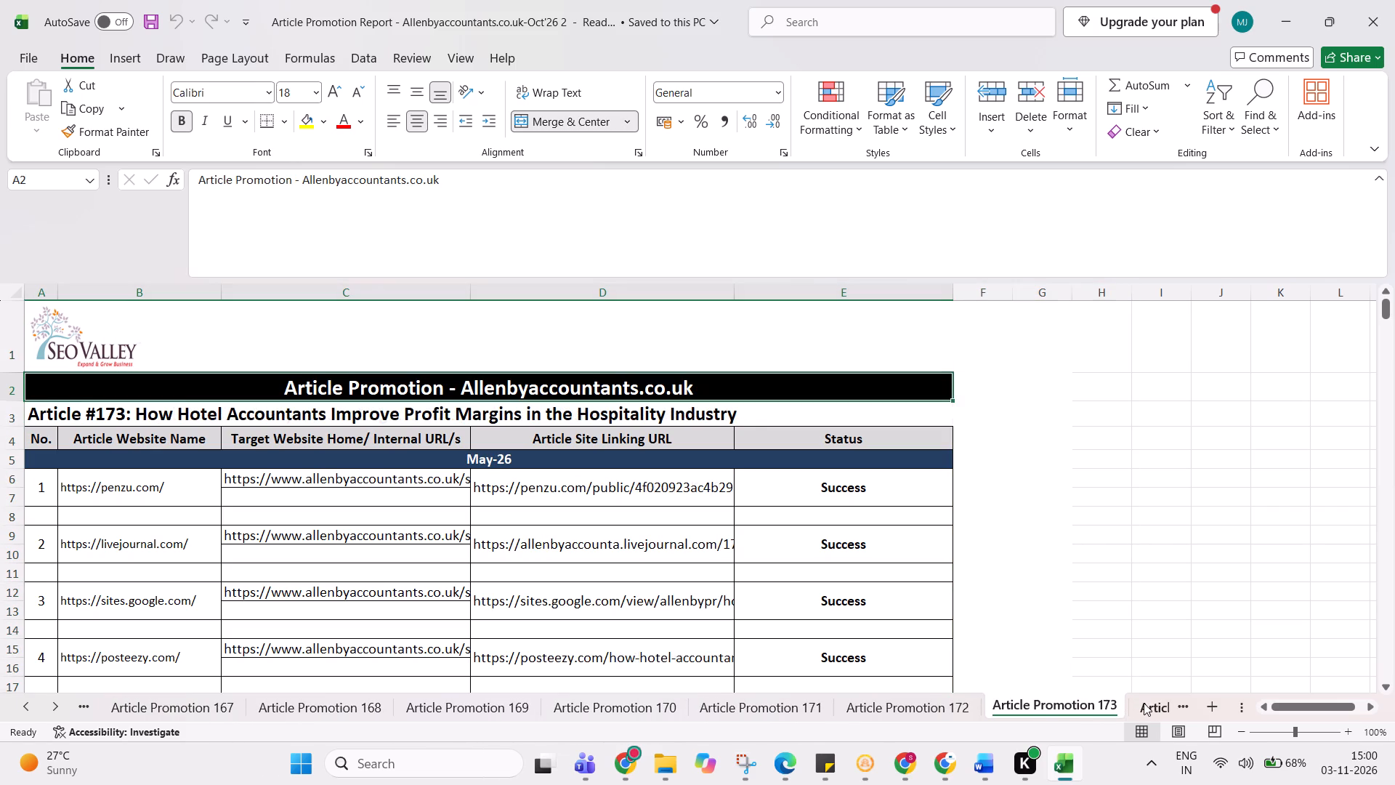
Check the Article Promotion sheets from 174 to 176, selecting the title cell on each.
{"action": "left_click", "coordinate": [1144, 703]}
{"action": "left_click", "coordinate": [746, 389]}
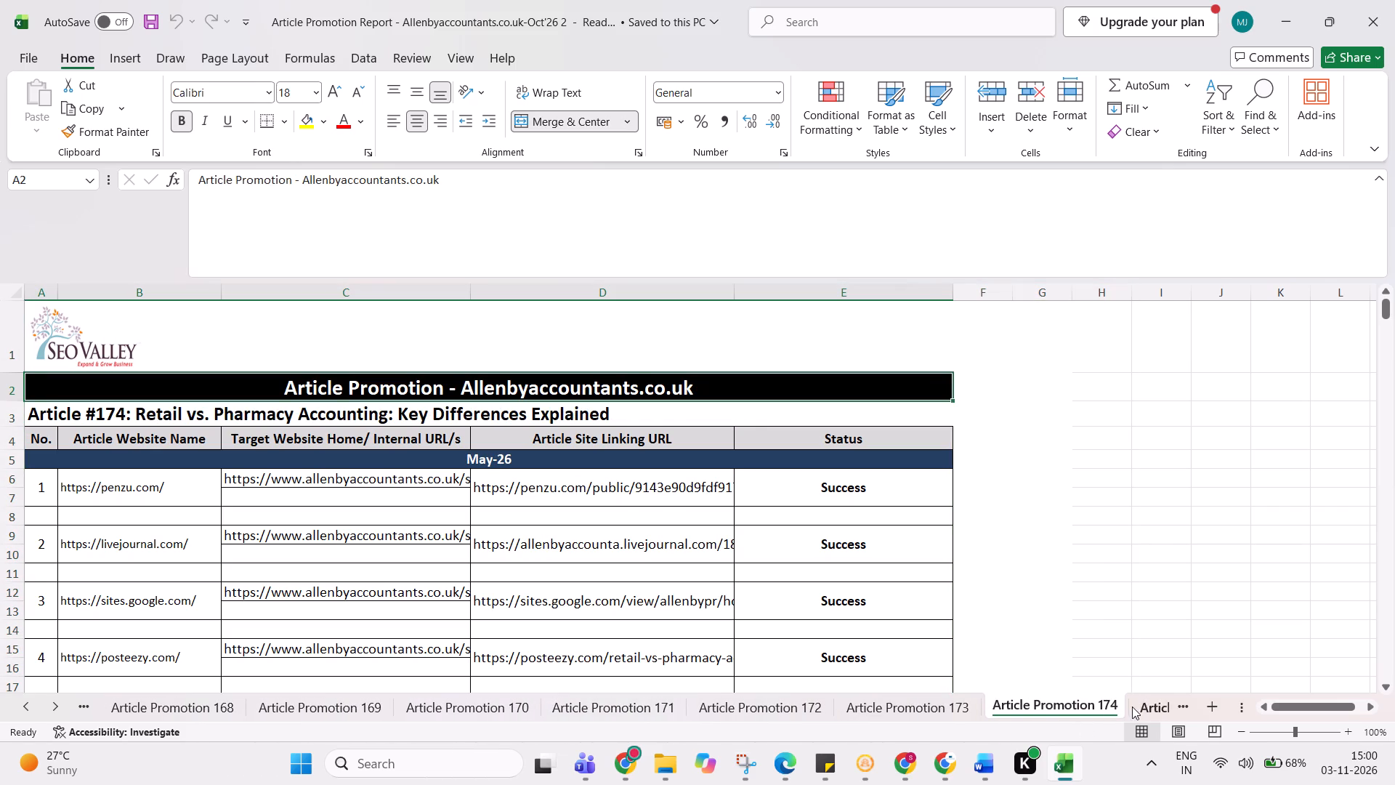
{"action": "left_click", "coordinate": [1149, 706]}
{"action": "left_click", "coordinate": [677, 385]}
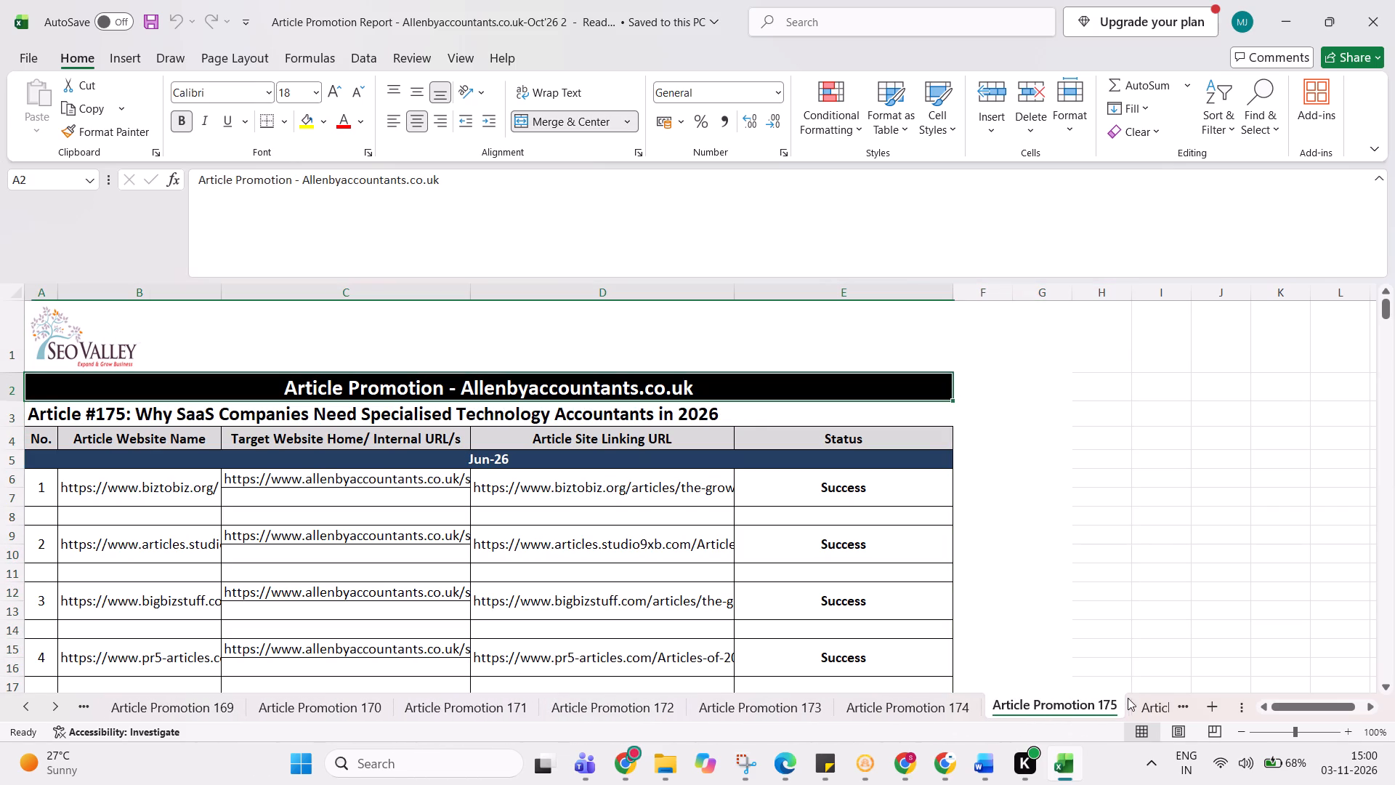
{"action": "left_click", "coordinate": [1141, 702]}
{"action": "left_click", "coordinate": [657, 382]}
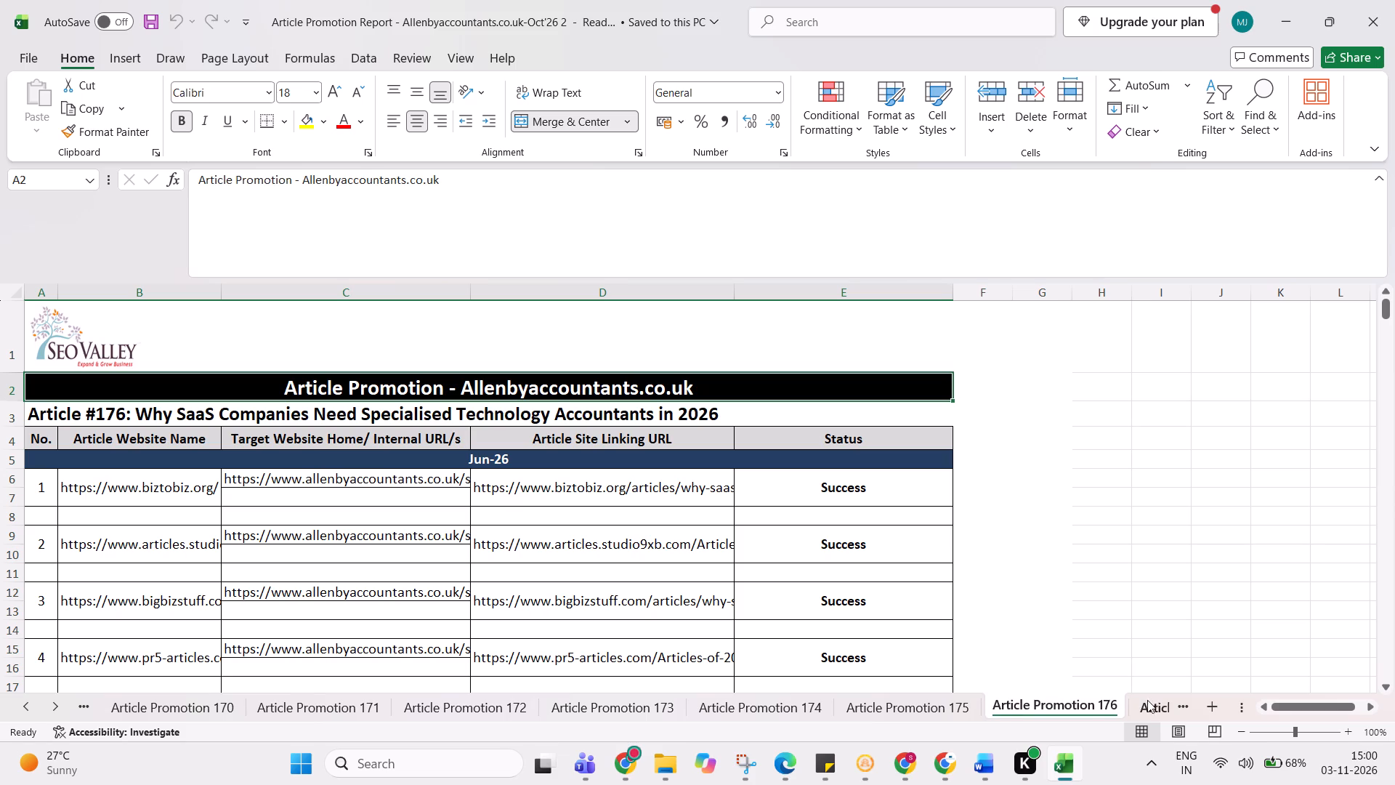
Review the remaining Article Promotion sheets from 177 to 184, rechecking the 177 to 180 sheets along the way.
{"action": "left_click", "coordinate": [1147, 700]}
{"action": "left_click", "coordinate": [1141, 709]}
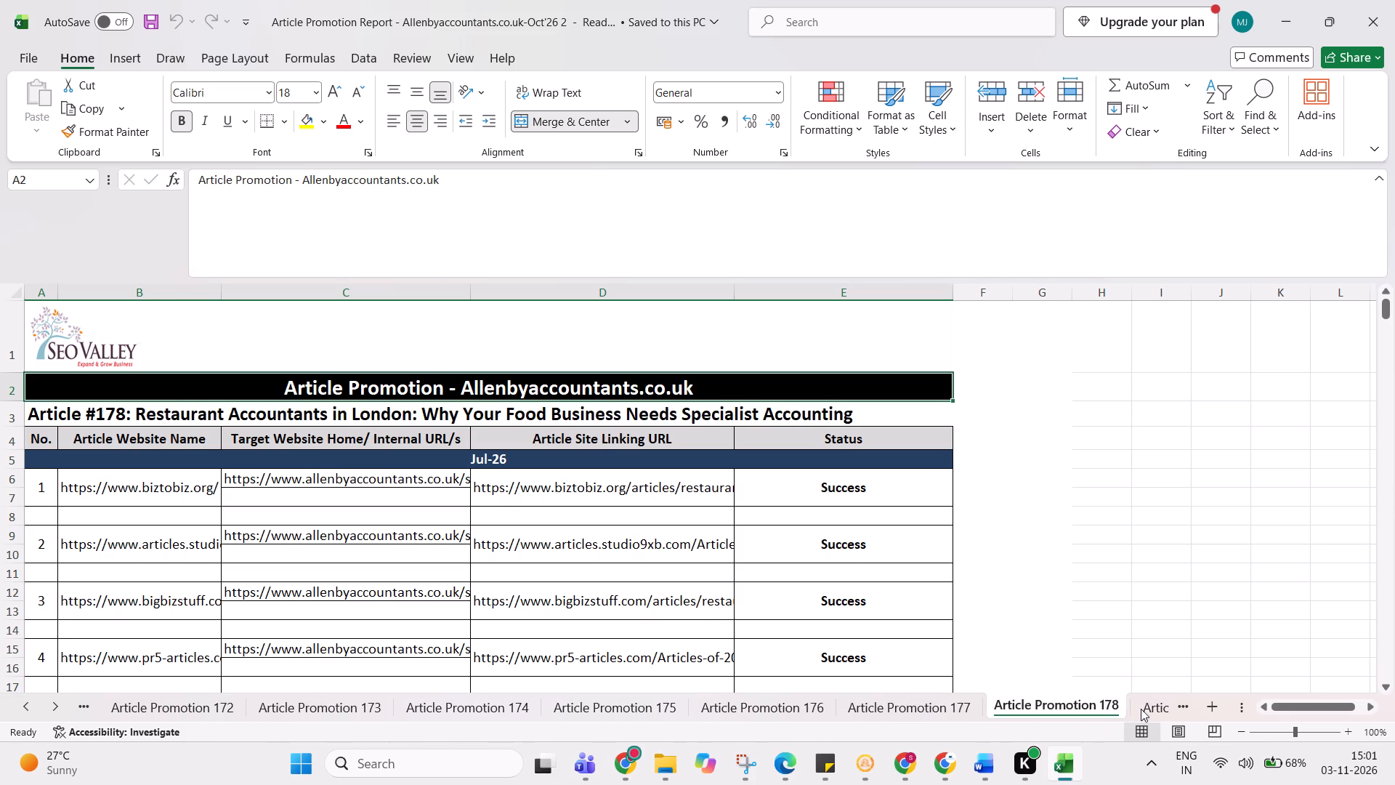
{"action": "left_click", "coordinate": [1143, 709]}
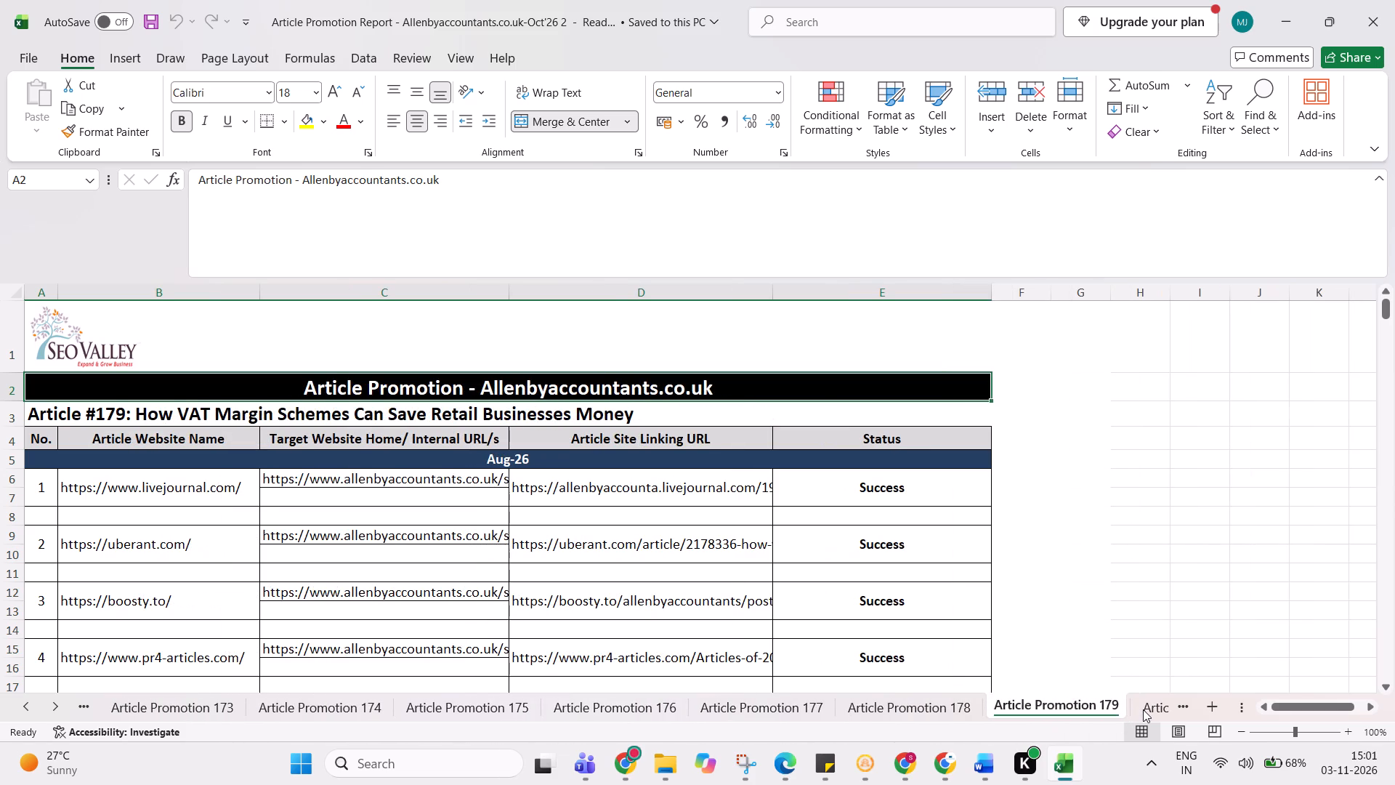
{"action": "left_click", "coordinate": [1143, 709]}
{"action": "left_click", "coordinate": [848, 708]}
{"action": "left_click", "coordinate": [780, 706]}
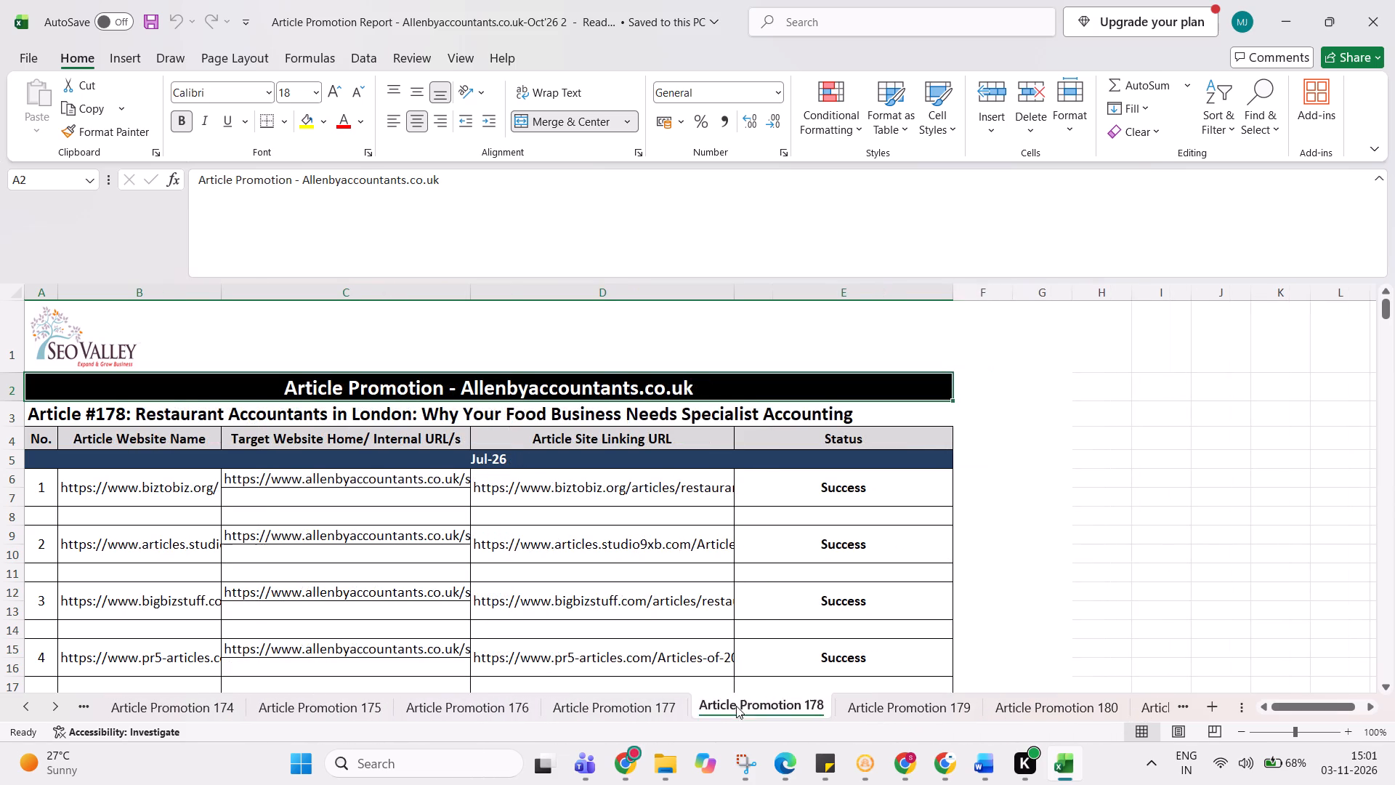
{"action": "left_click", "coordinate": [651, 701]}
{"action": "left_click", "coordinate": [768, 706]}
{"action": "left_click", "coordinate": [888, 710]}
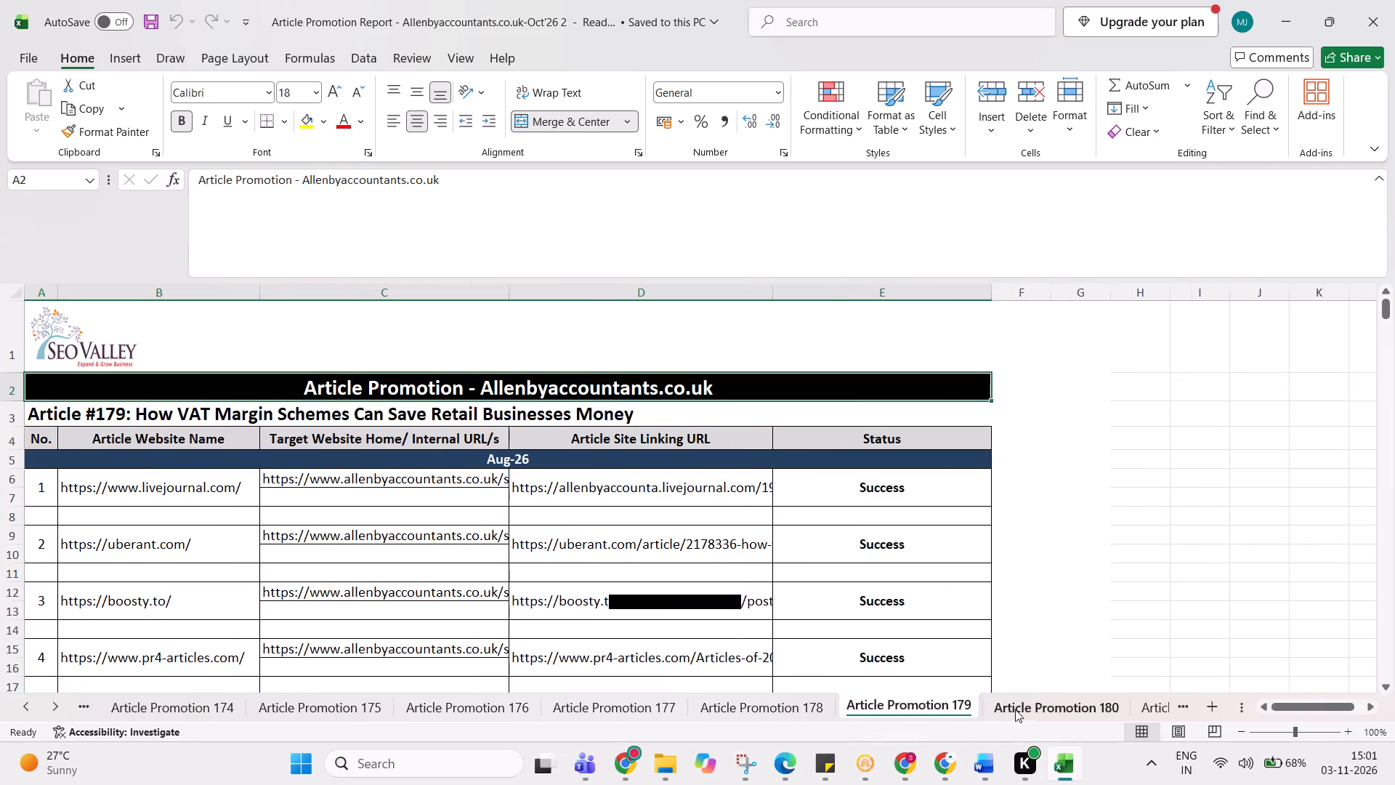
{"action": "left_click", "coordinate": [1022, 707]}
{"action": "left_click", "coordinate": [1159, 706]}
{"action": "left_click", "coordinate": [1159, 710]}
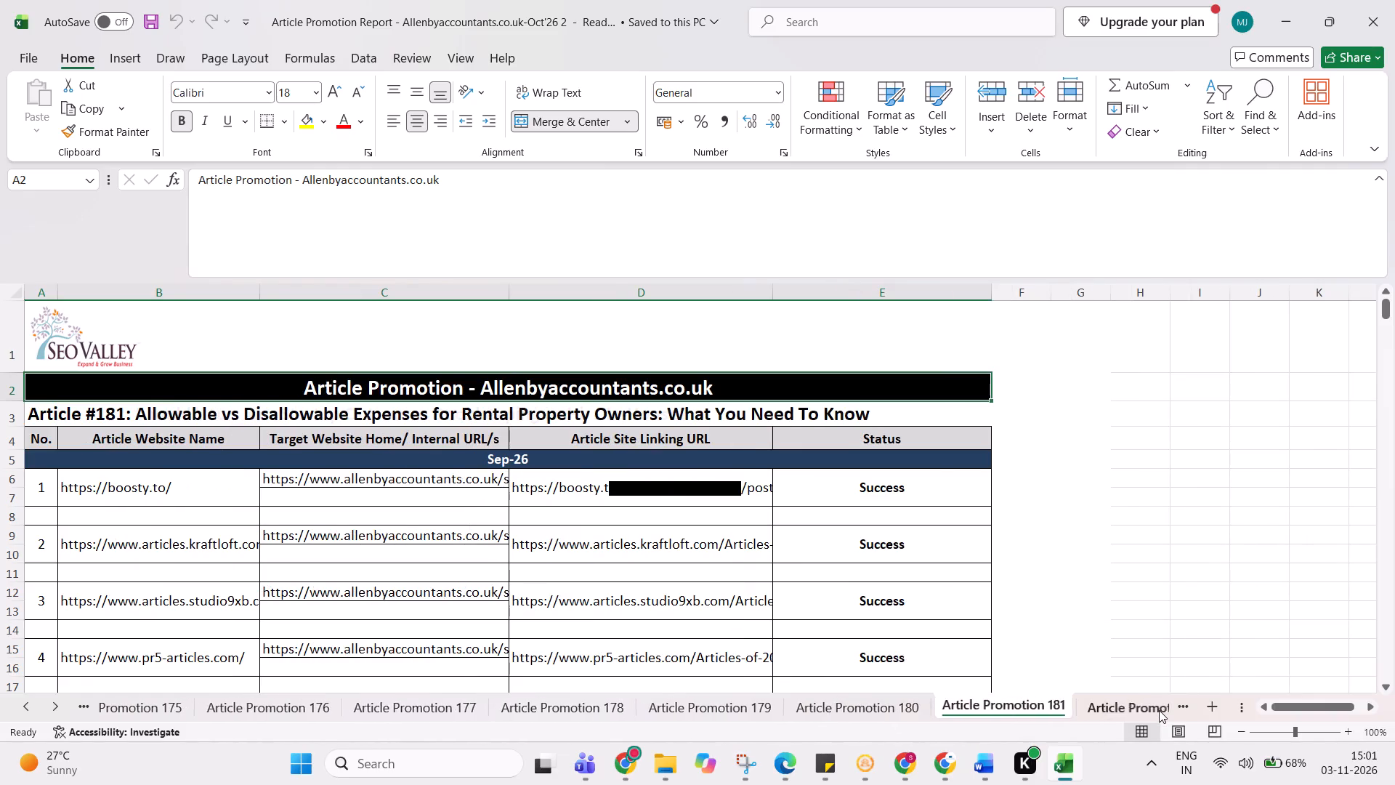
{"action": "left_click", "coordinate": [1152, 709]}
{"action": "left_click", "coordinate": [1152, 709]}
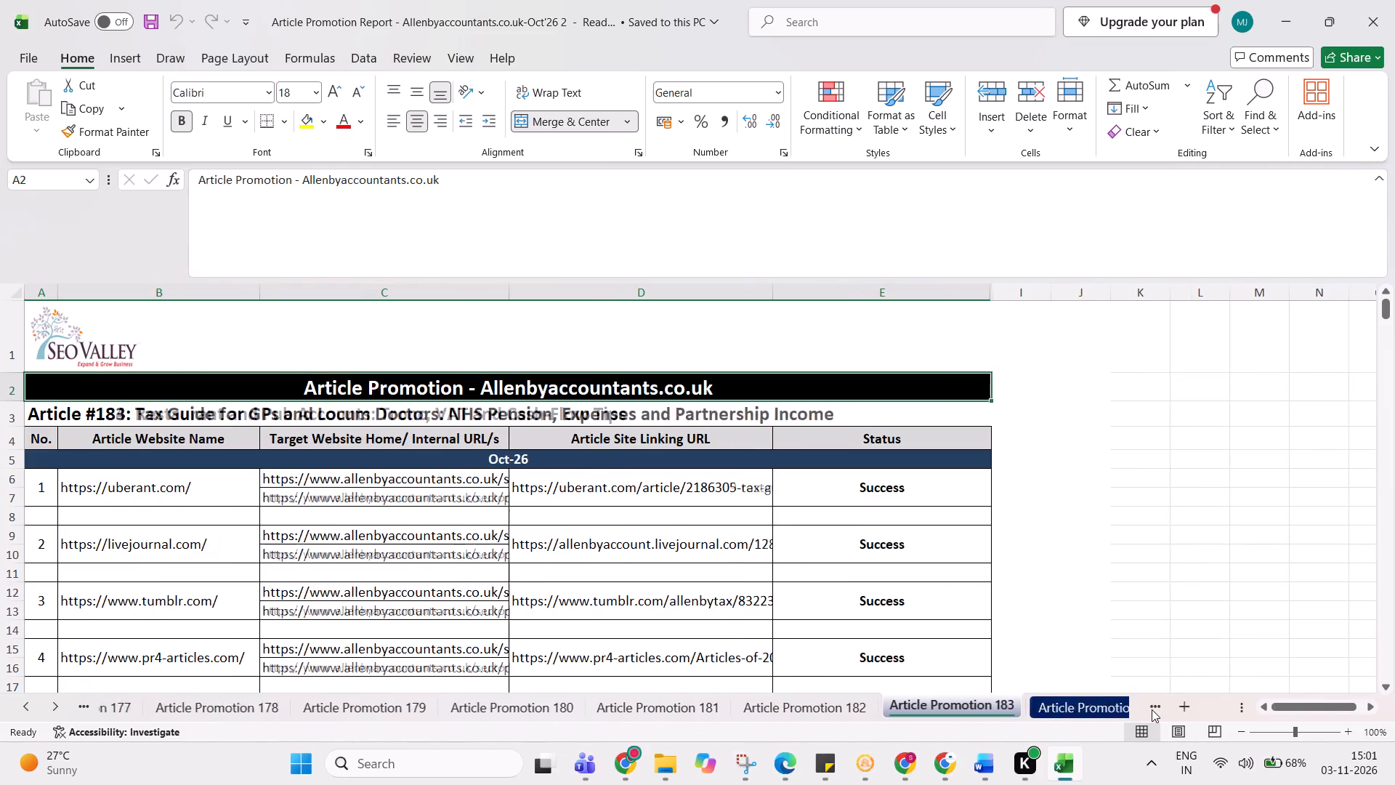
Try to save the Article Promotion Report workbook opened from the archive, and close it.
{"action": "key", "text": "ctrl+s"}
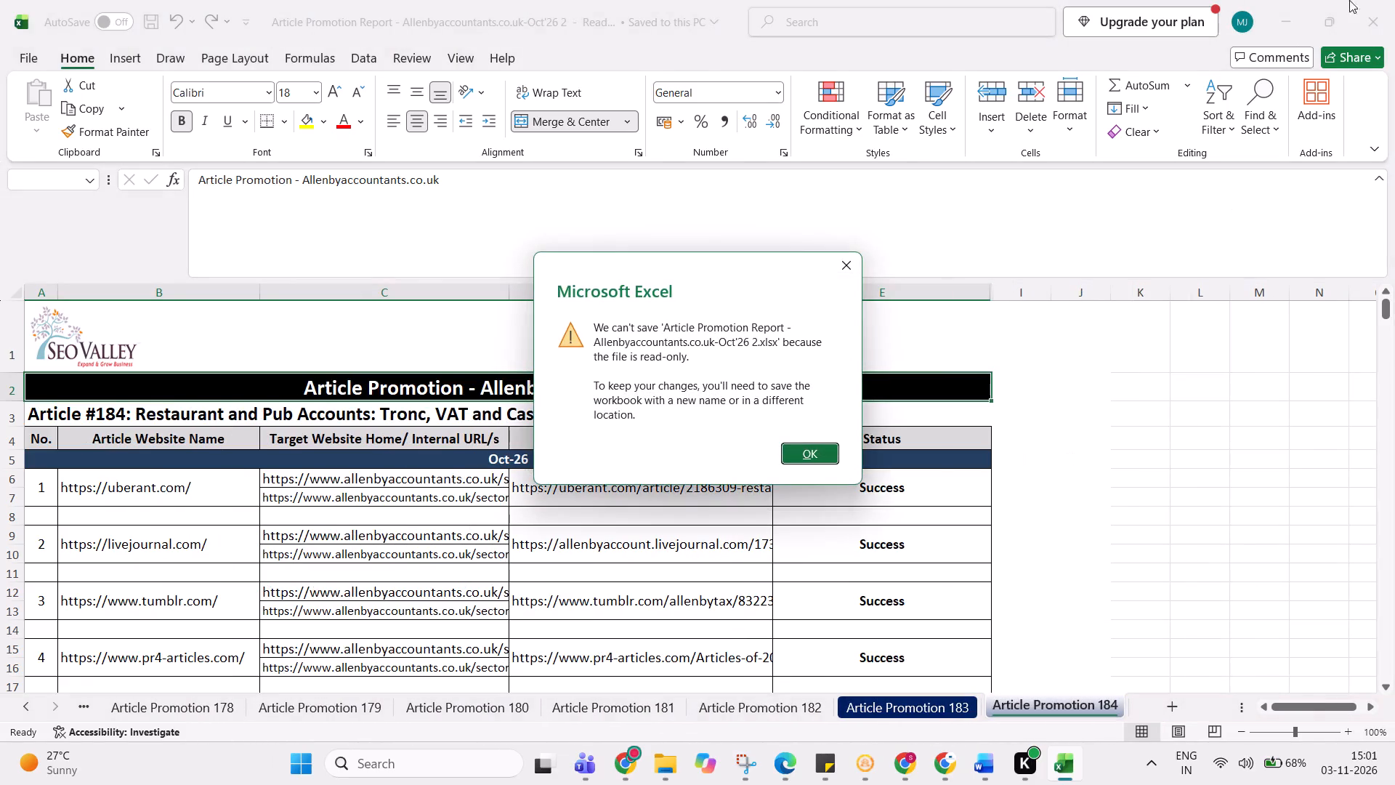
{"action": "left_click", "coordinate": [840, 264]}
{"action": "left_click", "coordinate": [1388, 0]}
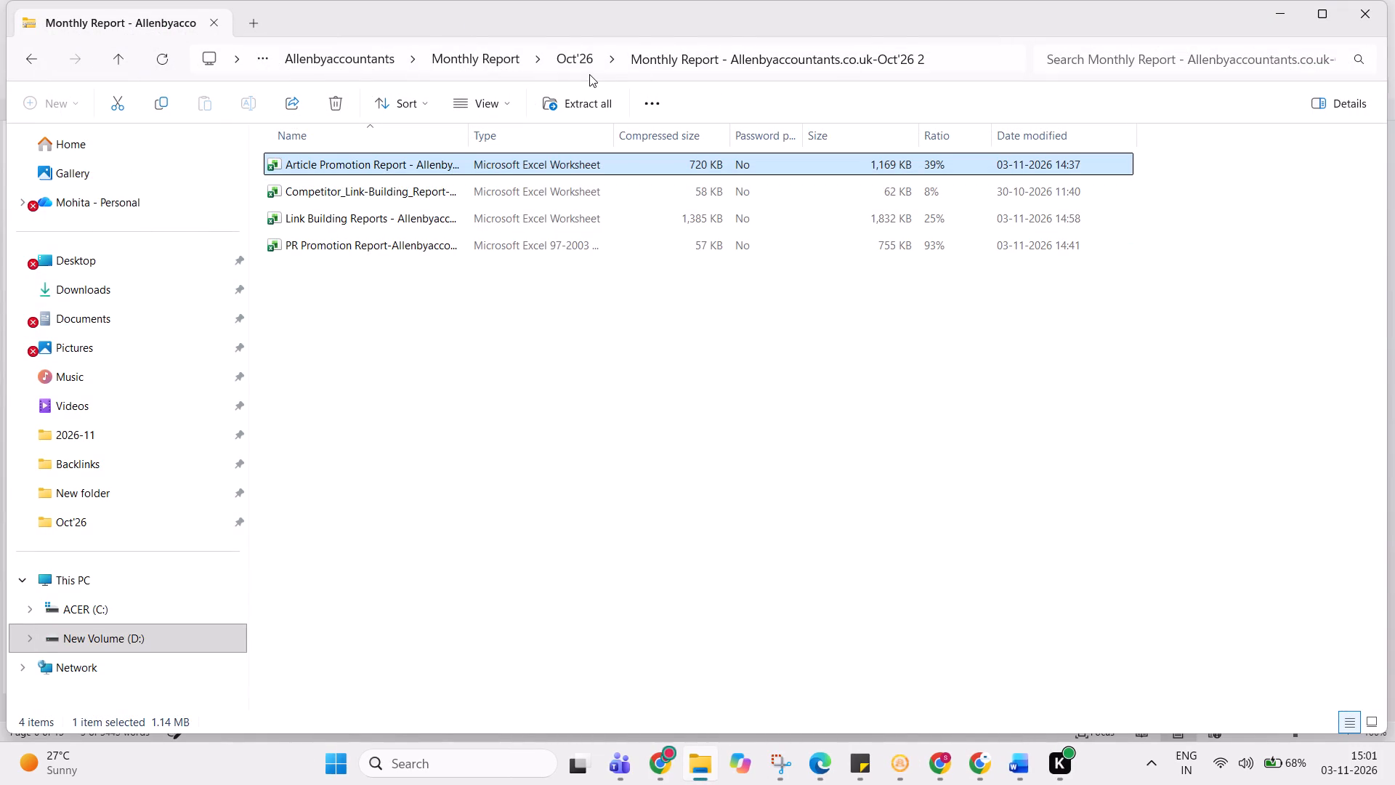
Return from the Monthly Report archive to its parent Oct'26 folder.
{"action": "left_click", "coordinate": [579, 65]}
{"action": "left_click", "coordinate": [1019, 760]}
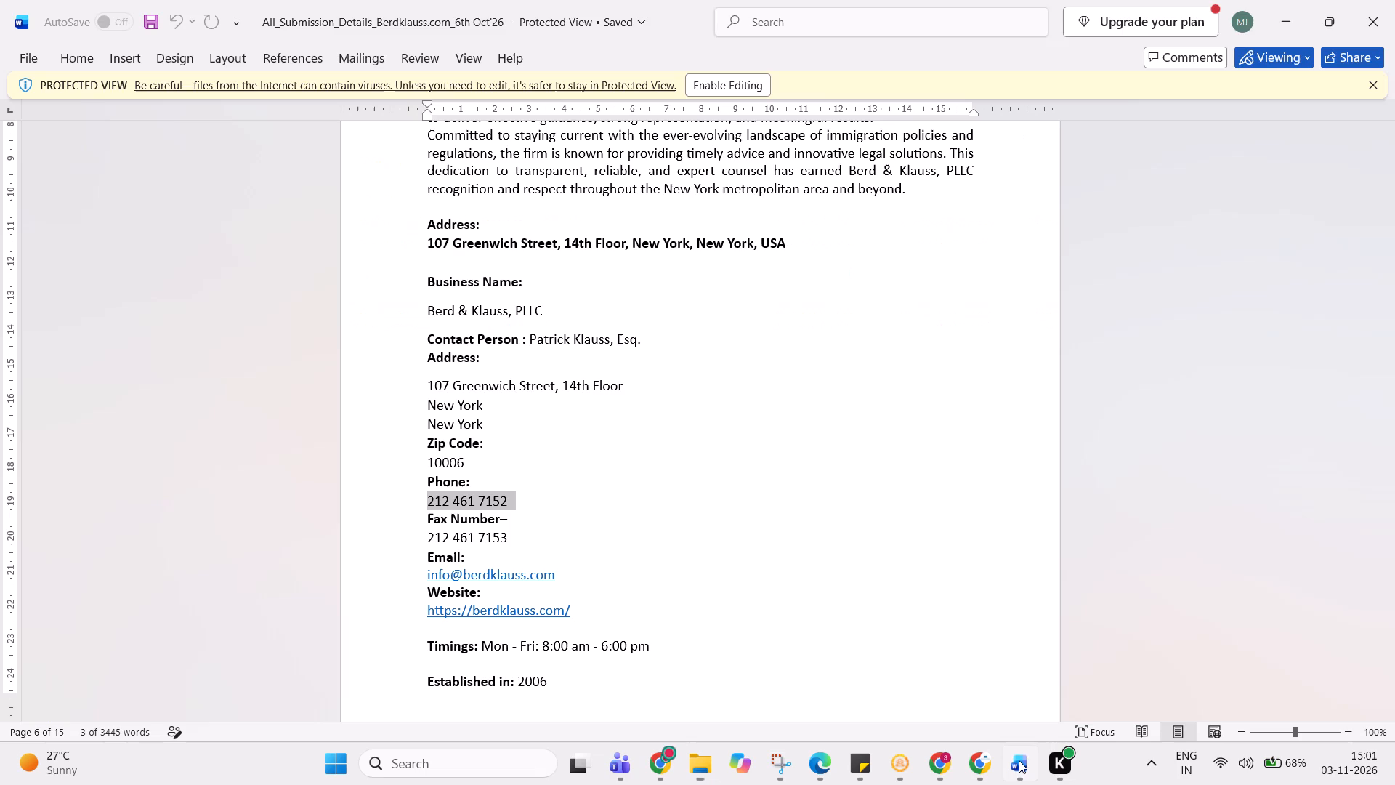
{"action": "left_click", "coordinate": [1019, 760]}
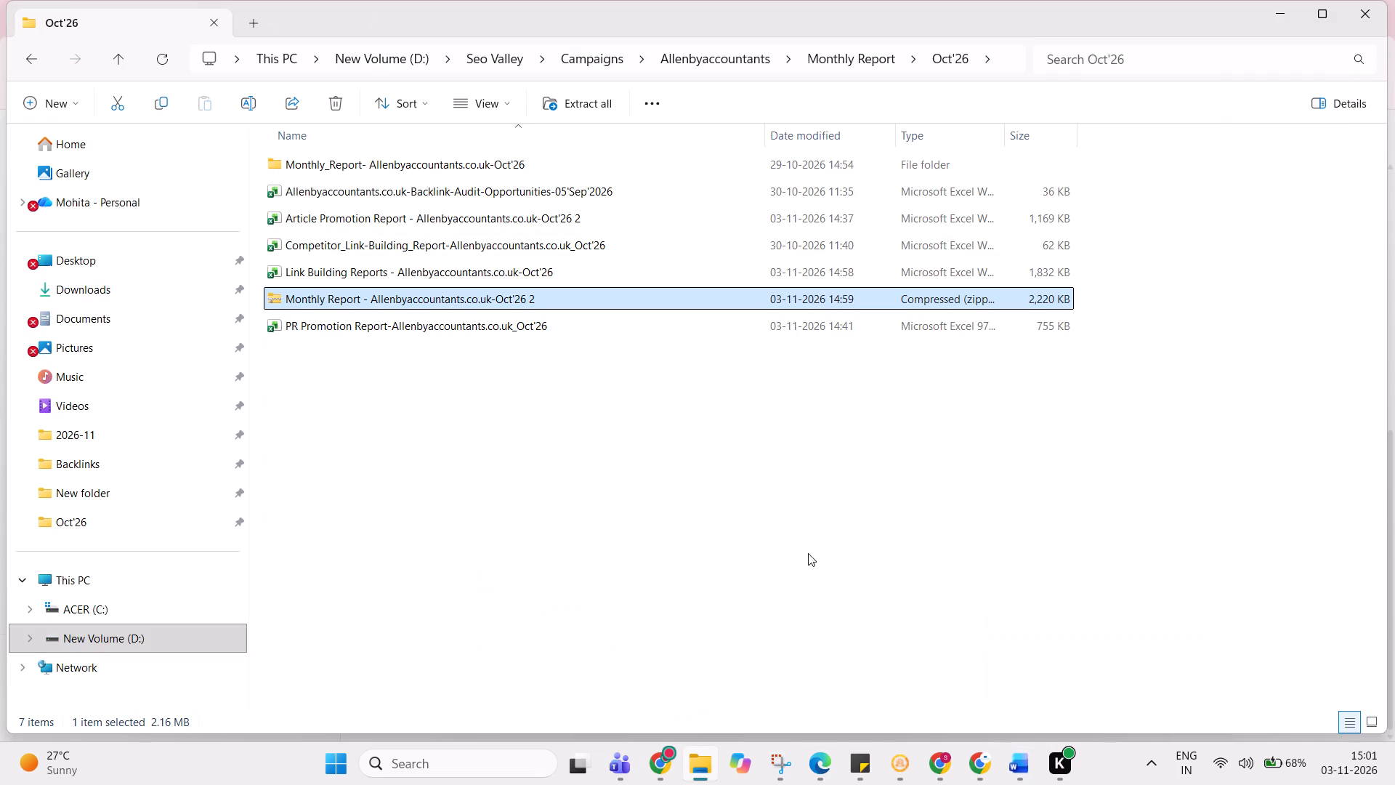
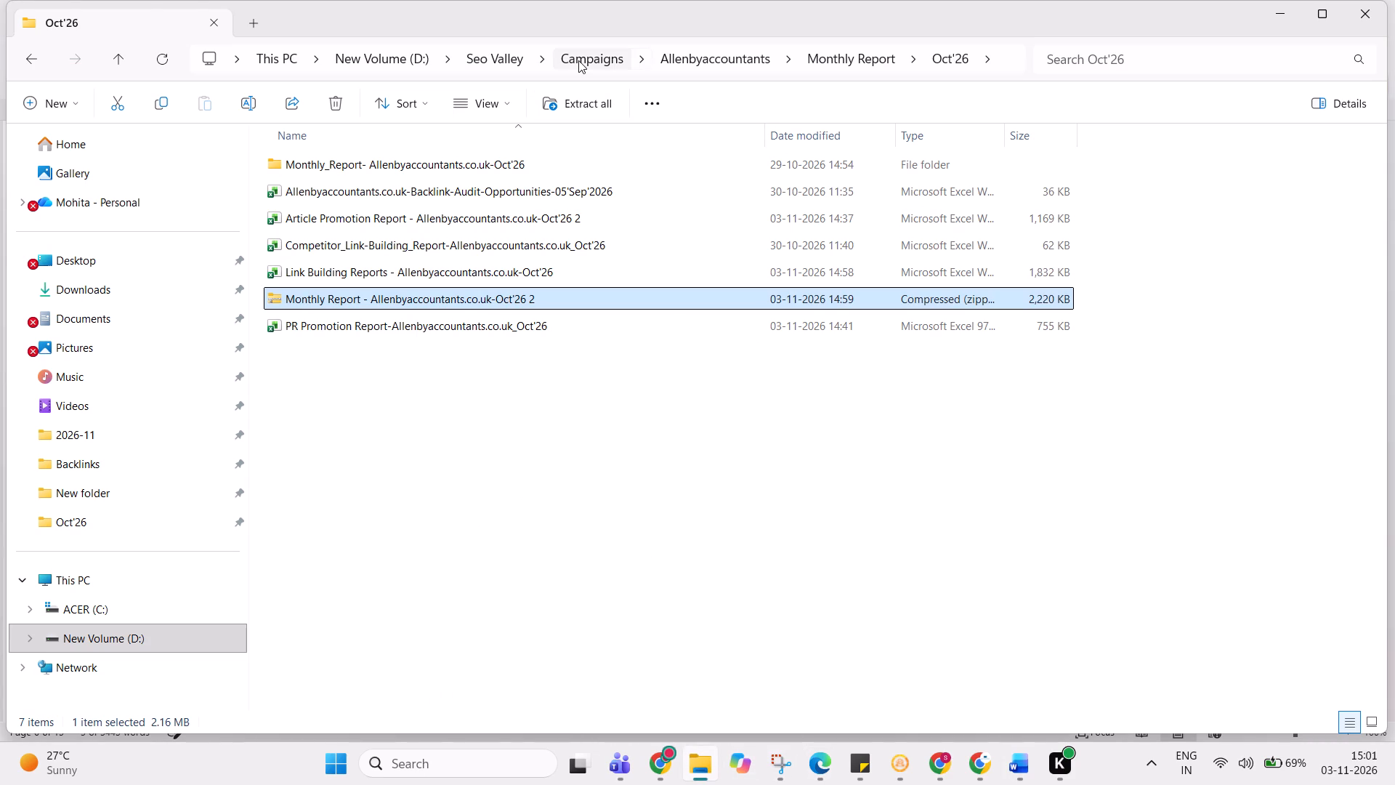
Delete the Monthly_Report- Allenbyaccountants.co.uk-Oct'26 folder from the Oct'26 directory.
{"action": "left_click", "coordinate": [499, 158]}
{"action": "key", "text": "Delete"}
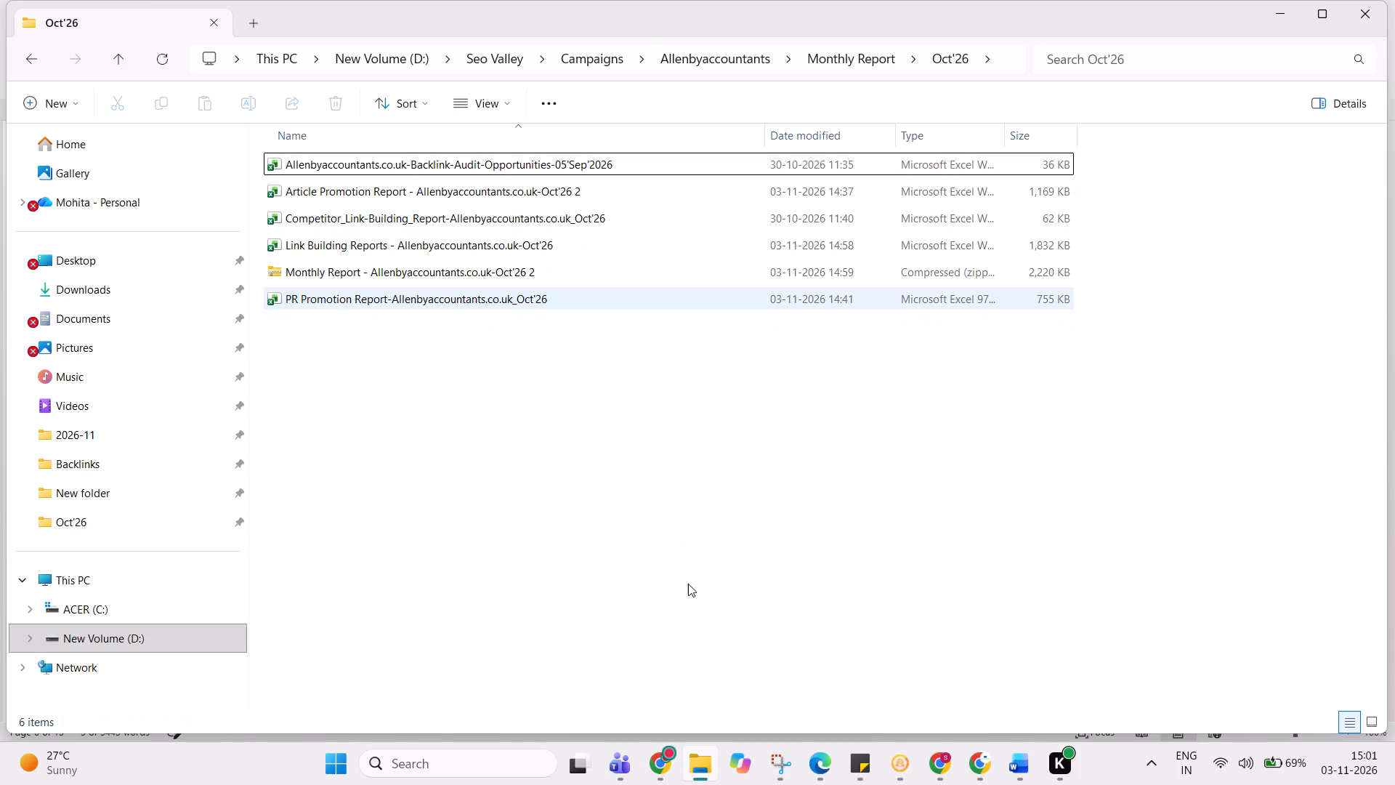
{"action": "left_click", "coordinate": [671, 676]}
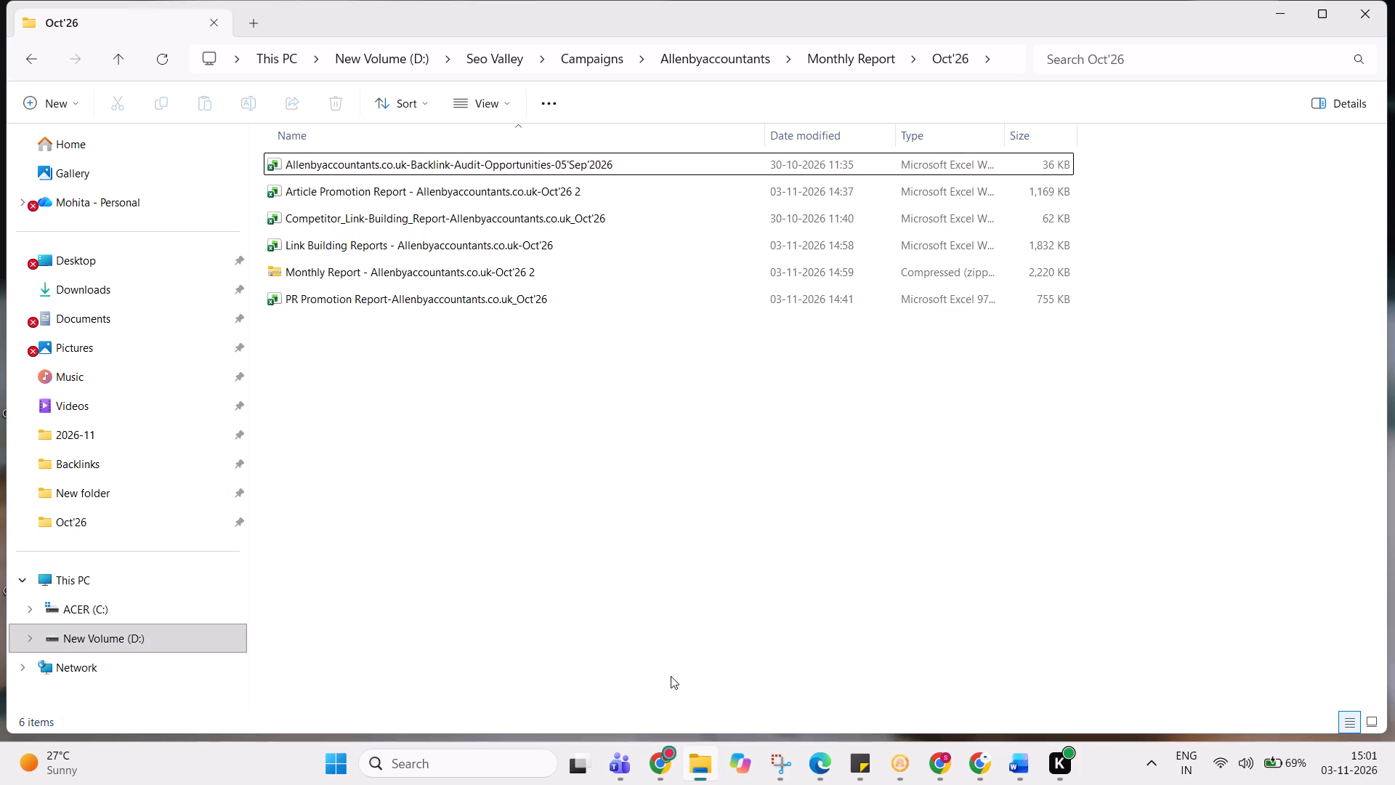
Switch to Chrome and check the due tasks in the Basecamp My Tasks list.
{"action": "left_click", "coordinate": [663, 765]}
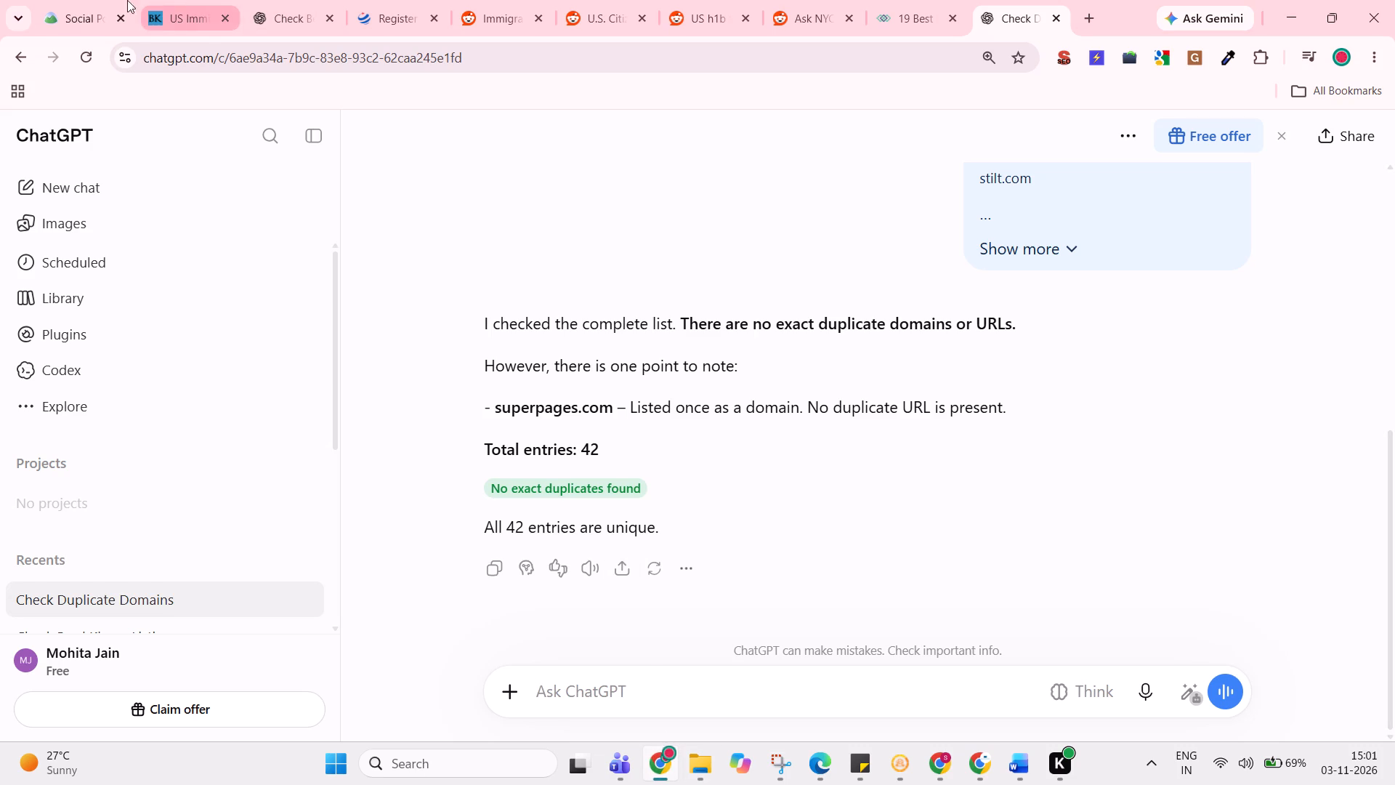
{"action": "left_click", "coordinate": [105, 0]}
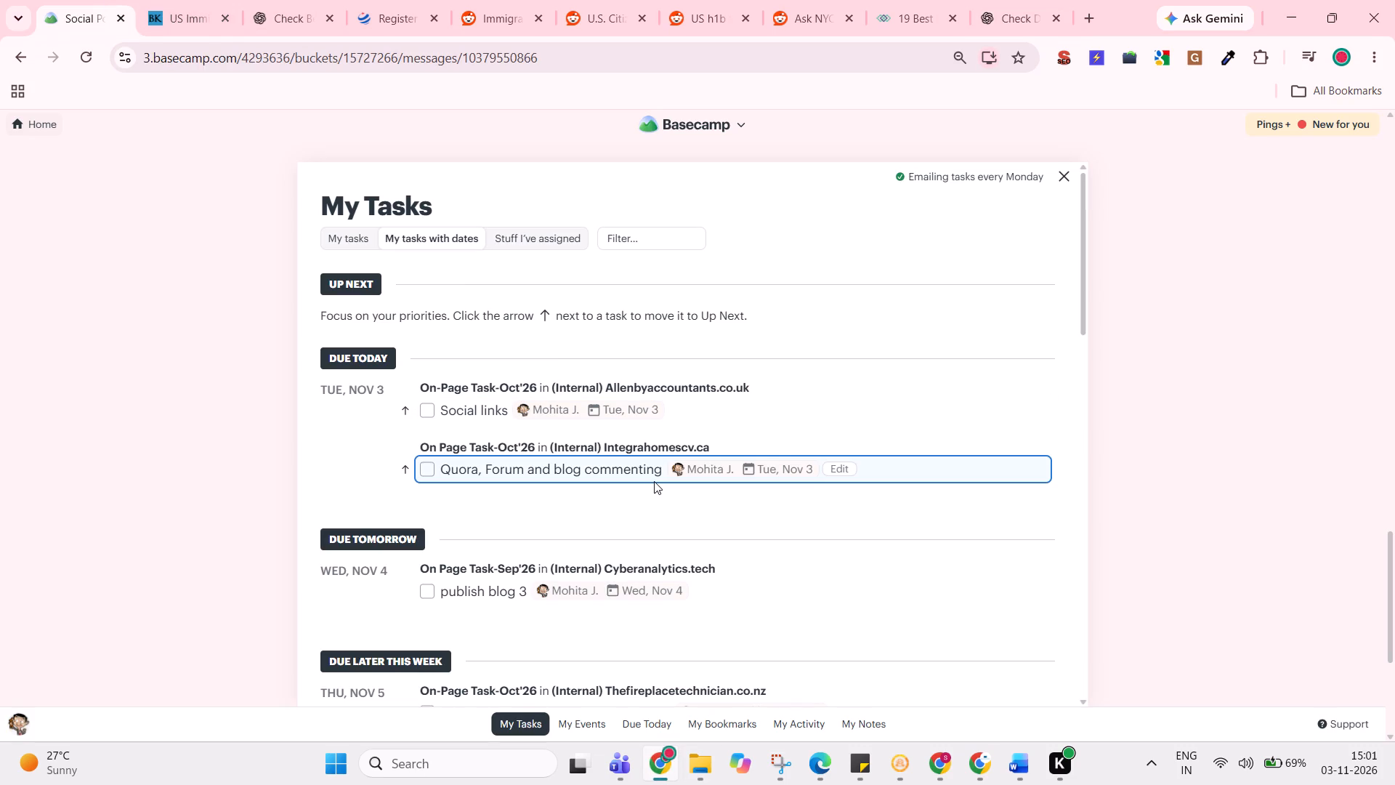
{"action": "scroll", "coordinate": [228, 505], "scroll_direction": "down", "scroll_amount": 1}
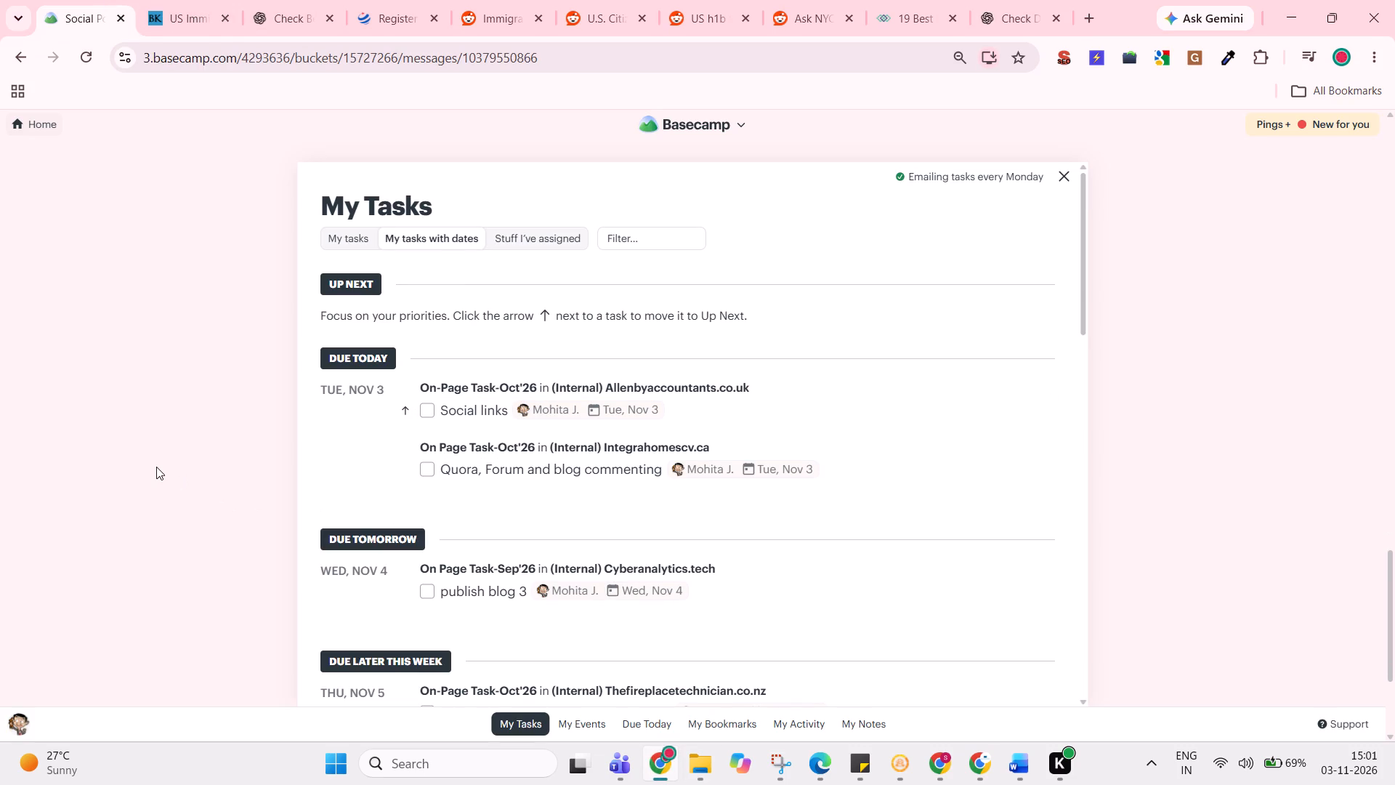
{"action": "scroll", "coordinate": [156, 467], "scroll_direction": "down", "scroll_amount": 1}
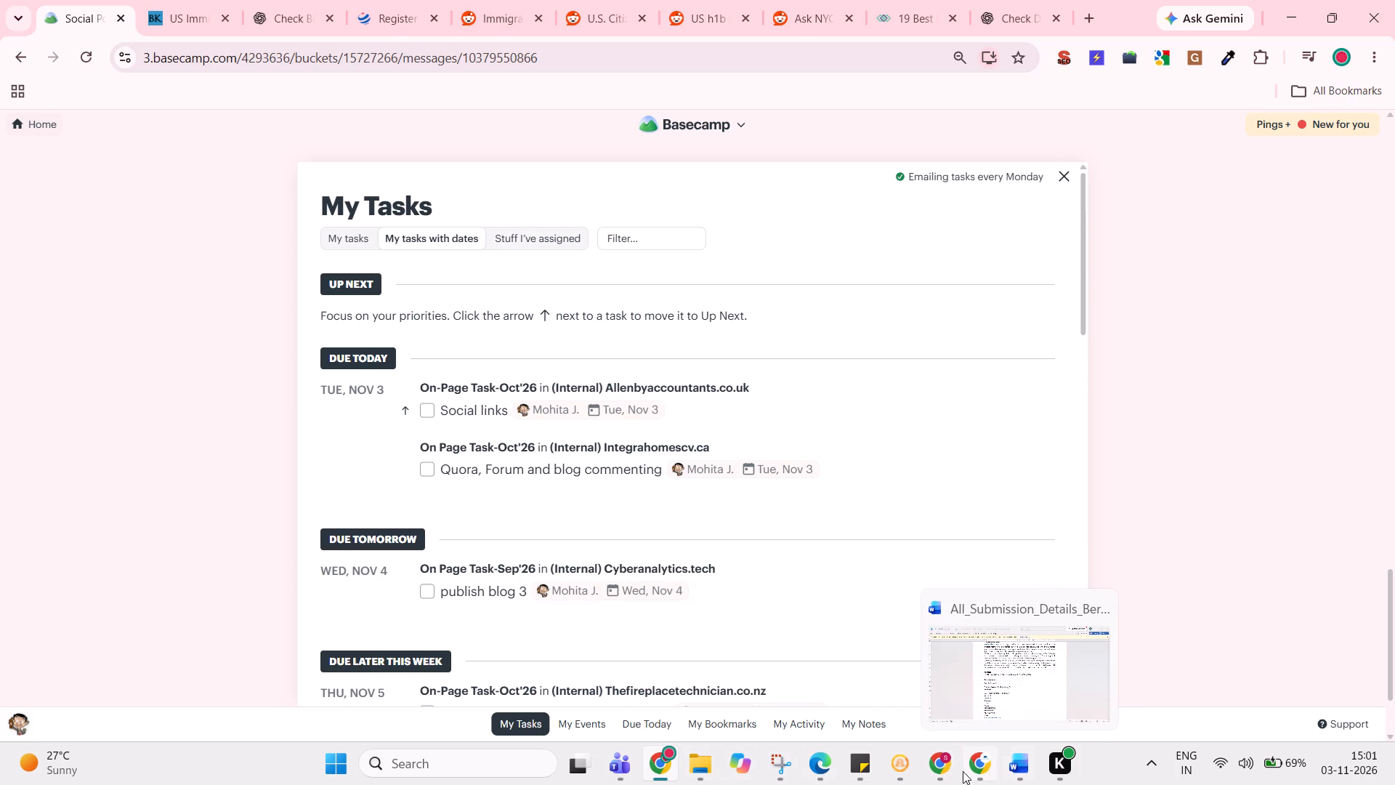
Open the 03 Nov'26 Daily Timesheet workbook from the Campaigns folder, enable editing, review its entries and close it.
{"action": "left_click", "coordinate": [712, 768]}
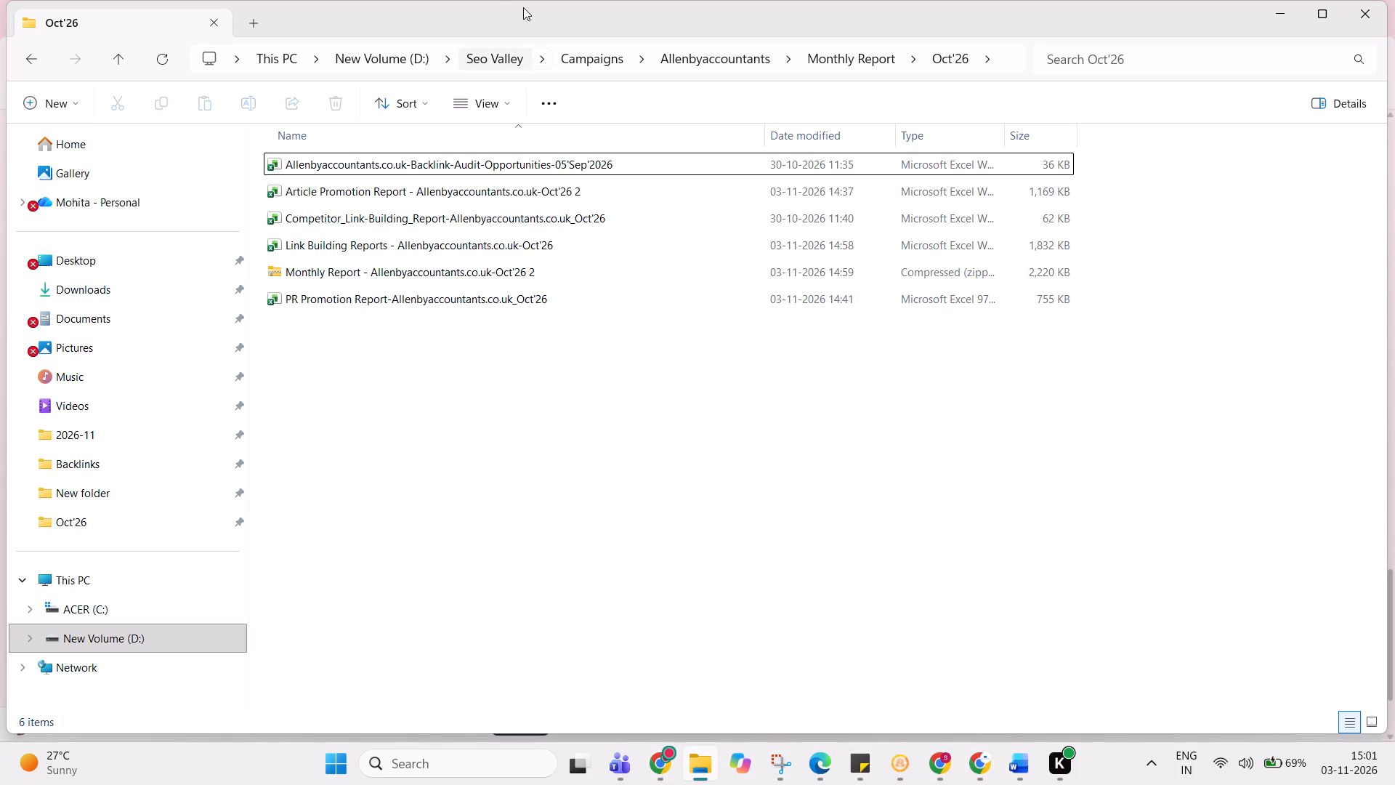
{"action": "left_click", "coordinate": [592, 59]}
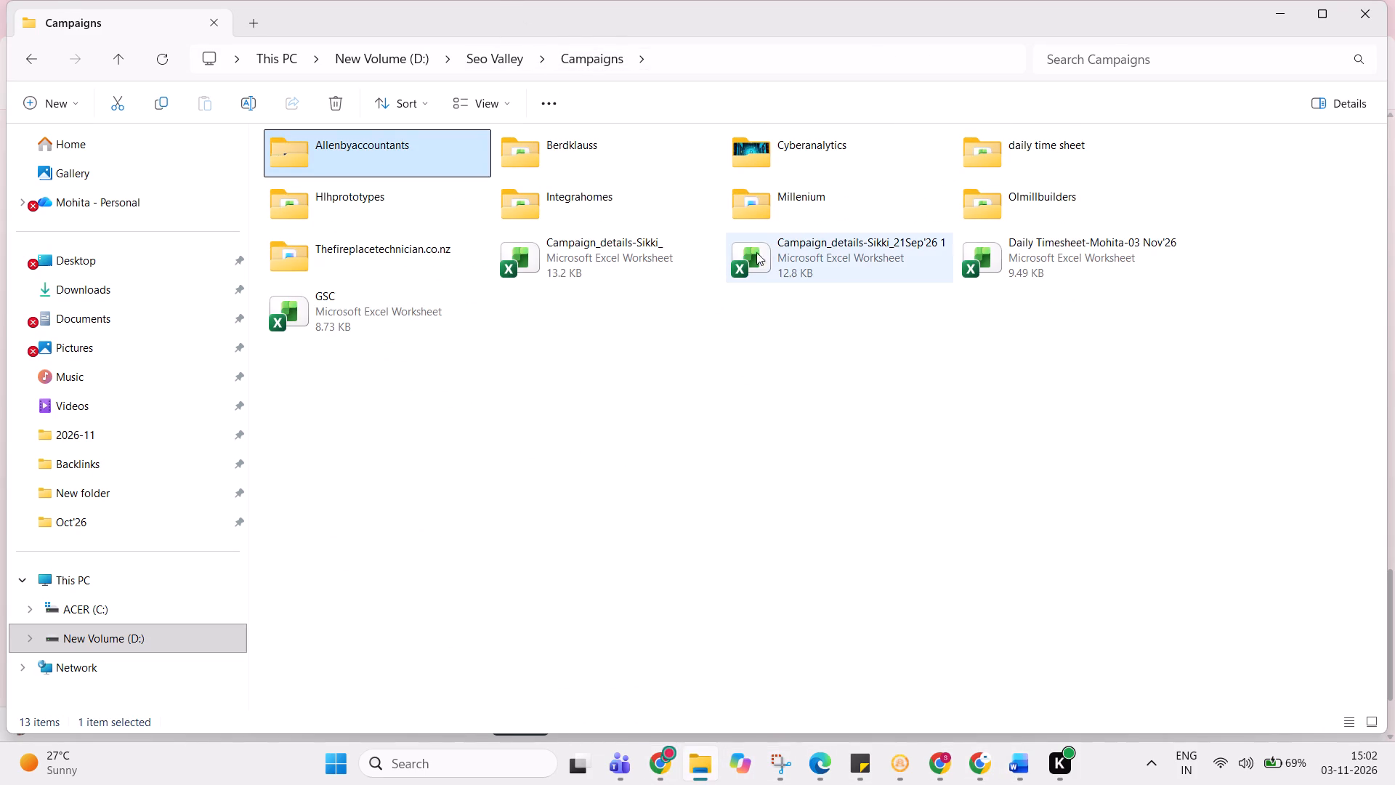
{"action": "double_click", "coordinate": [1038, 260]}
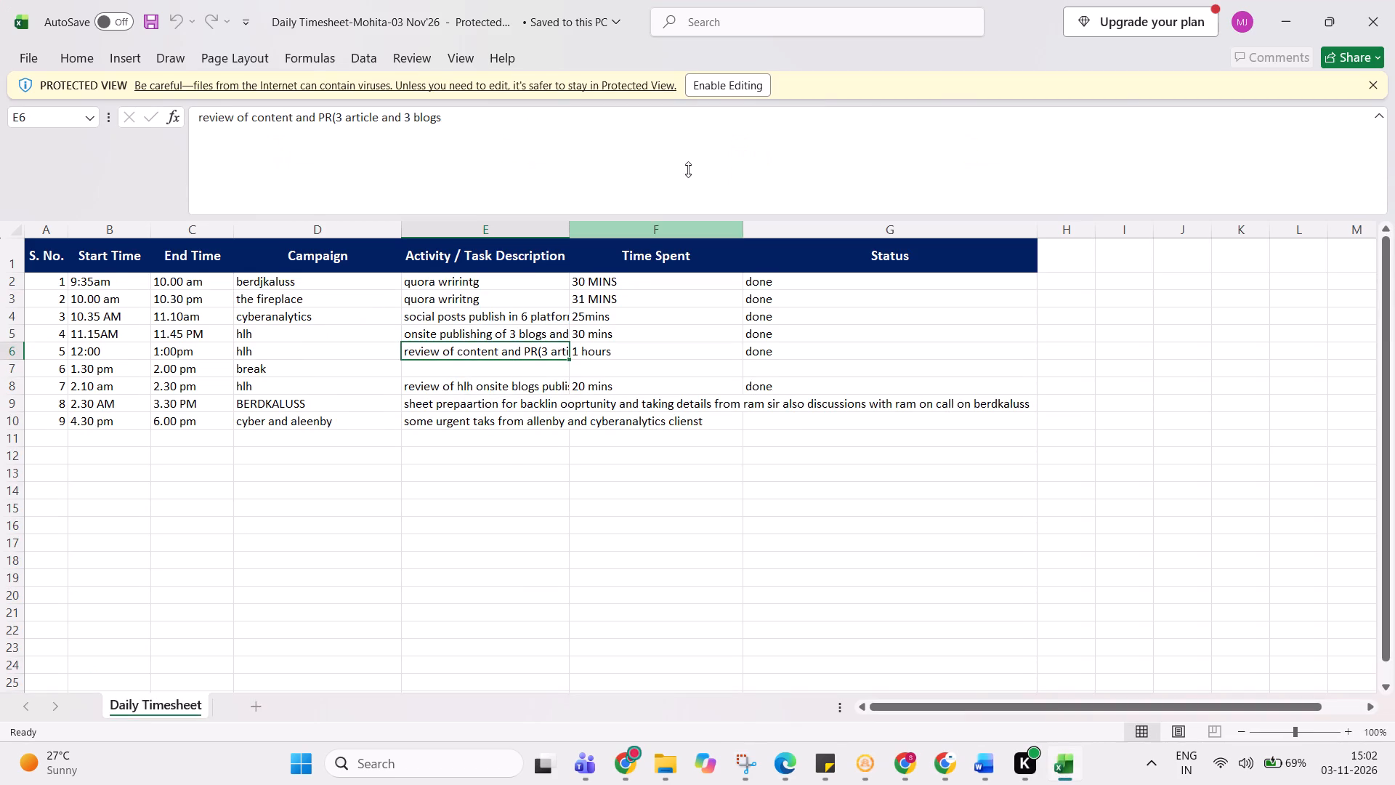
{"action": "left_click", "coordinate": [710, 81]}
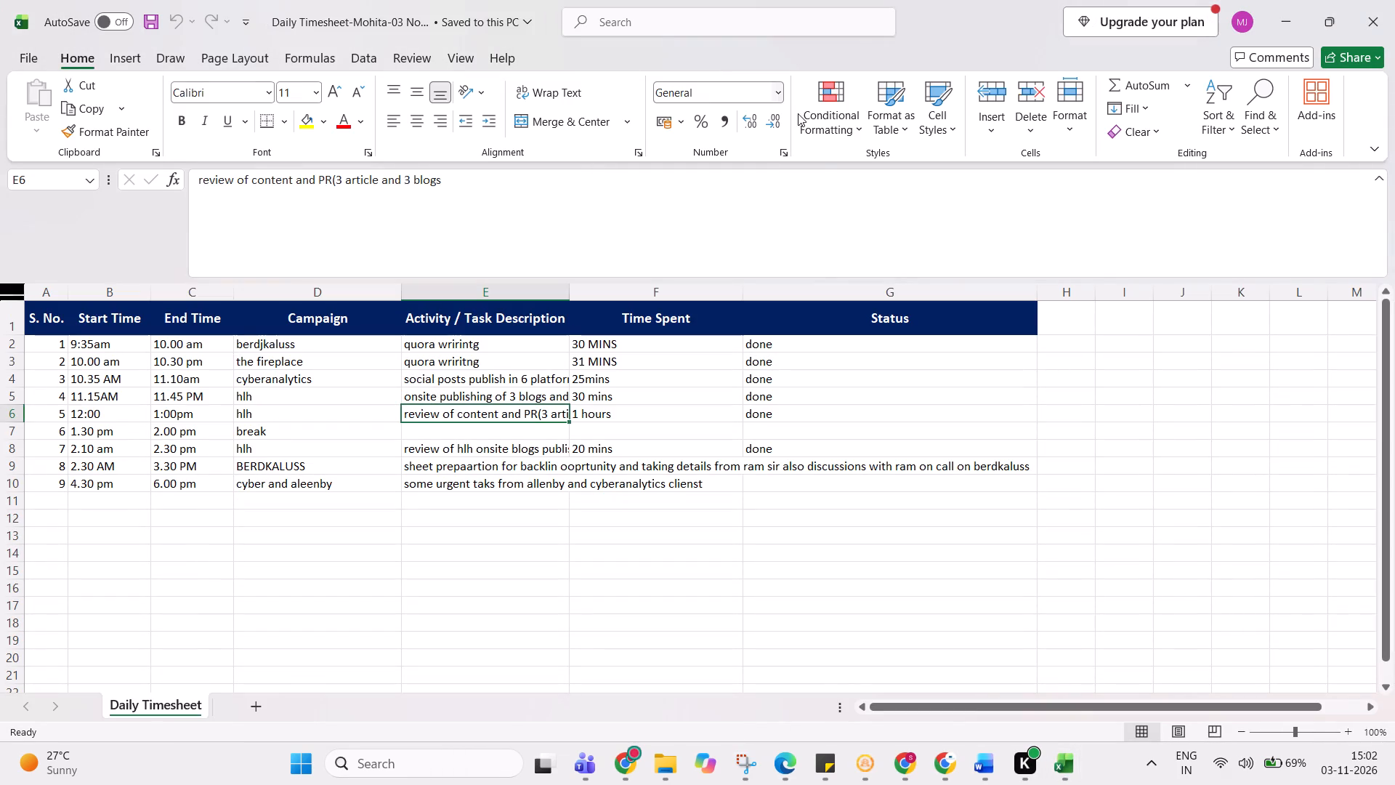
{"action": "scroll", "coordinate": [651, 286], "scroll_direction": "down", "scroll_amount": 1}
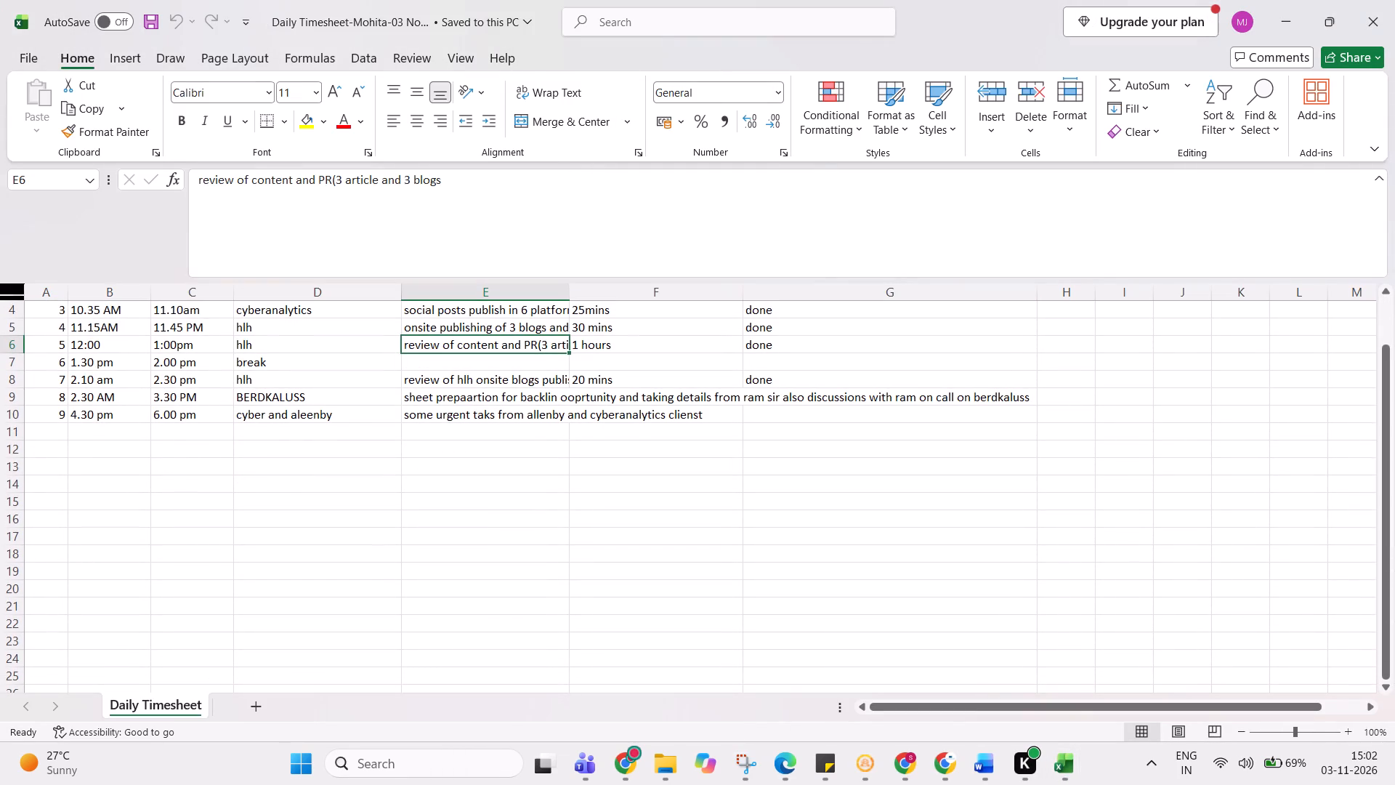
{"action": "left_click", "coordinate": [1359, 4]}
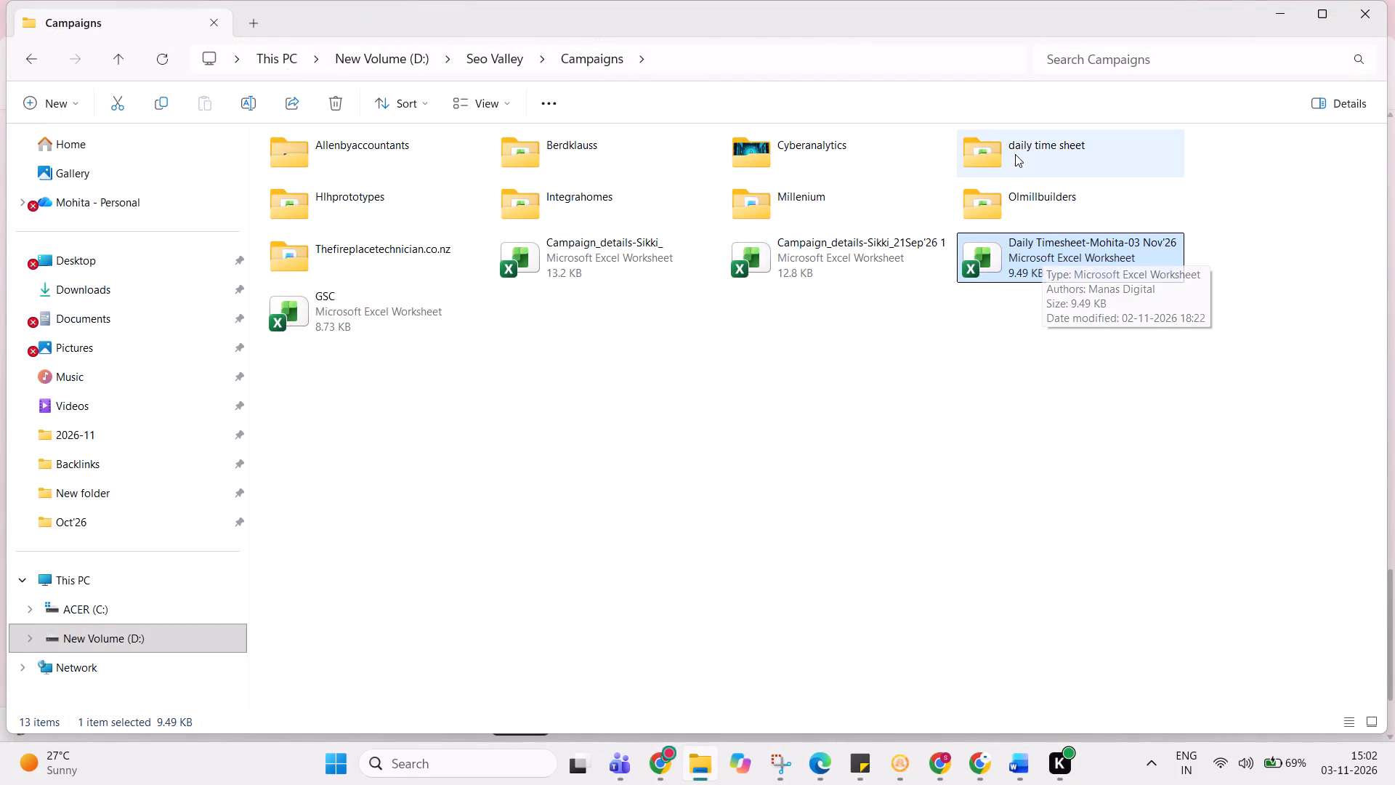
Delete the GSC workbook from the Campaigns folder.
{"action": "left_click", "coordinate": [376, 324]}
{"action": "key", "text": "Delete"}
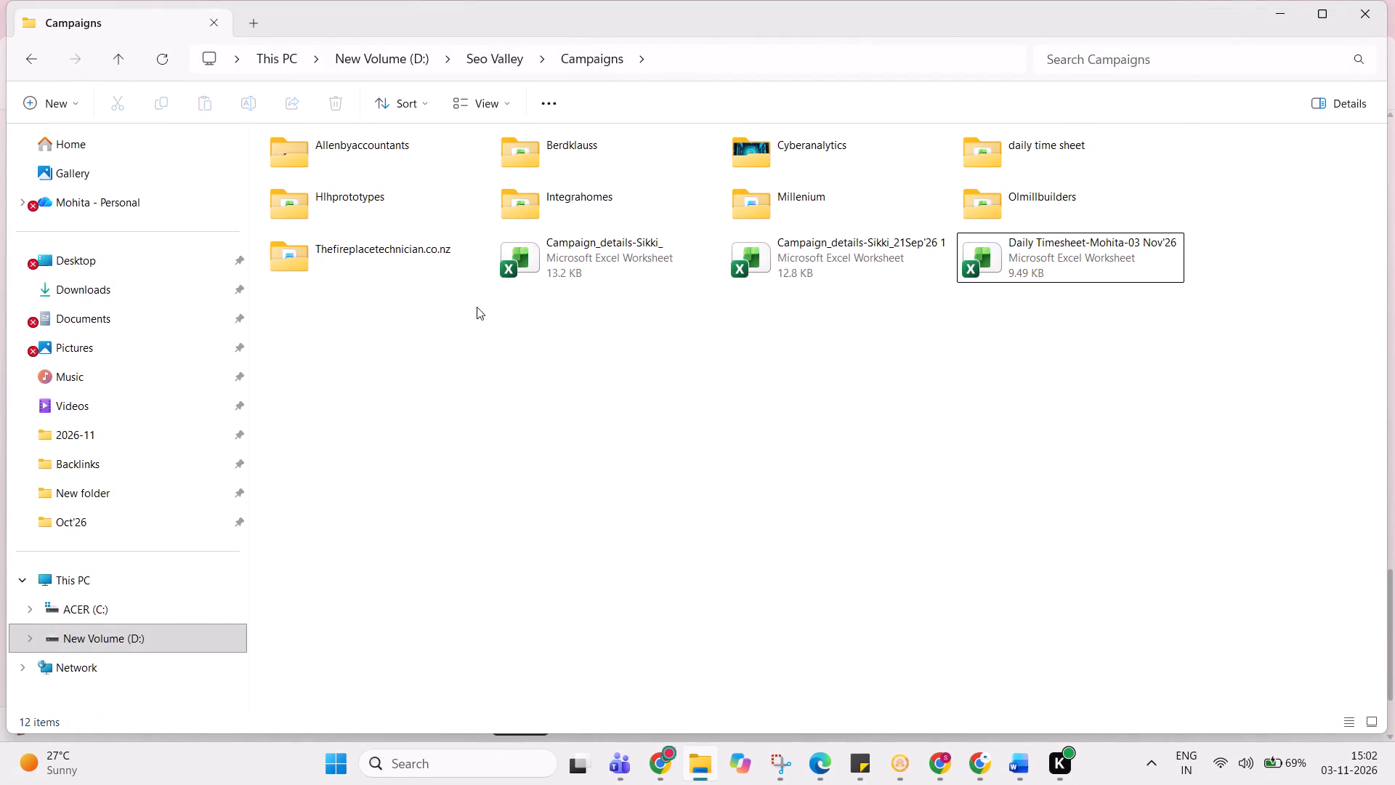
Open the 03 Nov'26 timesheet in the daily time sheet folder and set the allenby offpage report review's end time to 3.20pm.
{"action": "double_click", "coordinate": [1043, 148]}
{"action": "double_click", "coordinate": [430, 196]}
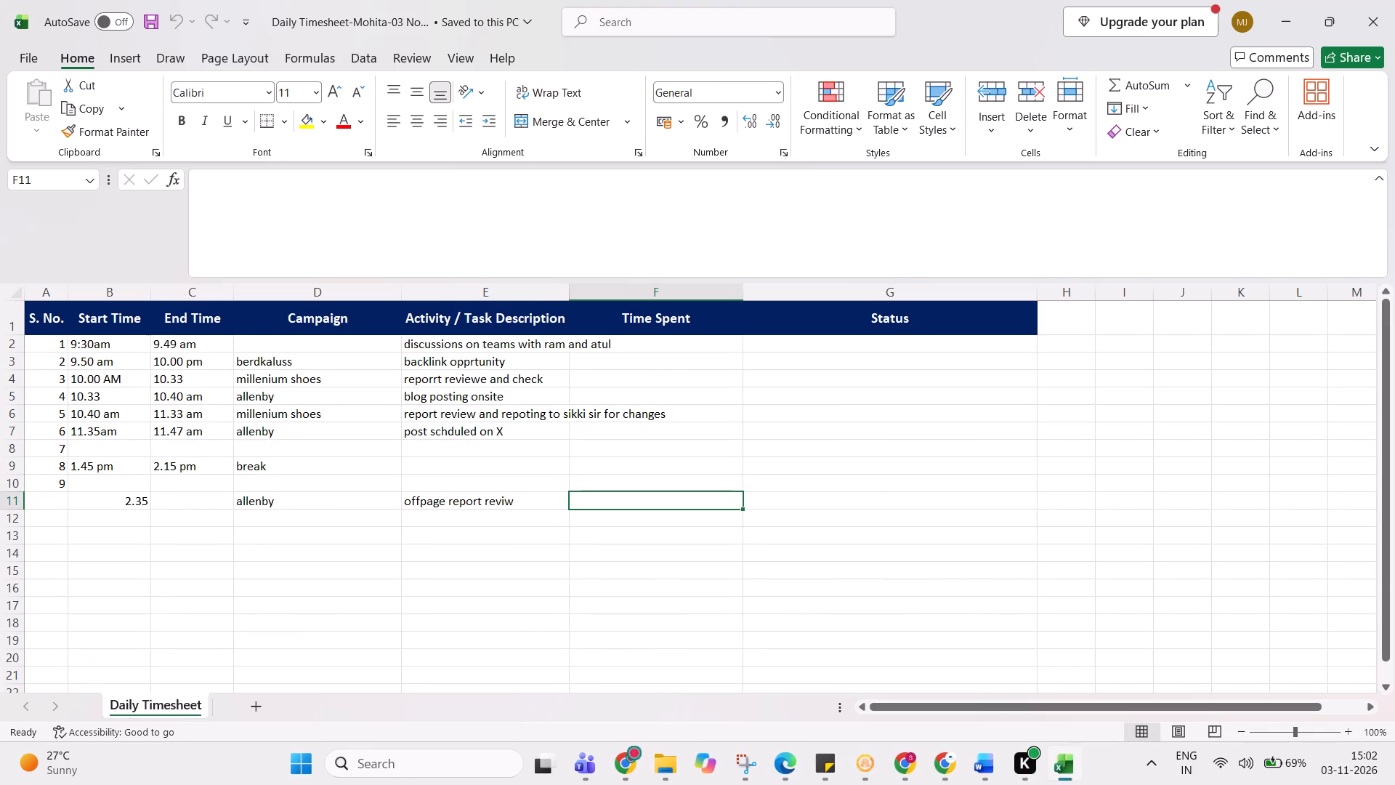
{"action": "left_click", "coordinate": [213, 502]}
{"action": "double_click", "coordinate": [213, 502]}
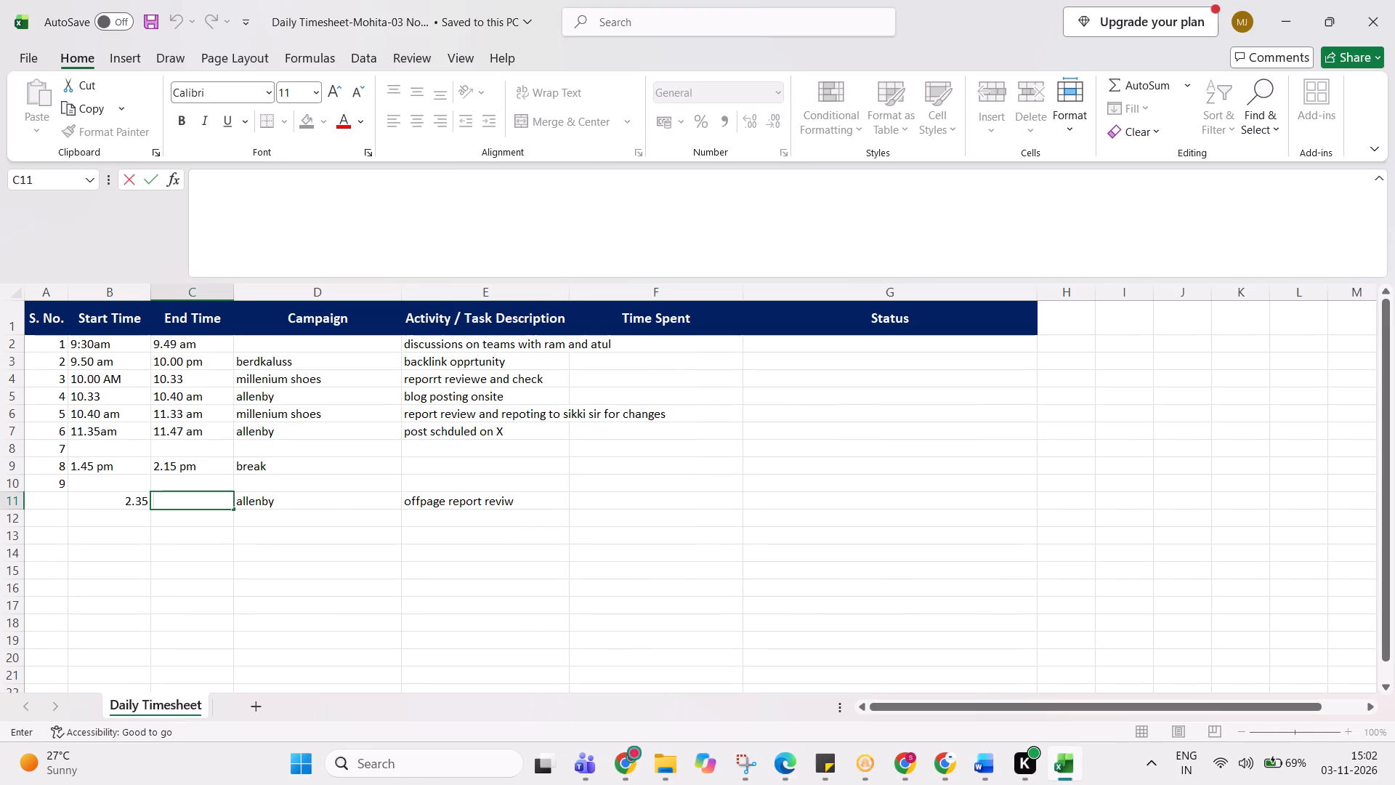
{"action": "type", "text": "3.15"}
{"action": "key", "text": "BackSpace"}
{"action": "key", "text": "BackSpace"}
{"action": "type", "text": "20"}
{"action": "left_click", "coordinate": [206, 544]}
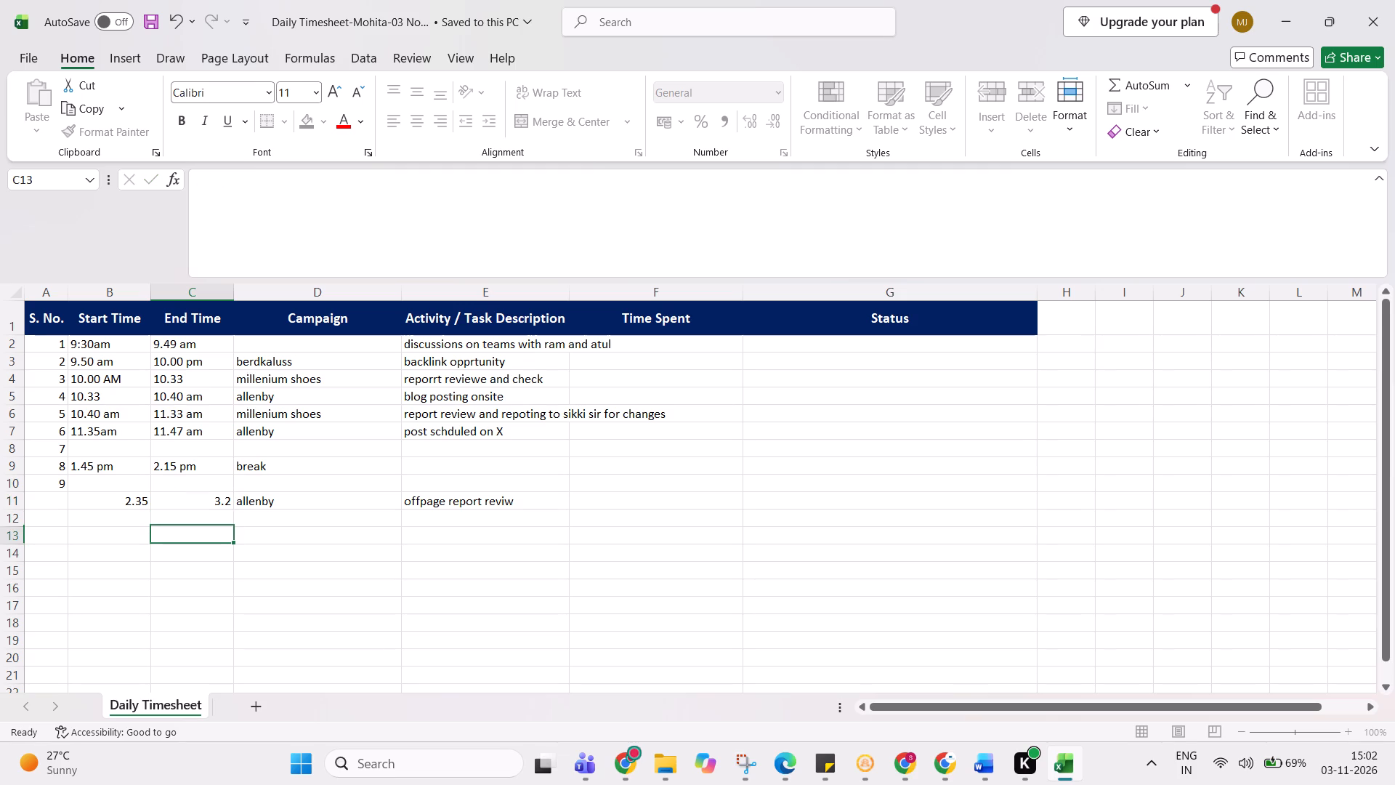
{"action": "left_click", "coordinate": [181, 499]}
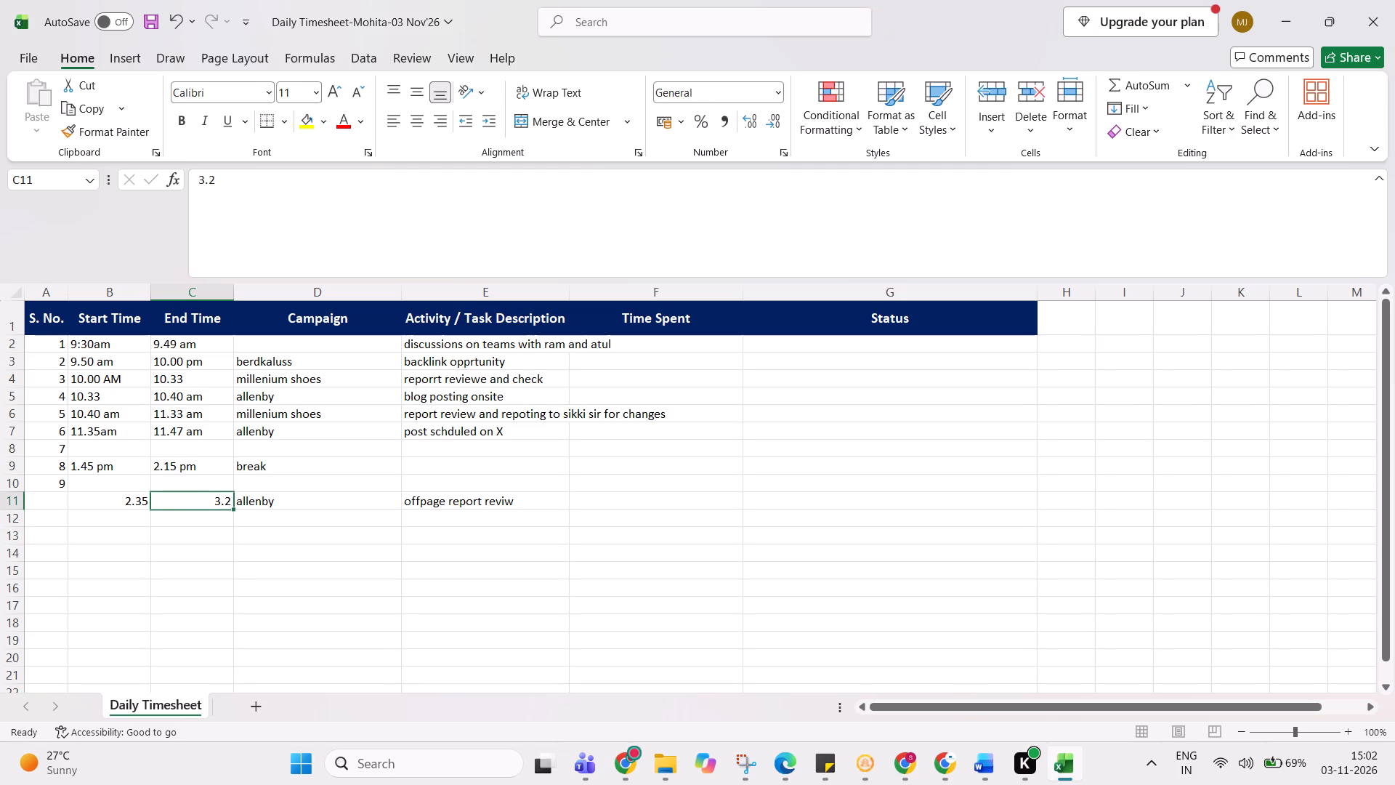
{"action": "type", "text": "3.20pm"}
{"action": "key", "text": "space"}
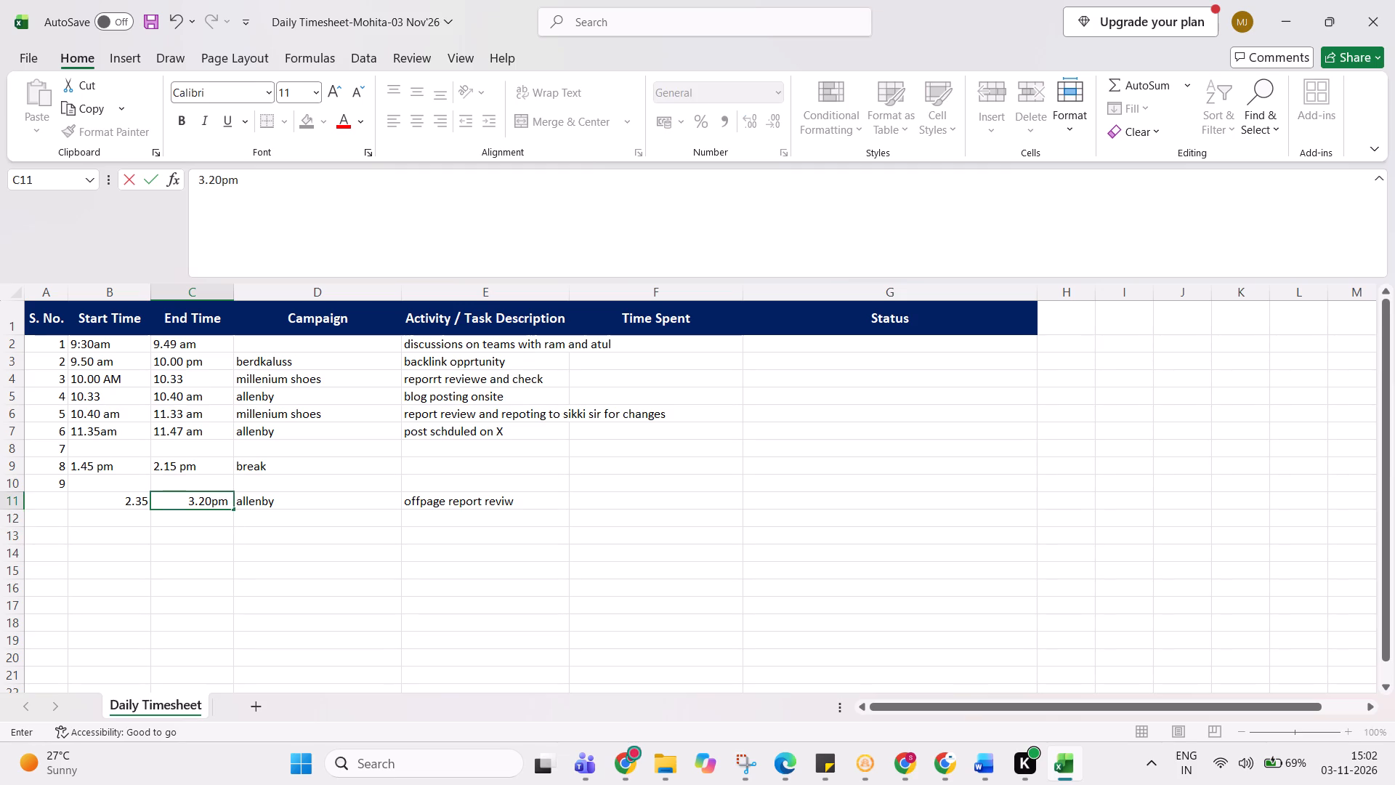
Set the start time of the allenby offpage report review row to 2.35 am and save the timesheet.
{"action": "left_click", "coordinate": [128, 500]}
{"action": "type", "text": "2.35 am"}
{"action": "left_click", "coordinate": [147, 541]}
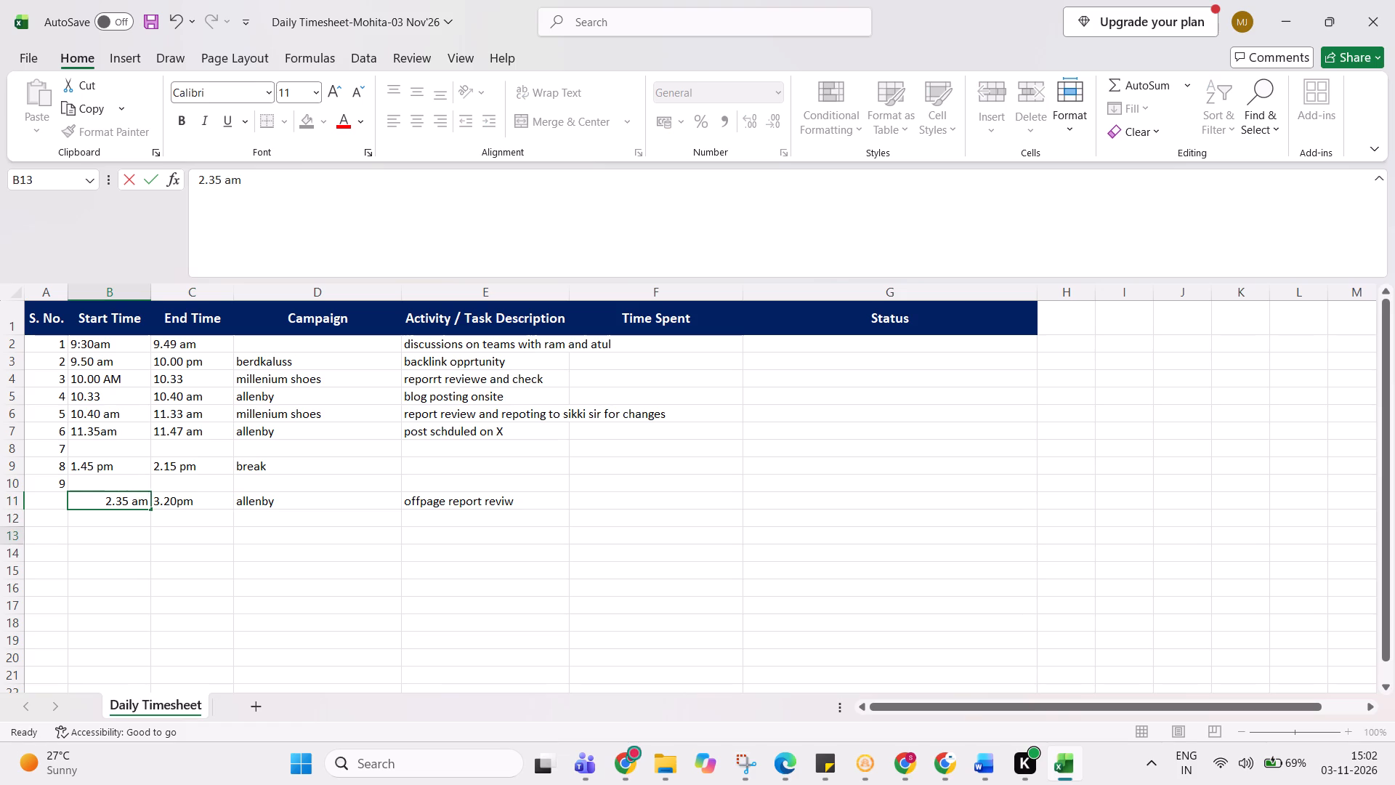
{"action": "left_click", "coordinate": [113, 501]}
{"action": "left_click", "coordinate": [177, 502]}
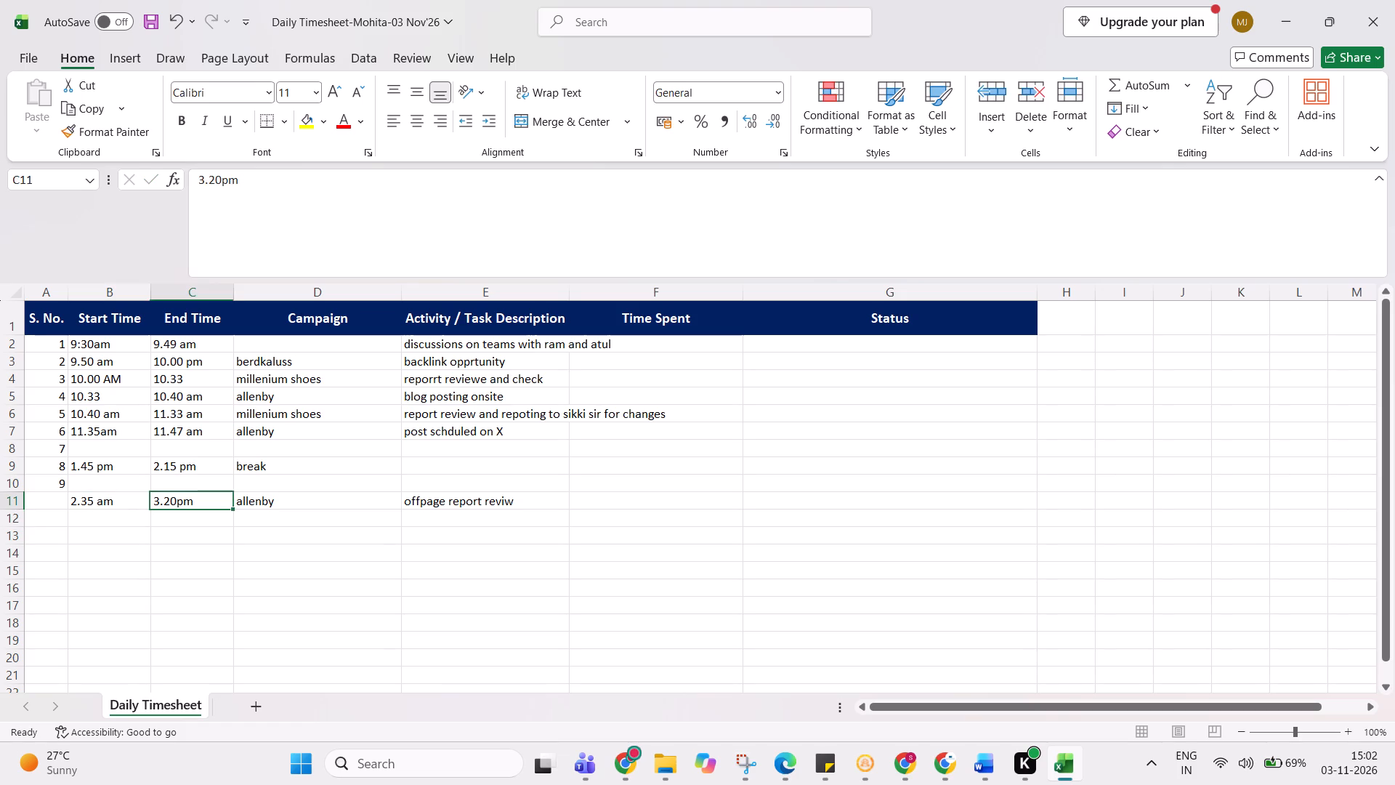
{"action": "left_click", "coordinate": [297, 504]}
{"action": "left_click", "coordinate": [444, 500]}
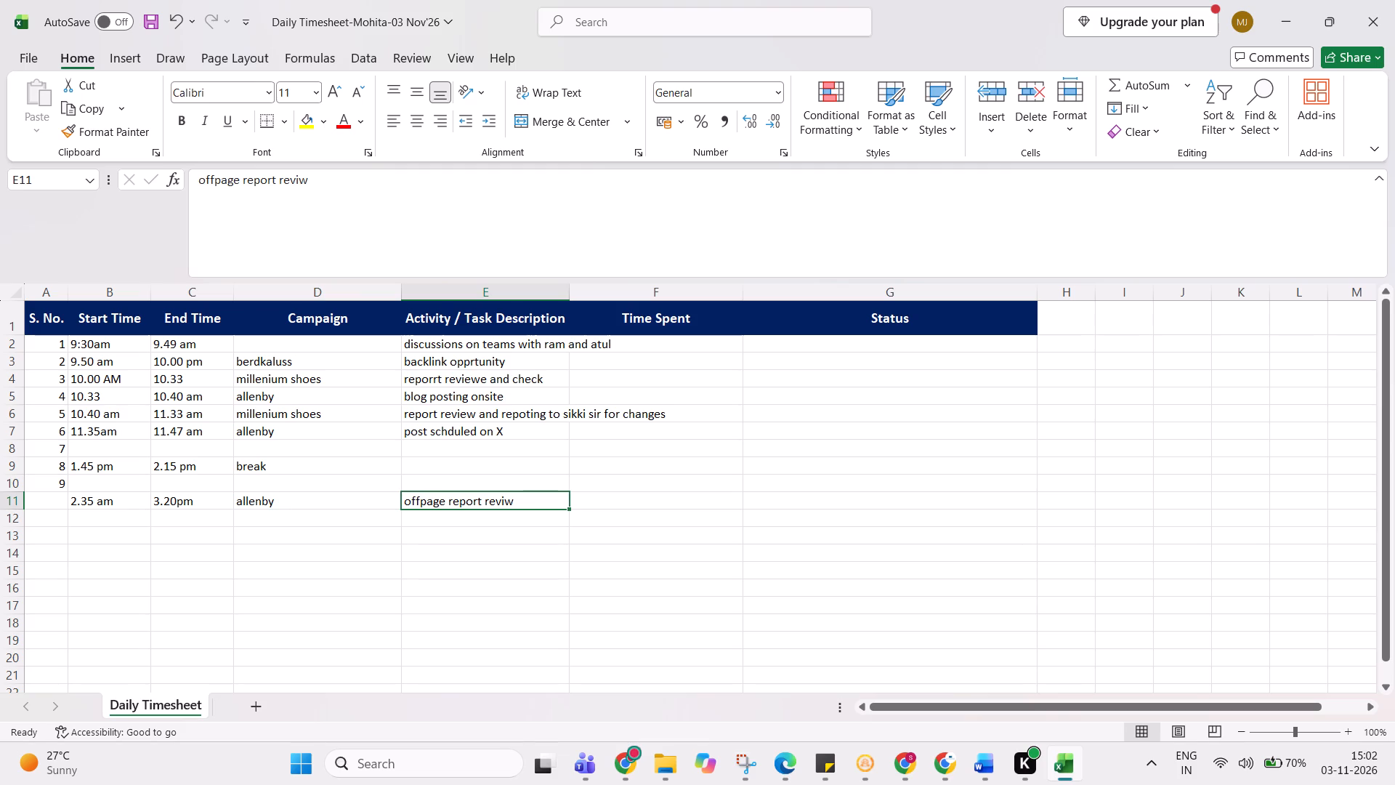
{"action": "key", "text": "ctrl+s"}
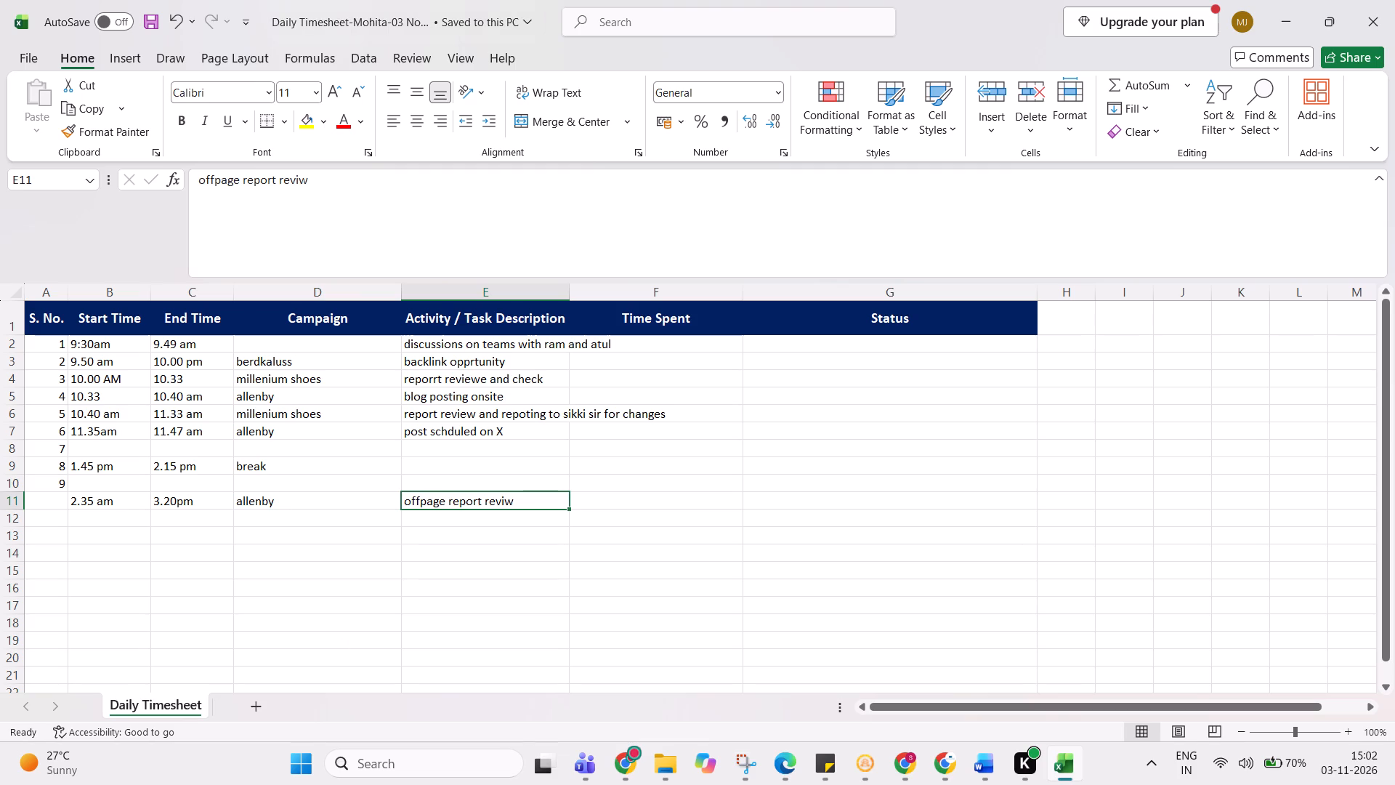
Switch to Chrome and view the Millennium Shoes GA4 traffic acquisition report comparing October with September 2026.
{"action": "left_click", "coordinate": [907, 773]}
{"action": "left_click", "coordinate": [349, 0]}
{"action": "scroll", "coordinate": [440, 591], "scroll_direction": "down", "scroll_amount": 9}
{"action": "scroll", "coordinate": [443, 603], "scroll_direction": "up", "scroll_amount": 5}
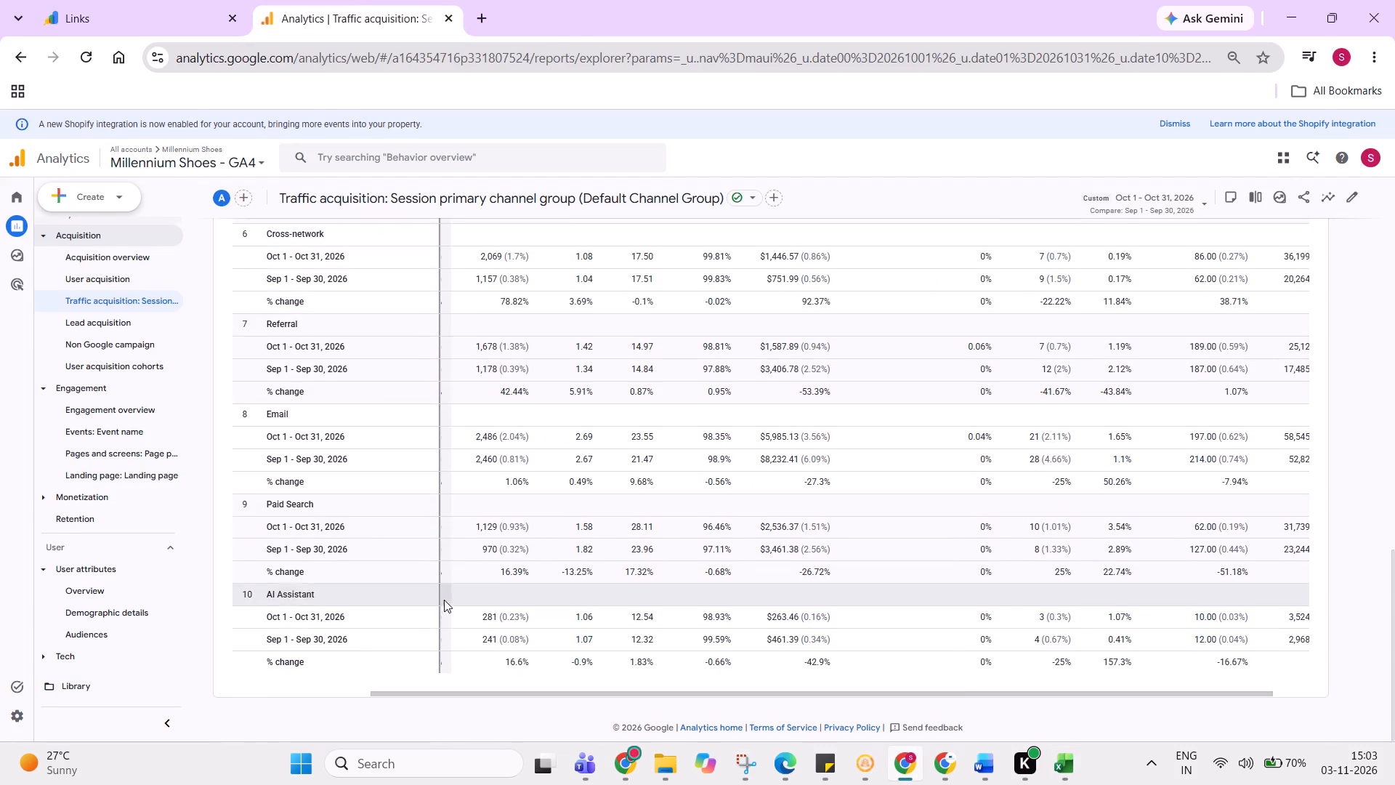
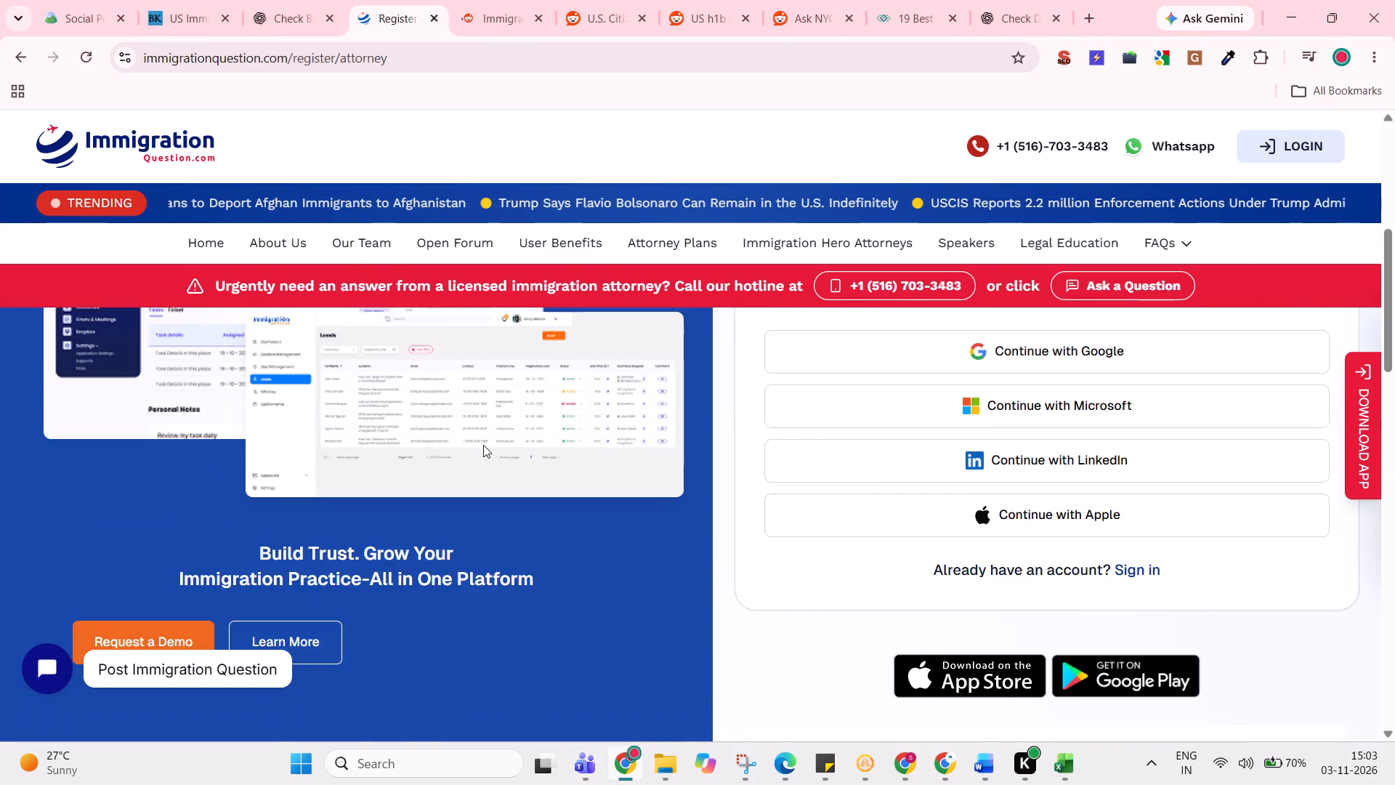
Look over the ImmigrationQuestion.com attorney registration page, and examine the site's Ask a Question page and its question submission form.
{"action": "scroll", "coordinate": [483, 445], "scroll_direction": "up", "scroll_amount": 3}
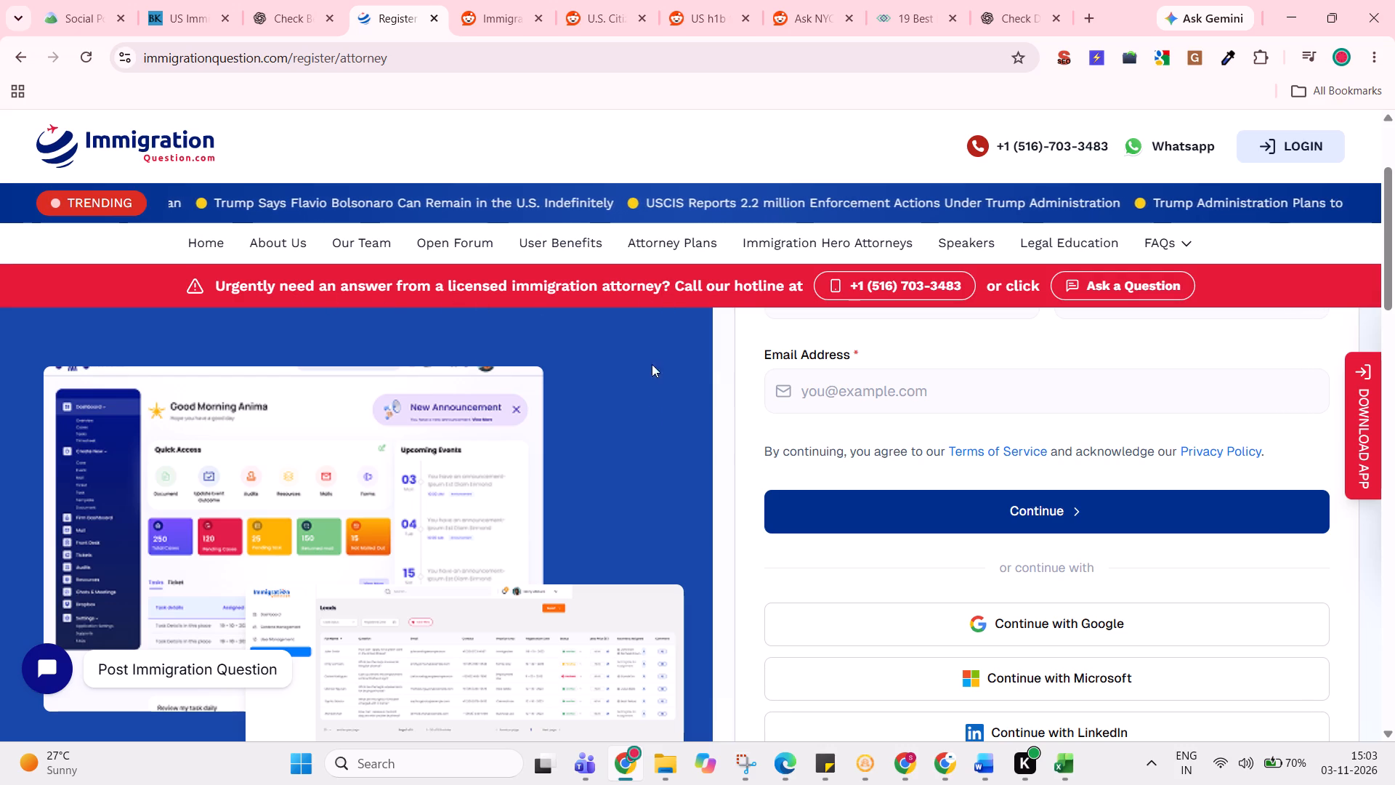
{"action": "scroll", "coordinate": [644, 488], "scroll_direction": "down", "scroll_amount": 20}
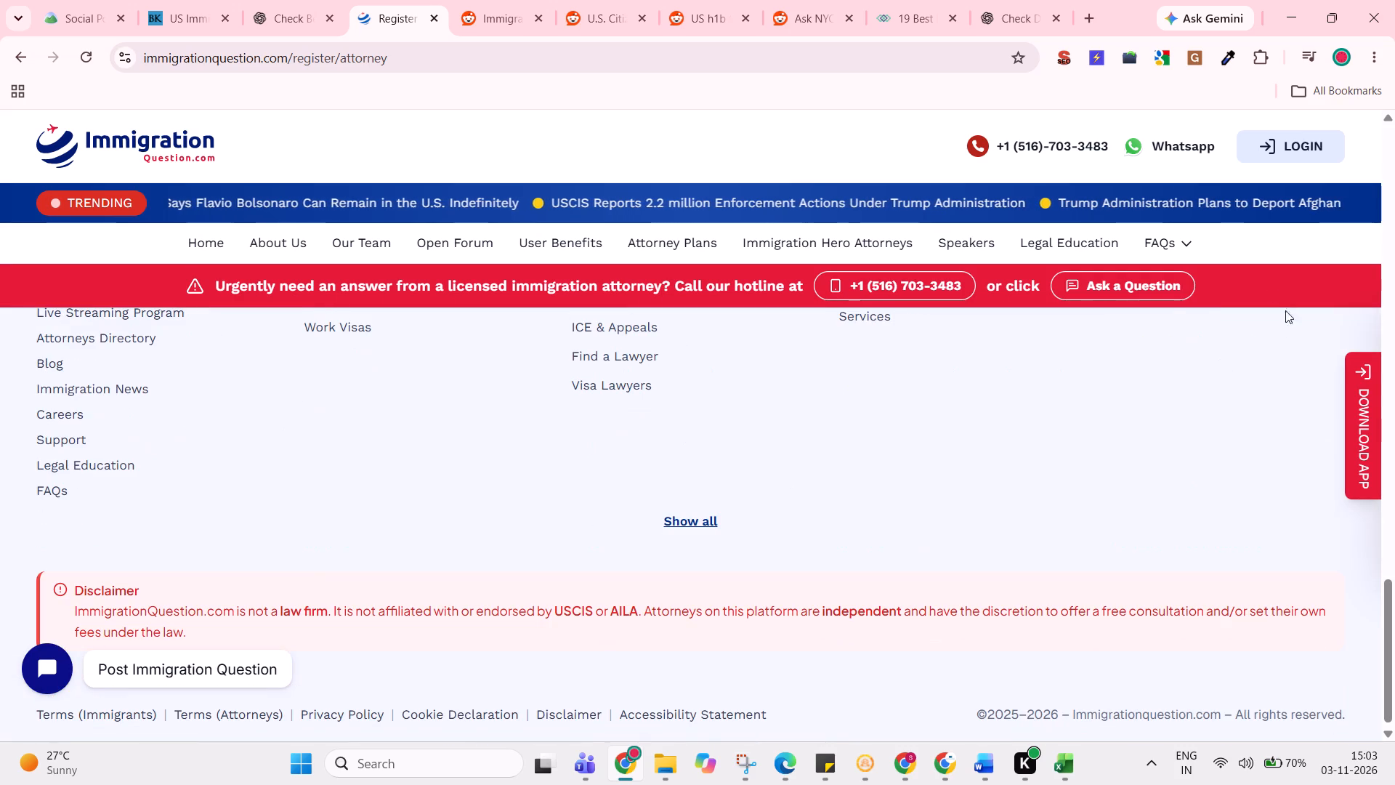
{"action": "left_click", "coordinate": [1155, 291]}
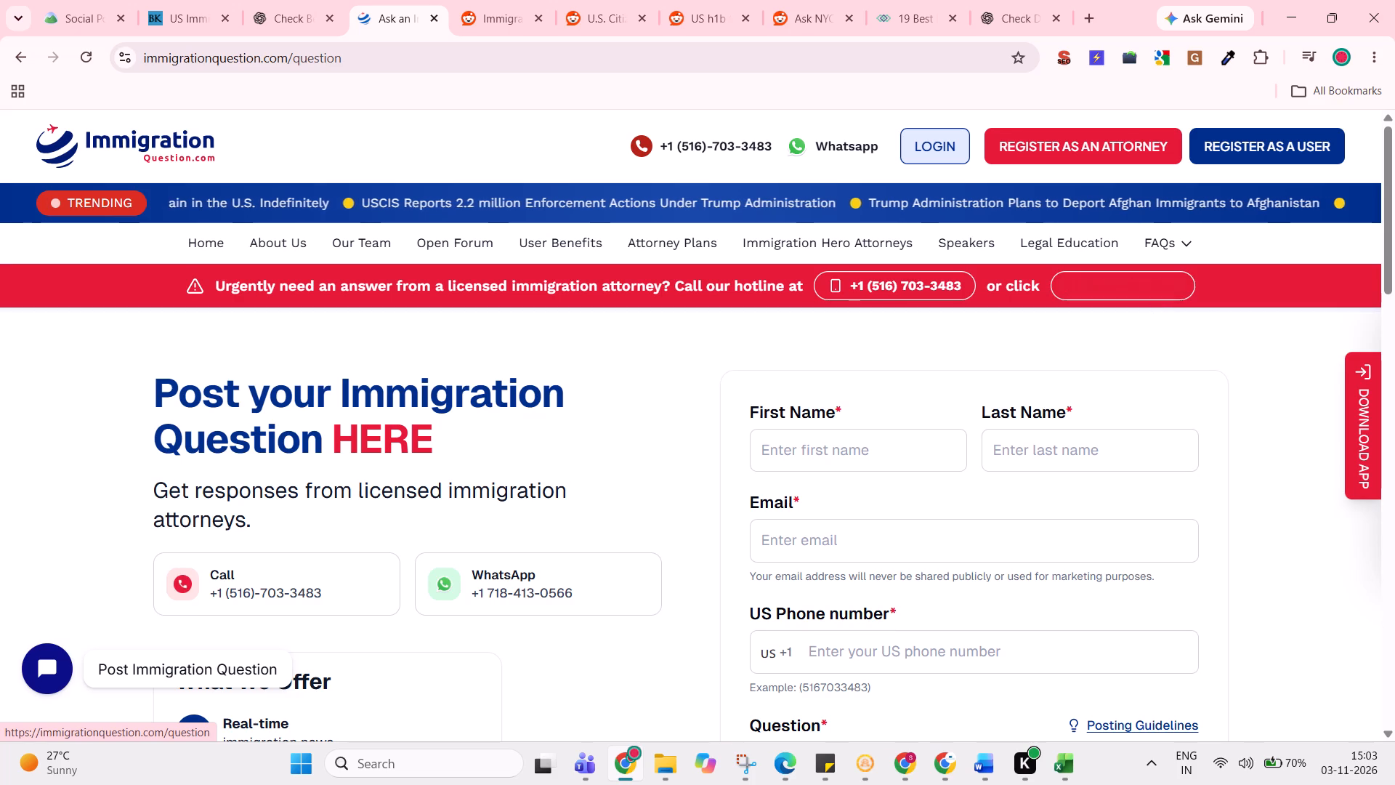
{"action": "scroll", "coordinate": [1078, 459], "scroll_direction": "down", "scroll_amount": 4}
{"action": "scroll", "coordinate": [1078, 459], "scroll_direction": "up", "scroll_amount": 3}
{"action": "scroll", "coordinate": [1078, 459], "scroll_direction": "down", "scroll_amount": 2}
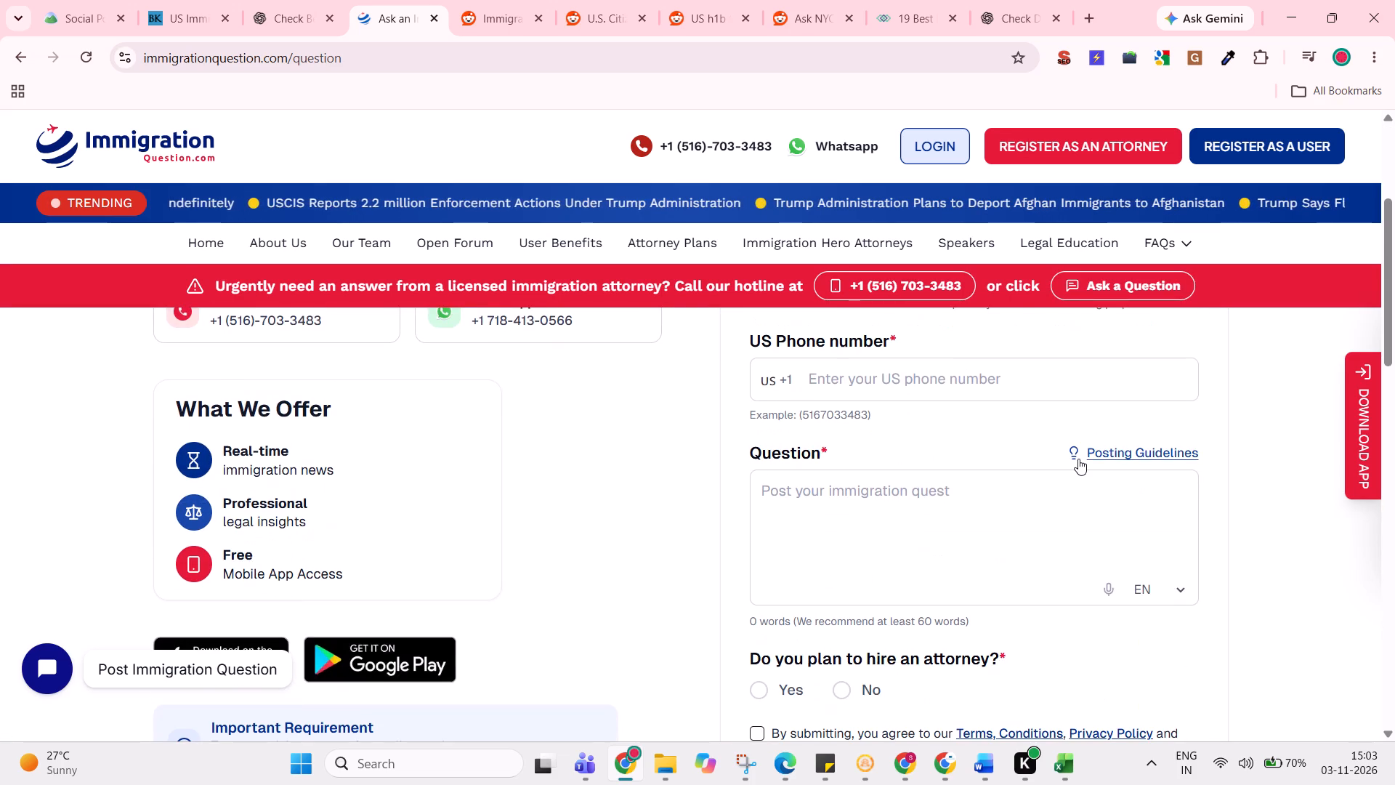
{"action": "scroll", "coordinate": [1078, 459], "scroll_direction": "down", "scroll_amount": 1}
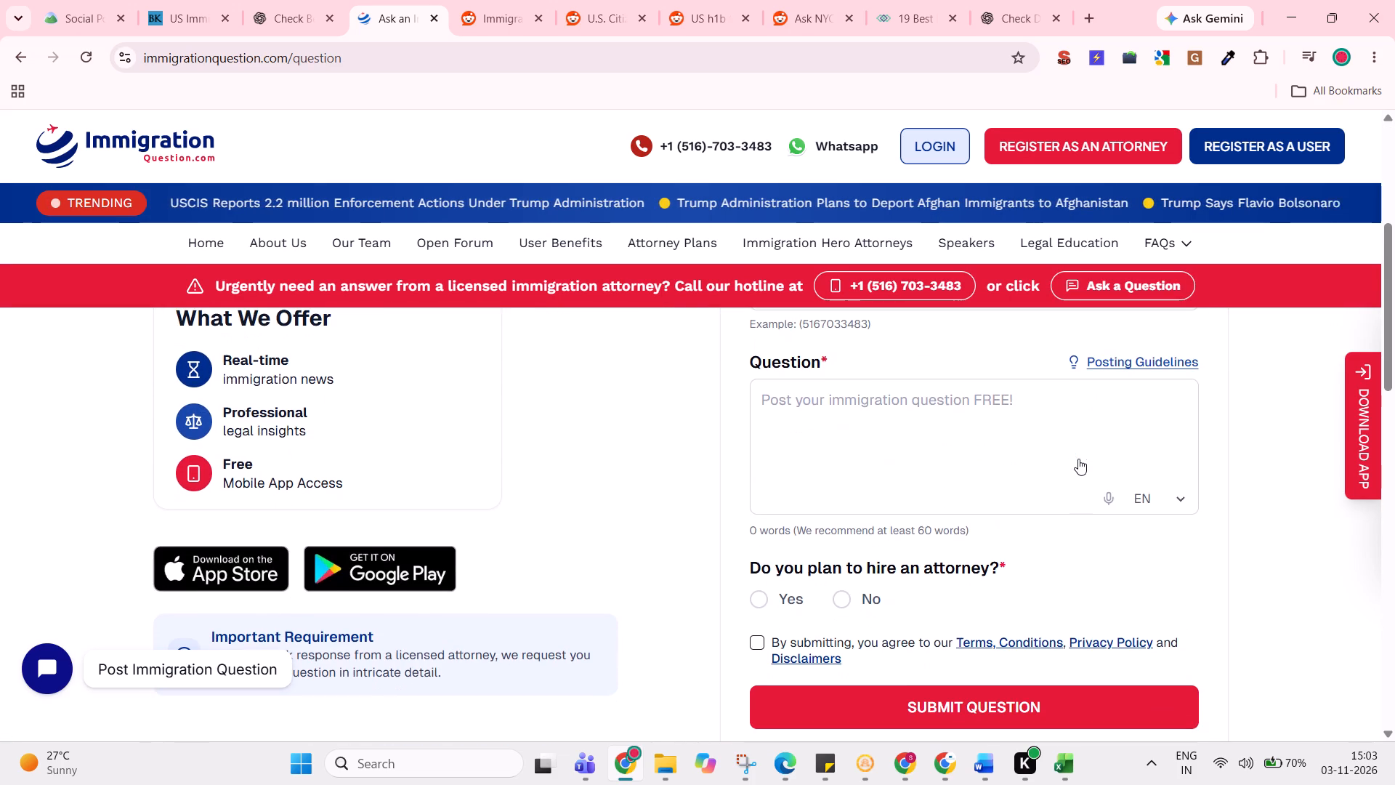
{"action": "scroll", "coordinate": [1078, 459], "scroll_direction": "down", "scroll_amount": 4}
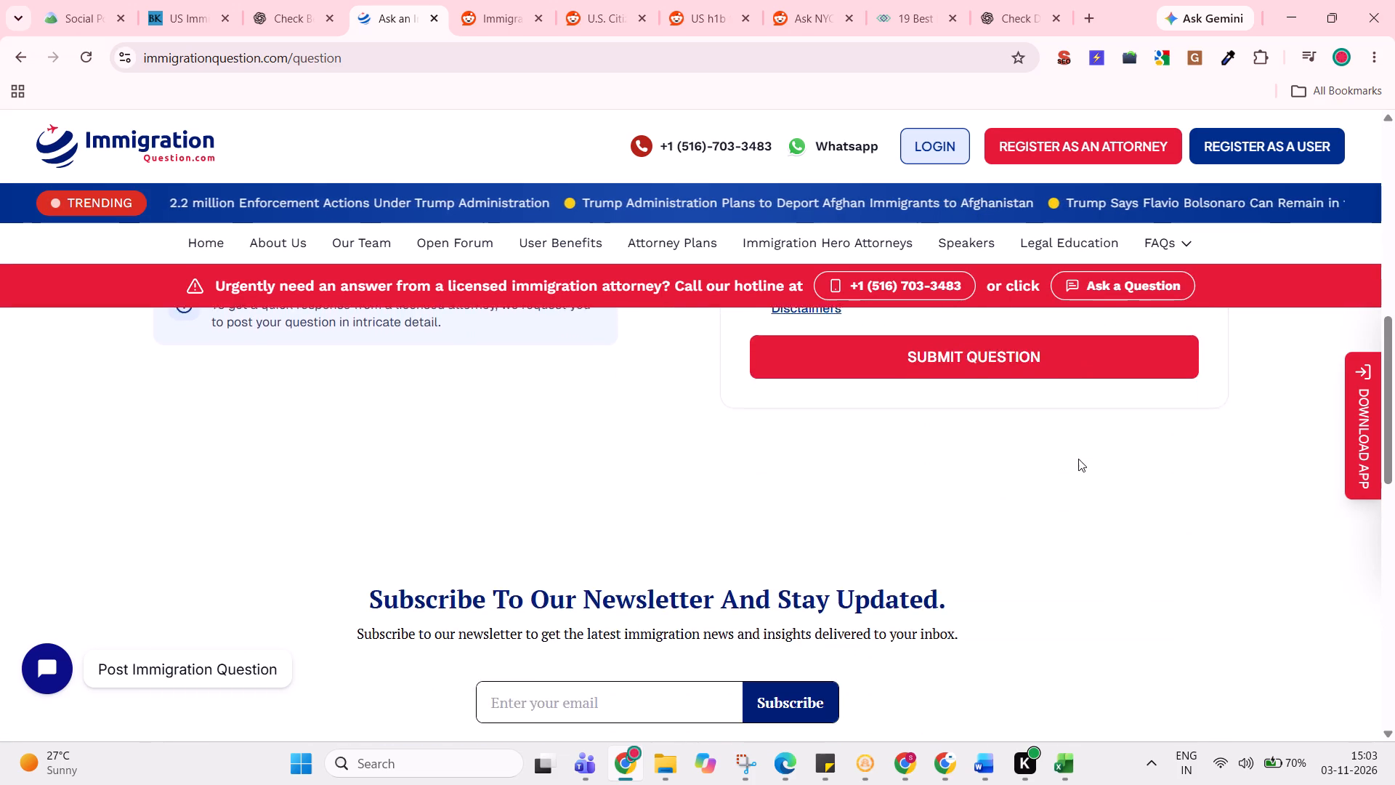
{"action": "scroll", "coordinate": [1078, 459], "scroll_direction": "up", "scroll_amount": 6}
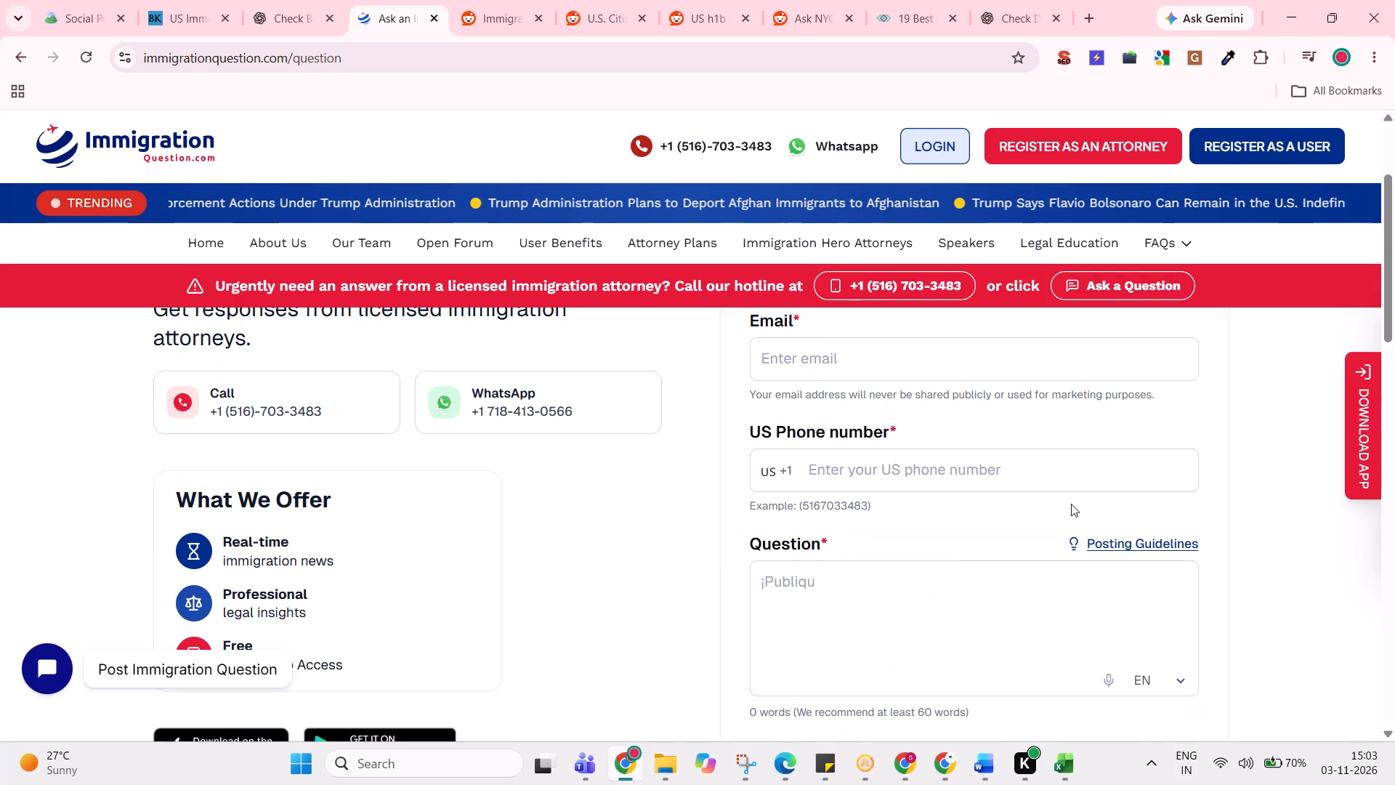
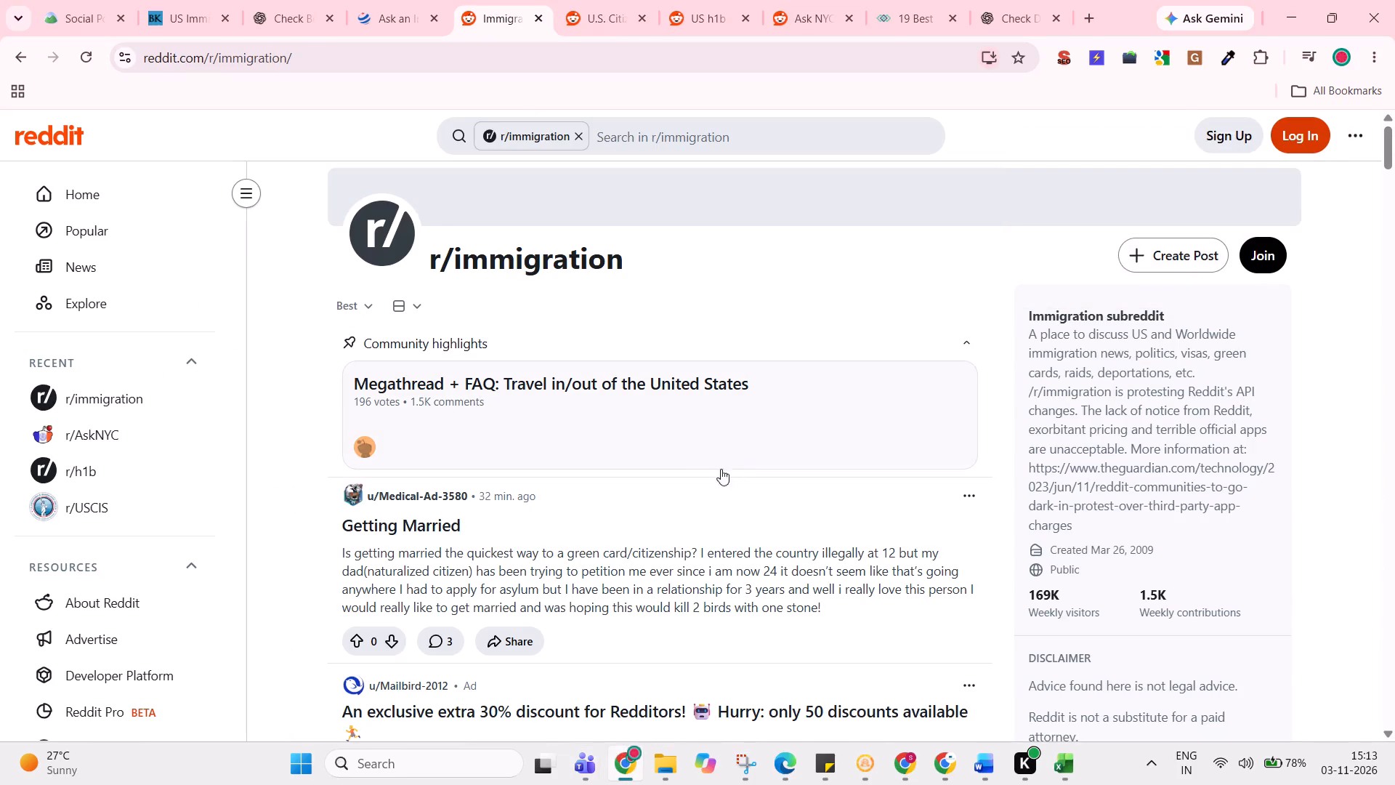
Look through the open Reddit community pages and close the Expertise.com Queens DUI lawyers page.
{"action": "scroll", "coordinate": [665, 470], "scroll_direction": "down", "scroll_amount": 5}
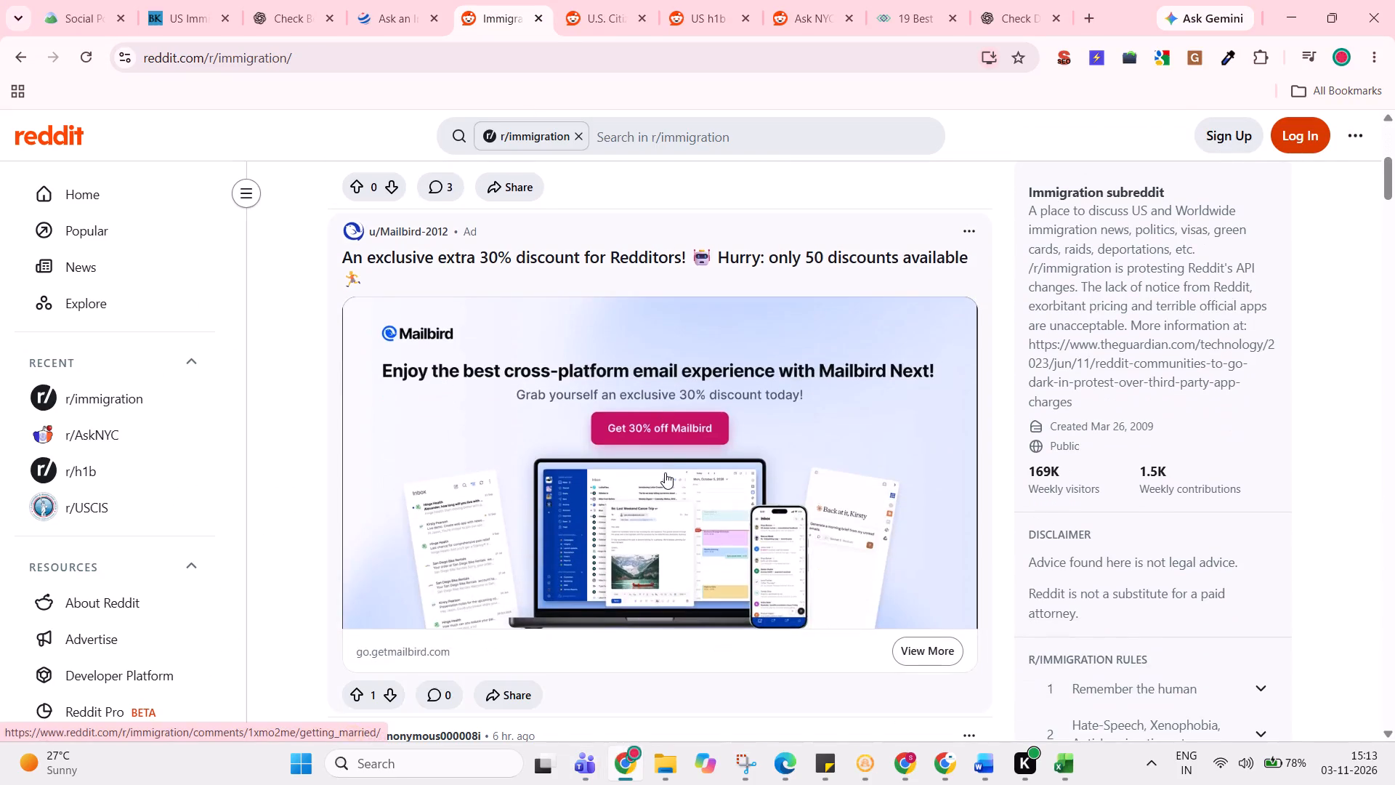
{"action": "left_click", "coordinate": [629, 0]}
{"action": "left_click", "coordinate": [707, 0]}
{"action": "left_click", "coordinate": [820, 0]}
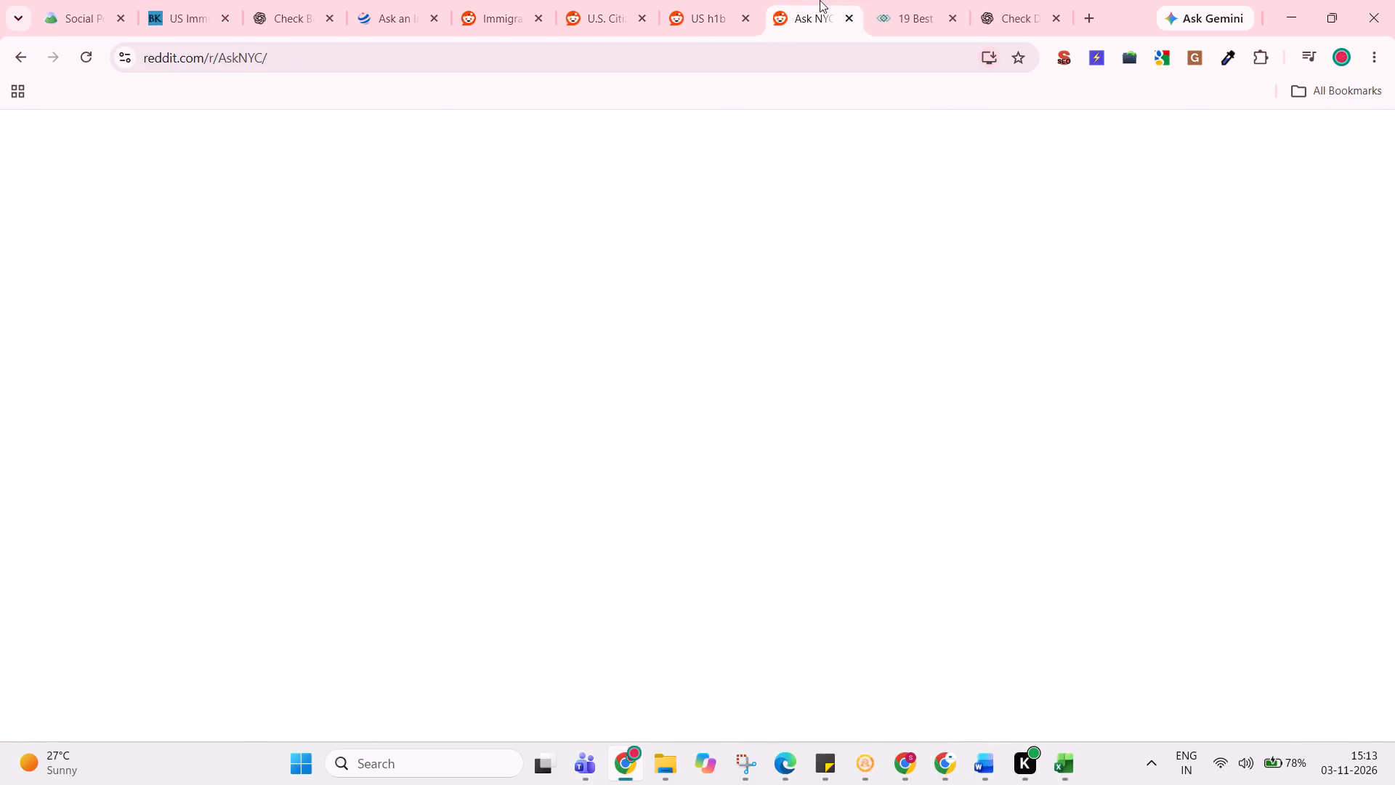
{"action": "left_click", "coordinate": [945, 0]}
{"action": "scroll", "coordinate": [973, 520], "scroll_direction": "down", "scroll_amount": 7}
{"action": "scroll", "coordinate": [973, 520], "scroll_direction": "up", "scroll_amount": 6}
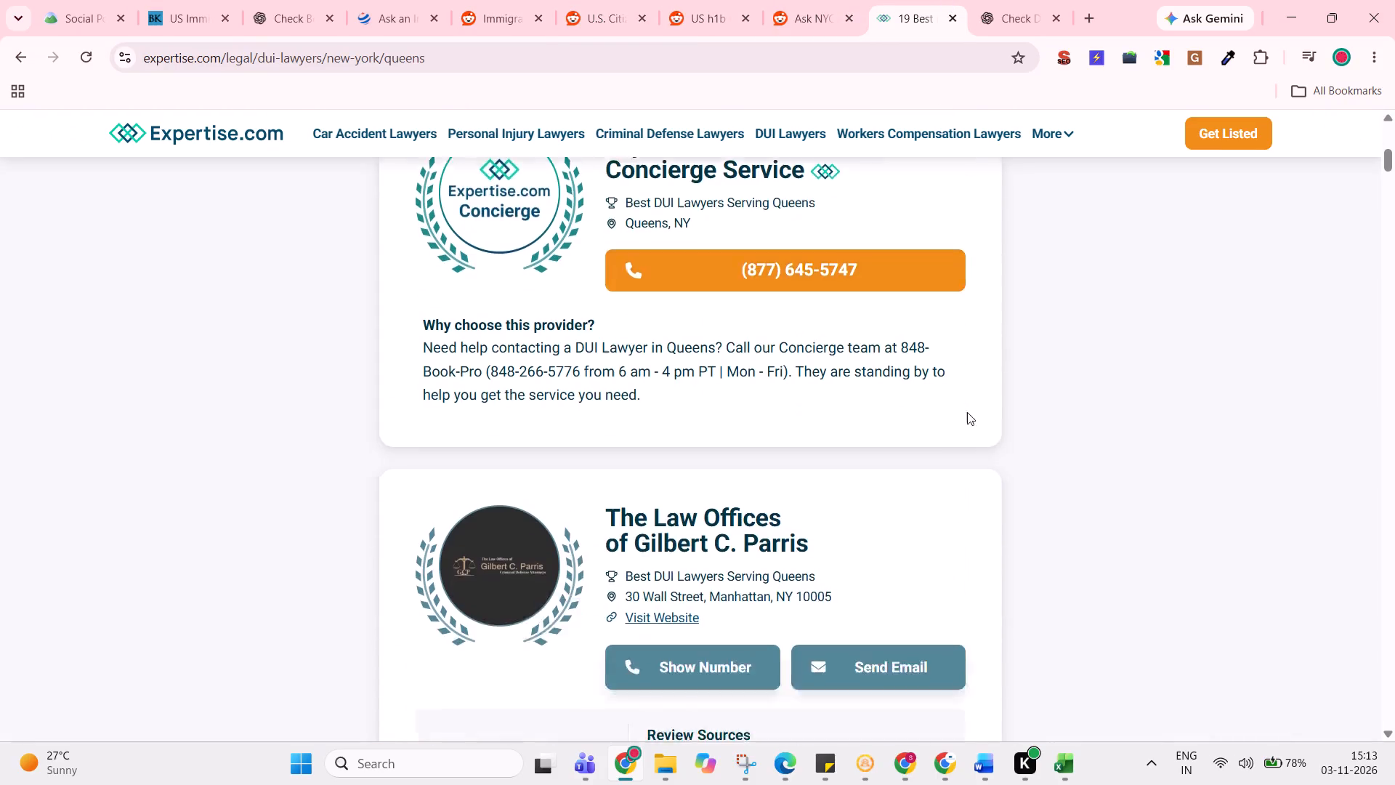
{"action": "left_click", "coordinate": [950, 17]}
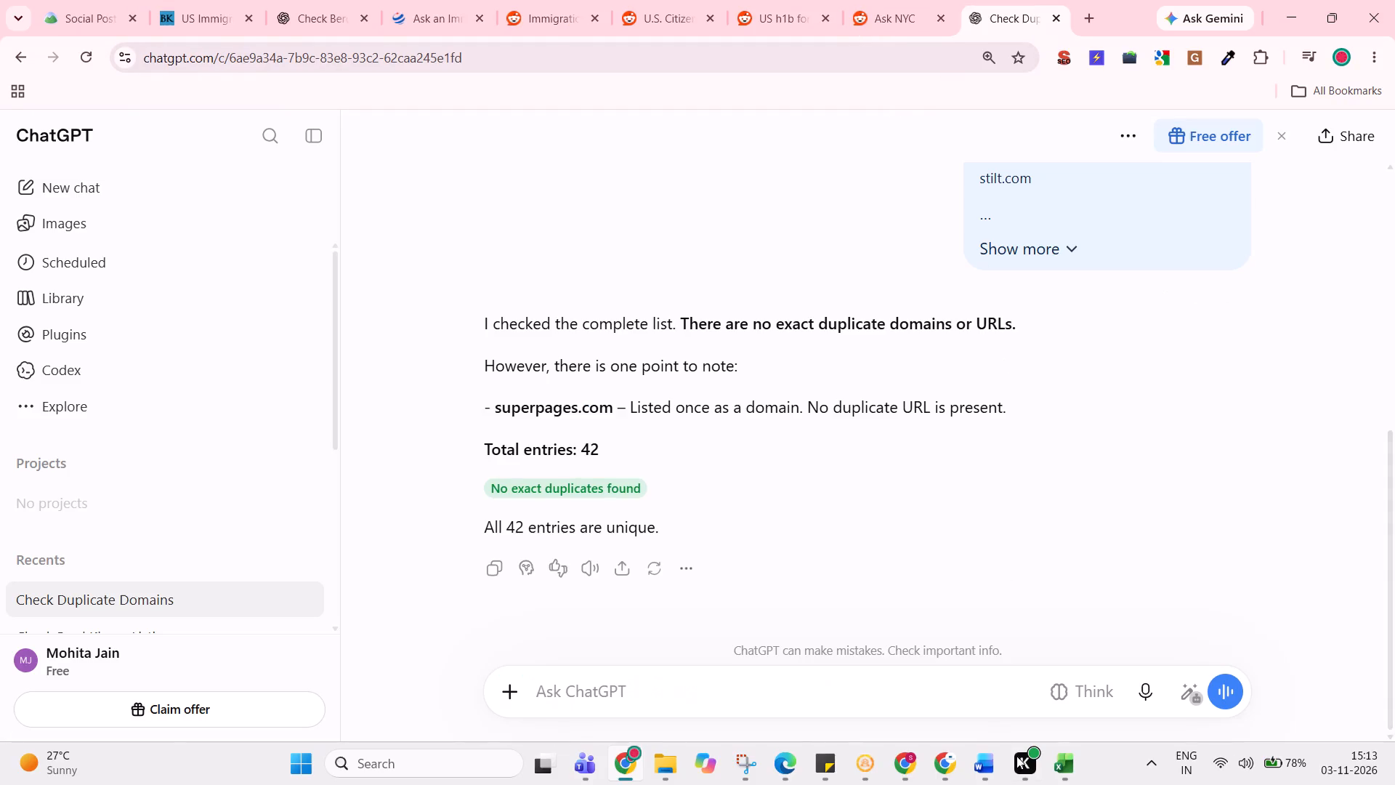
{"action": "left_click", "coordinate": [1063, 771]}
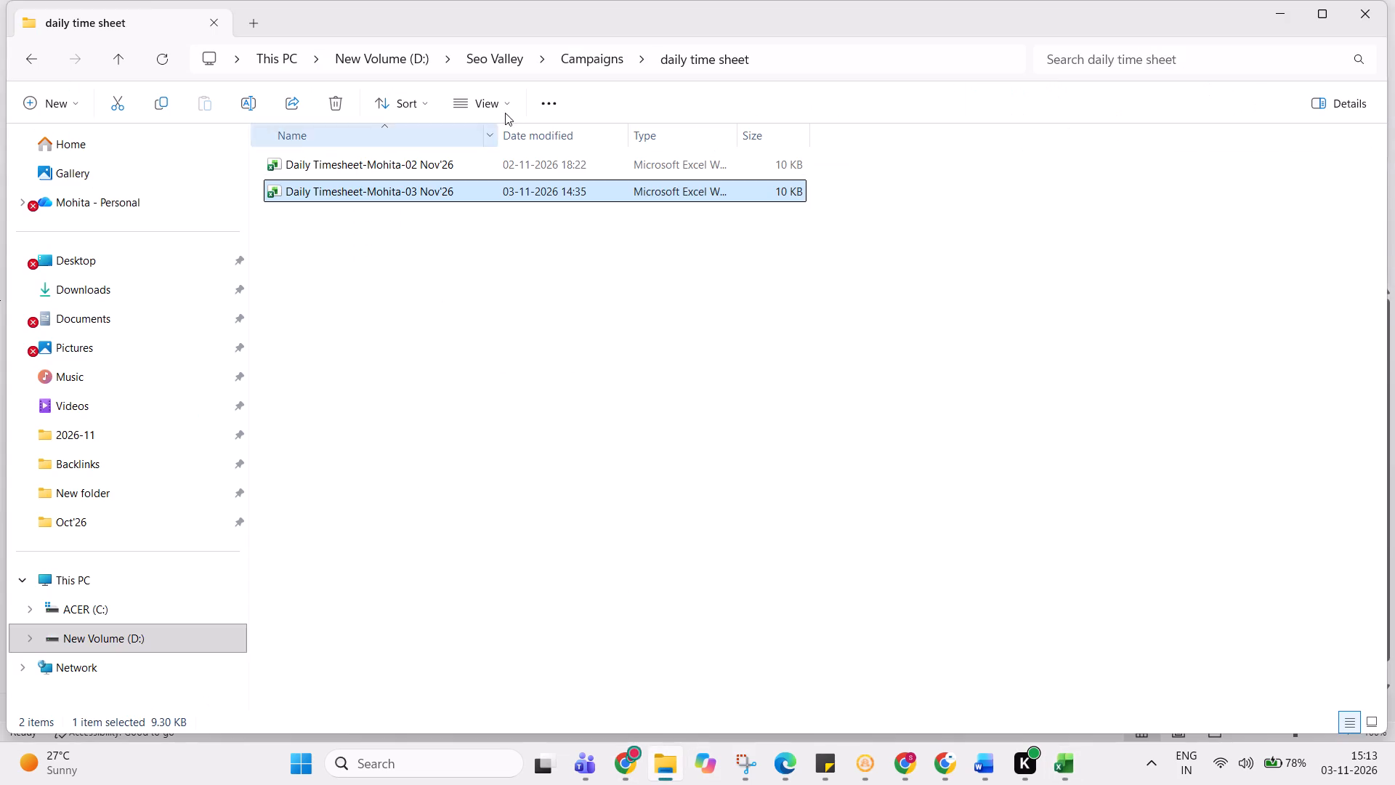
{"action": "left_click", "coordinate": [588, 68]}
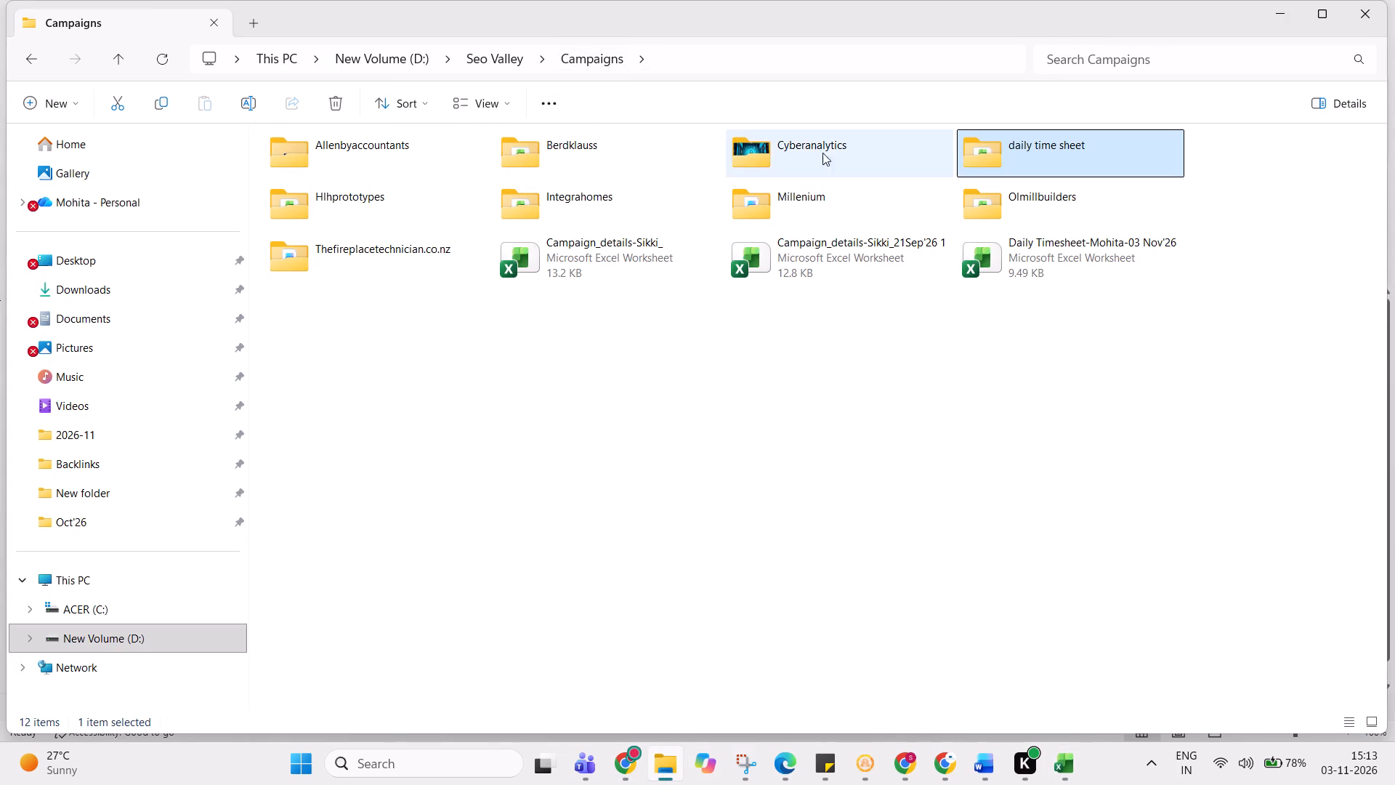
{"action": "double_click", "coordinate": [586, 152]}
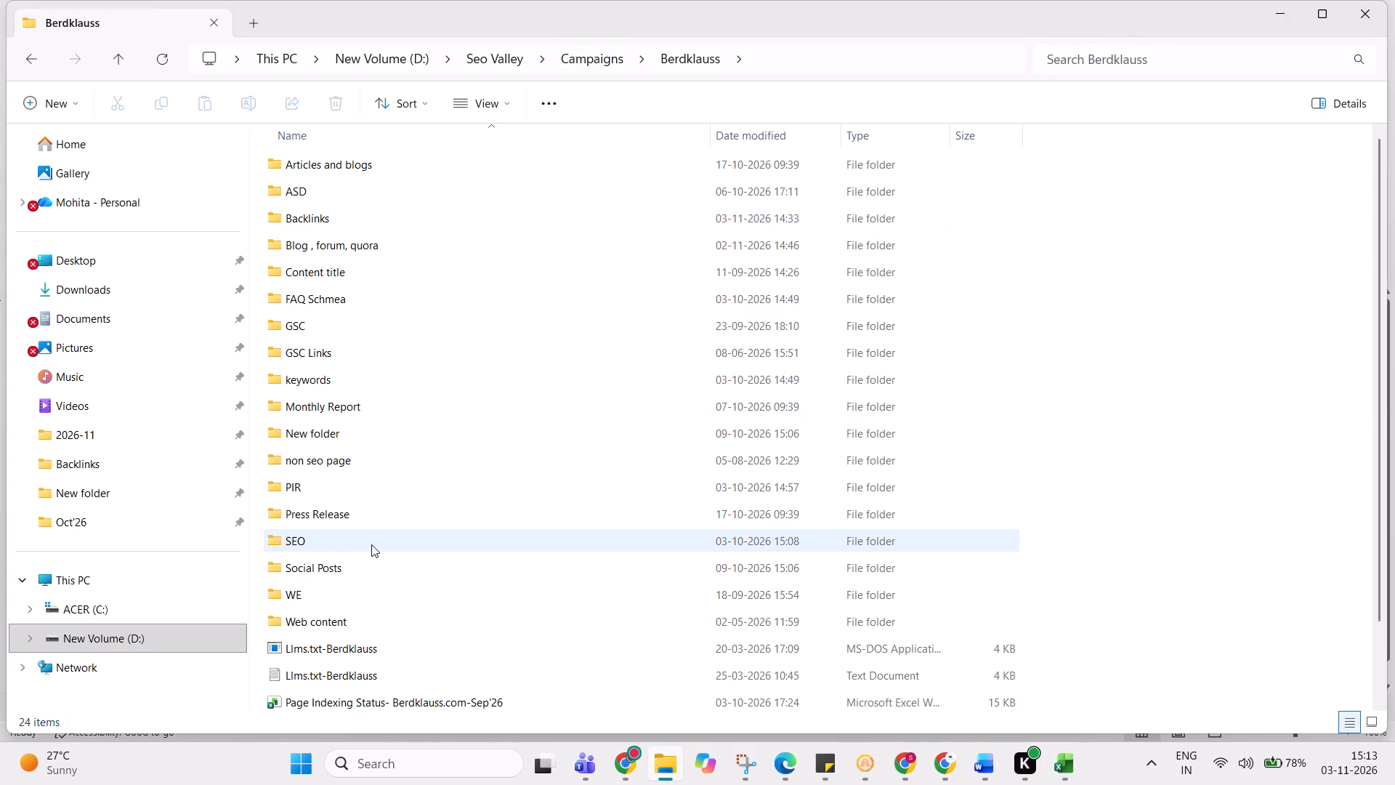
{"action": "scroll", "coordinate": [363, 610], "scroll_direction": "down", "scroll_amount": 3}
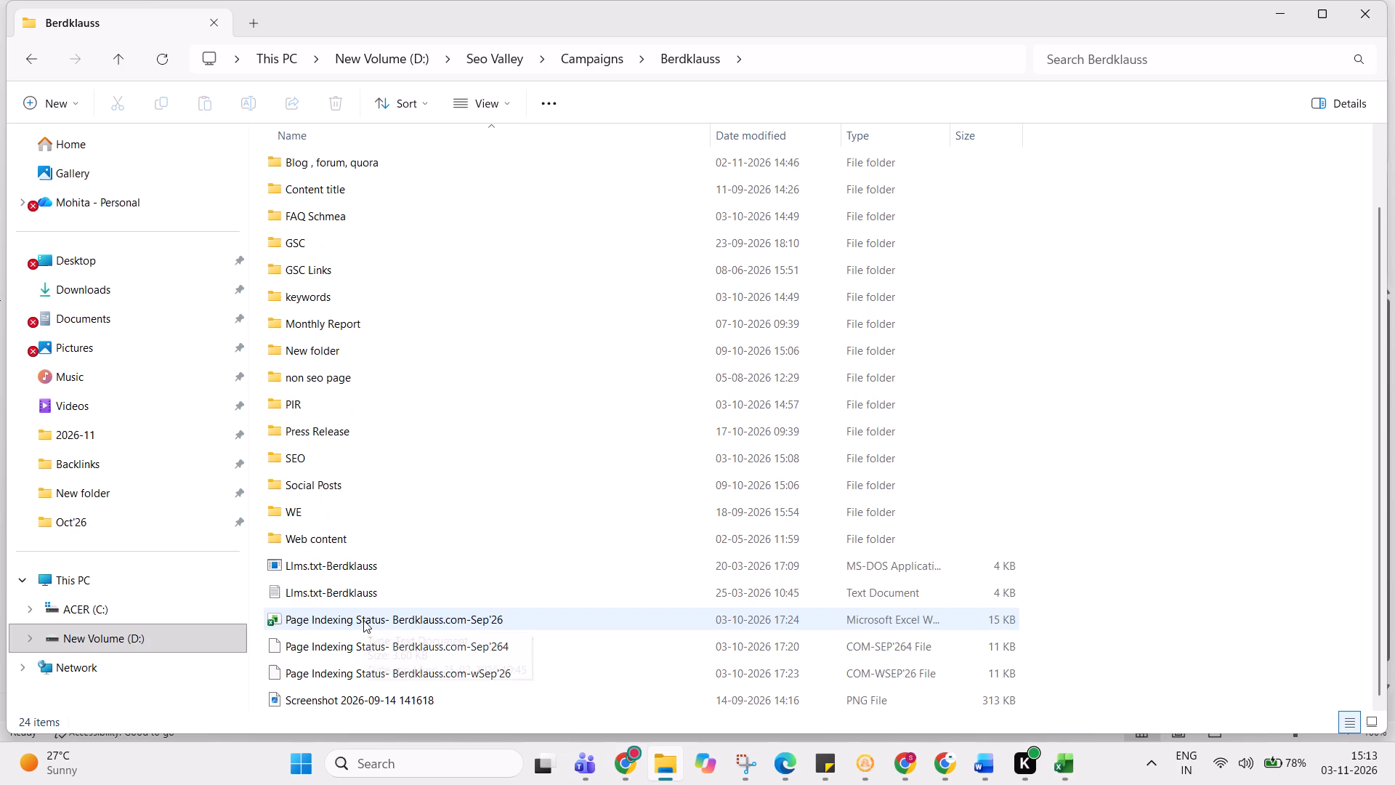
{"action": "scroll", "coordinate": [364, 618], "scroll_direction": "up", "scroll_amount": 4}
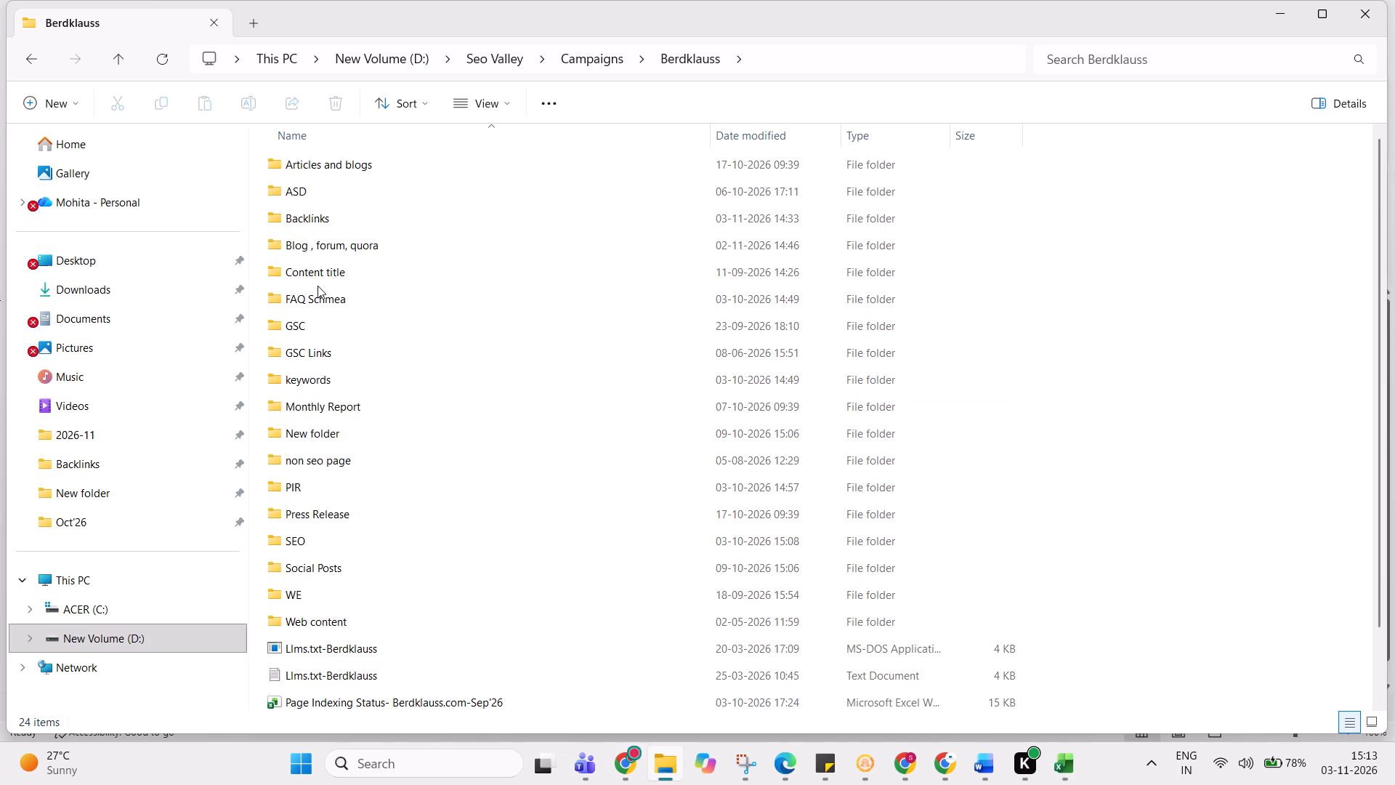
{"action": "double_click", "coordinate": [330, 222]}
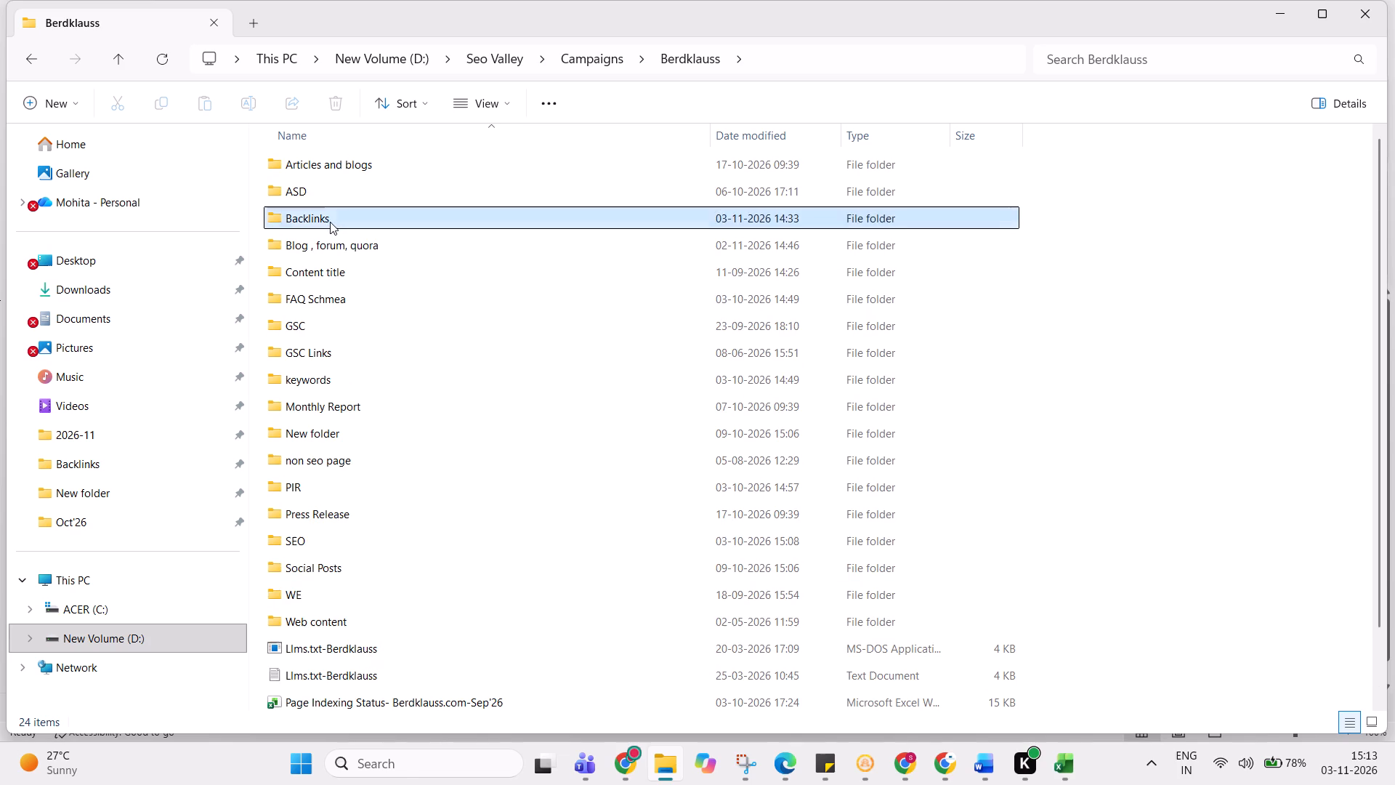
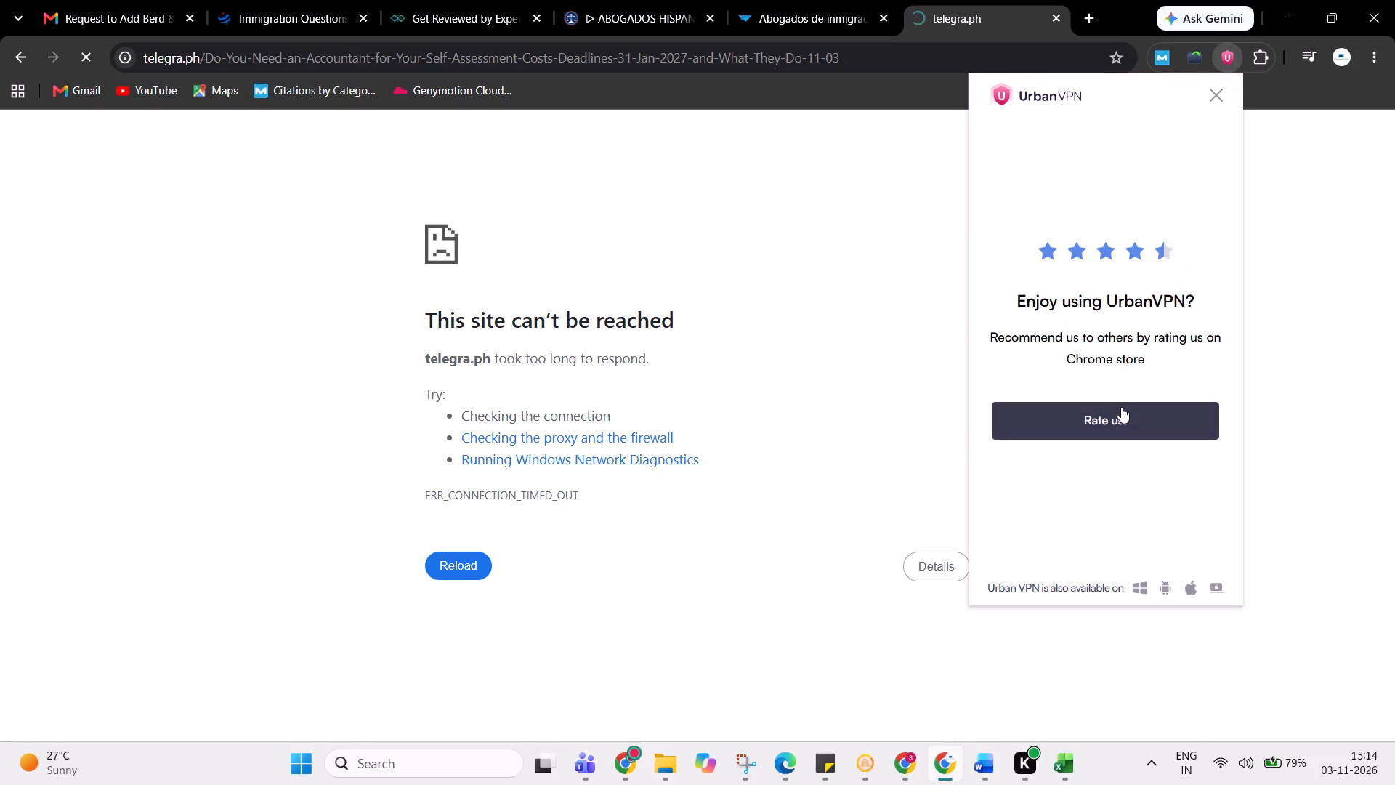
Connect UrbanVPN to the United Kingdom and reload the telegra.ph article on Self Assessment accountants.
{"action": "left_click", "coordinate": [1123, 432]}
{"action": "left_click", "coordinate": [854, 0]}
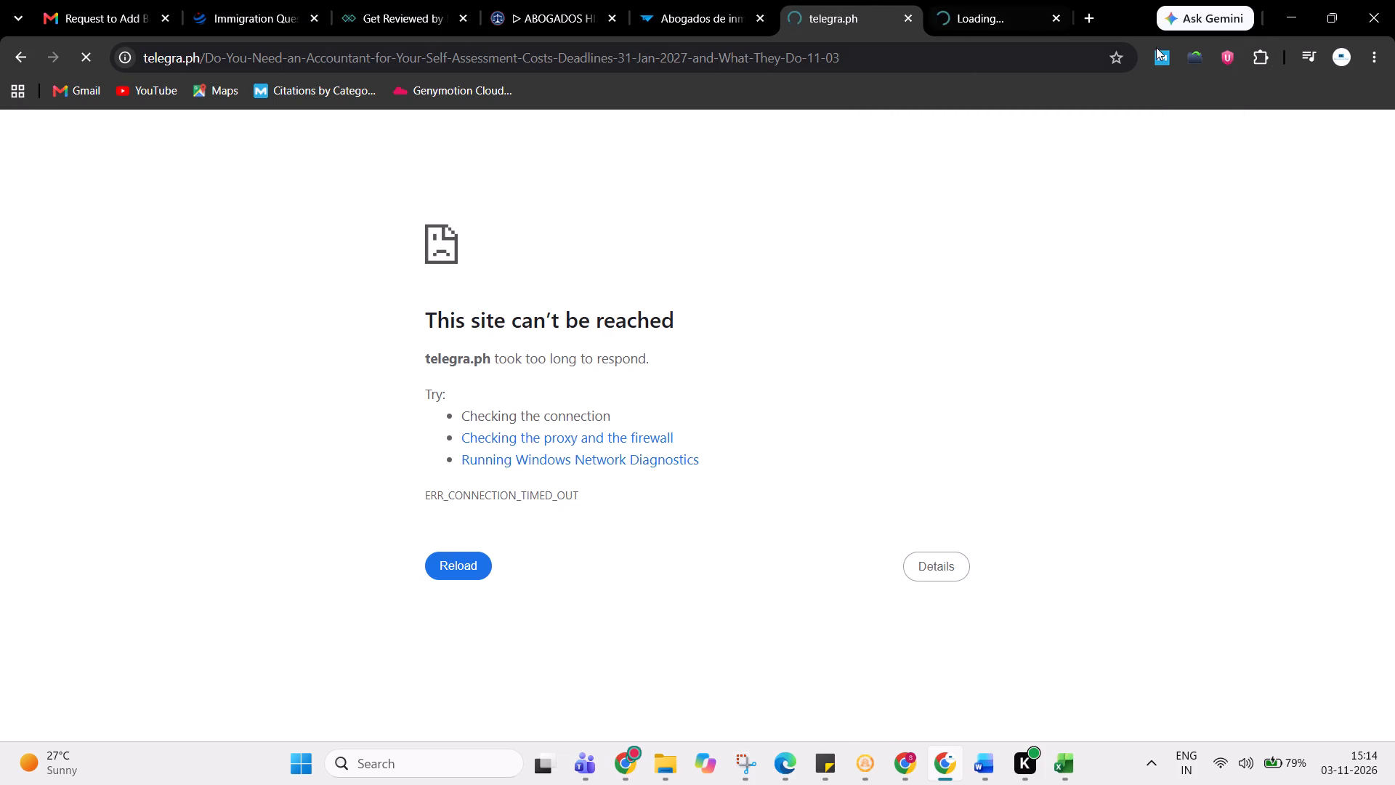
{"action": "left_click", "coordinate": [1226, 59]}
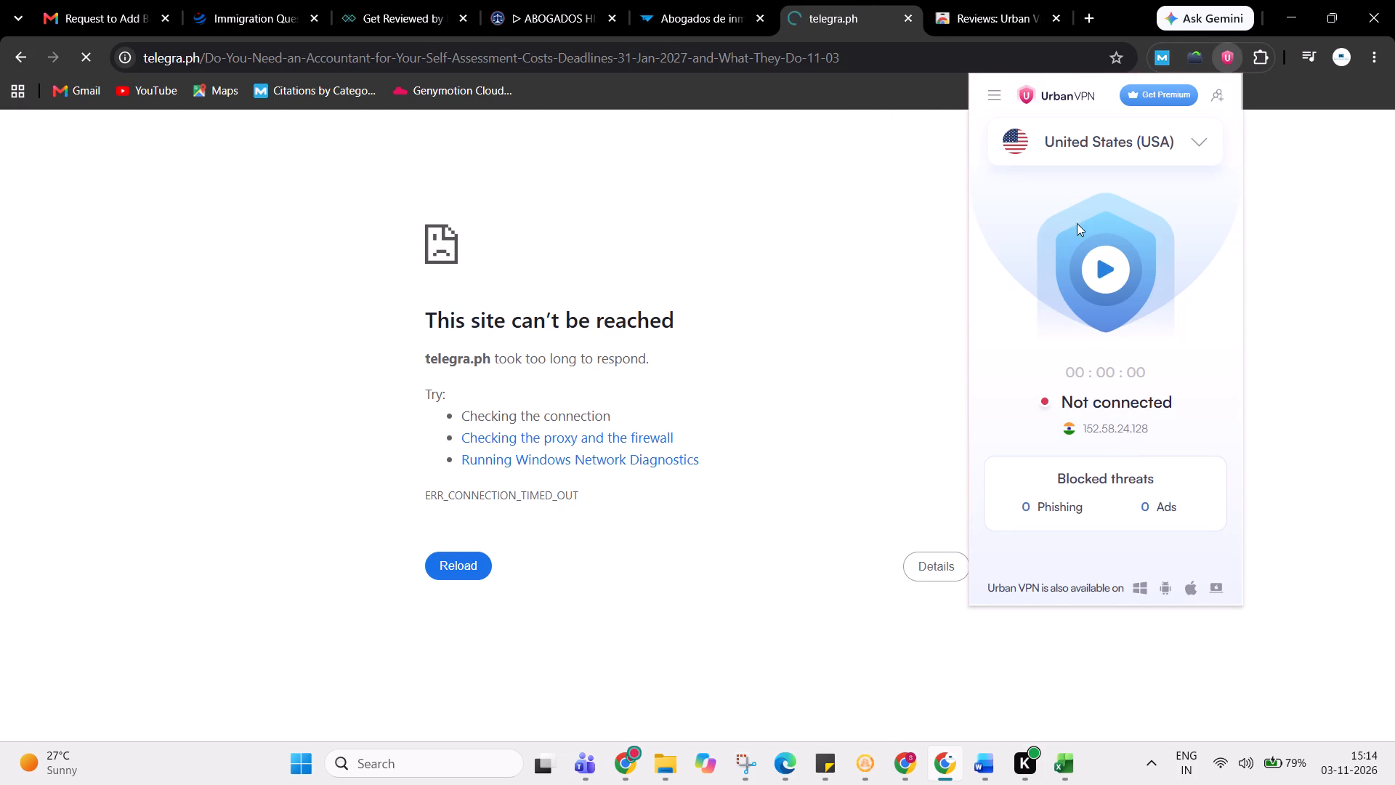
{"action": "left_click", "coordinate": [1077, 150]}
{"action": "left_click", "coordinate": [1091, 315]}
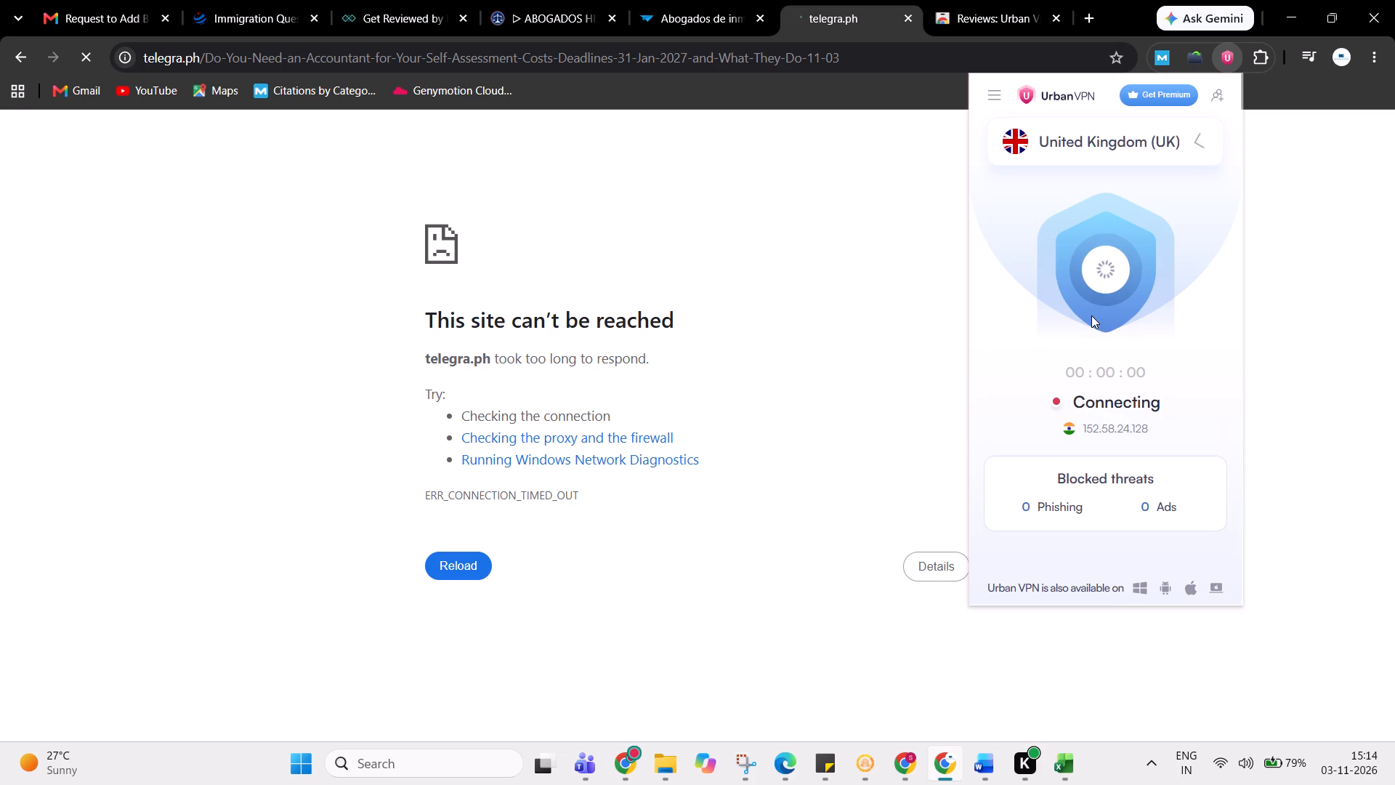
{"action": "left_click", "coordinate": [1303, 355]}
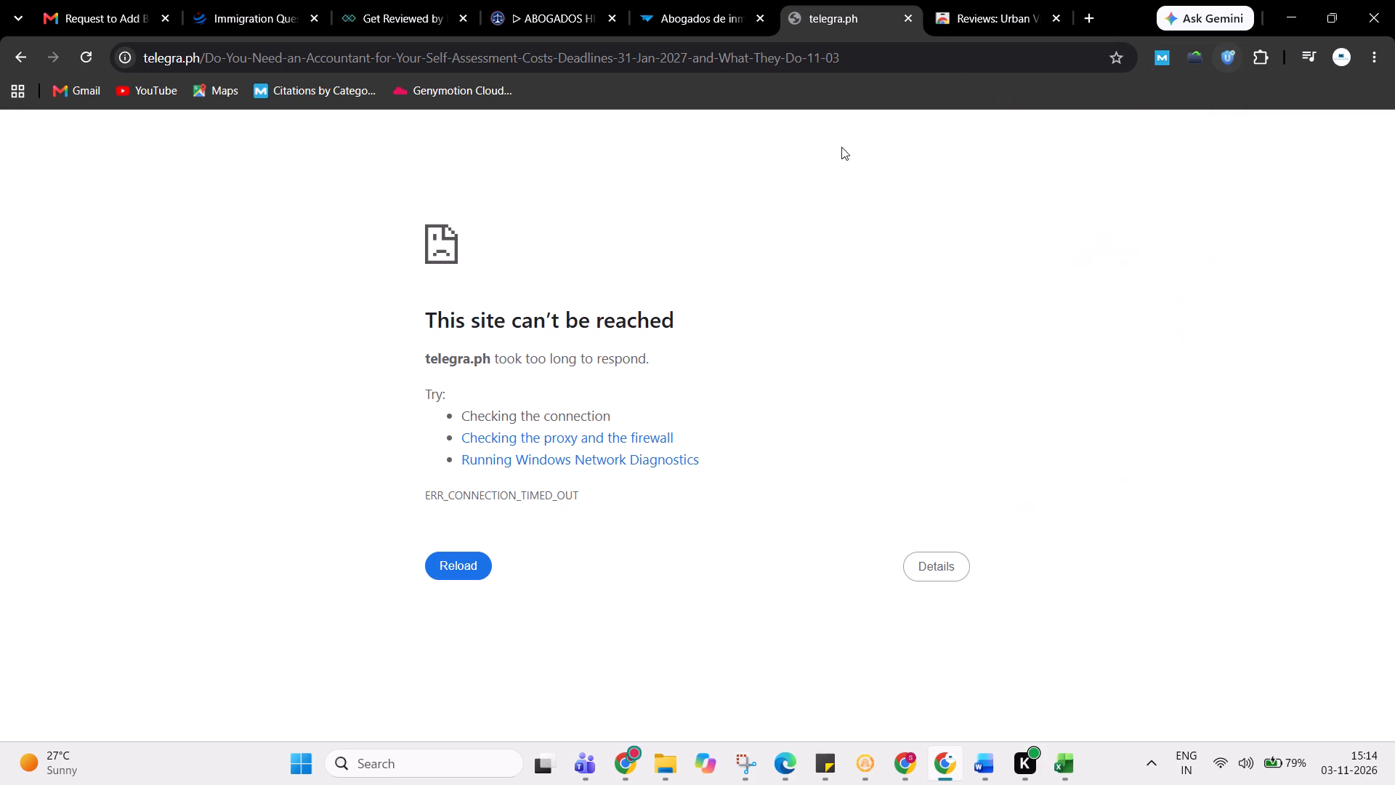
{"action": "left_click", "coordinate": [759, 60]}
{"action": "key", "text": "Return"}
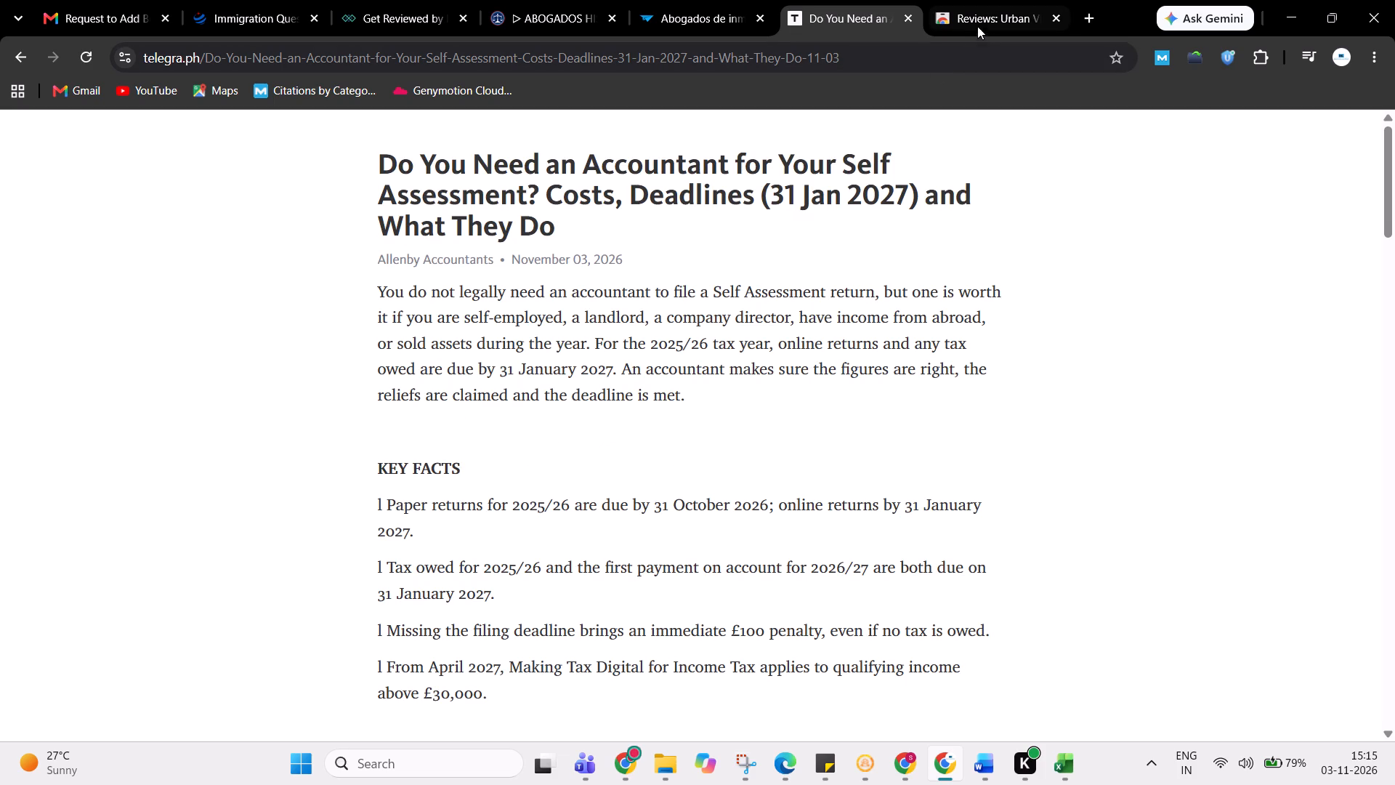
Close the telegra.ph article and the Urban VPN Proxy reviews page.
{"action": "left_click", "coordinate": [906, 19]}
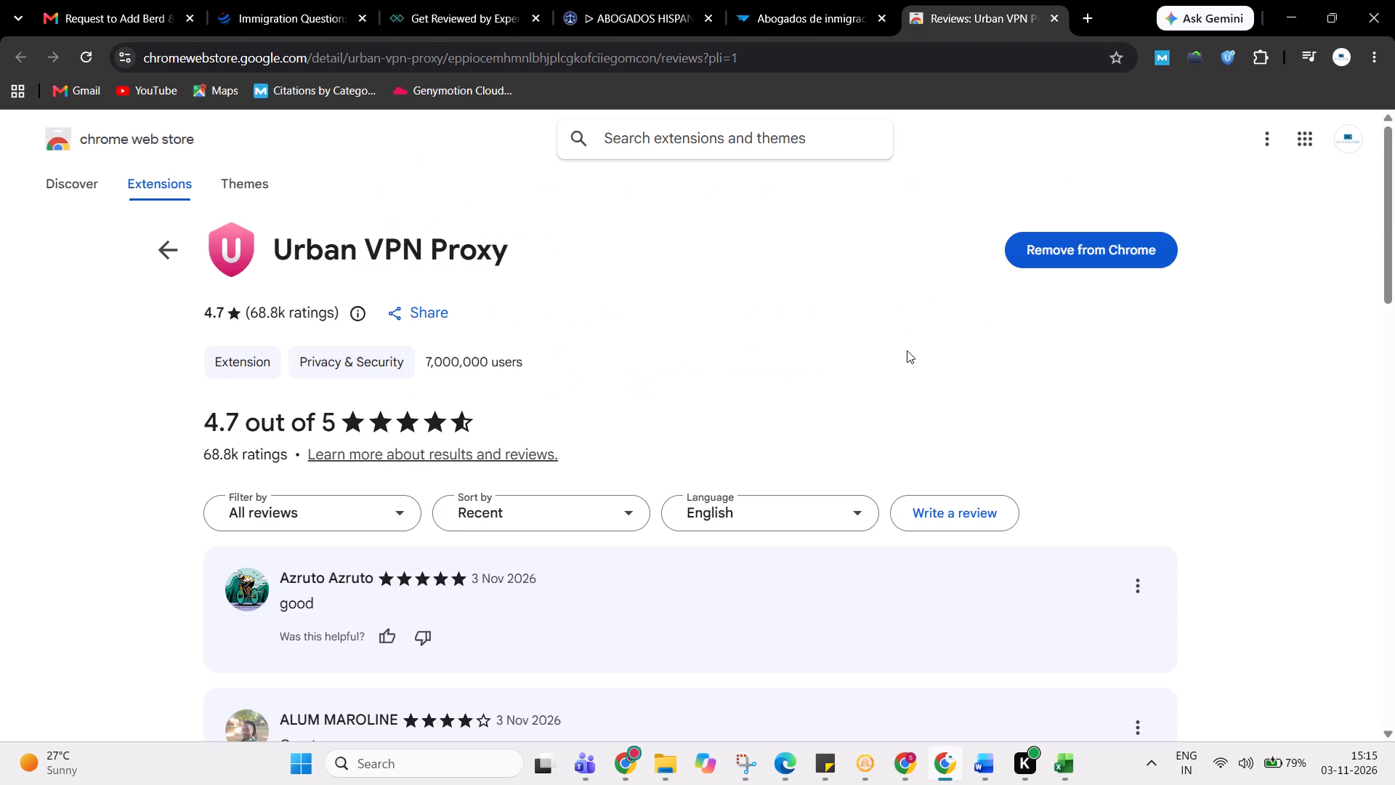
{"action": "scroll", "coordinate": [907, 350], "scroll_direction": "down", "scroll_amount": 1}
{"action": "left_click", "coordinate": [1049, 17]}
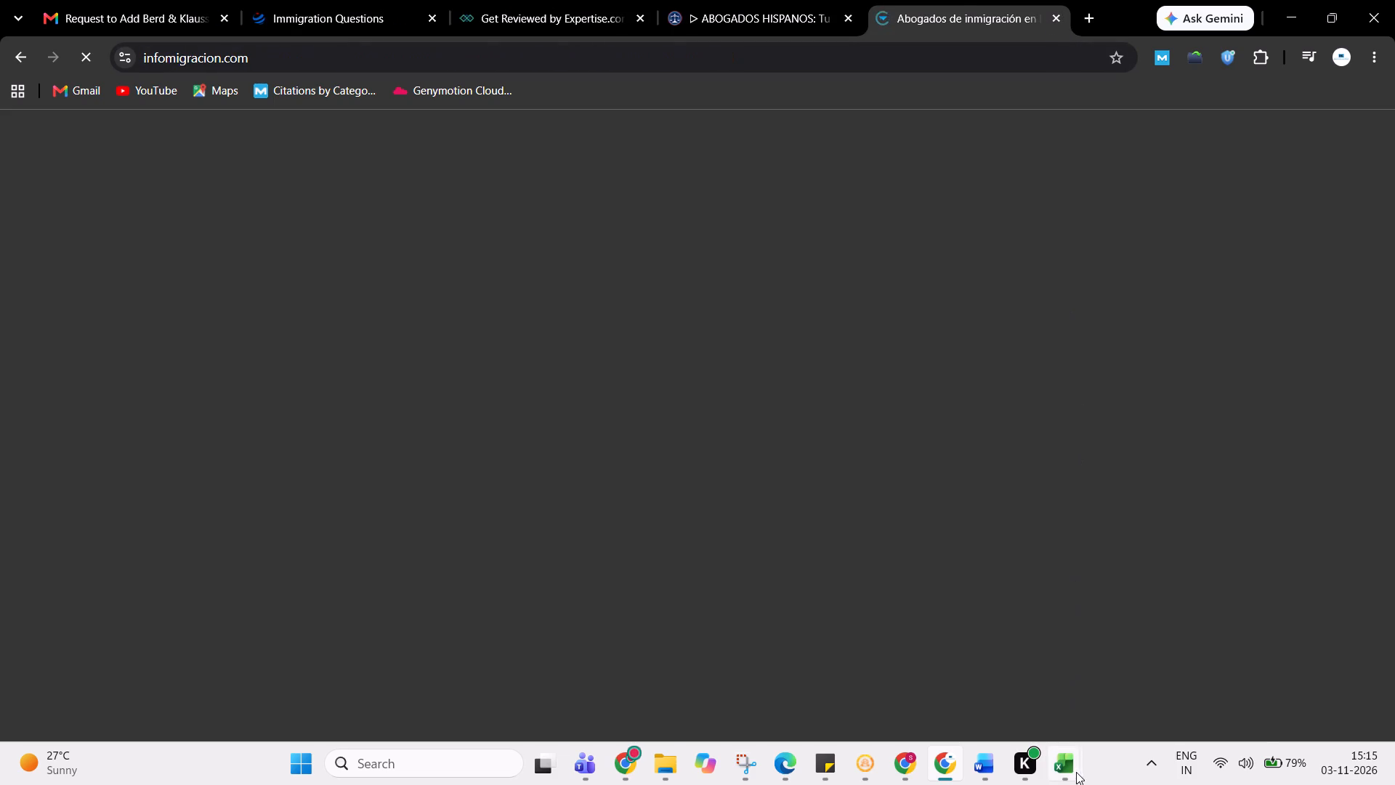
Switch to the Daily Timesheet workbook in Excel, centre-align the S. No. cells A2 to A11, and save the file.
{"action": "left_click", "coordinate": [1075, 775]}
{"action": "left_click", "coordinate": [1125, 638]}
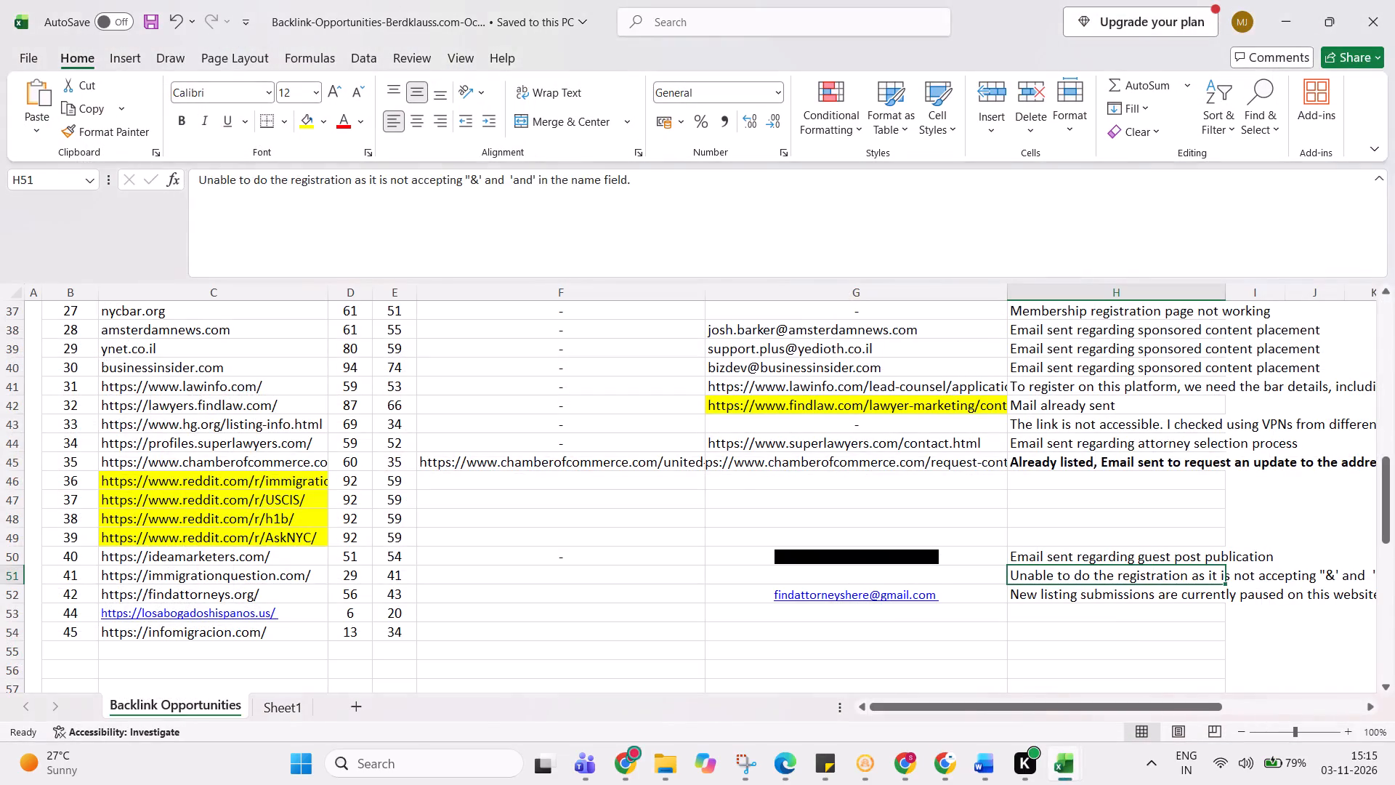
{"action": "left_click", "coordinate": [1051, 759]}
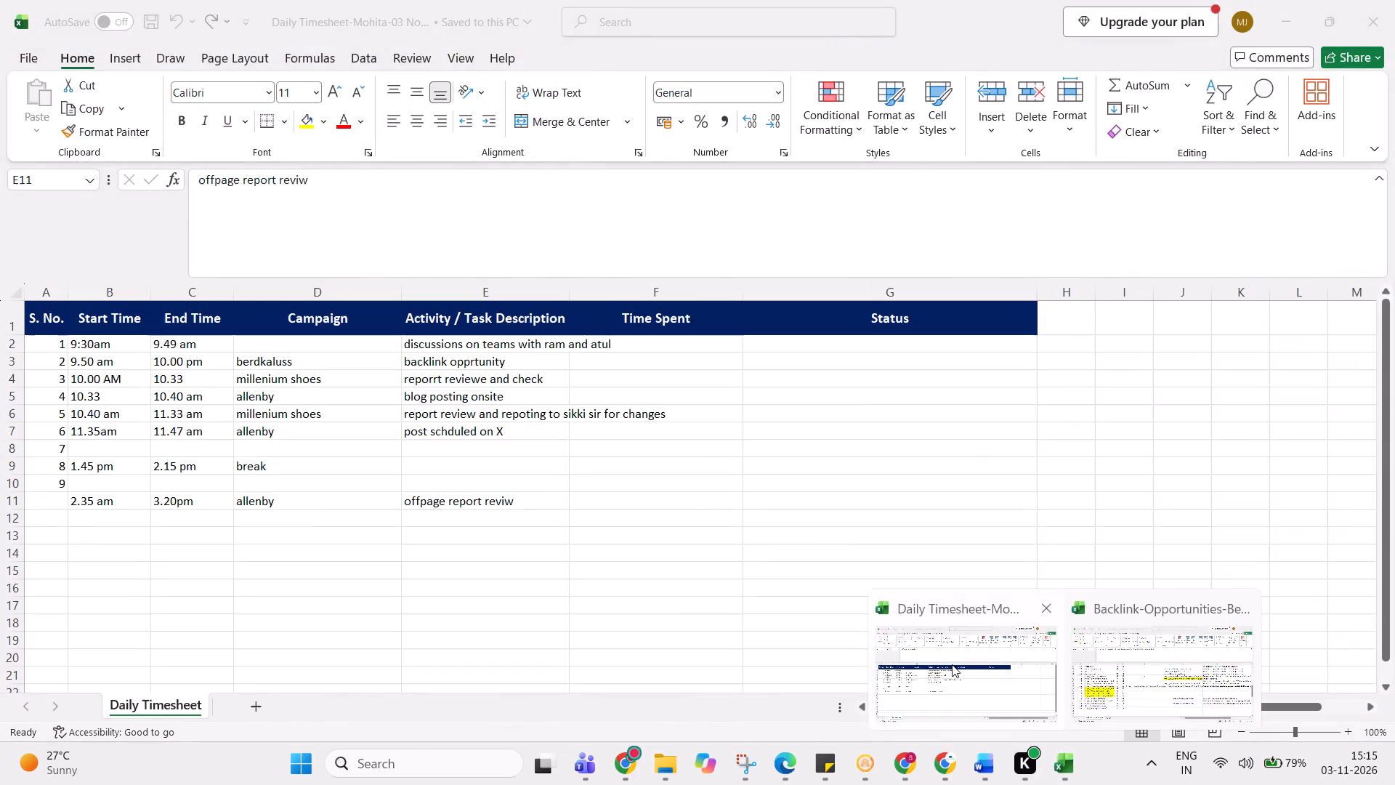
{"action": "left_click", "coordinate": [952, 664]}
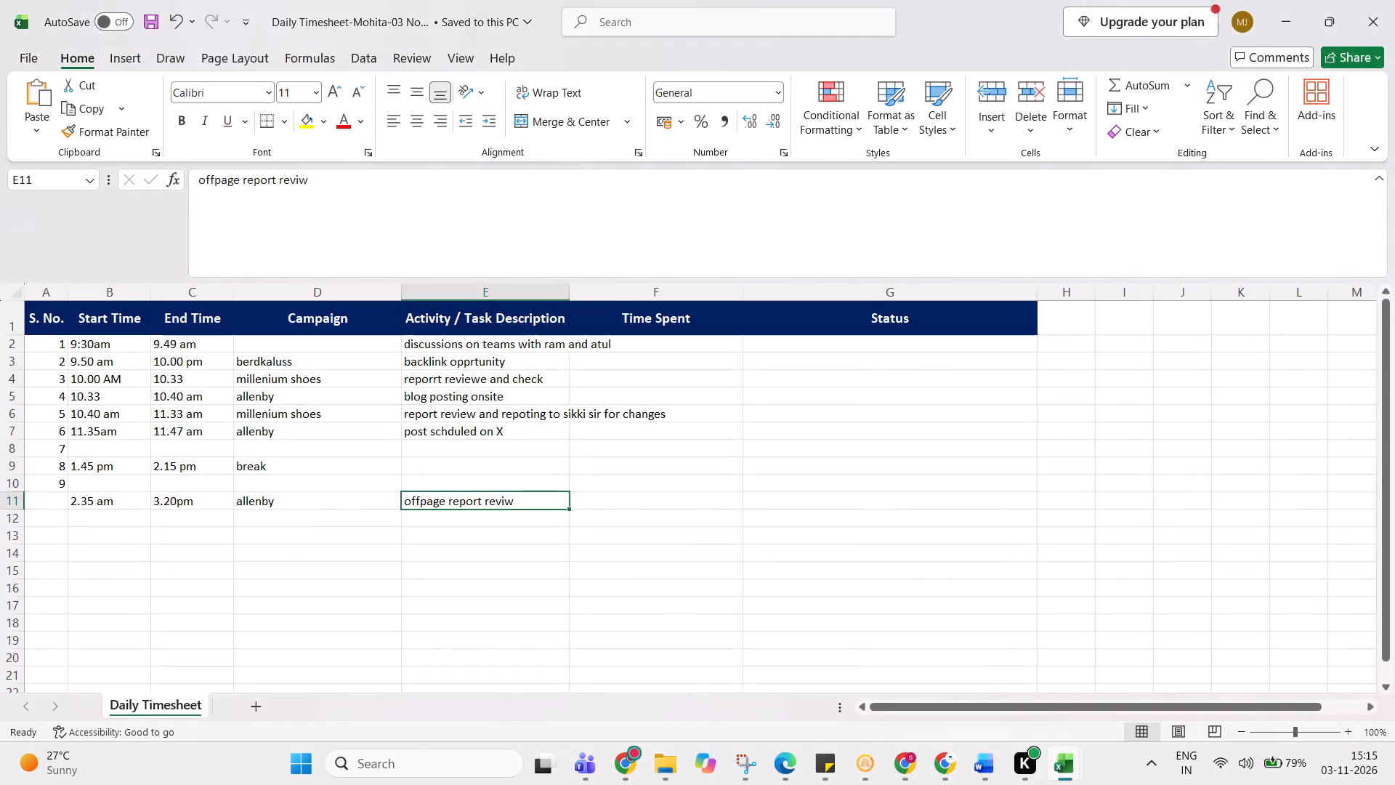
{"action": "left_click_drag", "start_coordinate": [35, 342], "coordinate": [49, 501]}
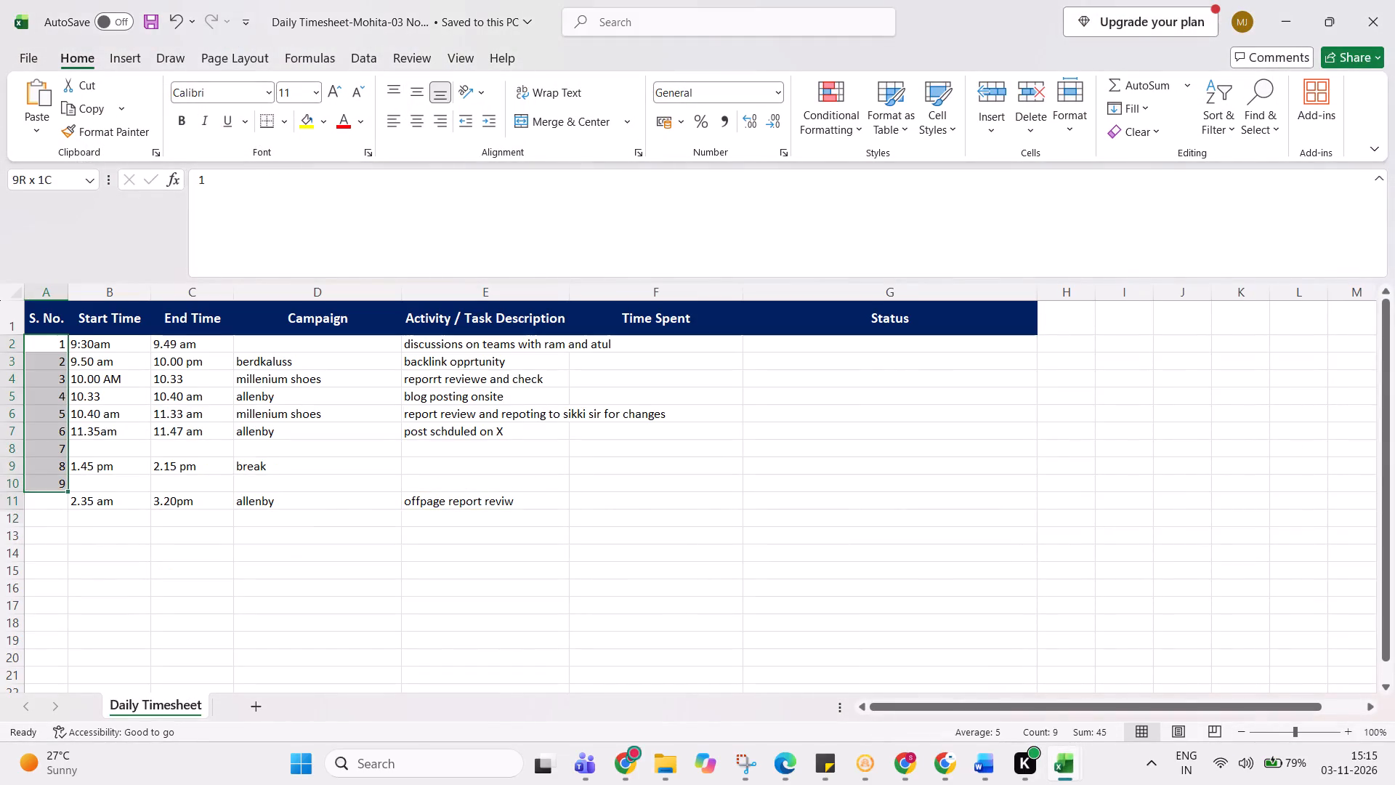
{"action": "left_click_drag", "start_coordinate": [49, 501], "coordinate": [53, 499]}
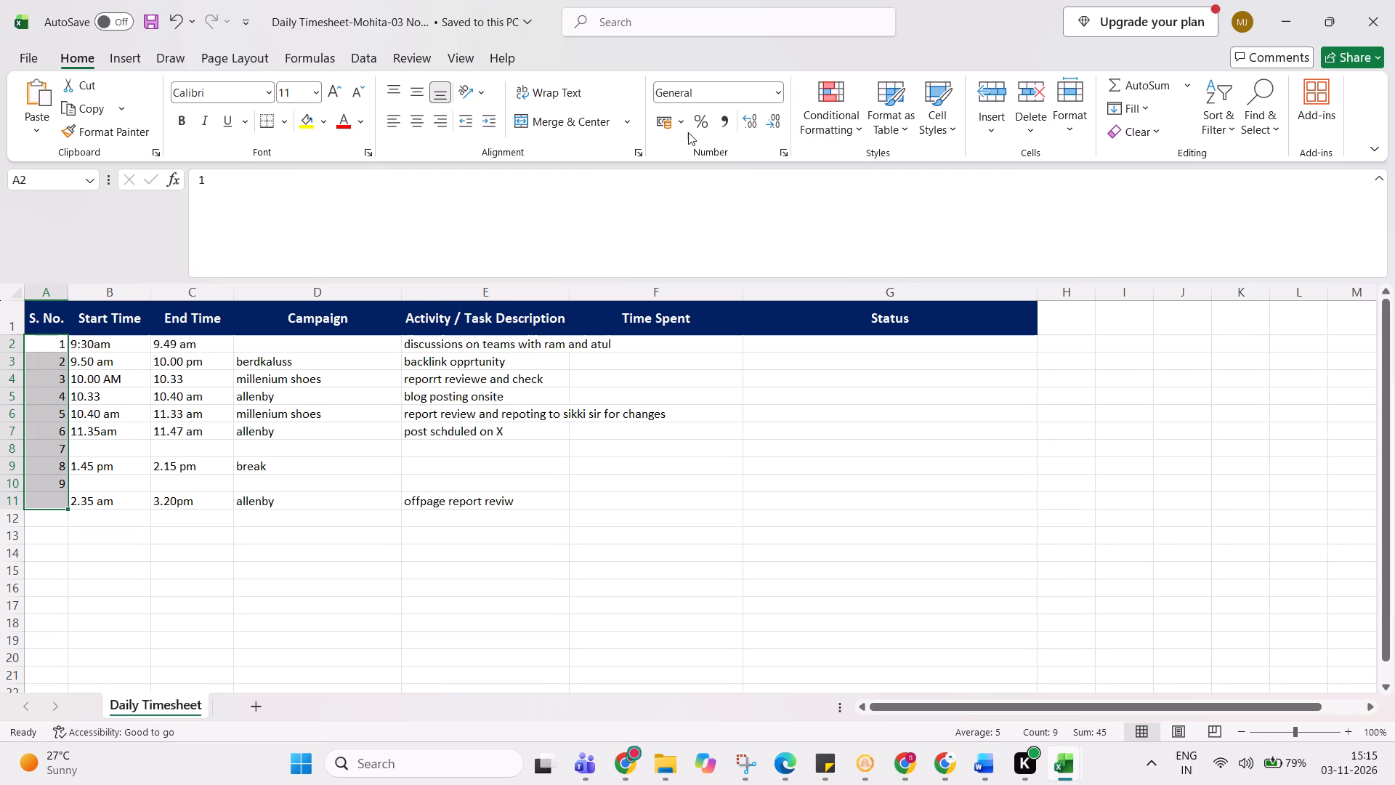
{"action": "left_click", "coordinate": [422, 125]}
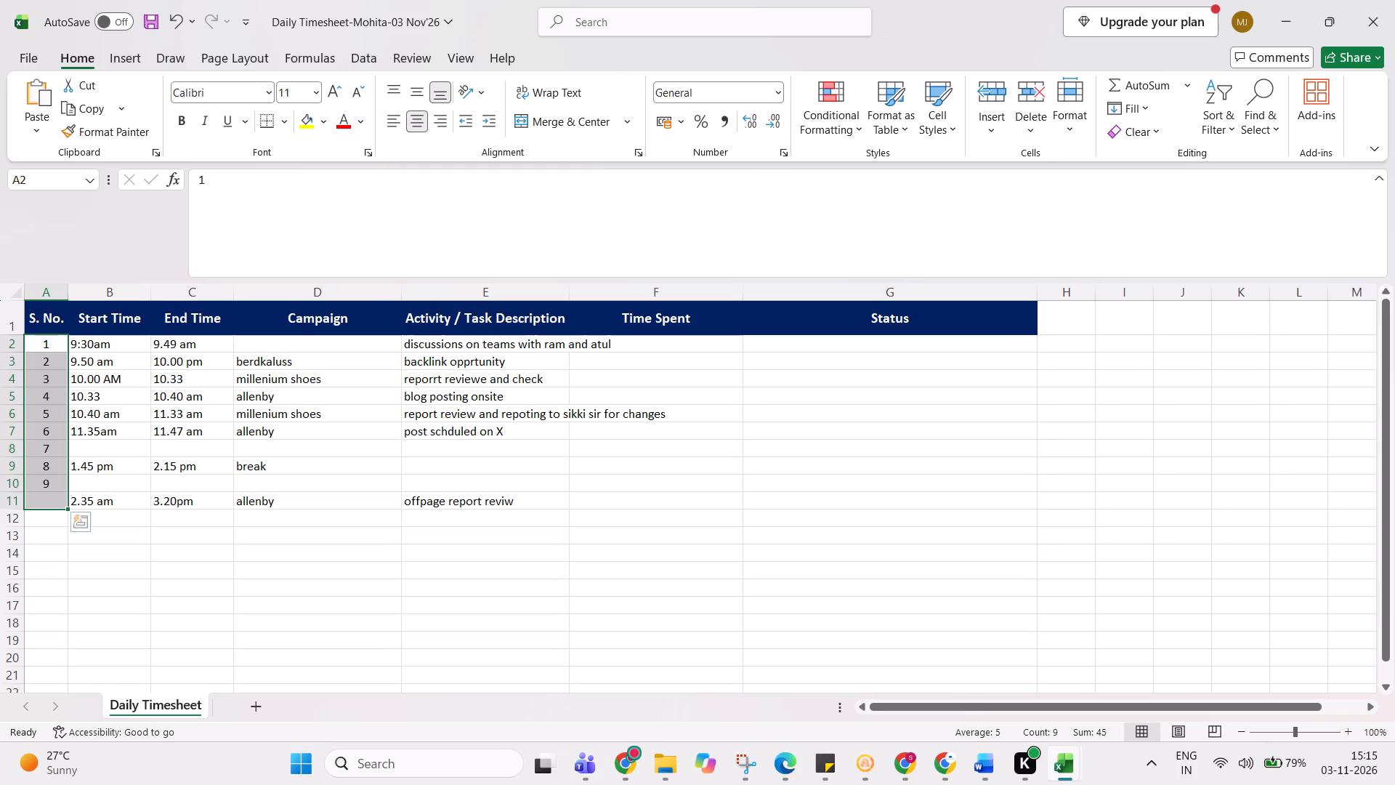
{"action": "left_click", "coordinate": [56, 315]}
{"action": "left_click", "coordinate": [145, 19]}
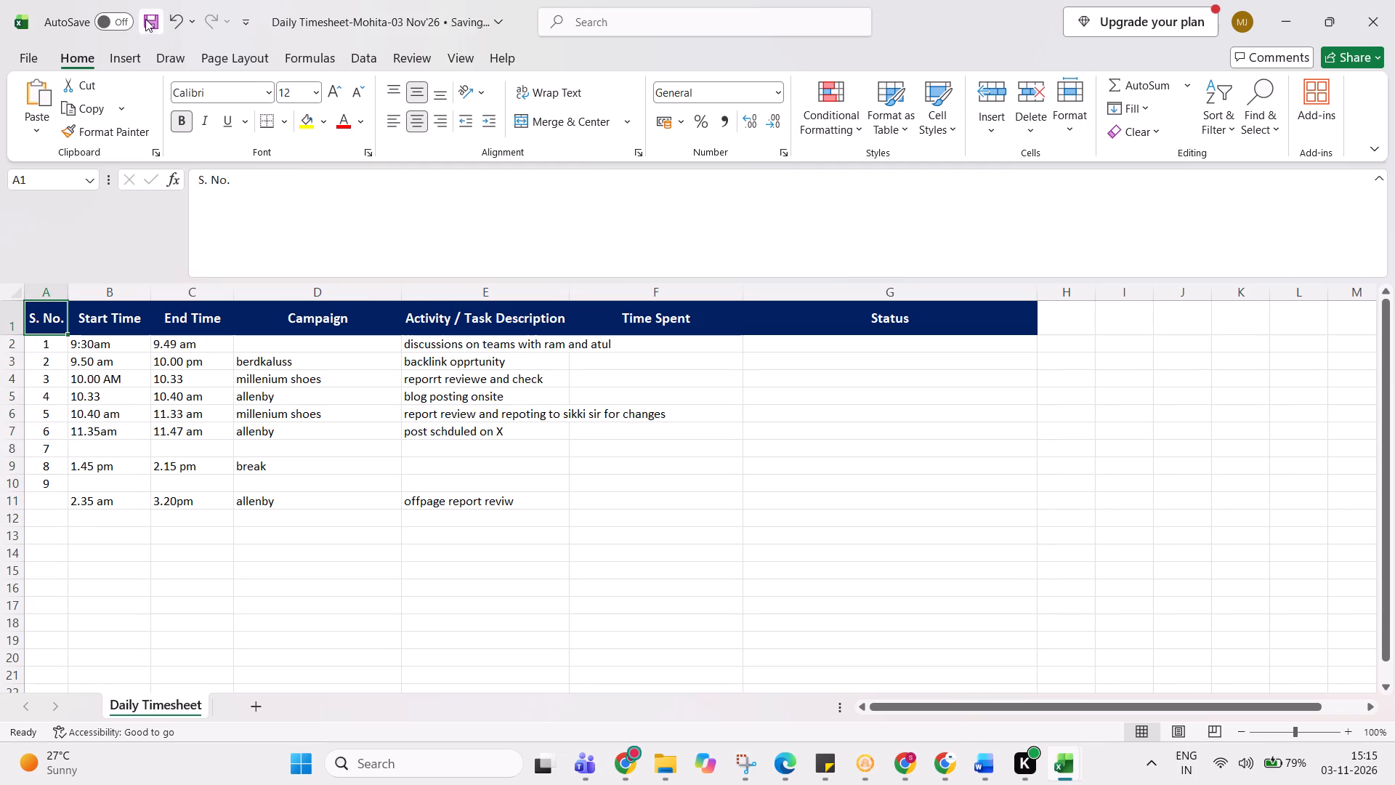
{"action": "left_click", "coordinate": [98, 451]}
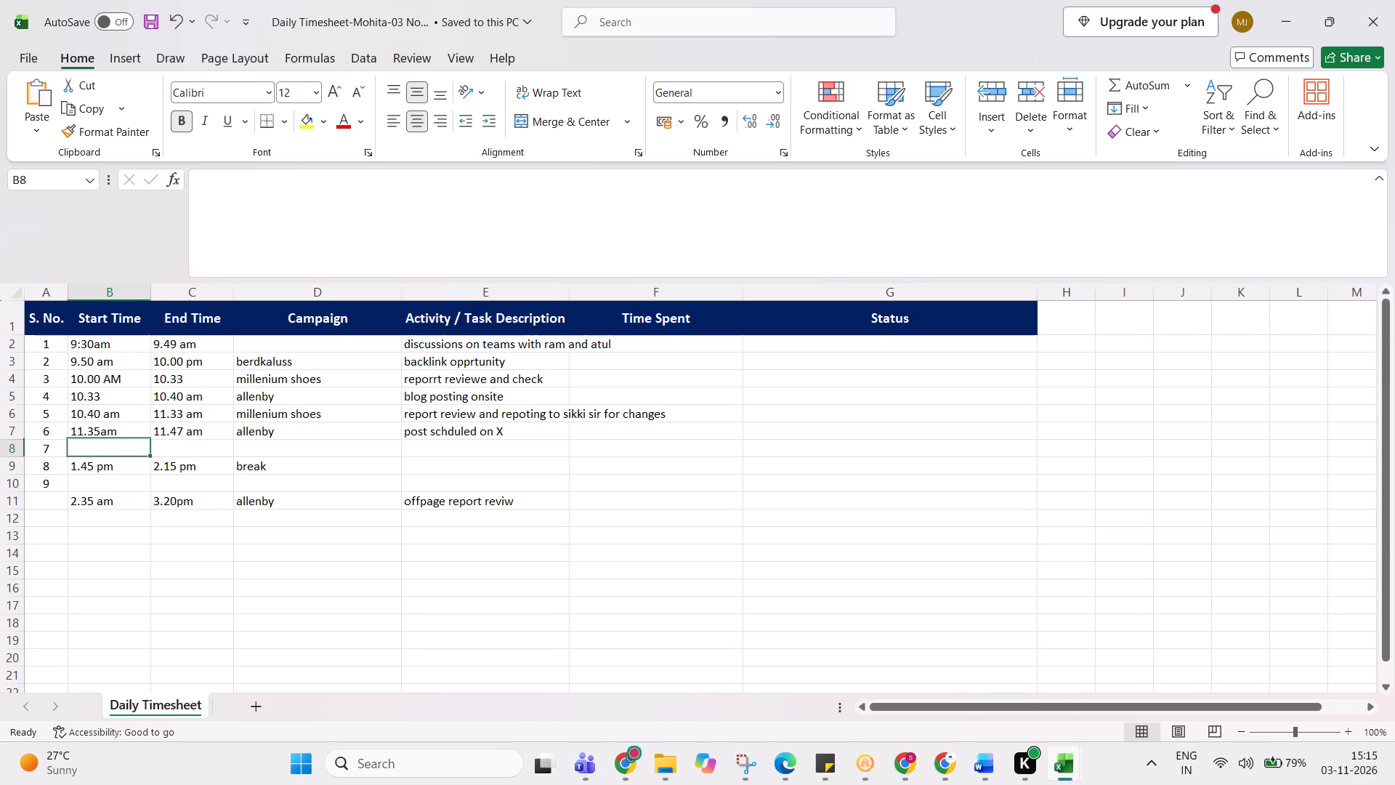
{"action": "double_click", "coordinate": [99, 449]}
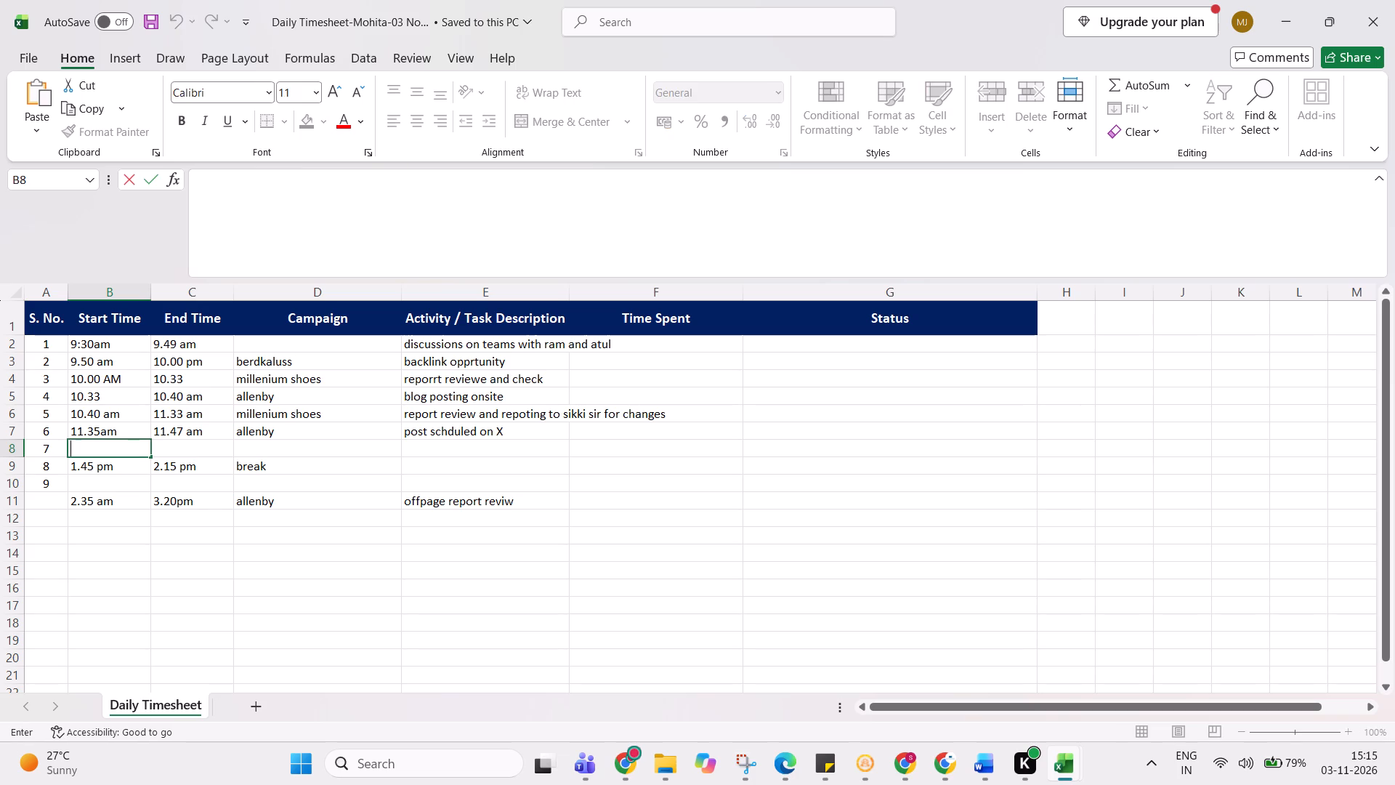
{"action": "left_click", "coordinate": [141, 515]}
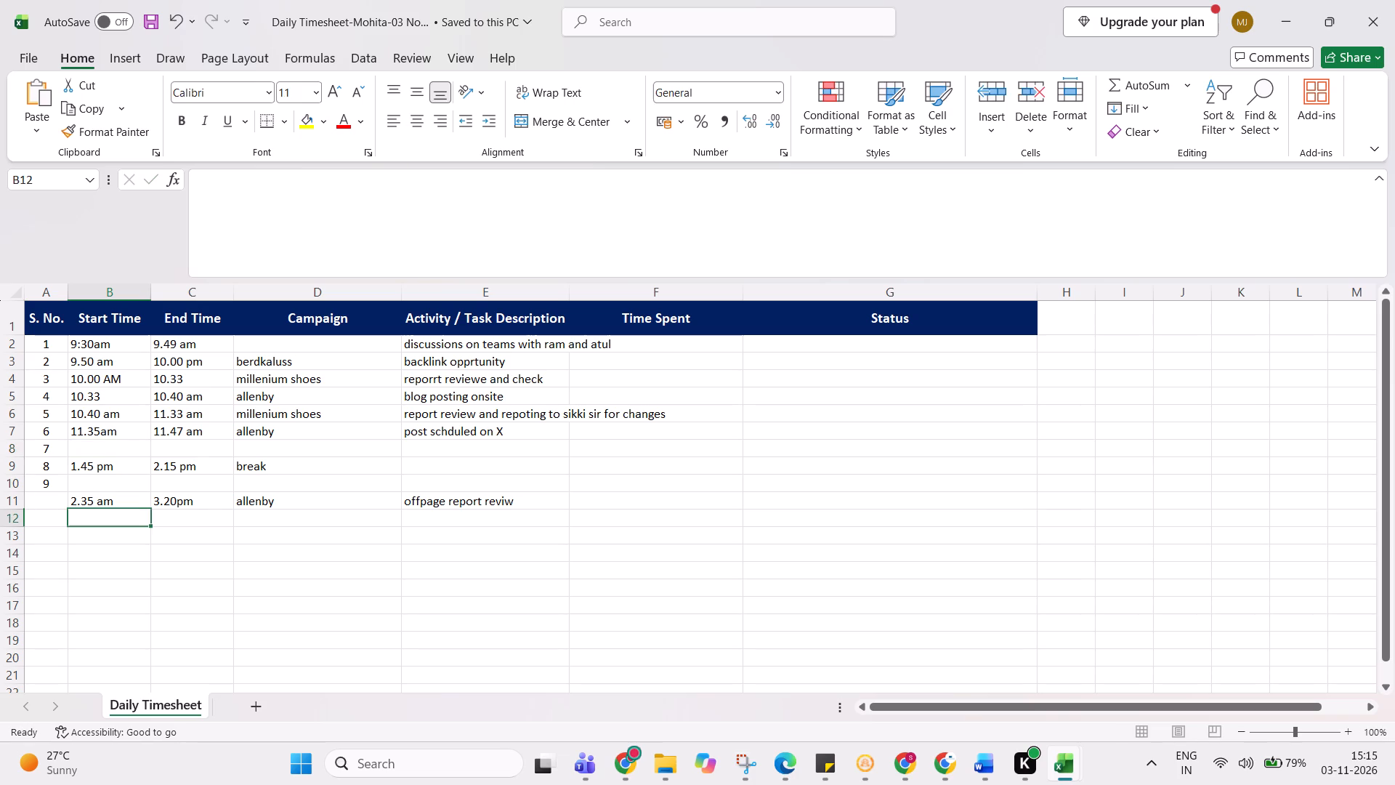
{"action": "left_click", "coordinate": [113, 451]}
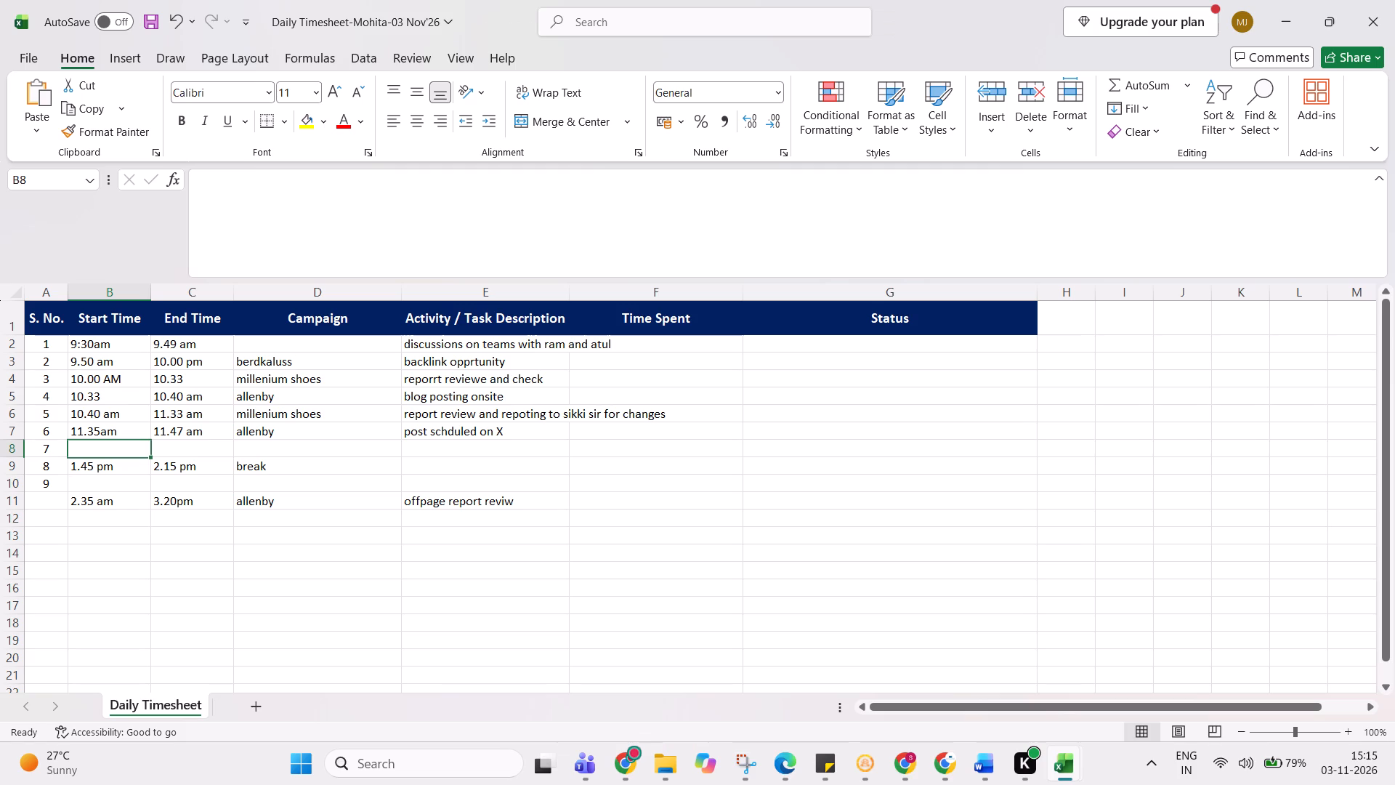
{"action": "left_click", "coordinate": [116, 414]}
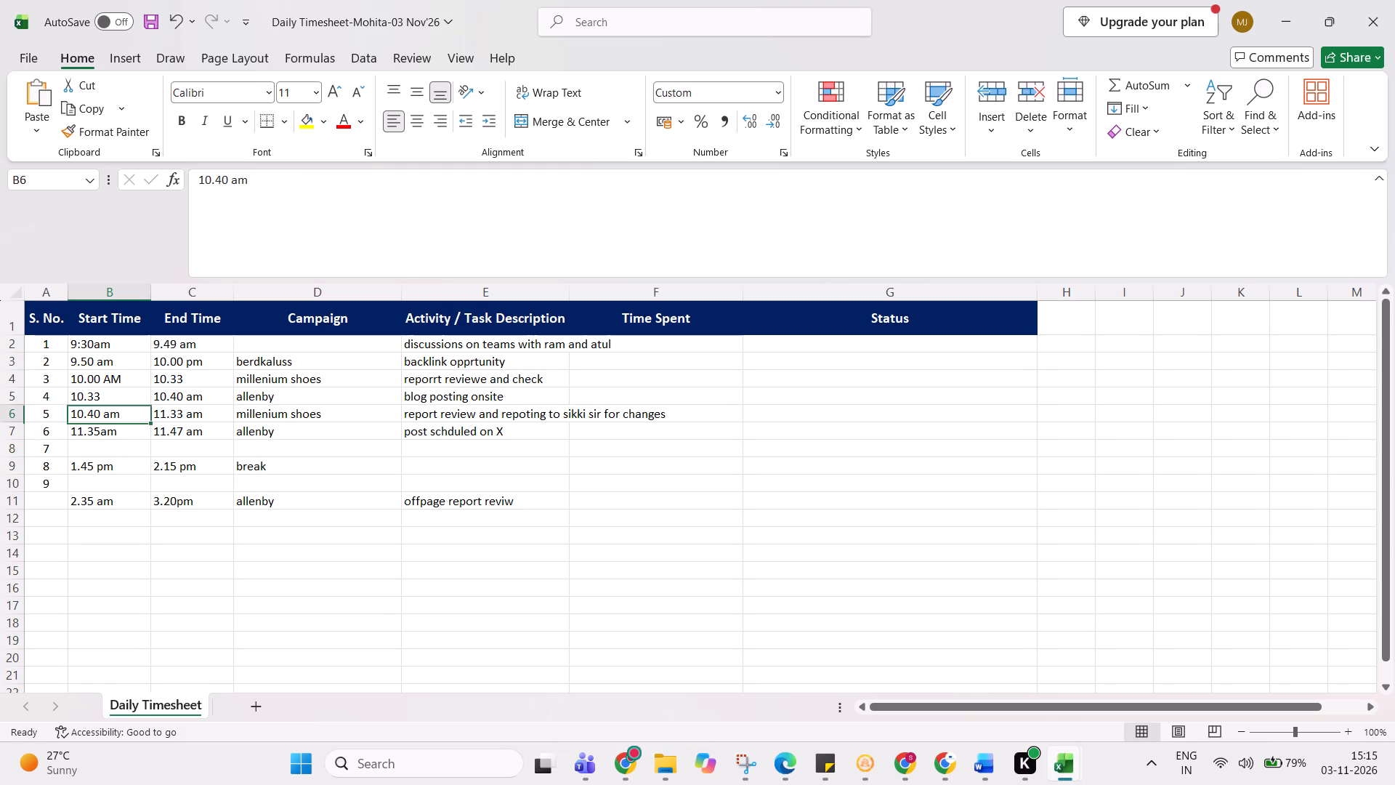
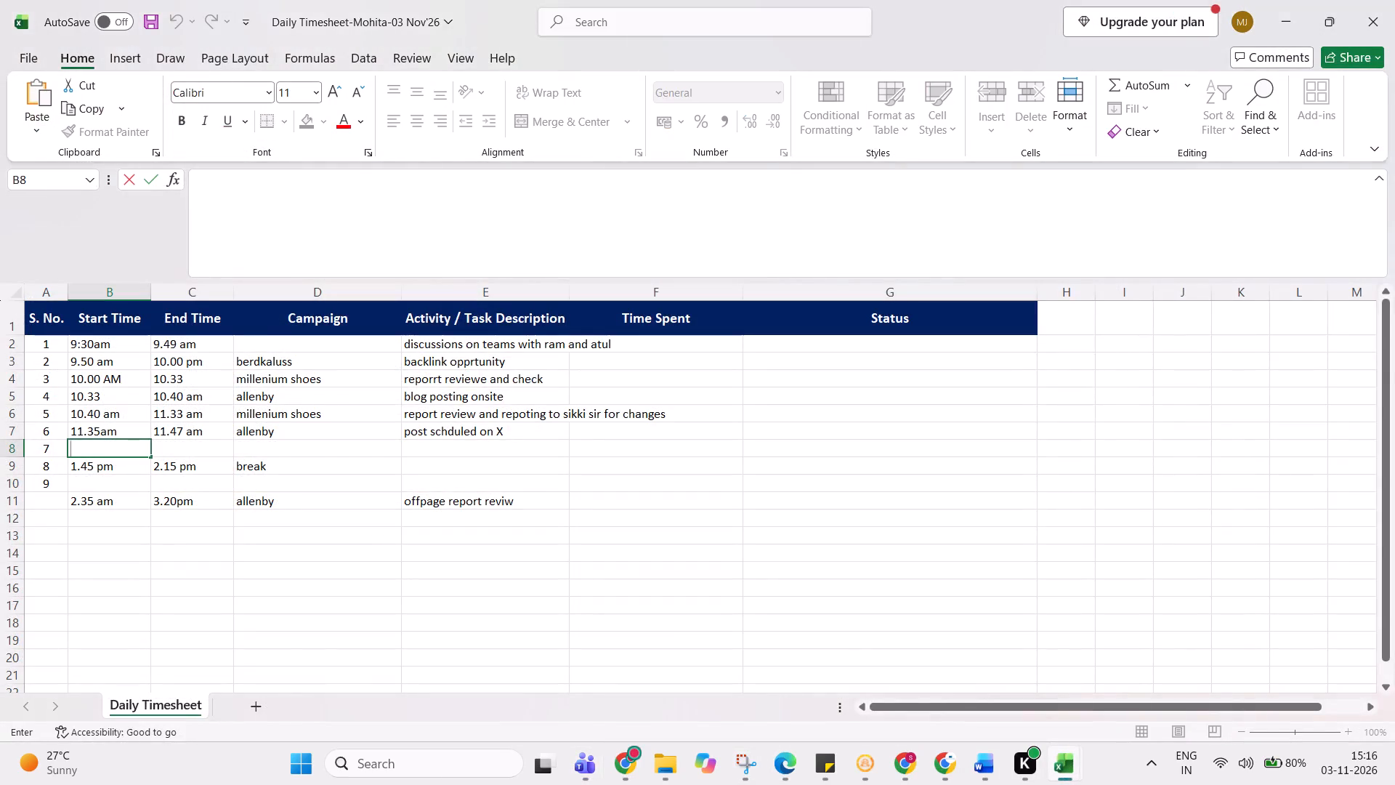
Enter 12.00 as the start time of entry 7 in cell B8.
{"action": "type", "text": "12."}
{"action": "type", "text": "00"}
{"action": "key", "text": "space"}
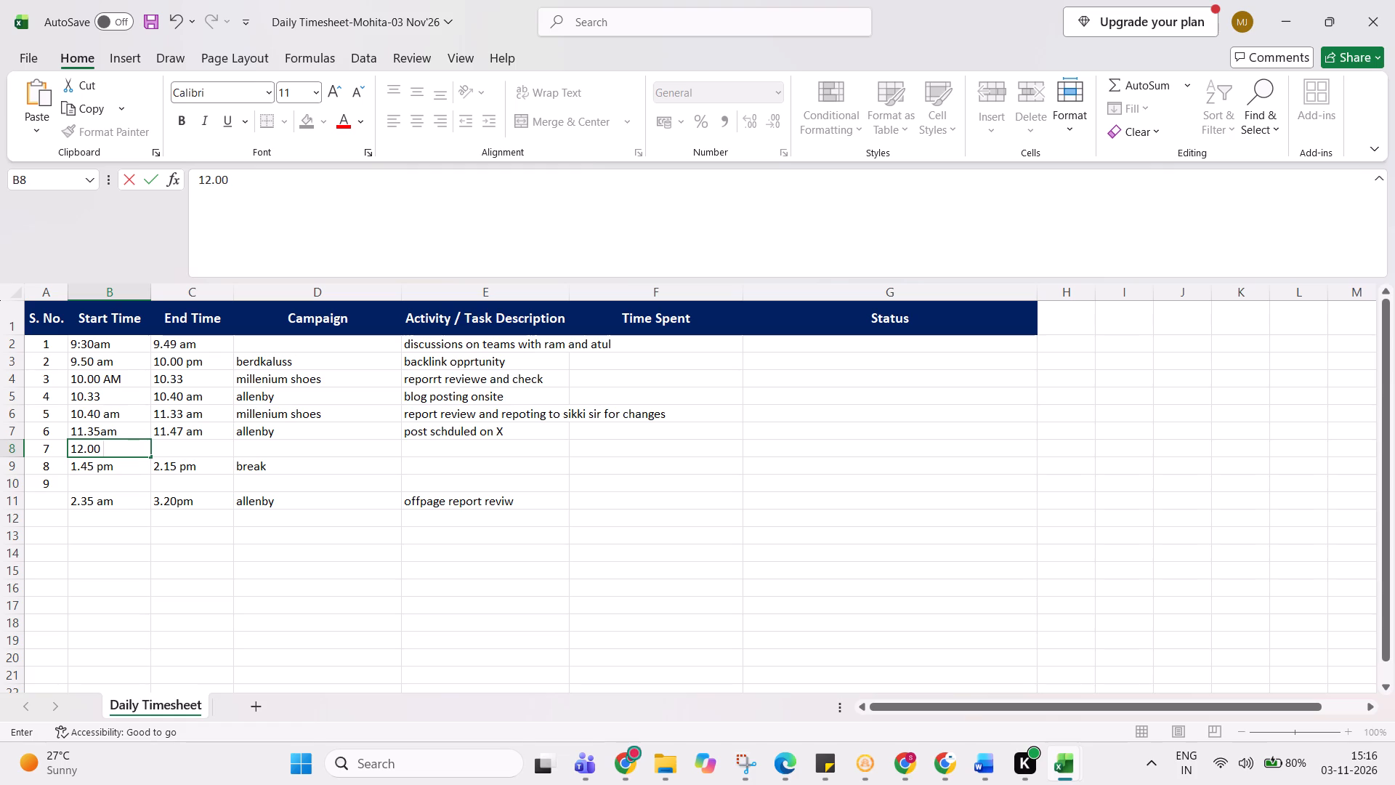
{"action": "left_click", "coordinate": [187, 448]}
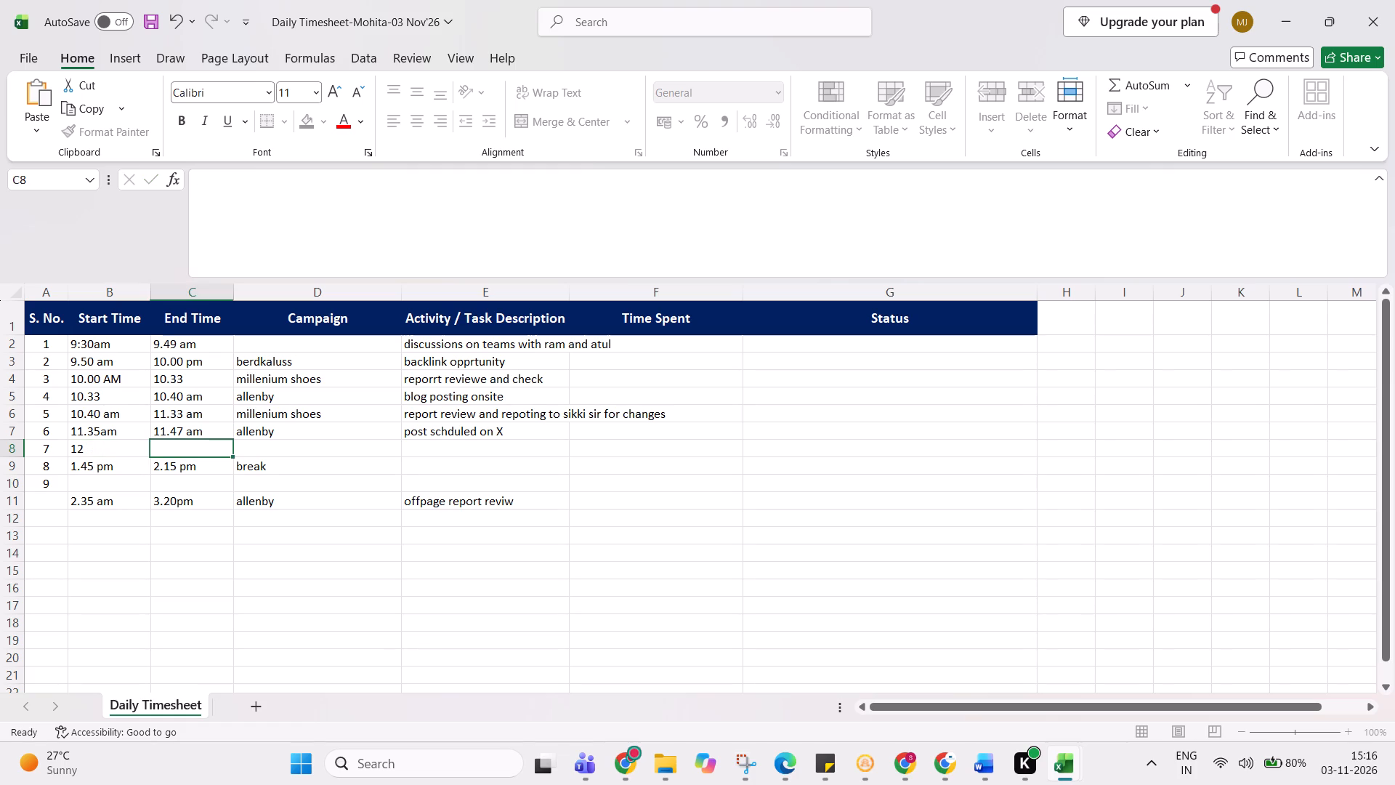
{"action": "left_click", "coordinate": [87, 451]}
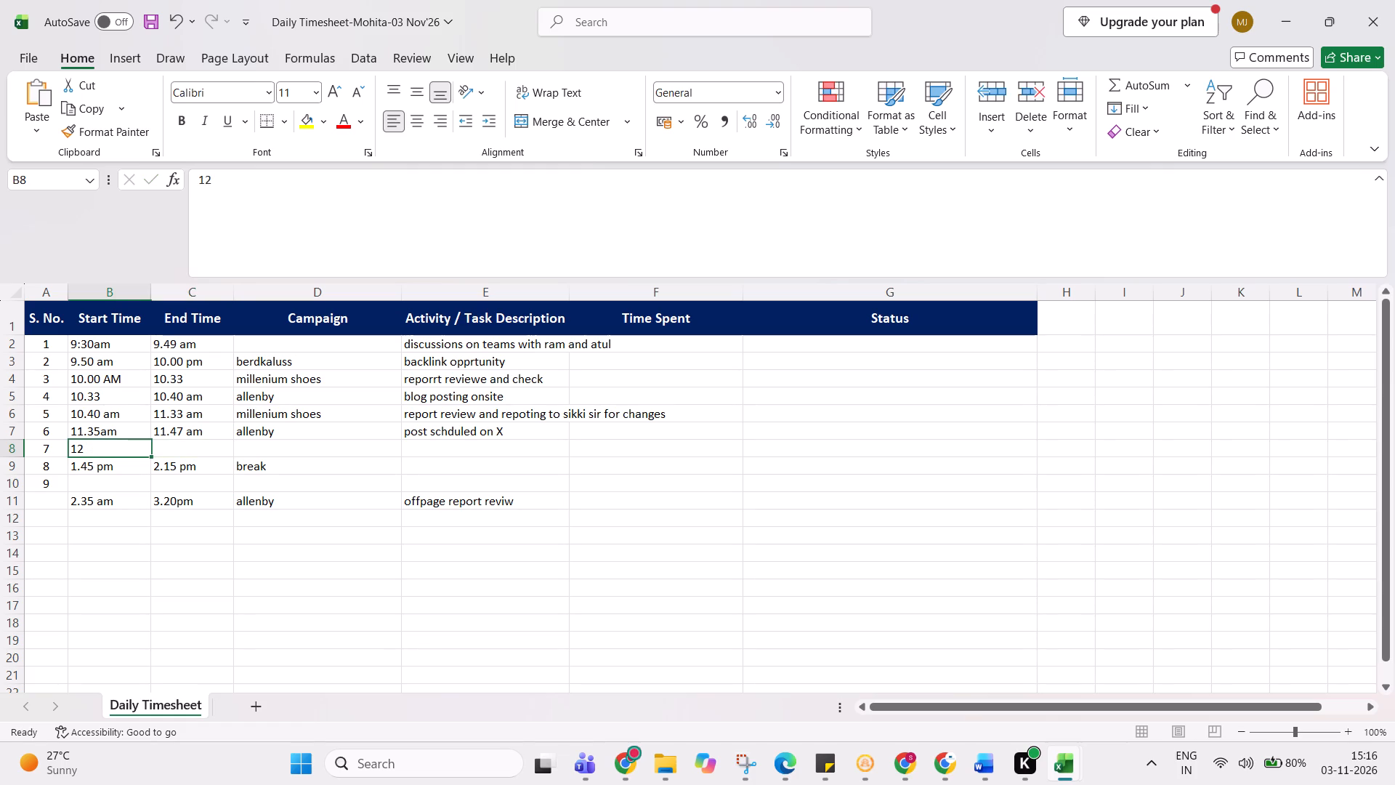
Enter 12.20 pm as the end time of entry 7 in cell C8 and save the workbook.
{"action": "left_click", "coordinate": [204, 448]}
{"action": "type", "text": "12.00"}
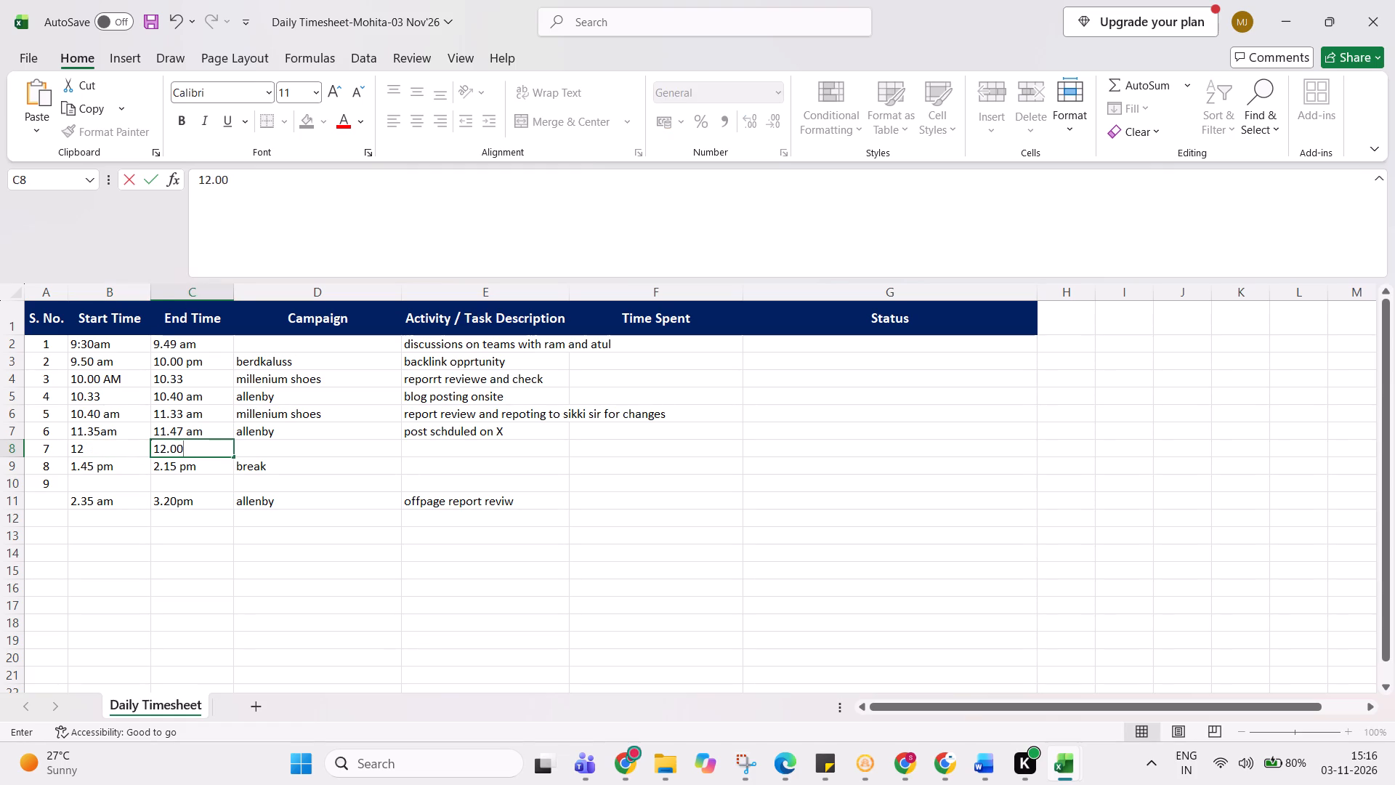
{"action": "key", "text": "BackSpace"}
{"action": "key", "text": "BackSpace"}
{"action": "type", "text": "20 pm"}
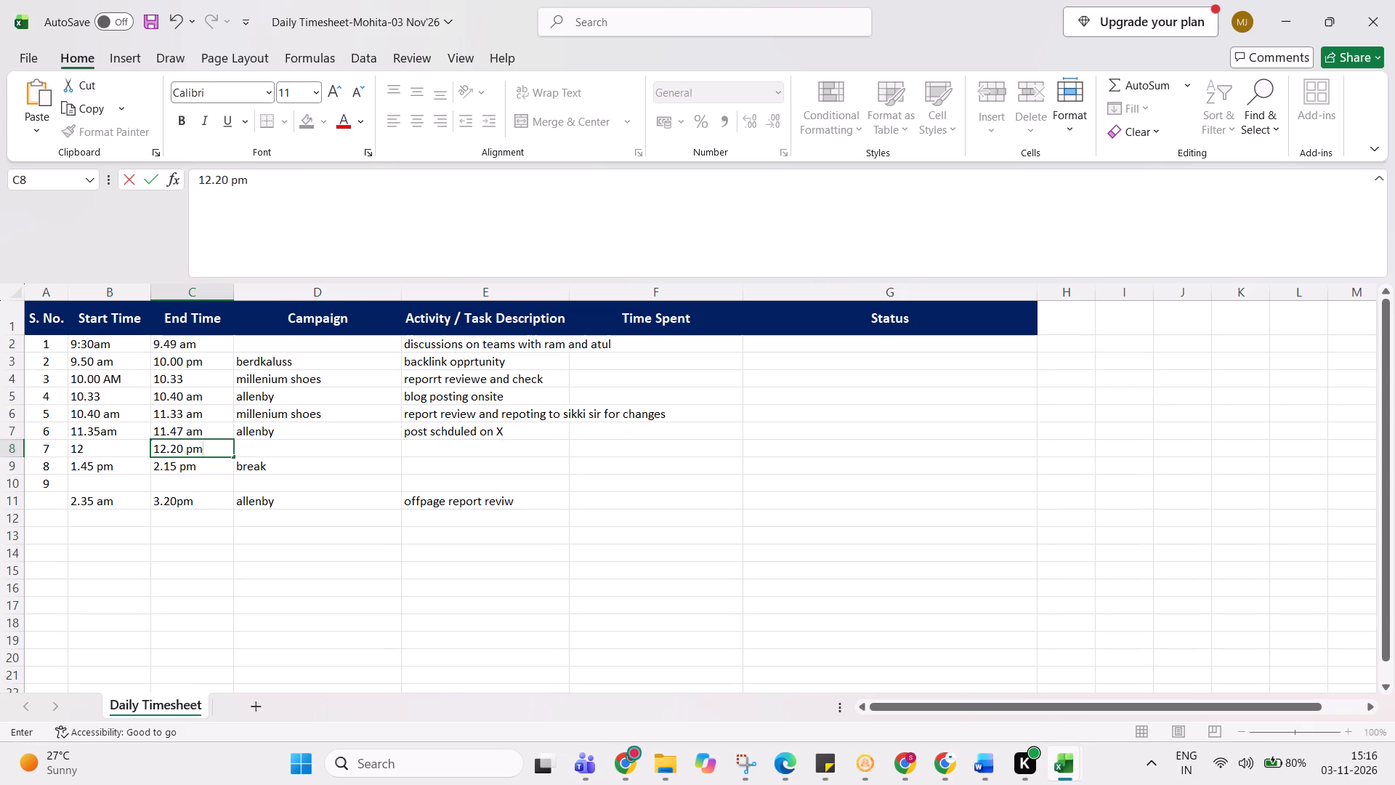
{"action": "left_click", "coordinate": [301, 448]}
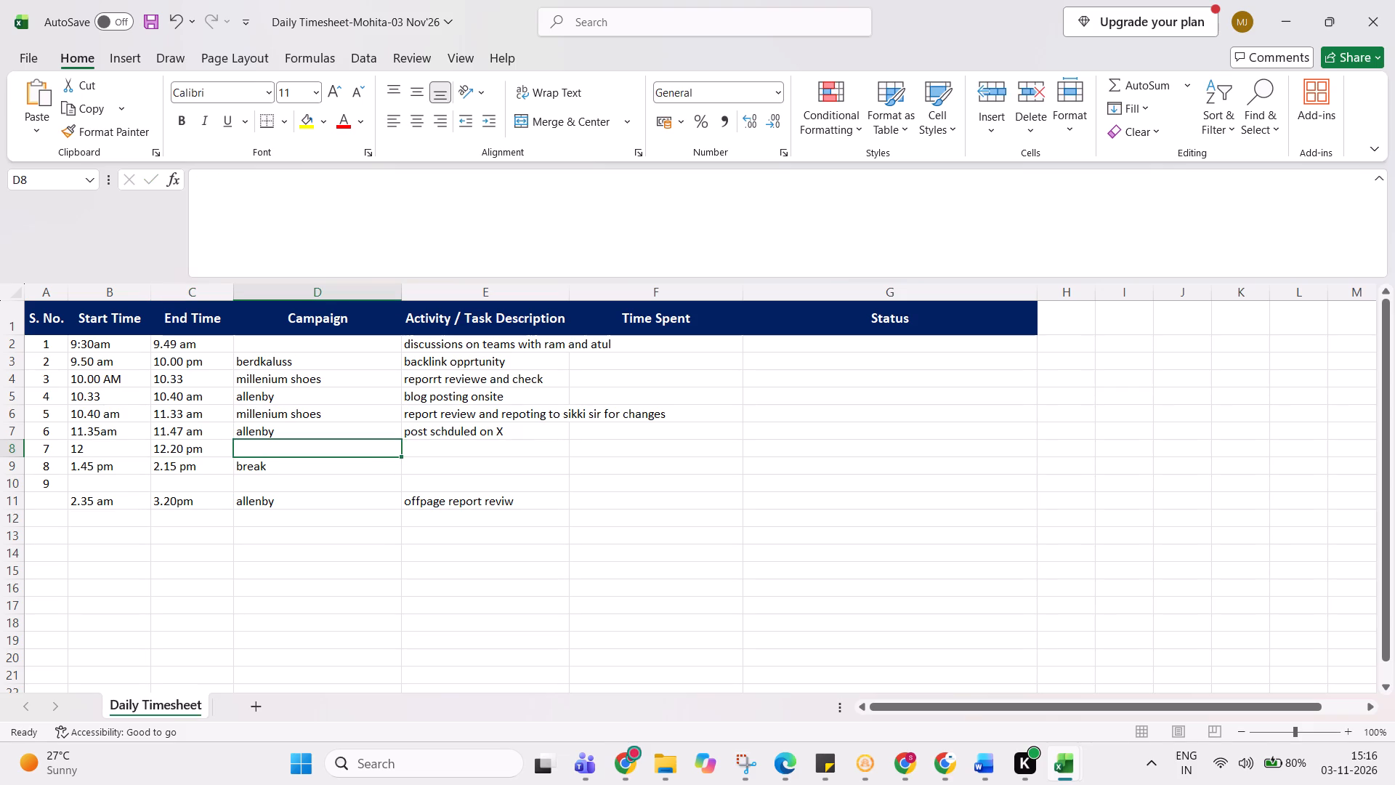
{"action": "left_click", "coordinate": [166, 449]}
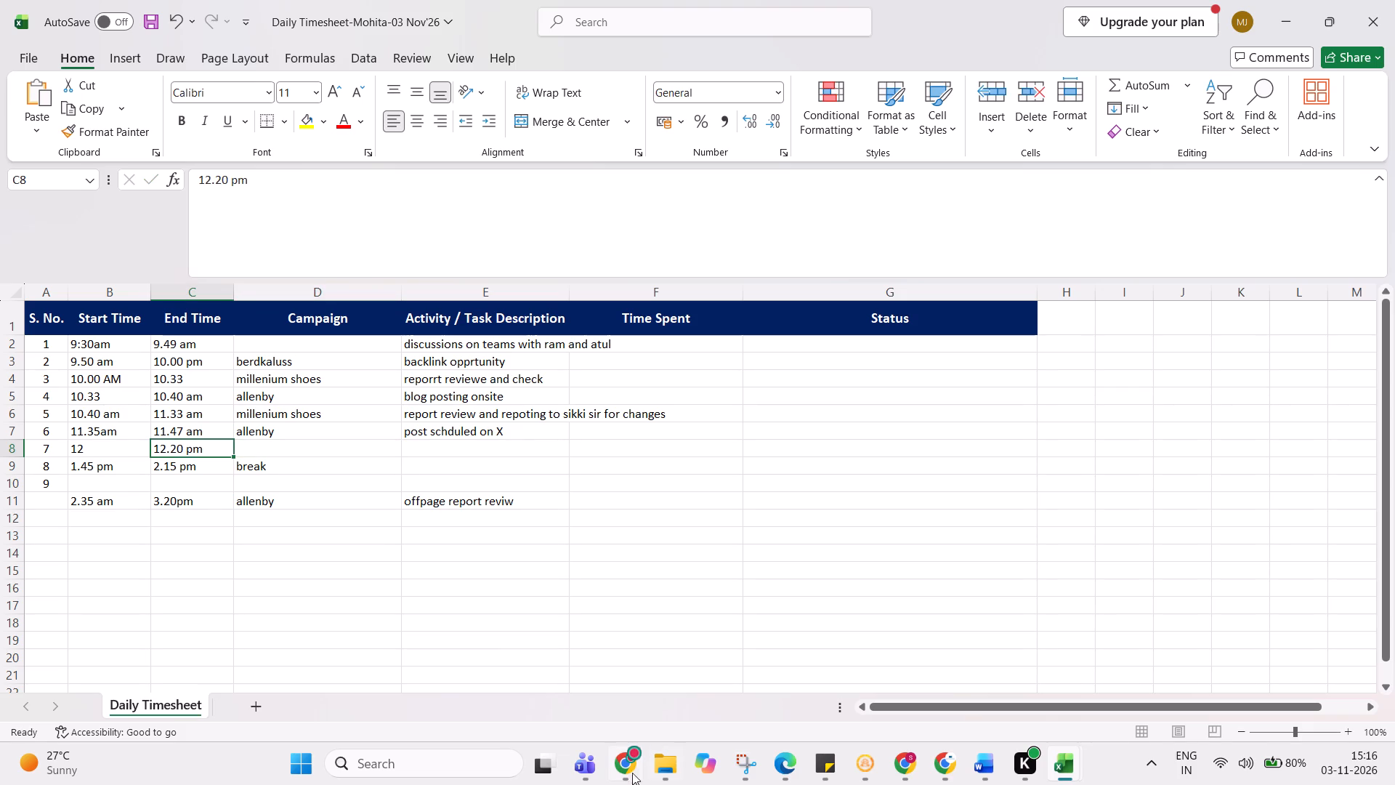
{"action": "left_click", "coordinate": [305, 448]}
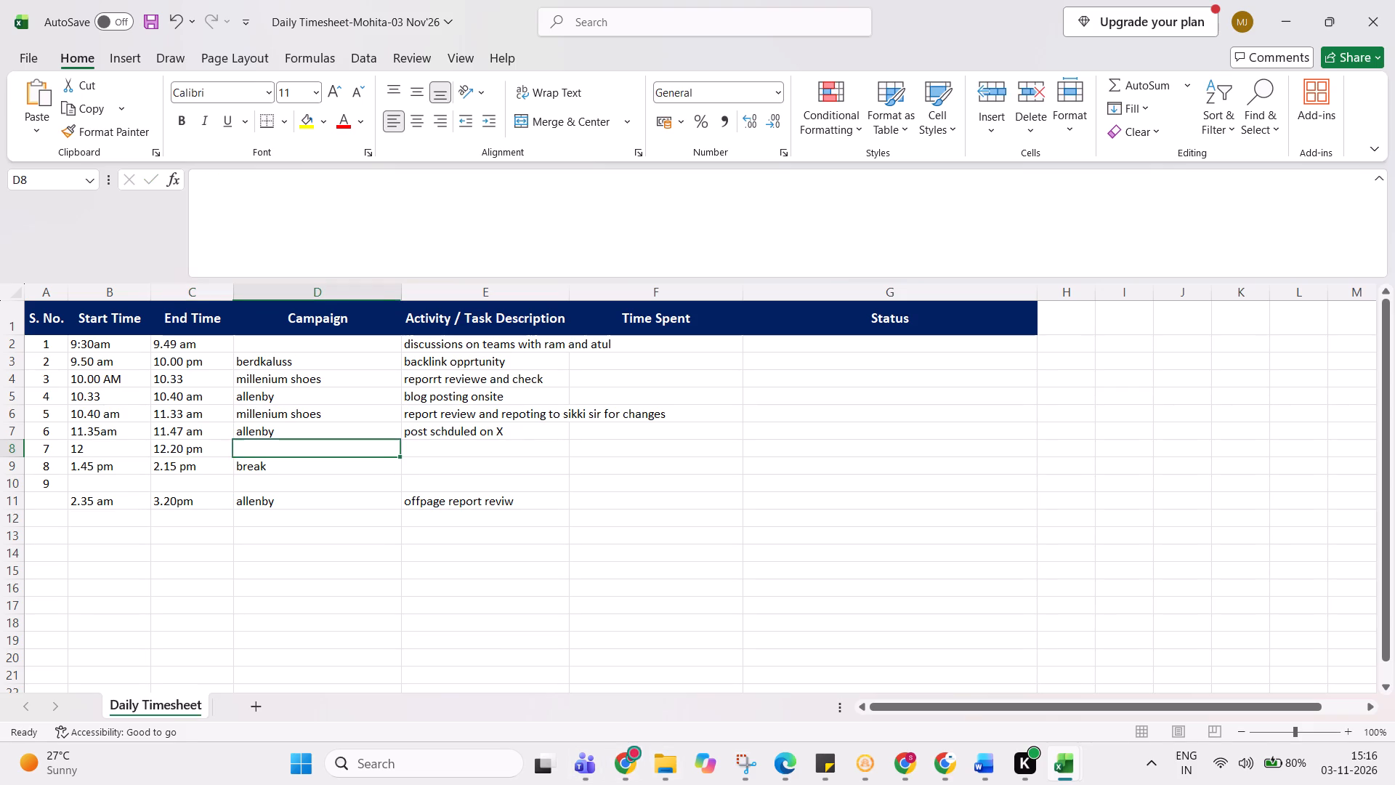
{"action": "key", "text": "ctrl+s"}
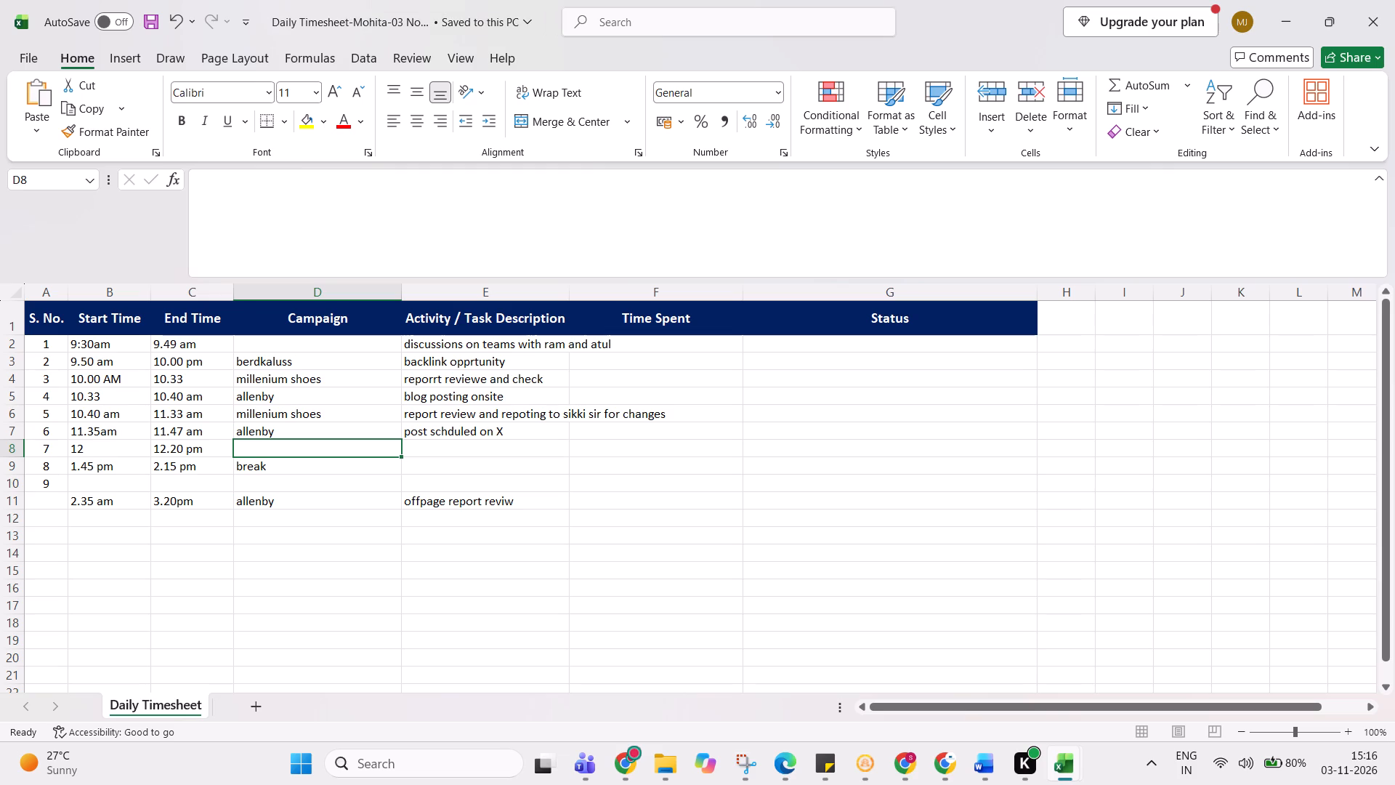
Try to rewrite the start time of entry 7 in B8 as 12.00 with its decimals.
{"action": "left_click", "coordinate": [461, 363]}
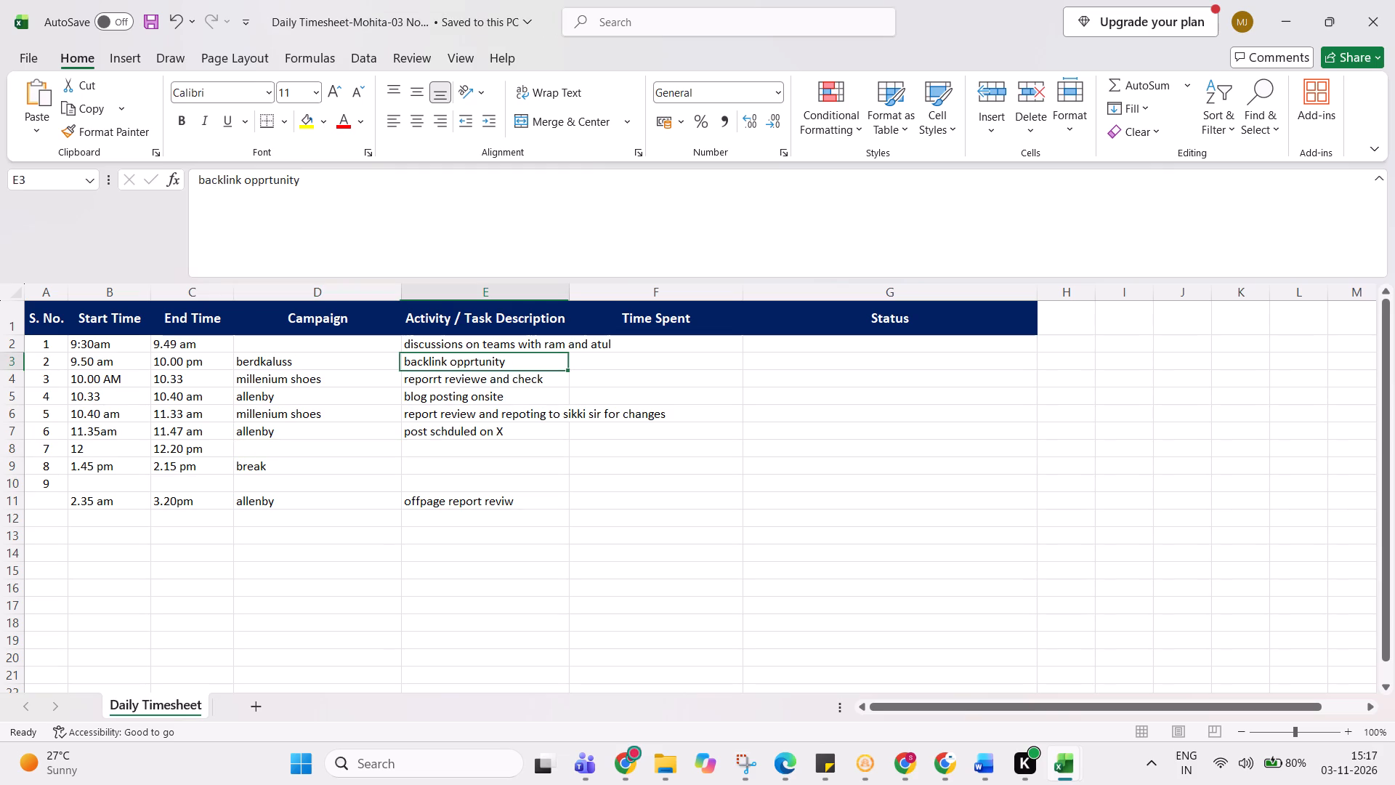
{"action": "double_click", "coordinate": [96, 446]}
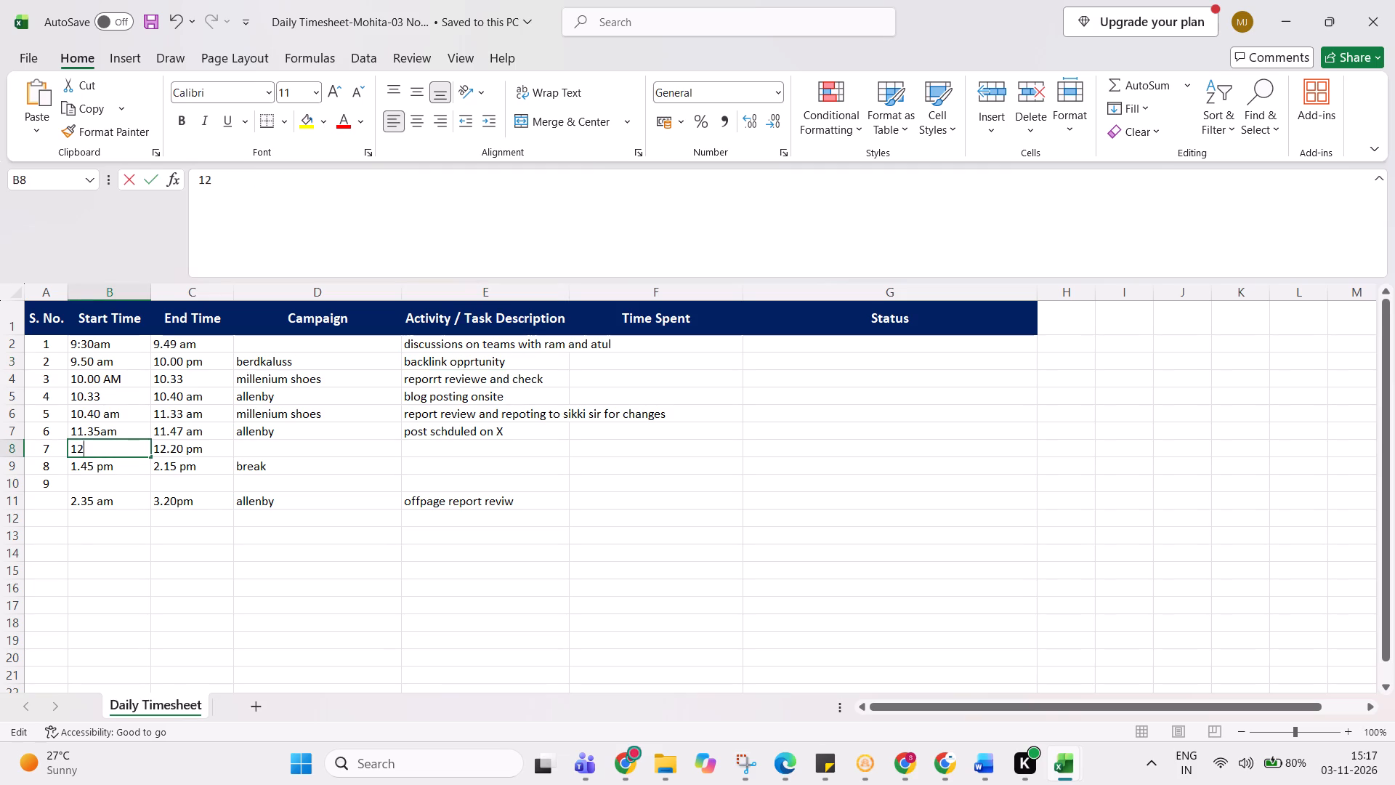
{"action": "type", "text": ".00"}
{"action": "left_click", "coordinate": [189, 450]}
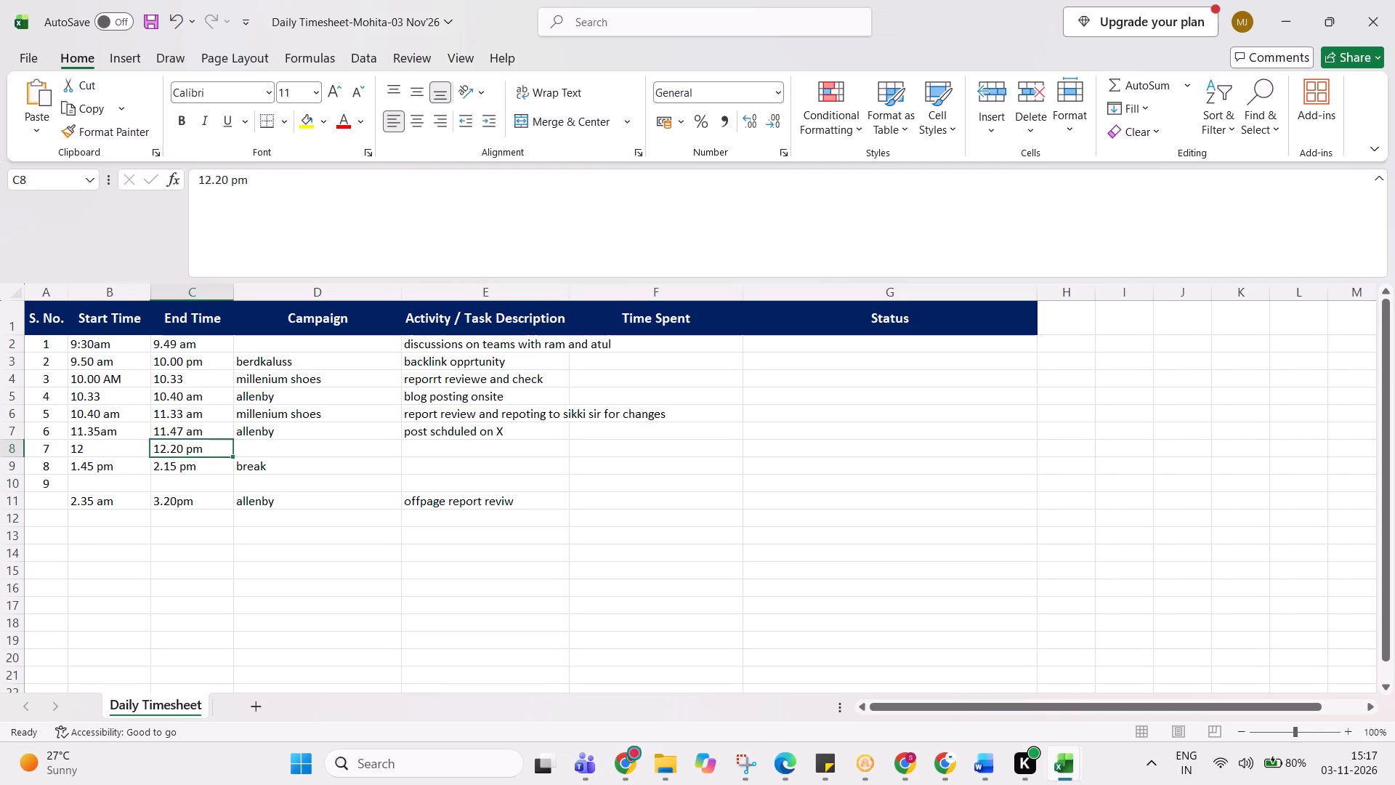
Set the end time of entry 7 in cell C8 to 1.40 pm.
{"action": "double_click", "coordinate": [211, 451]}
{"action": "left_click_drag", "start_coordinate": [217, 446], "coordinate": [150, 446]}
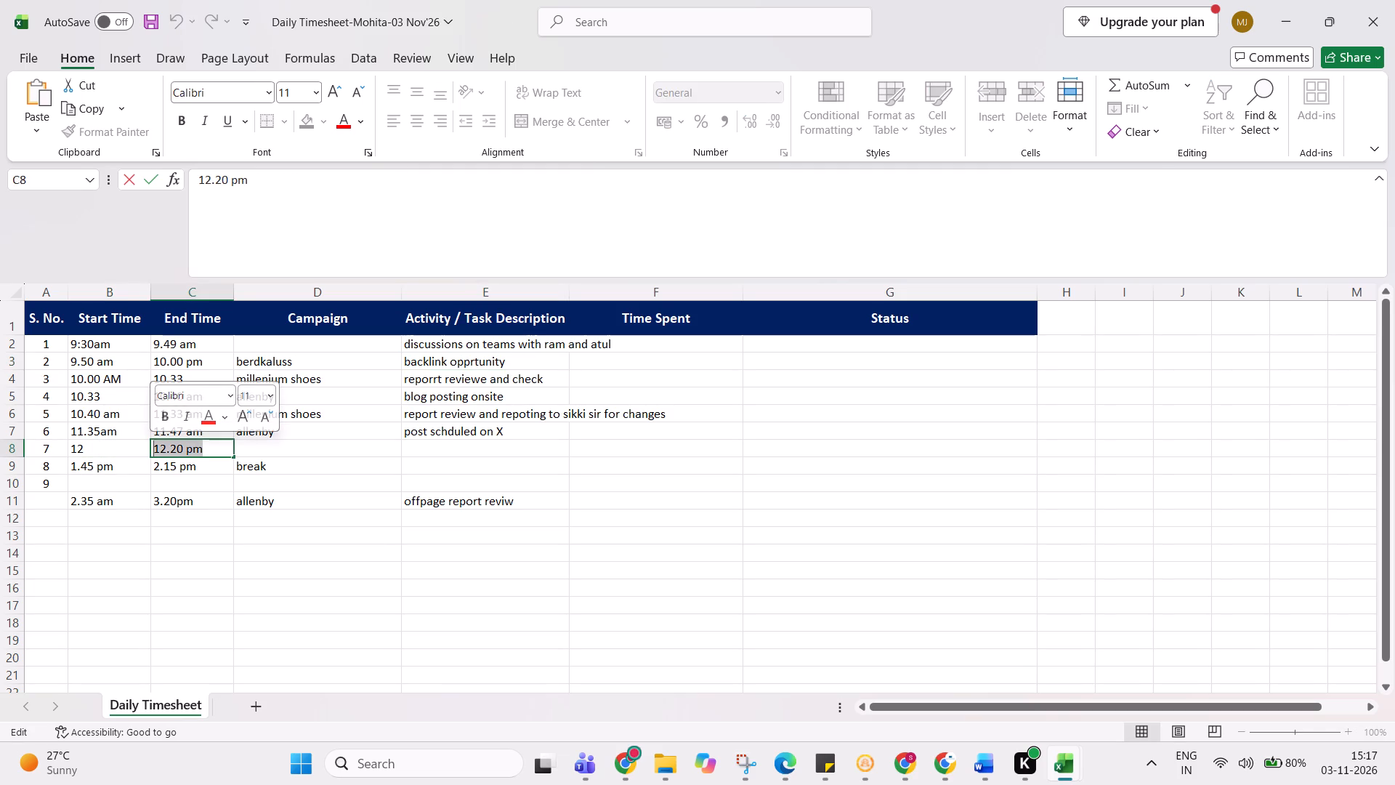
{"action": "type", "text": "1.3"}
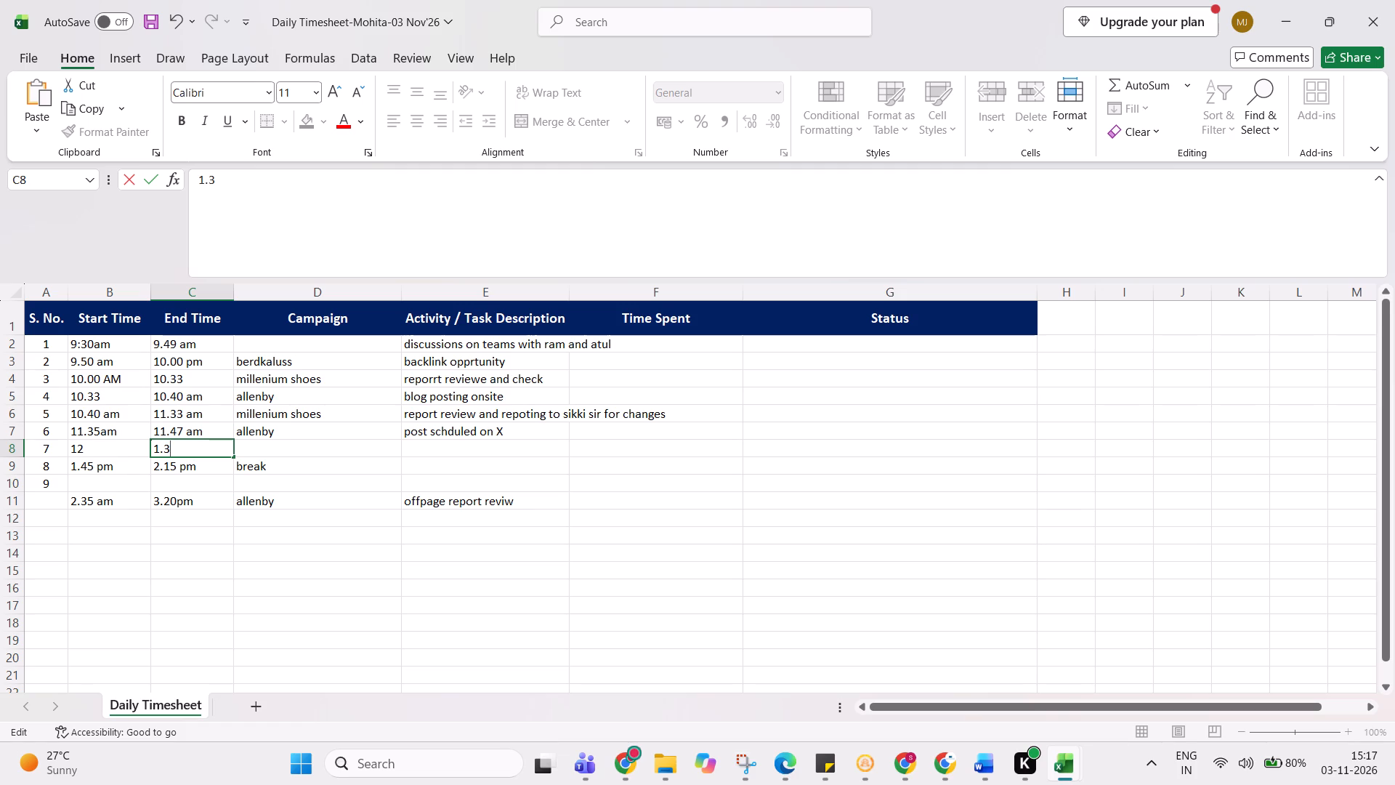
{"action": "key", "text": "BackSpace"}
{"action": "type", "text": "40"}
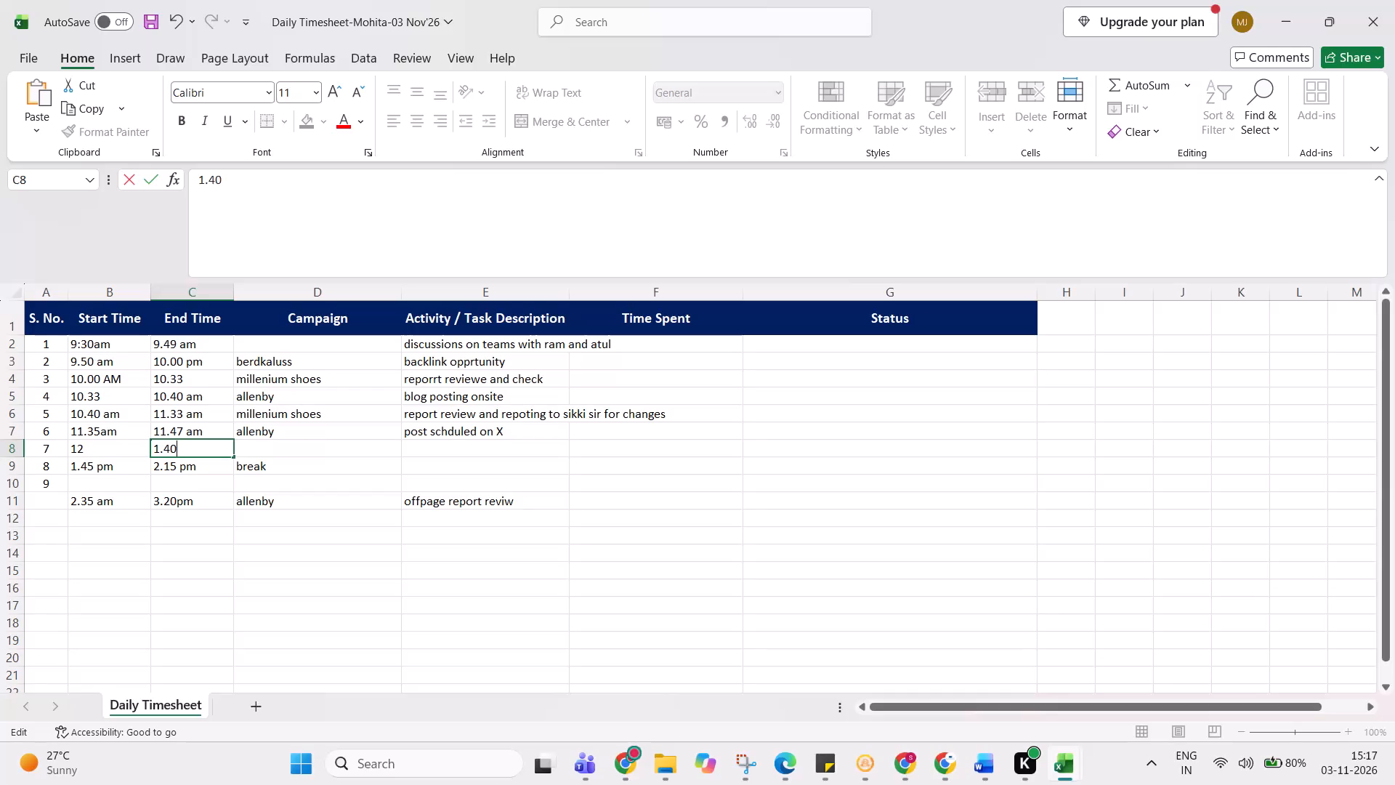
{"action": "left_click", "coordinate": [299, 448]}
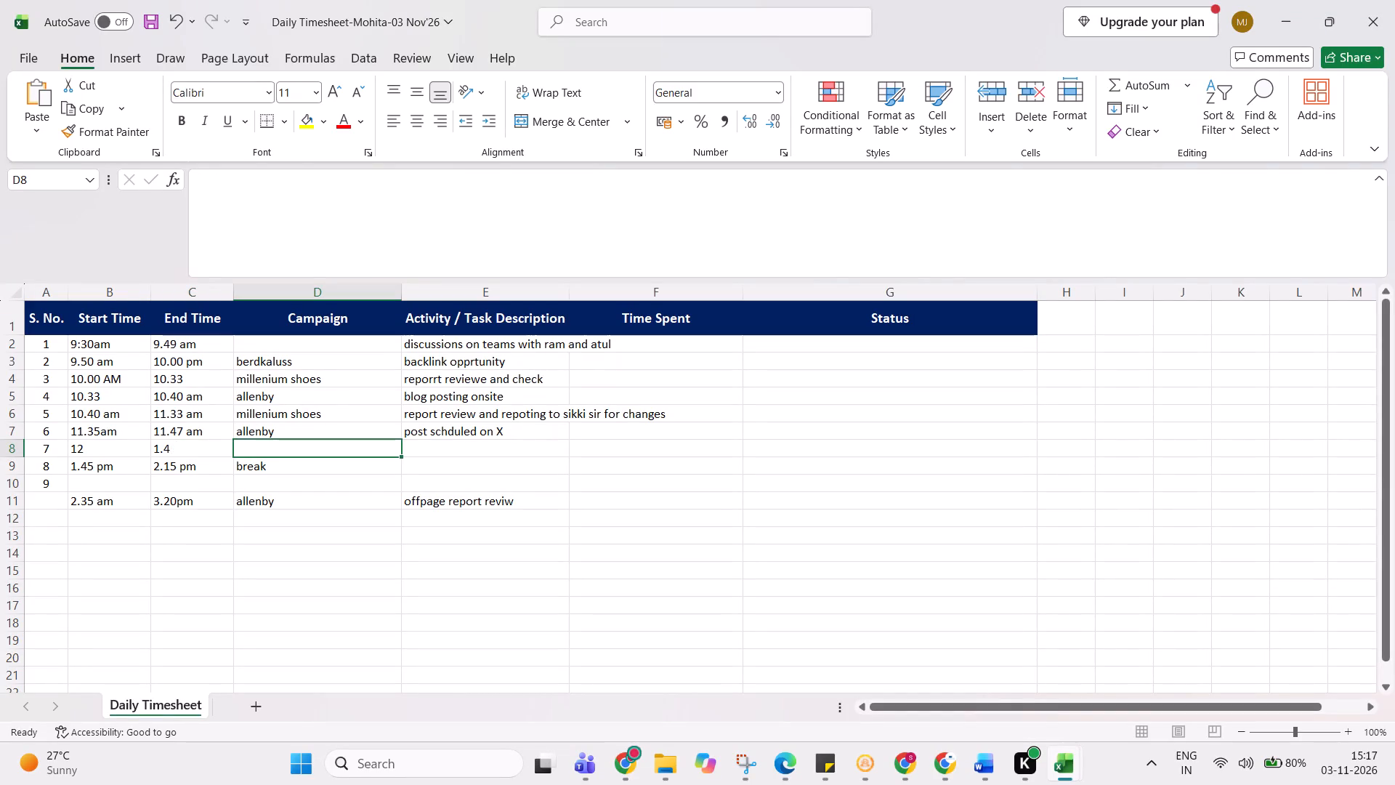
{"action": "double_click", "coordinate": [199, 448]}
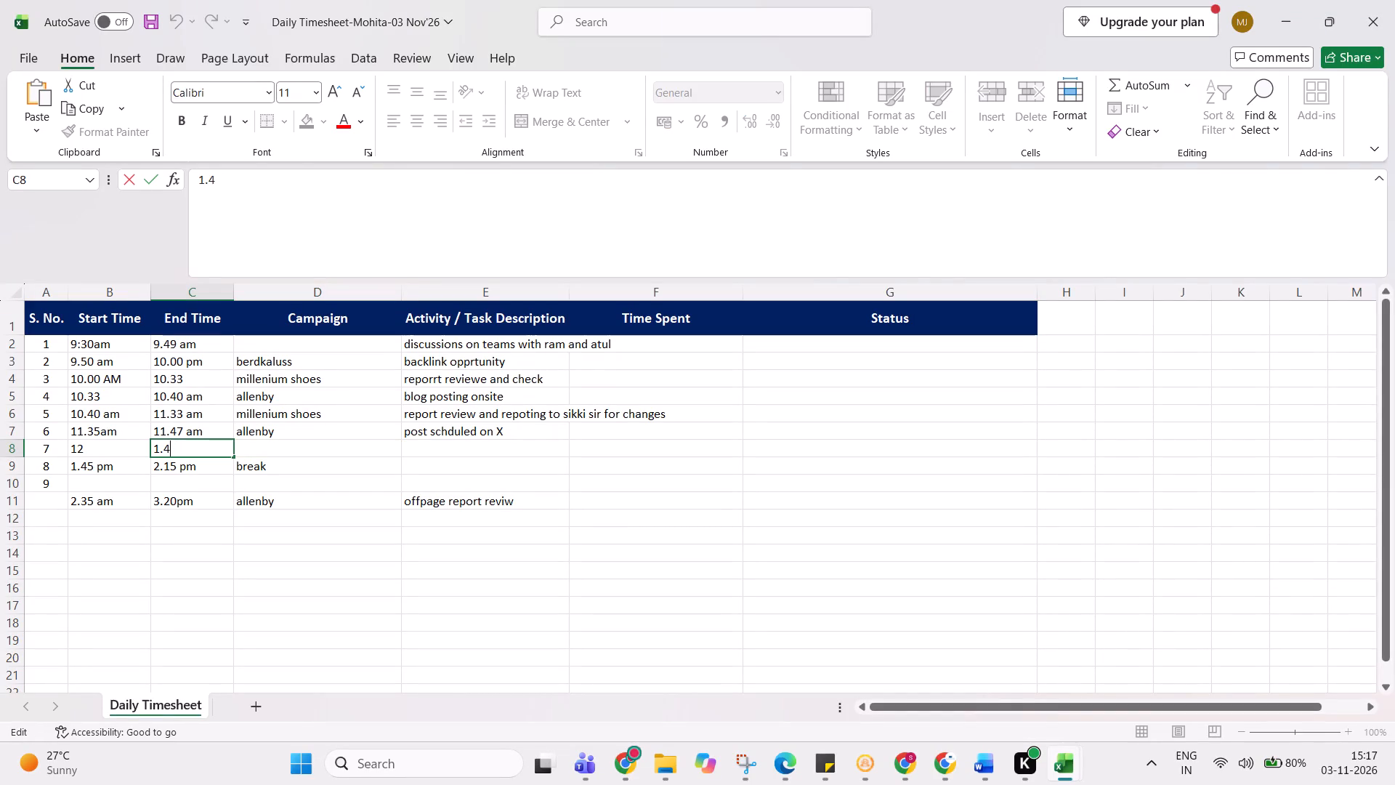
{"action": "key", "text": "0"}
{"action": "key", "text": "space"}
{"action": "type", "text": "pm"}
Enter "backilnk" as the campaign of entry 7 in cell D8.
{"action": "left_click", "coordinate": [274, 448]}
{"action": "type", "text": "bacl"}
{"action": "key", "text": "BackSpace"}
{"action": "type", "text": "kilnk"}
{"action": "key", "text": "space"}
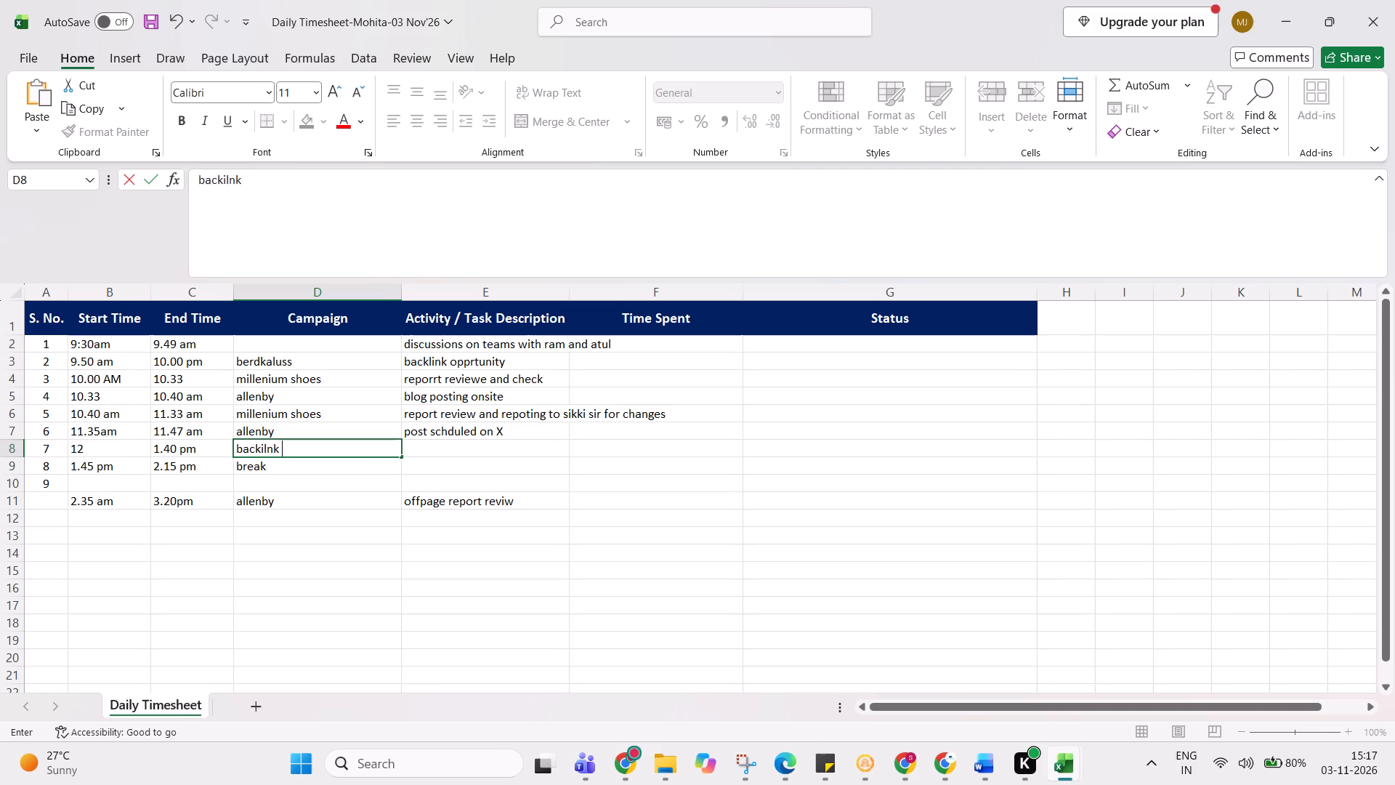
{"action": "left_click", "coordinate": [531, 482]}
Copy the campaign "berdkaluss" from D3 into cell D8 for entry 7.
{"action": "left_click", "coordinate": [139, 361]}
{"action": "left_click", "coordinate": [186, 362]}
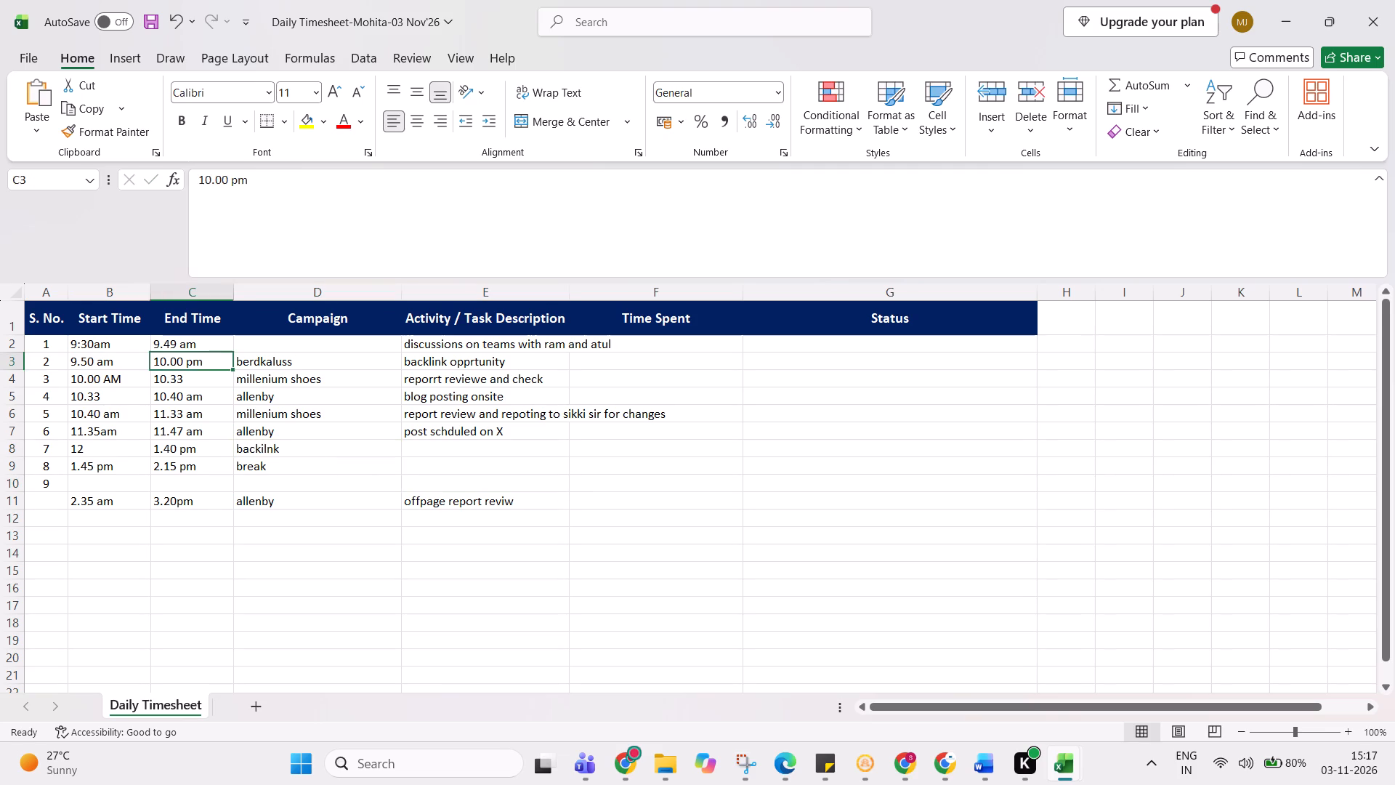
{"action": "left_click", "coordinate": [274, 365]}
{"action": "left_click", "coordinate": [282, 451]}
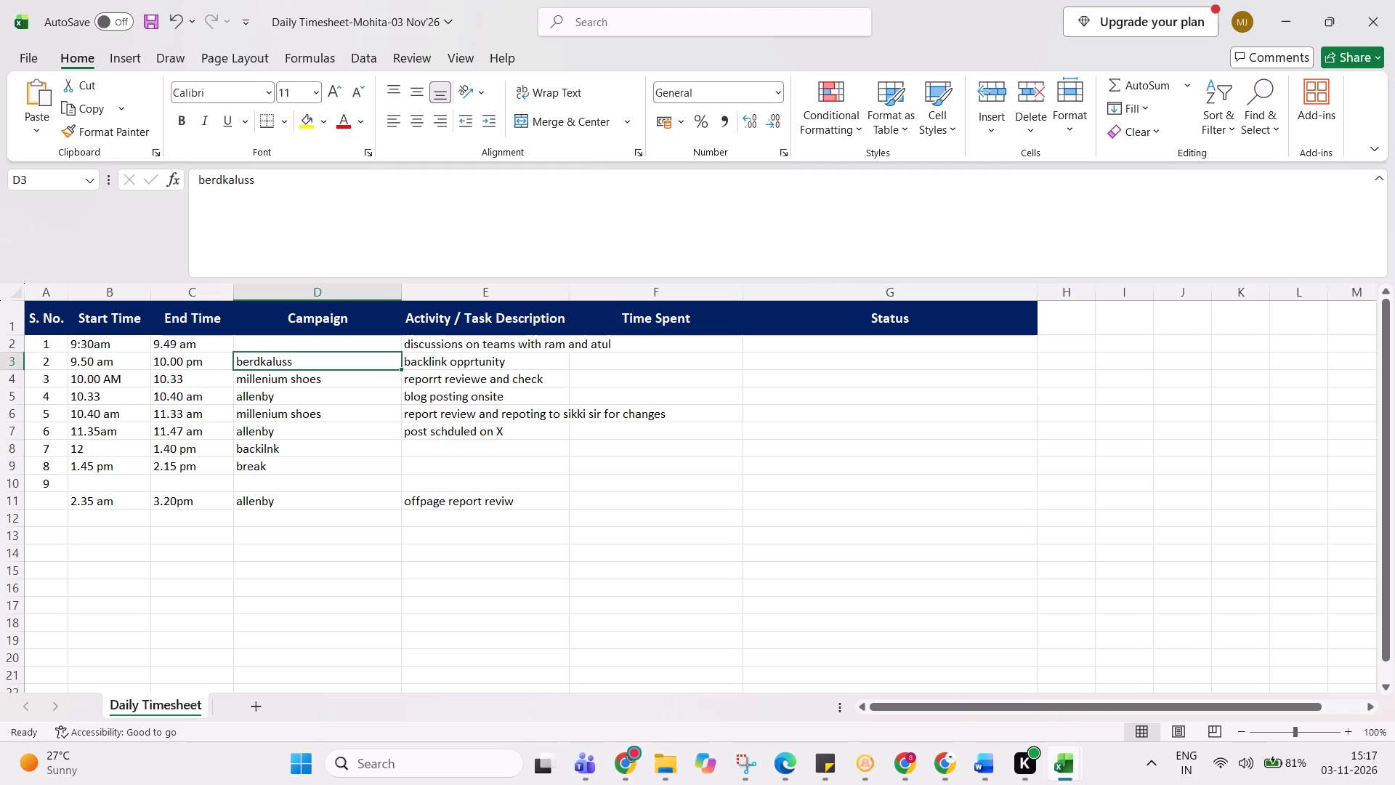
{"action": "left_click", "coordinate": [275, 366]}
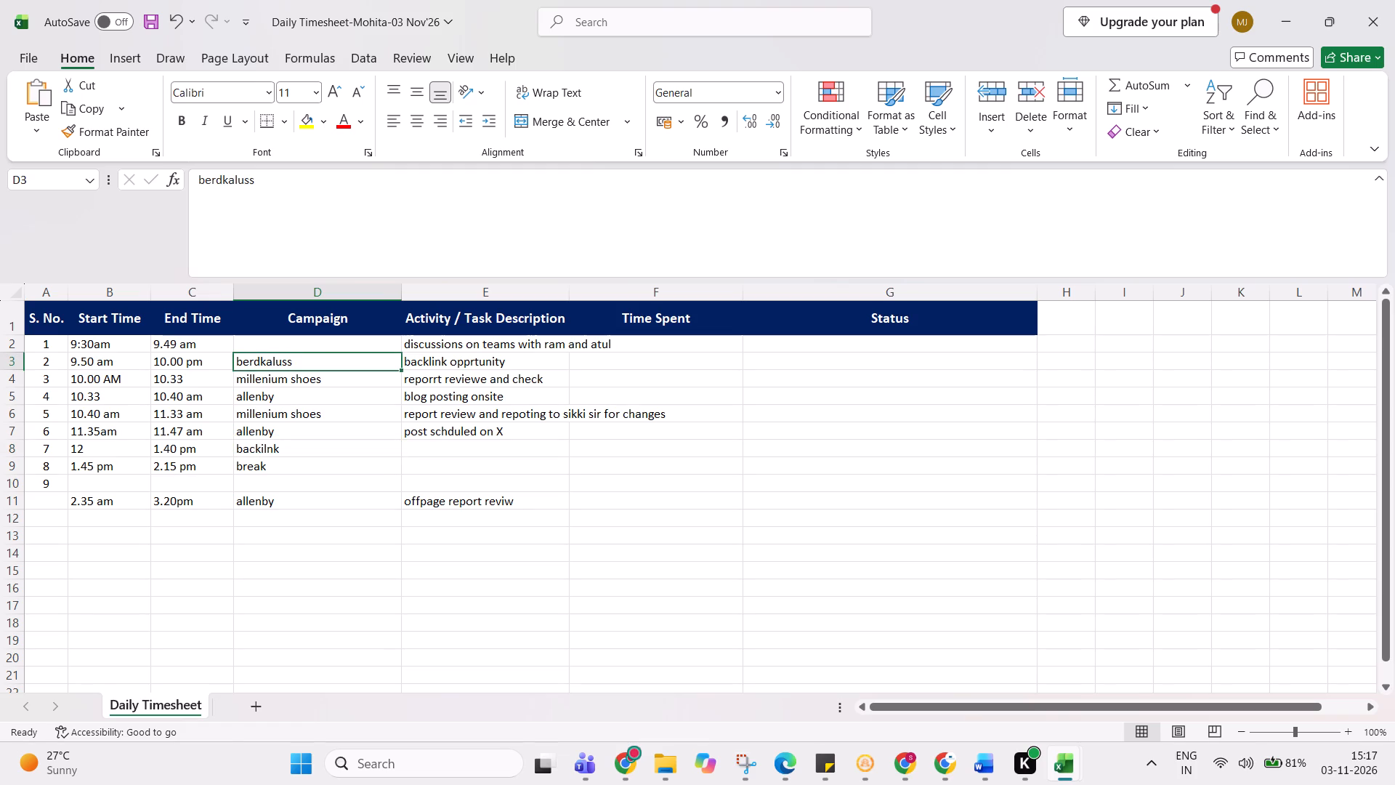
{"action": "key", "text": "ctrl+c"}
{"action": "left_click", "coordinate": [284, 453]}
{"action": "key", "text": "ctrl+v"}
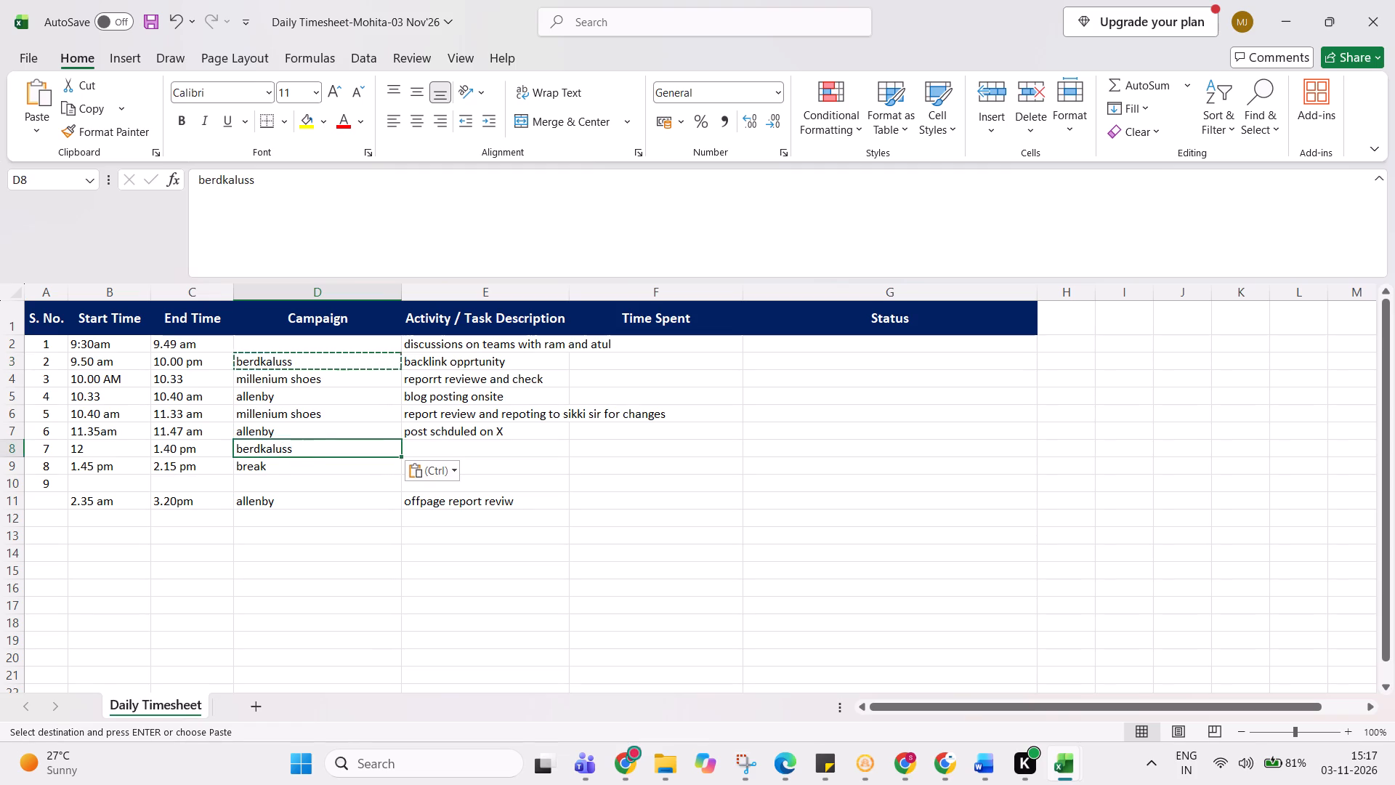
Copy the task description "backlink opprtunity" from E3 into E8 and save the workbook.
{"action": "left_click", "coordinate": [445, 362]}
{"action": "key", "text": "ctrl+c"}
{"action": "left_click", "coordinate": [426, 452]}
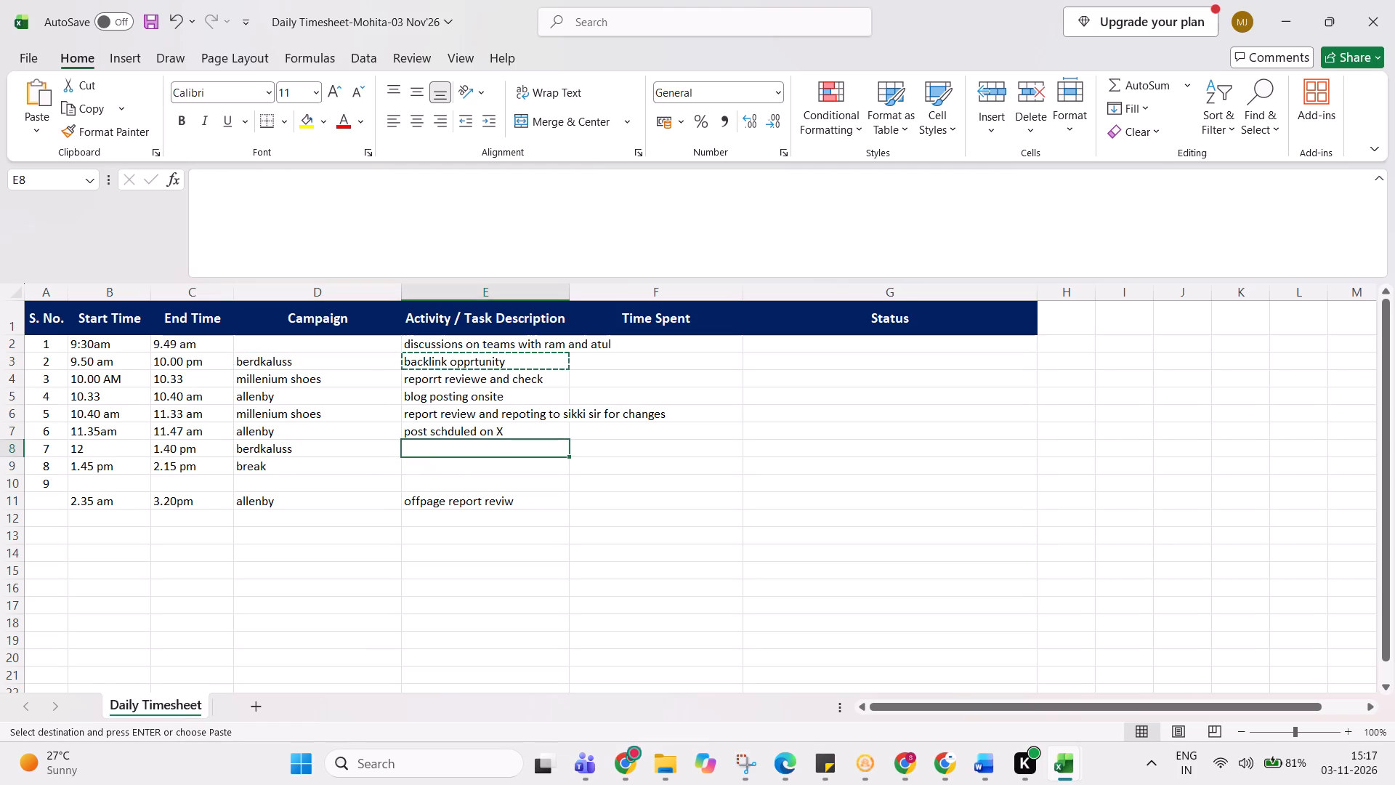
{"action": "key", "text": "ctrl+v"}
{"action": "key", "text": "ctrl+s"}
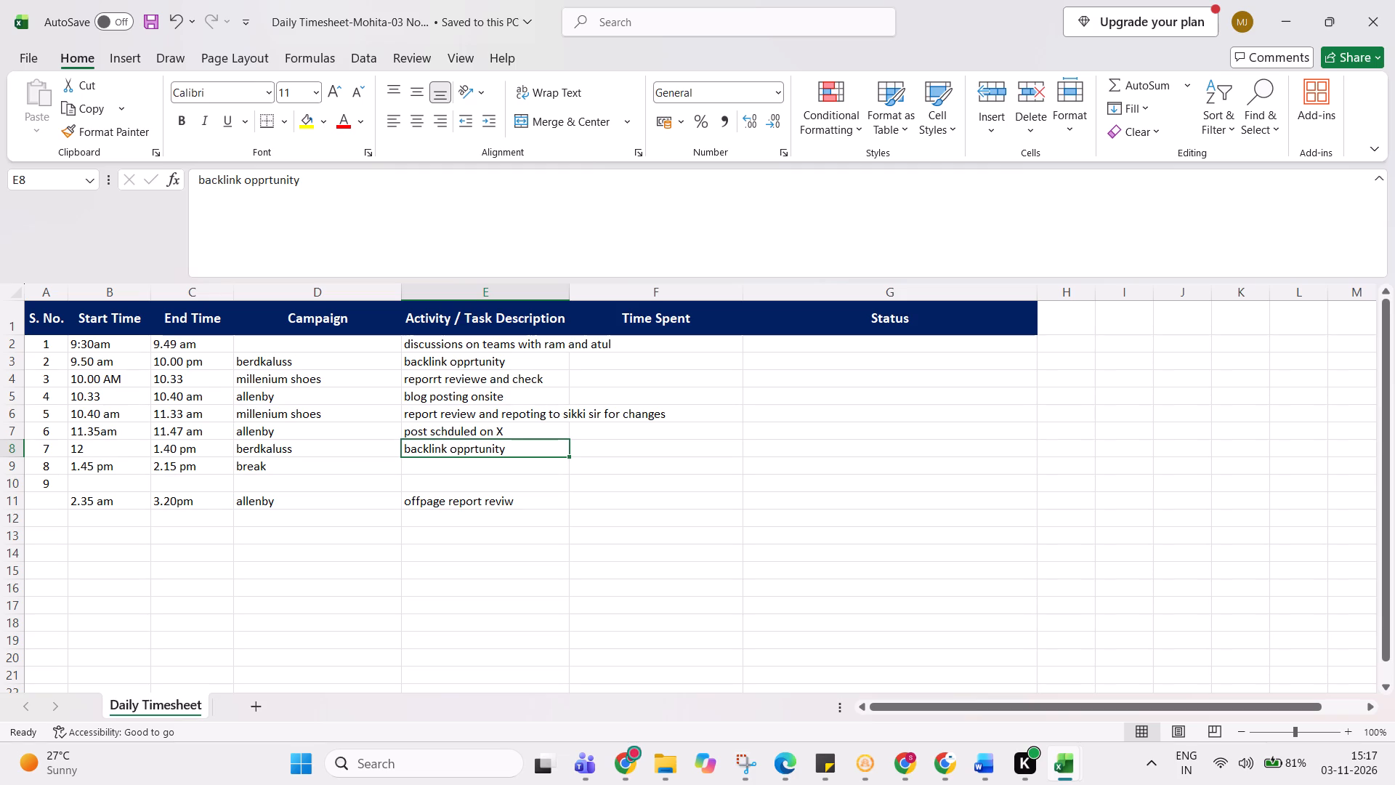
Select the empty start time cell B10 of entry 9.
{"action": "left_click", "coordinate": [102, 489]}
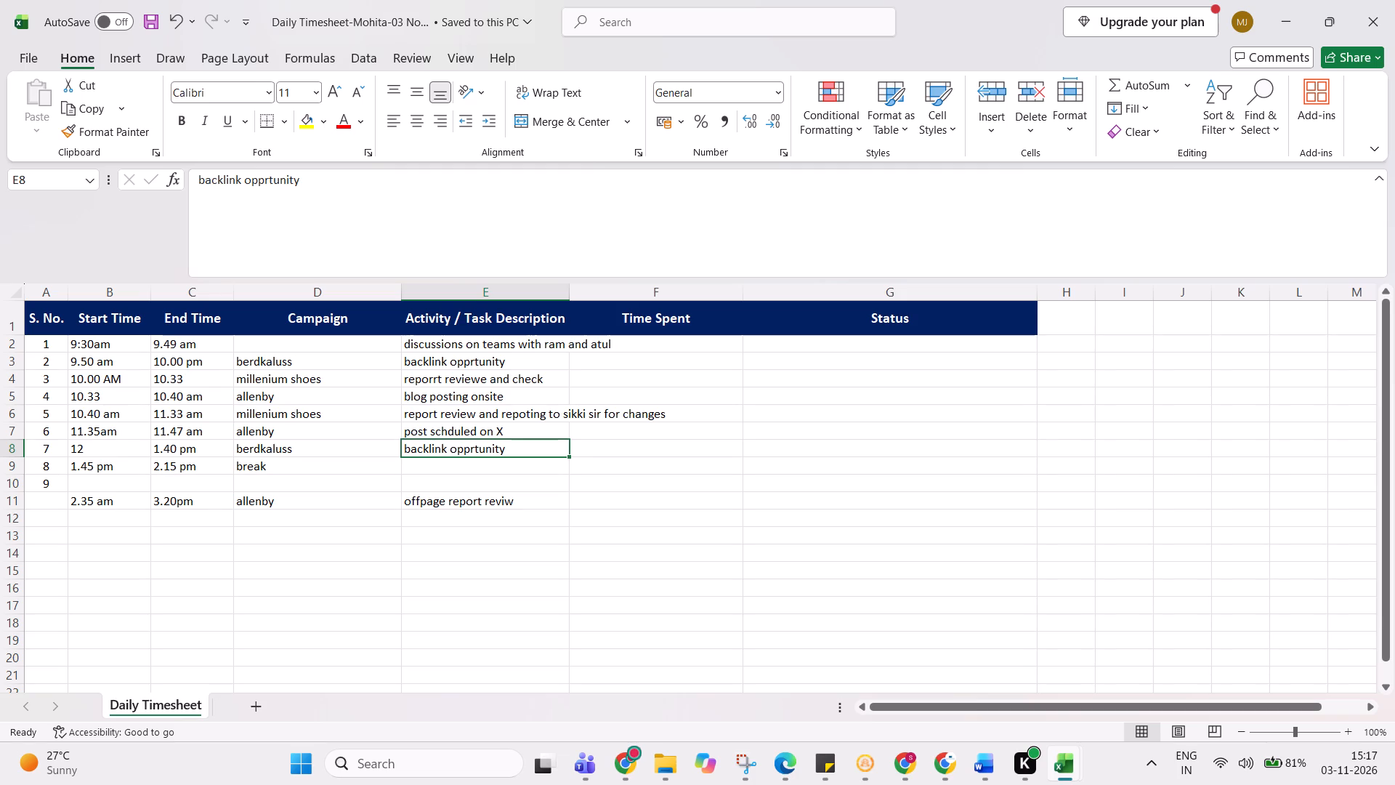